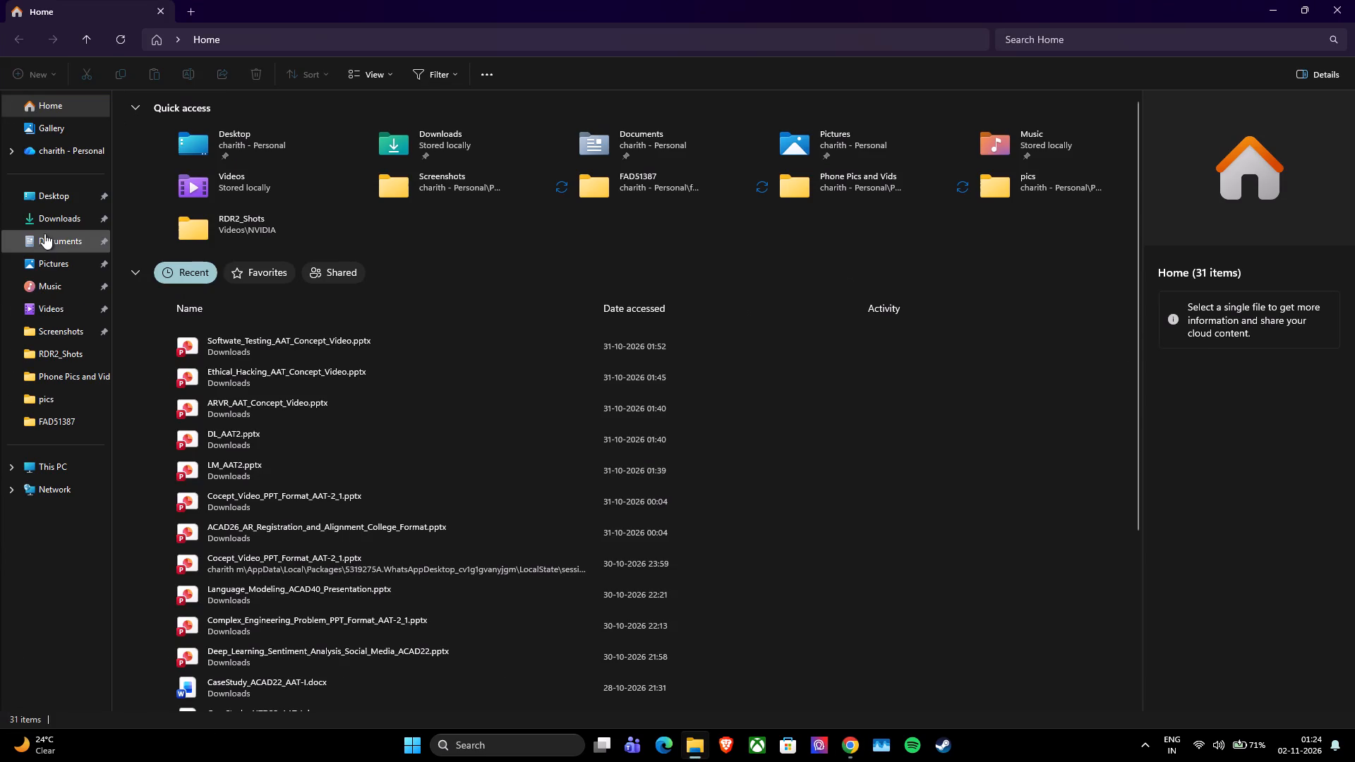
double_click(44, 222)
key("ctrl+r")
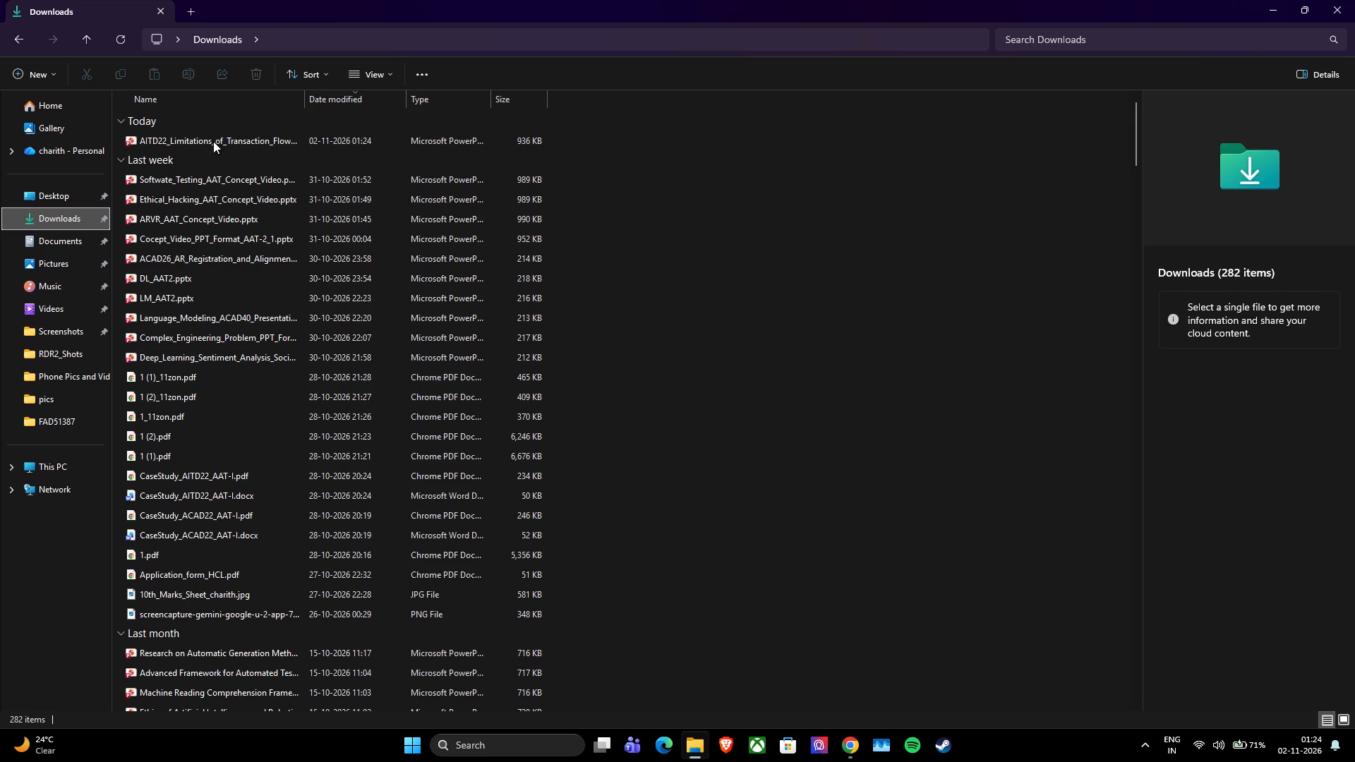
double_click(213, 141)
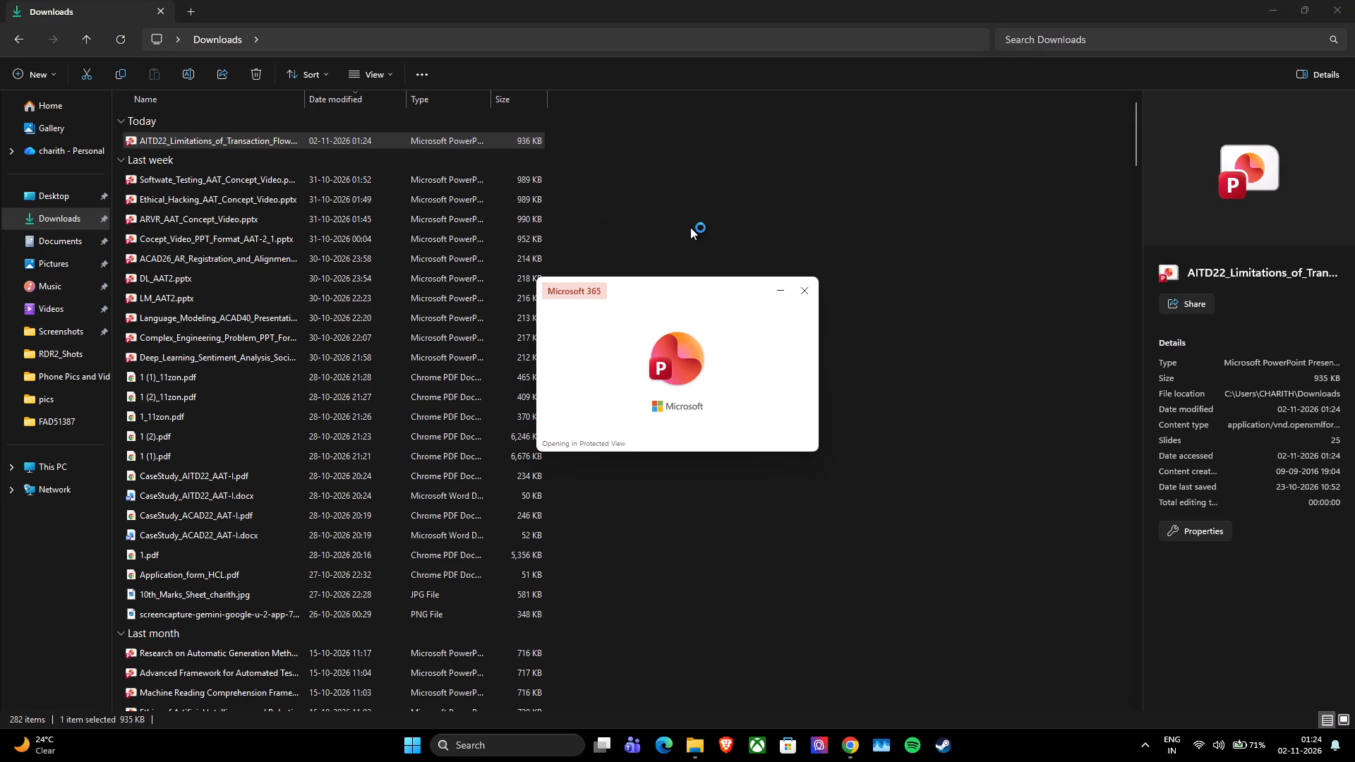
left_click(586, 64)
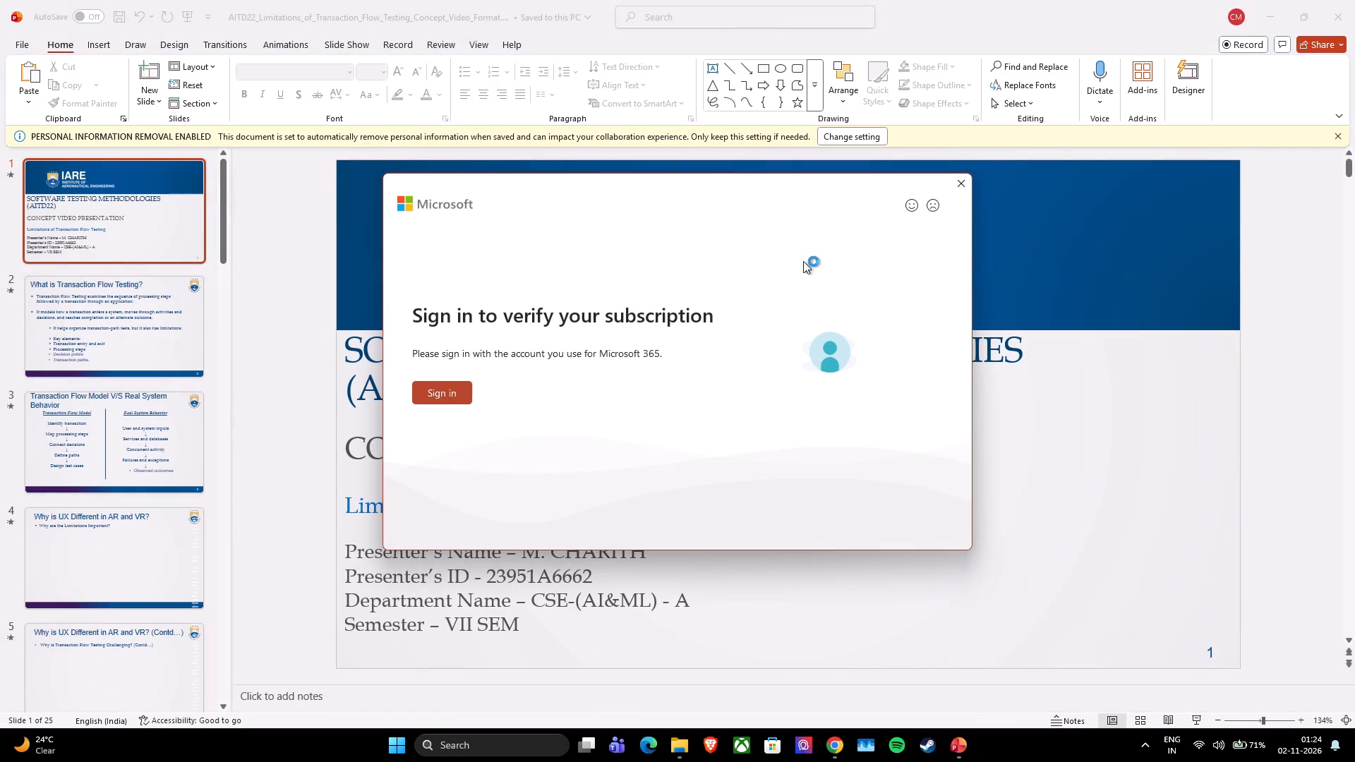
left_click(970, 184)
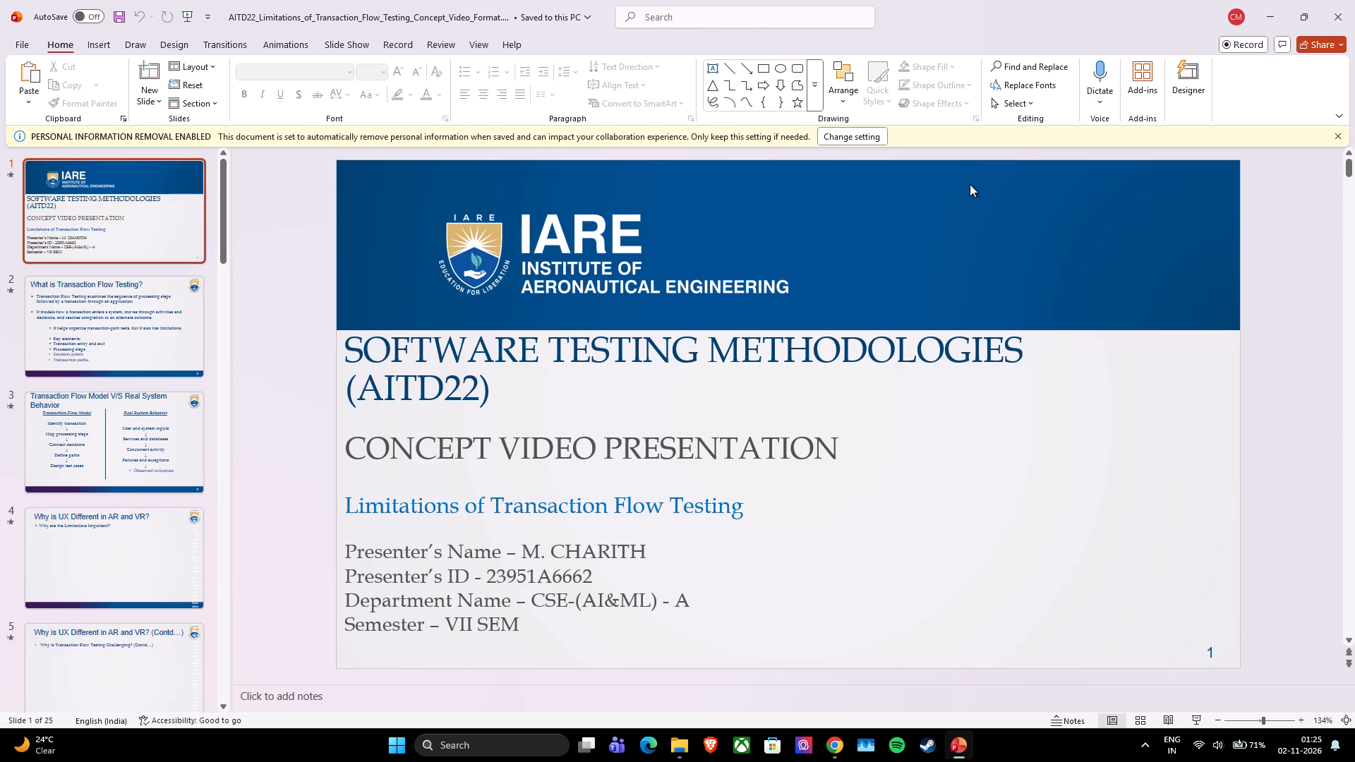
Switch to Spotify, start playback and skip to the next song.
left_click(889, 744)
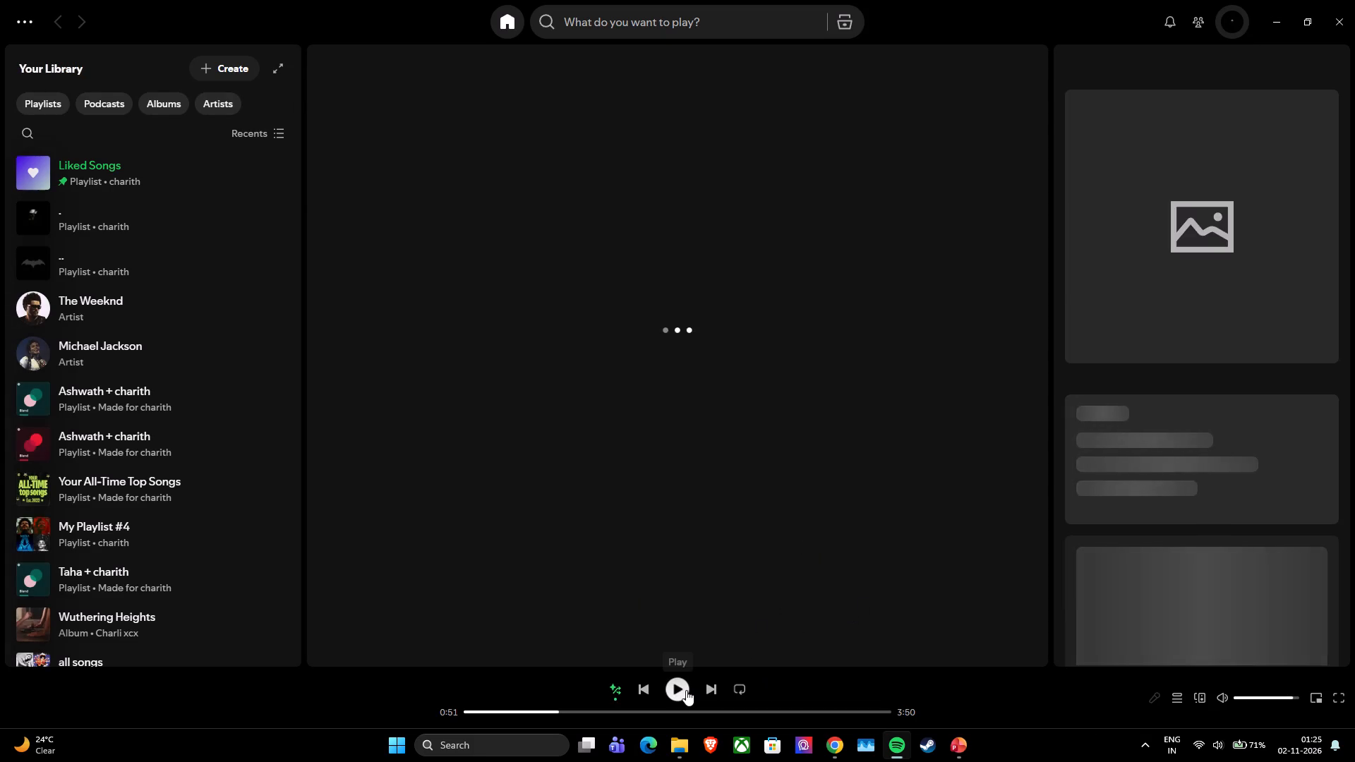
left_click(681, 690)
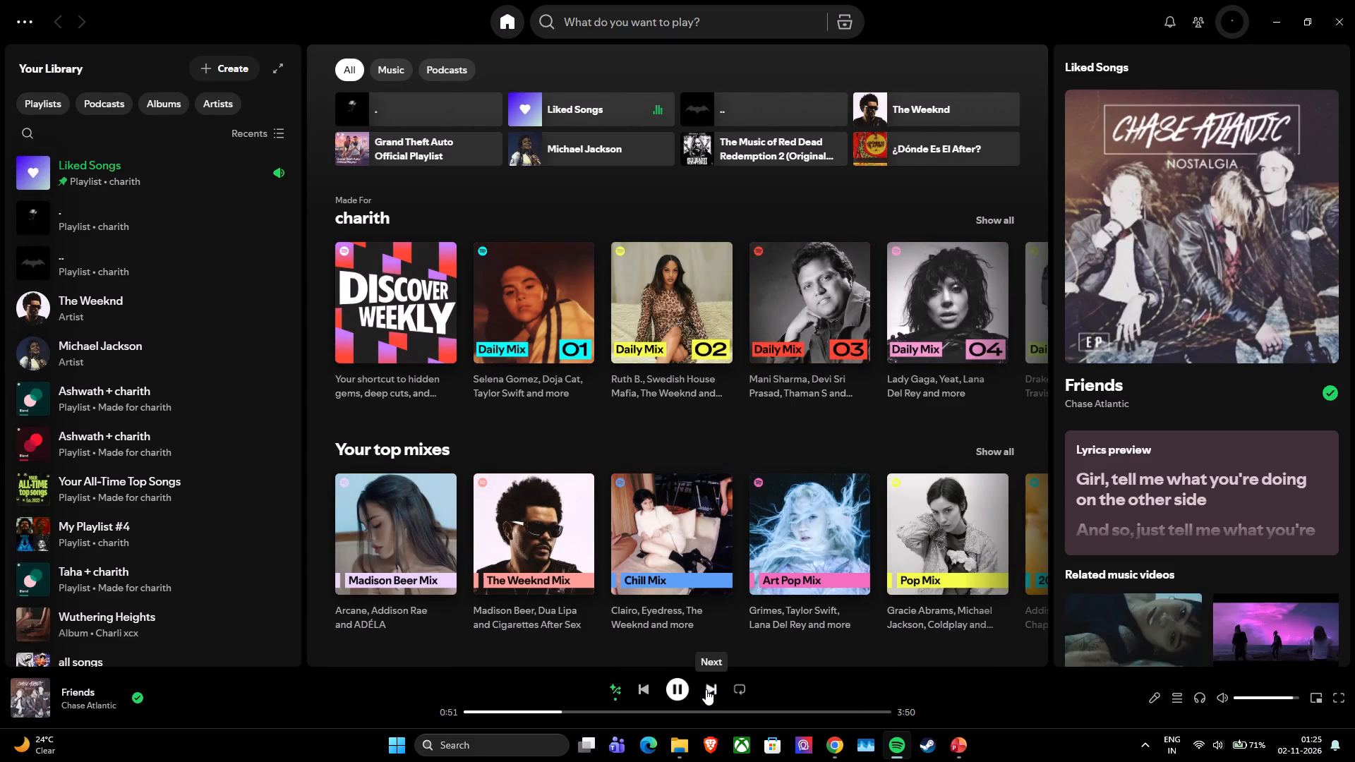
left_click(706, 689)
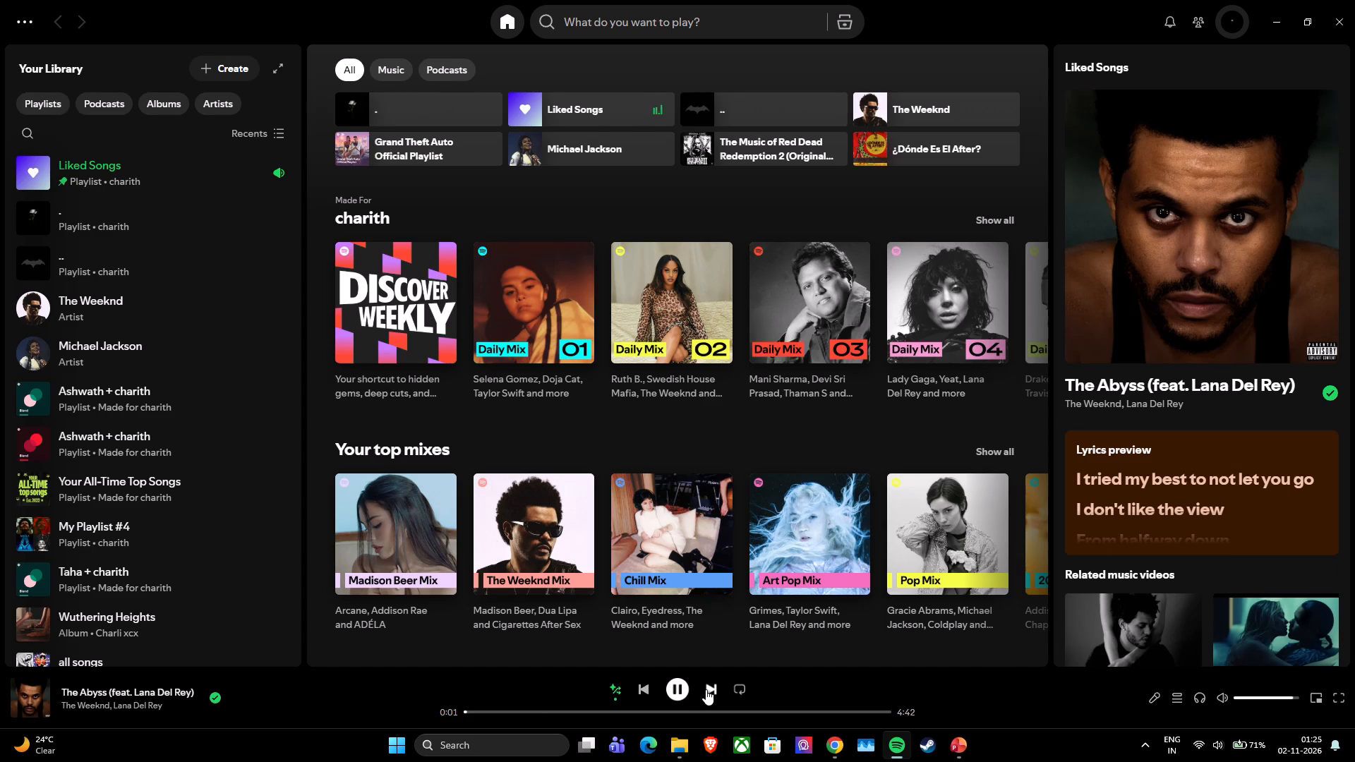
Back in the AITD22 presentation, dismiss the personal information notice and change the department section on the title slide to C.
key("alt+Tab")
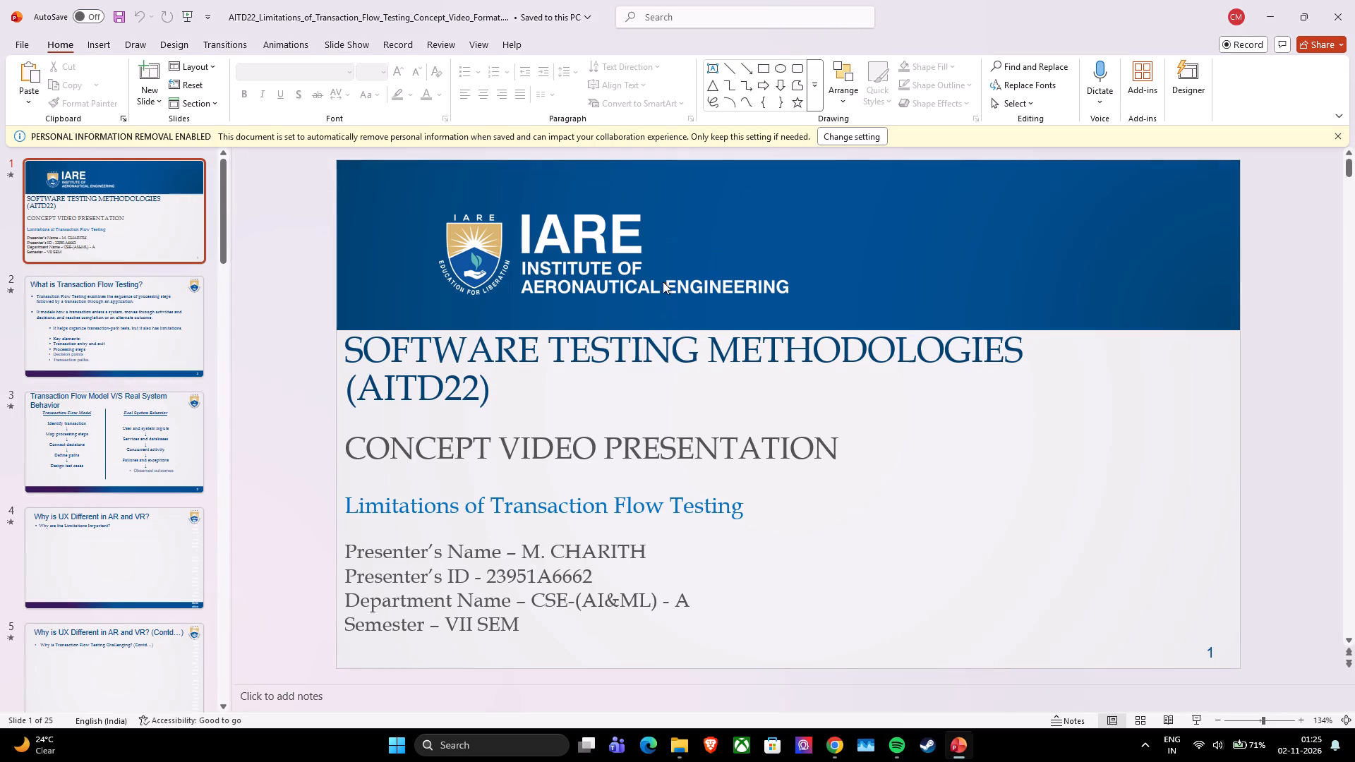
left_click(1335, 135)
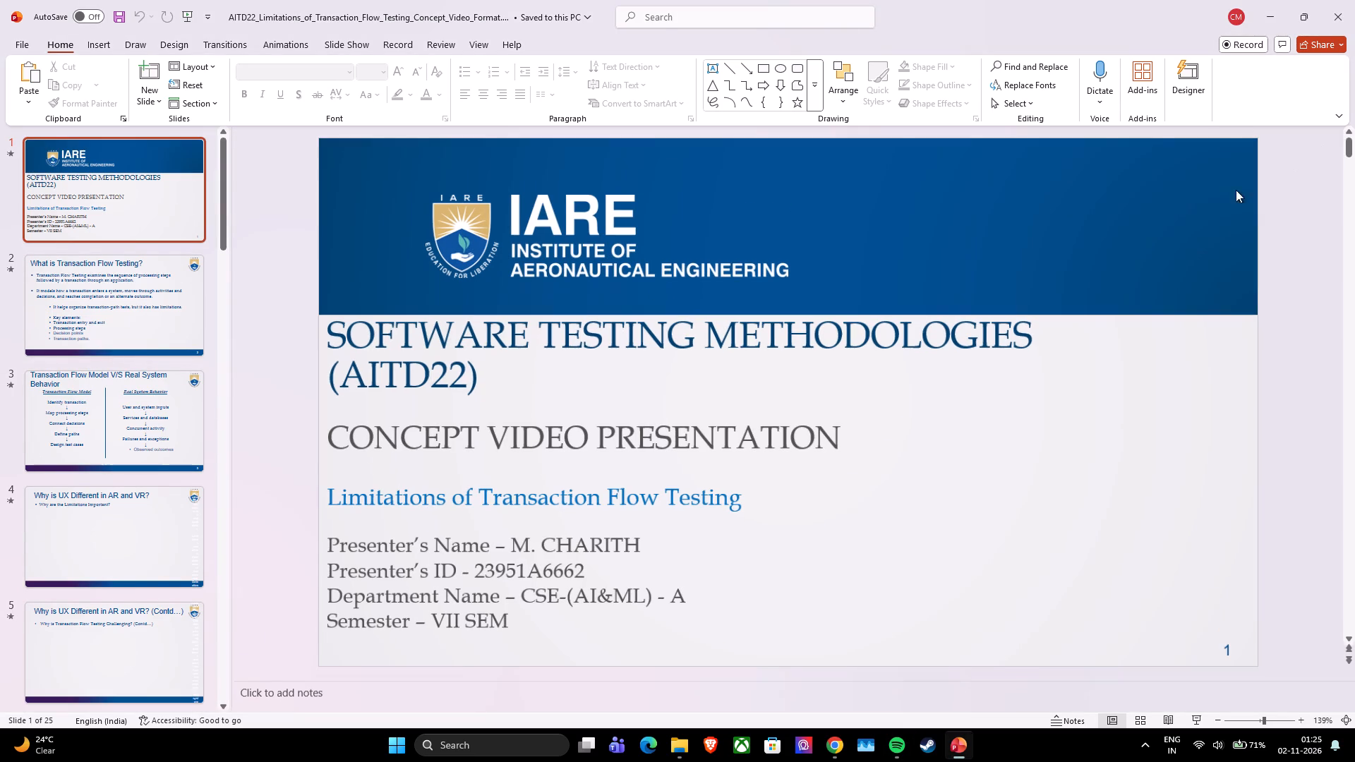
left_click(689, 593)
left_click(682, 595)
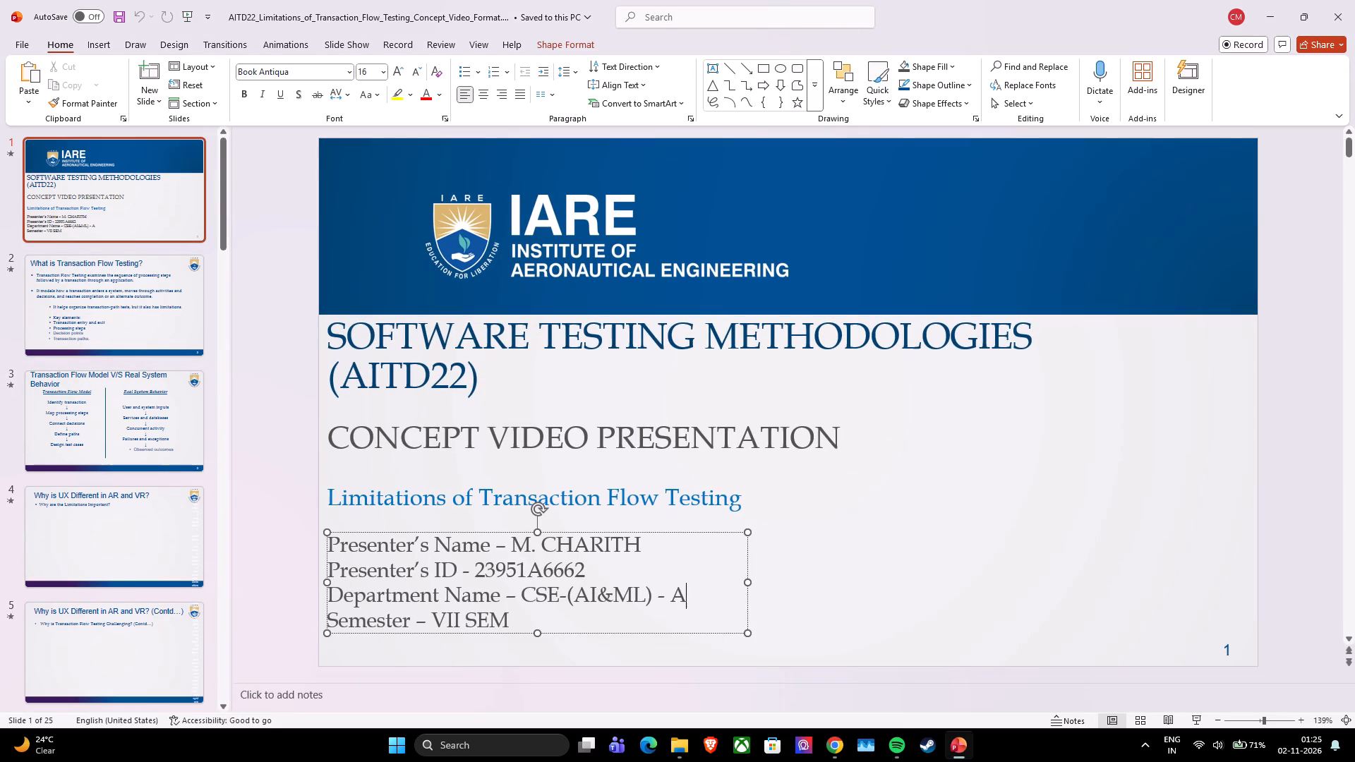
key("BackSpace")
key("shift+c")
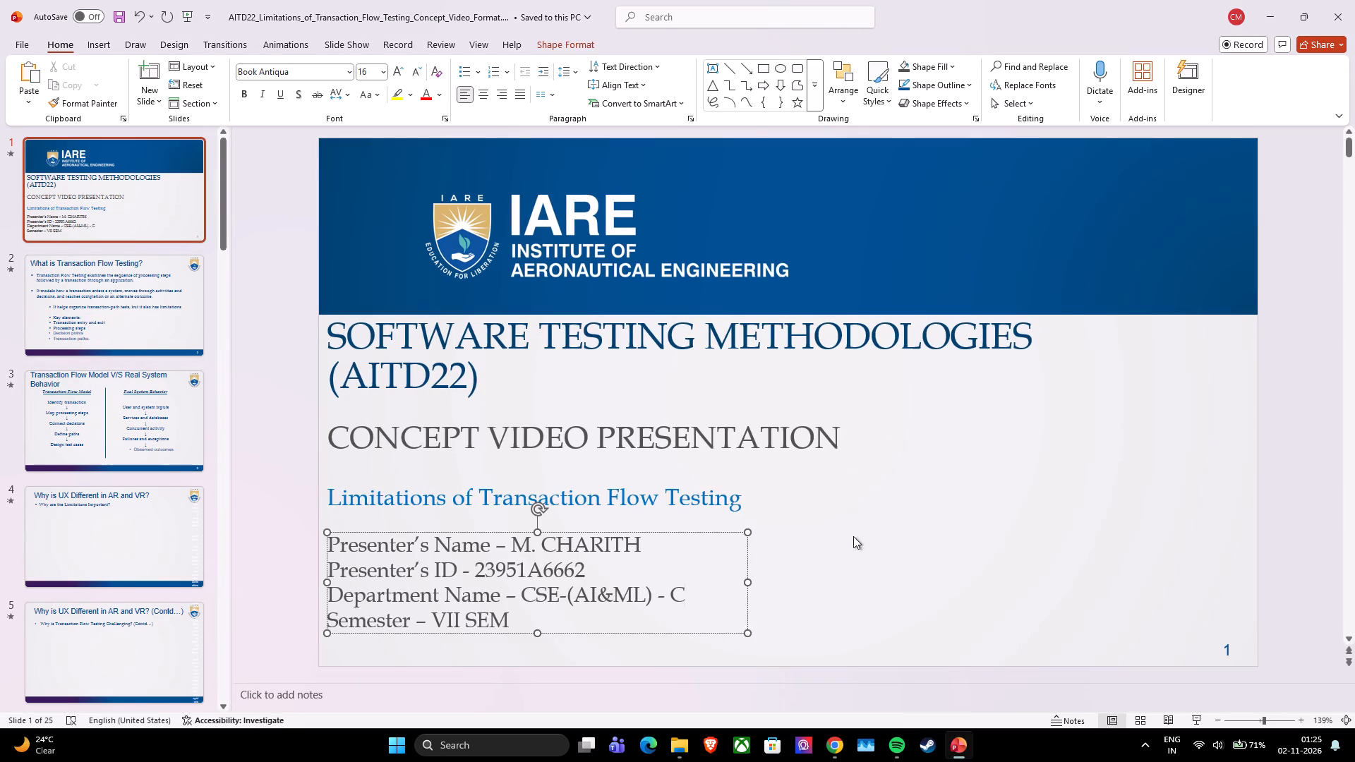
left_click(1057, 498)
left_click(1315, 410)
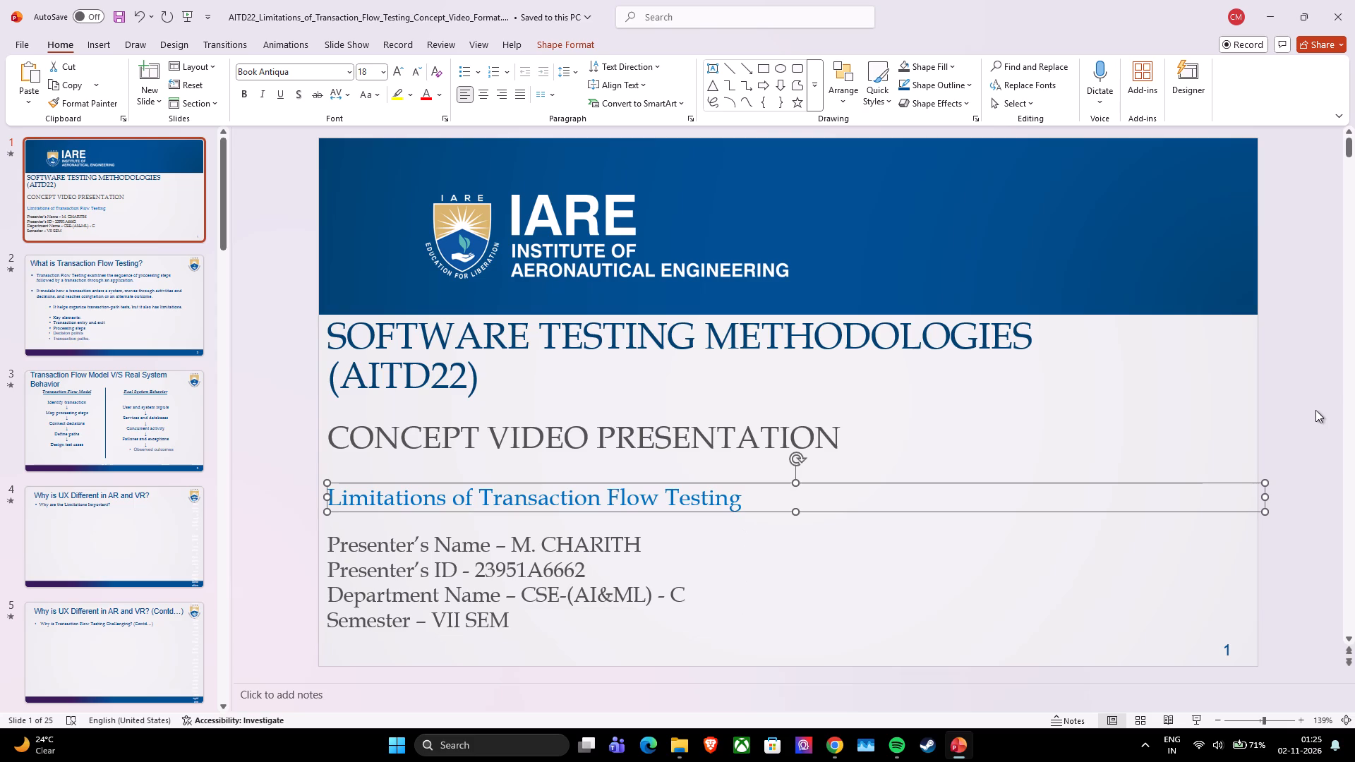
Open the original format file Cocept_Video_PPT_Format_AAT-2_1.pptx from the Downloads folder and dismiss its notification bars.
key("Down")
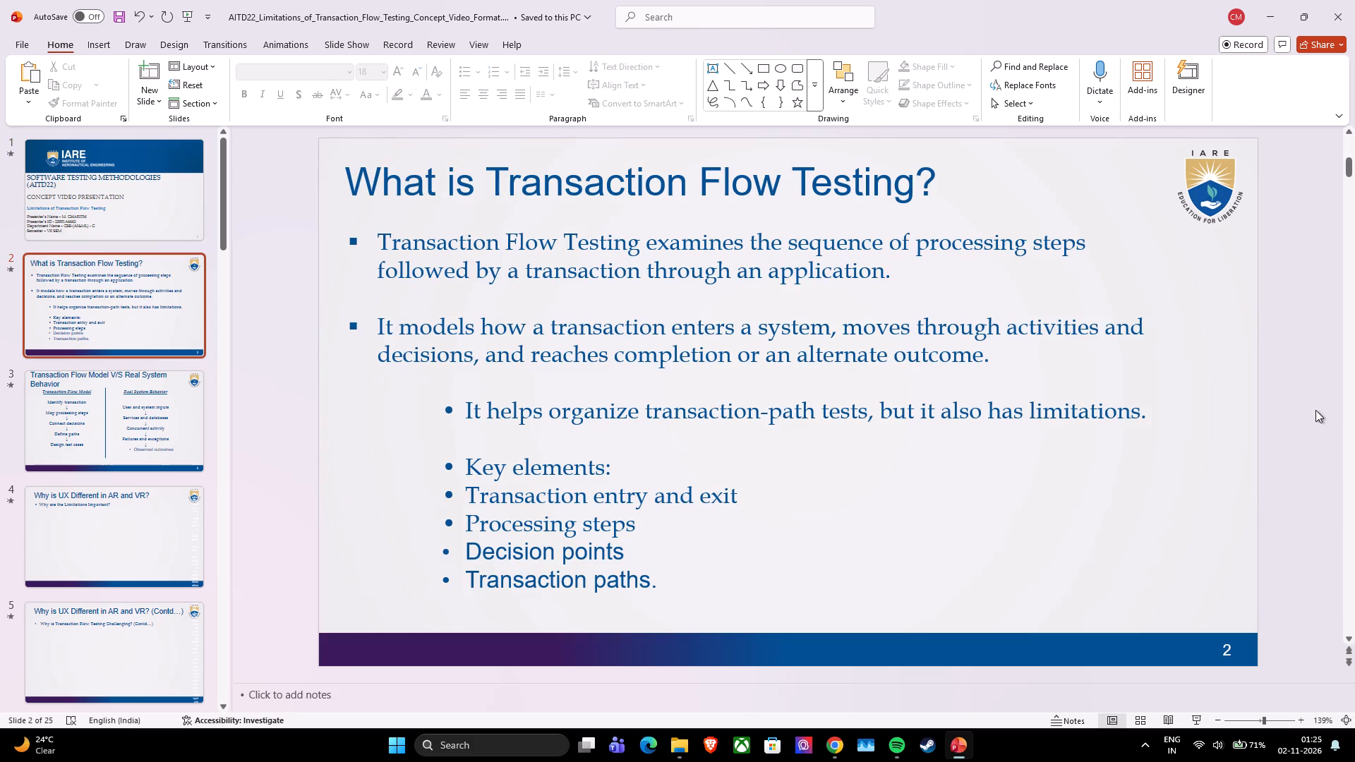
key("alt+Tab")
left_click(928, 205, "alt")
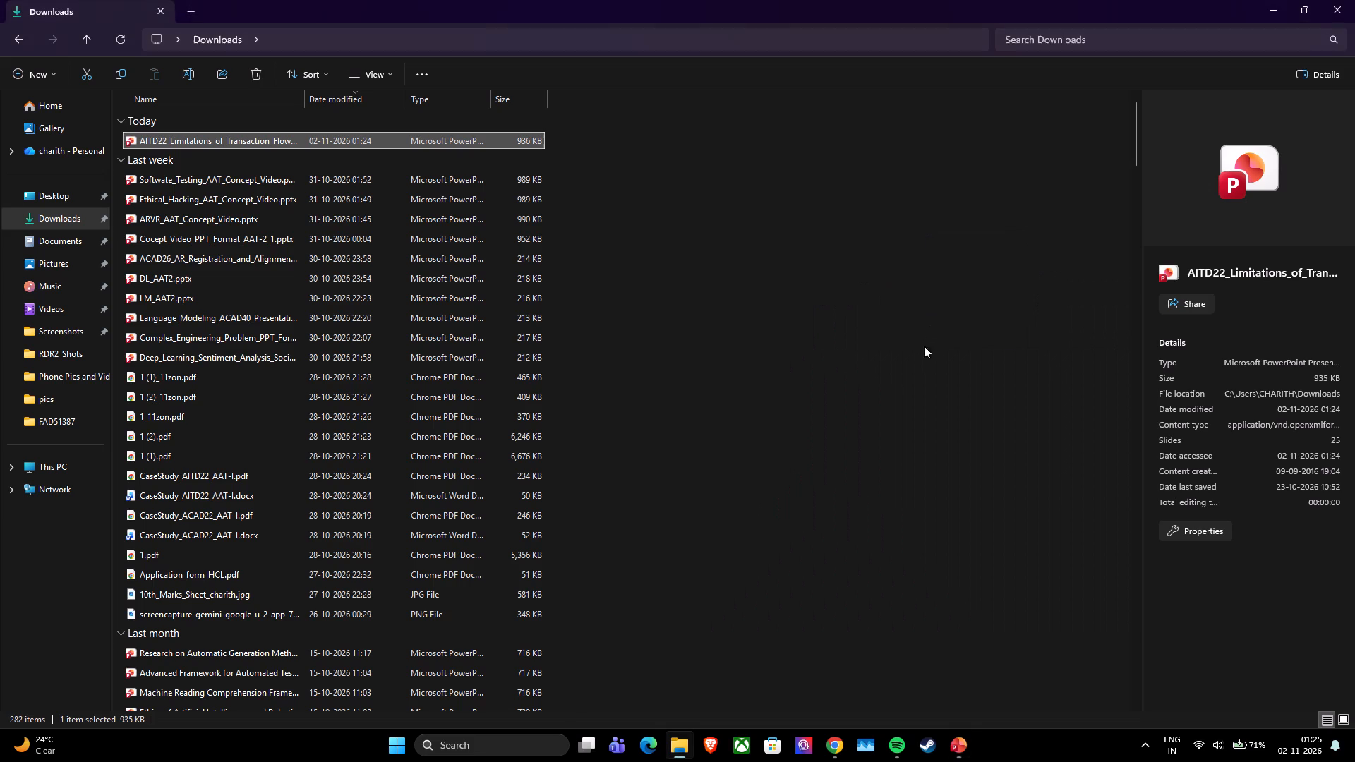
key("ctrl+r")
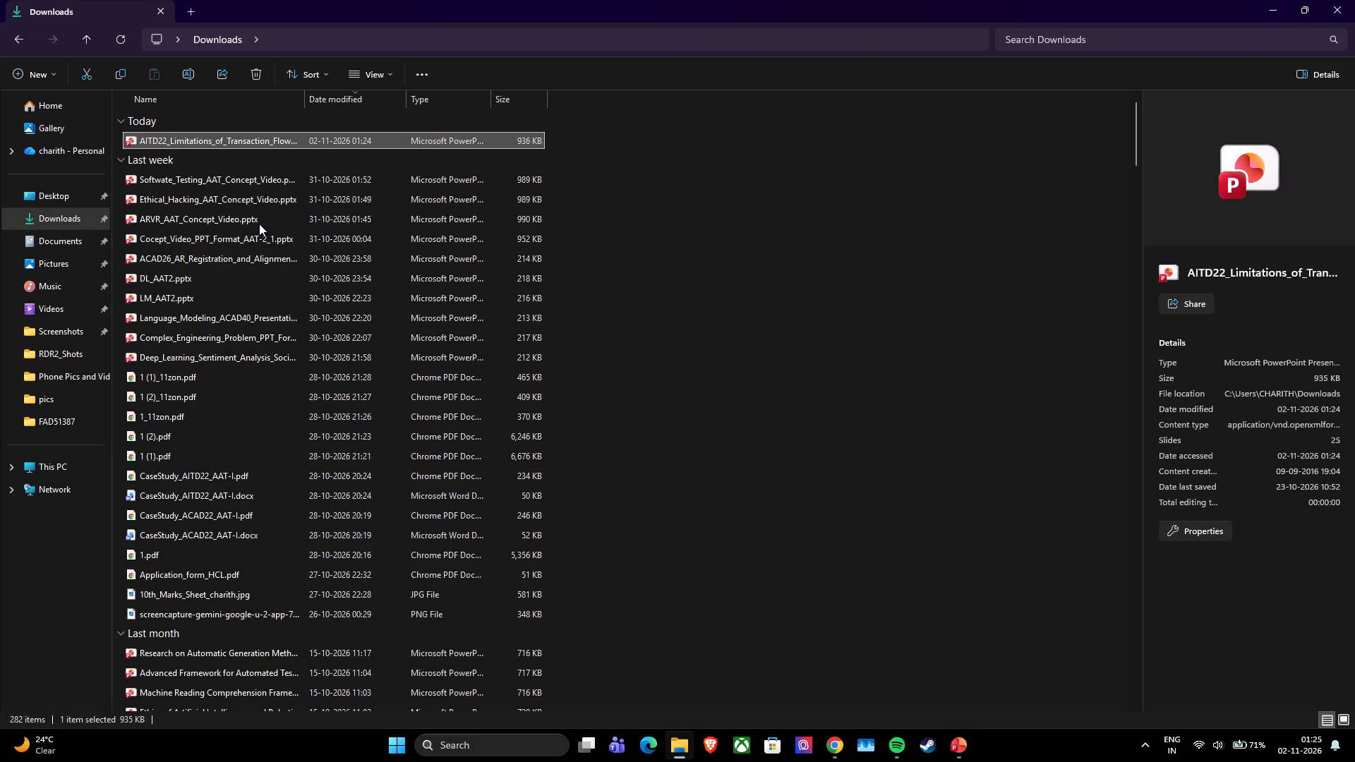
double_click(269, 235)
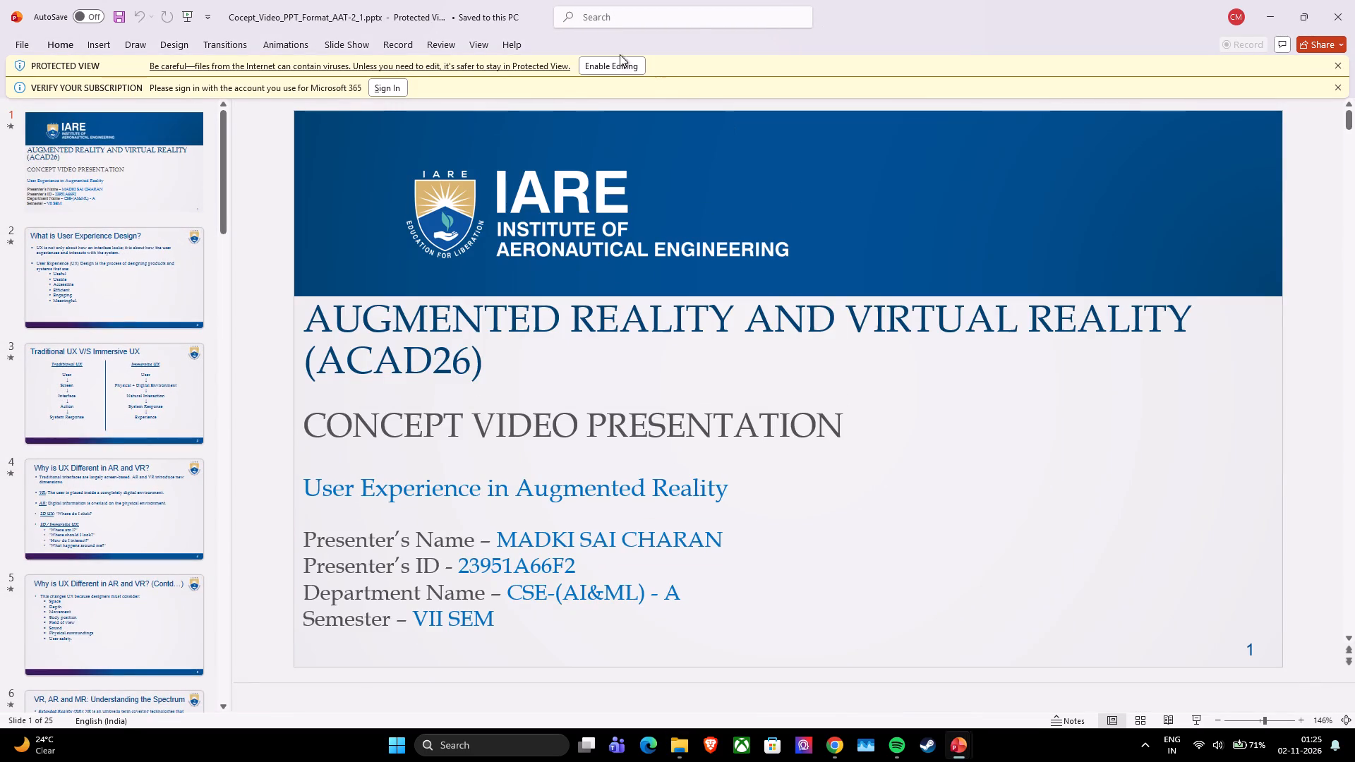
left_click(1333, 64)
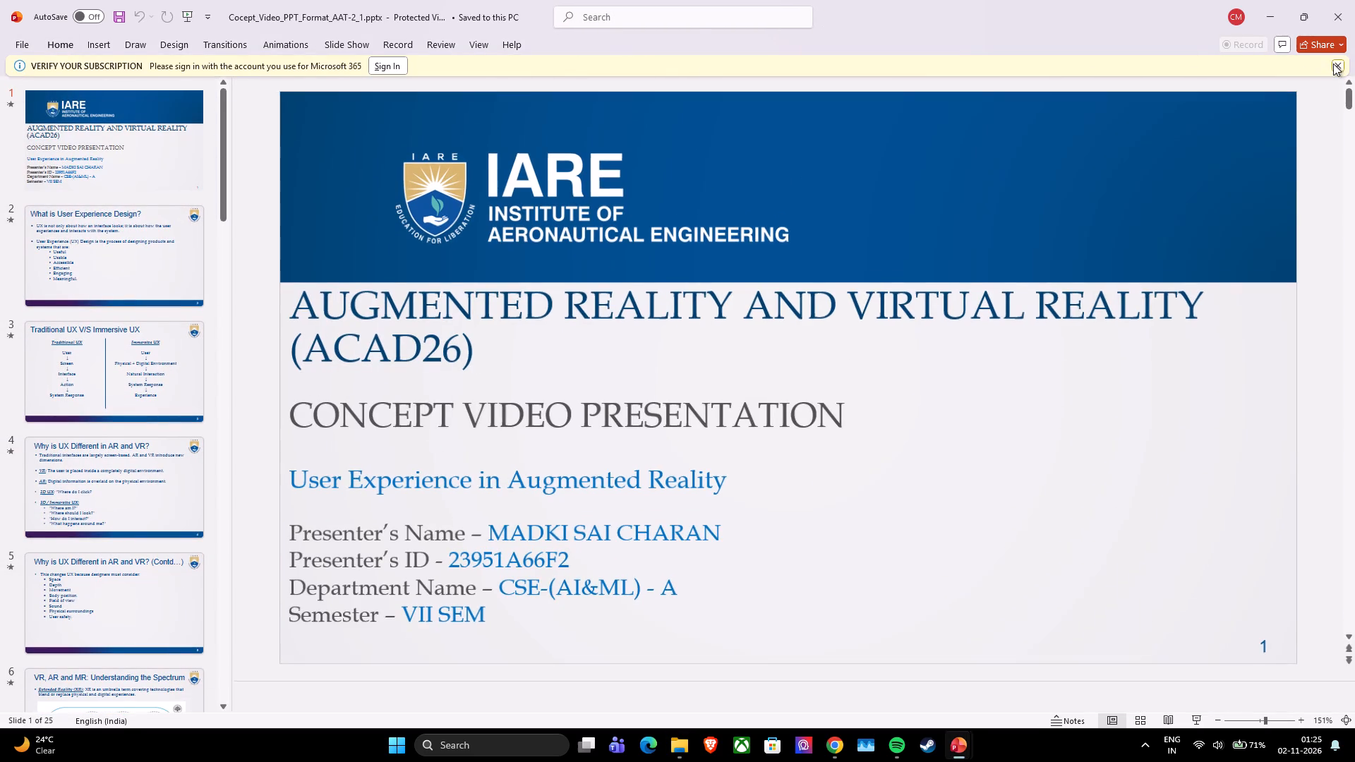
left_click(1333, 64)
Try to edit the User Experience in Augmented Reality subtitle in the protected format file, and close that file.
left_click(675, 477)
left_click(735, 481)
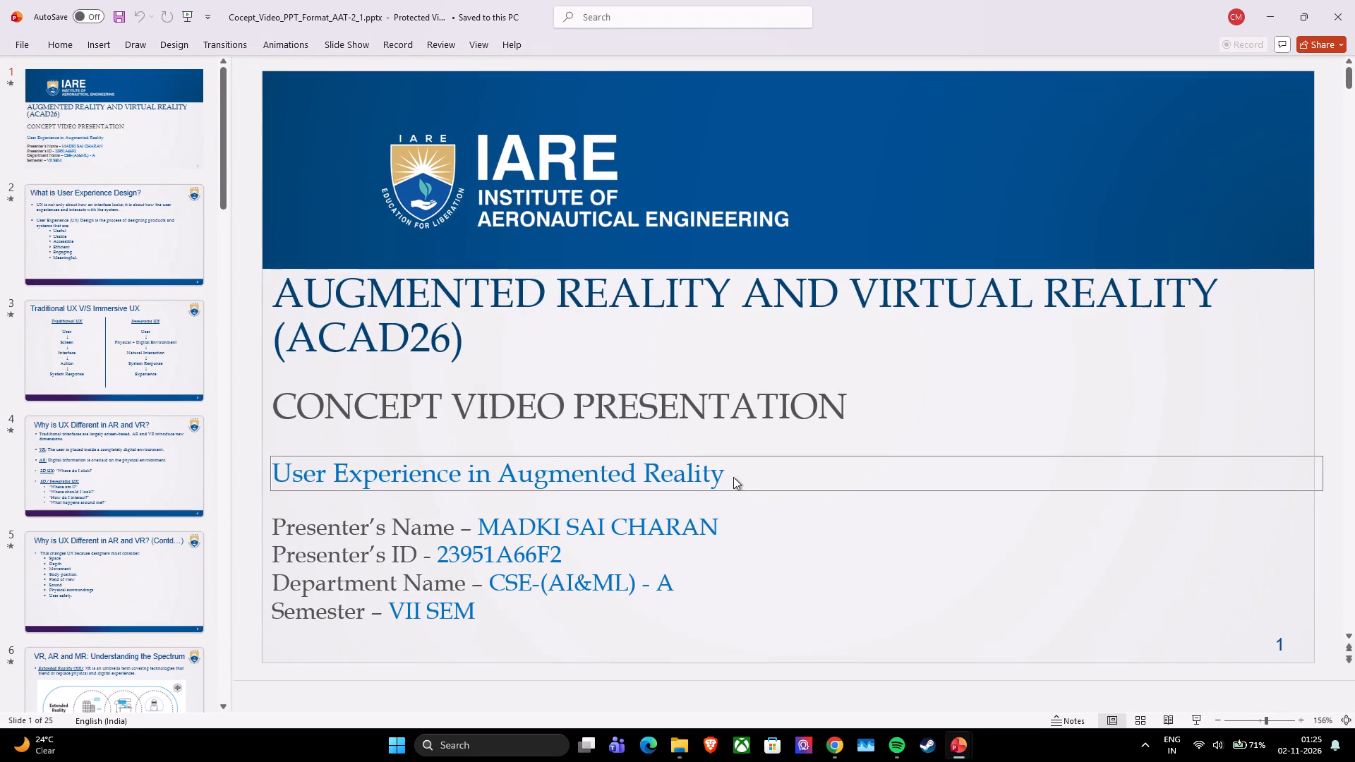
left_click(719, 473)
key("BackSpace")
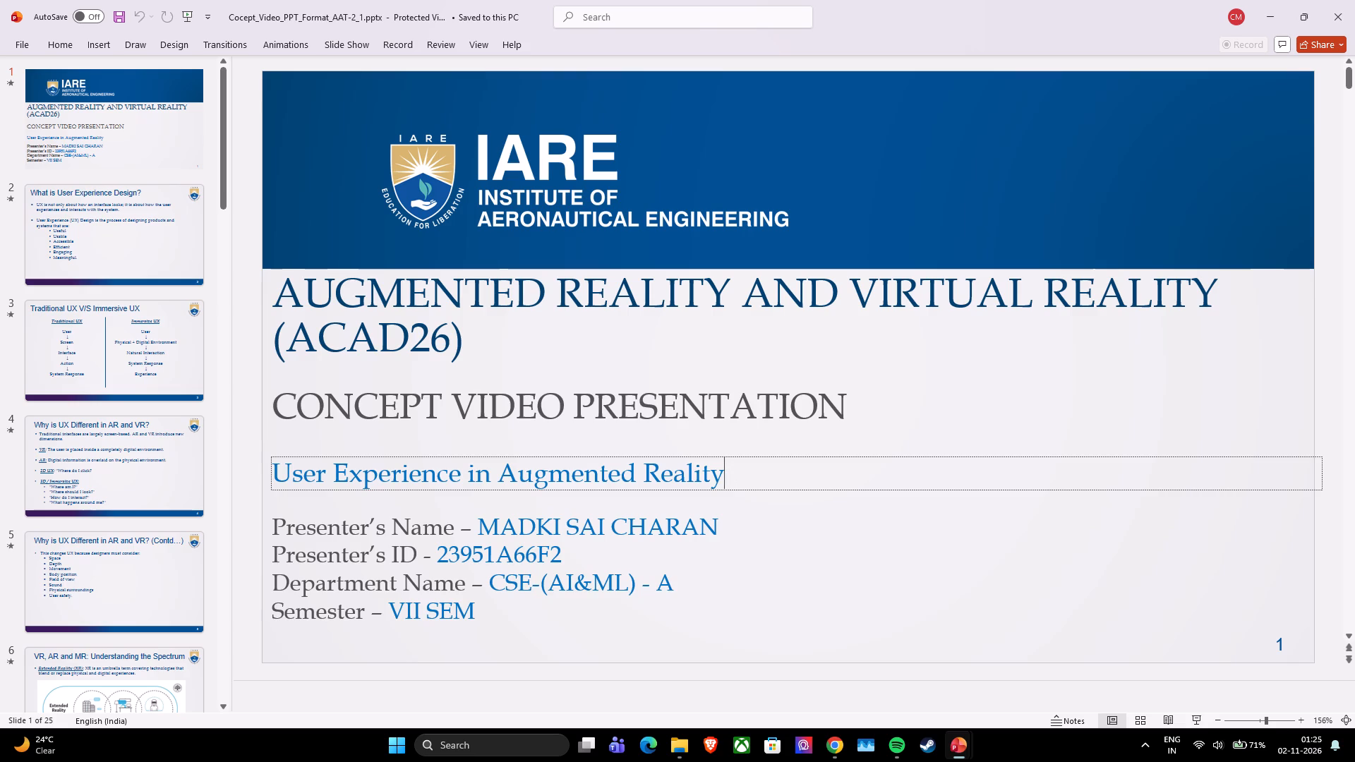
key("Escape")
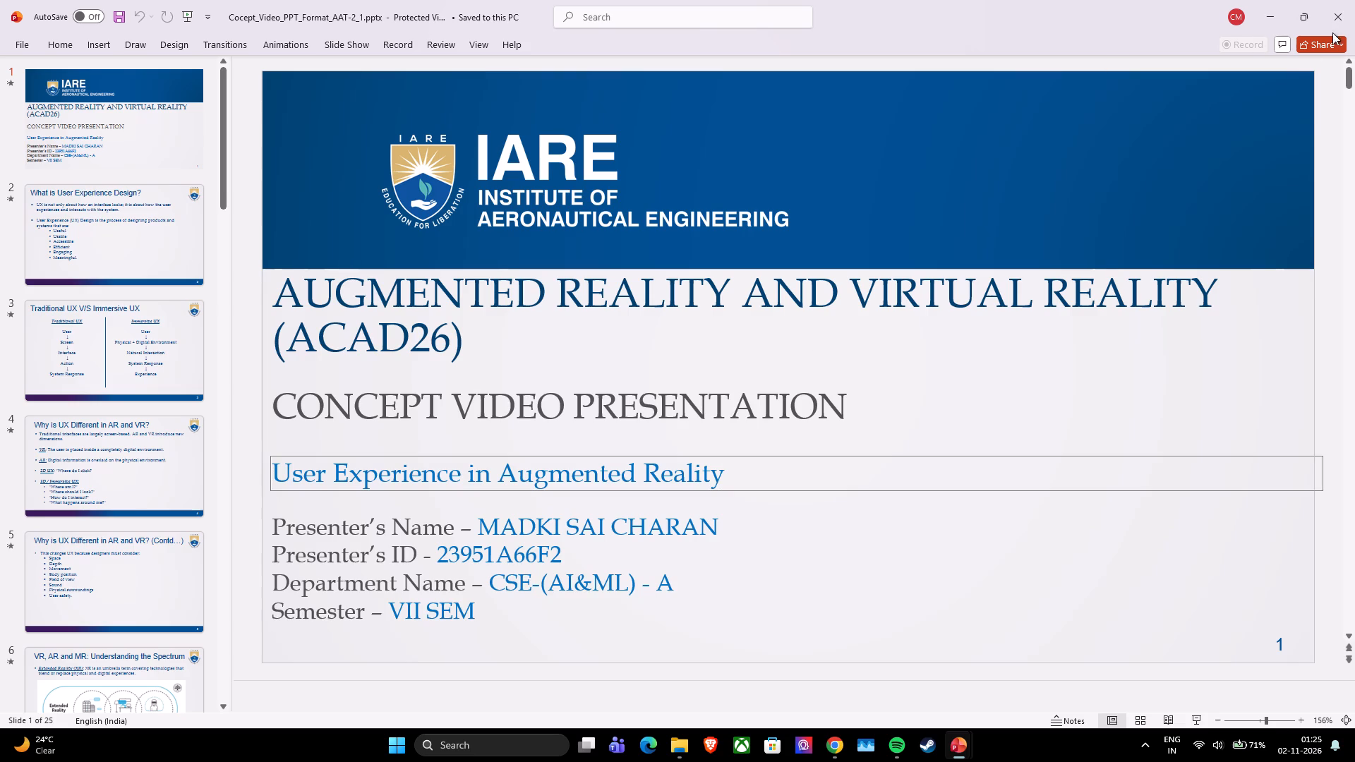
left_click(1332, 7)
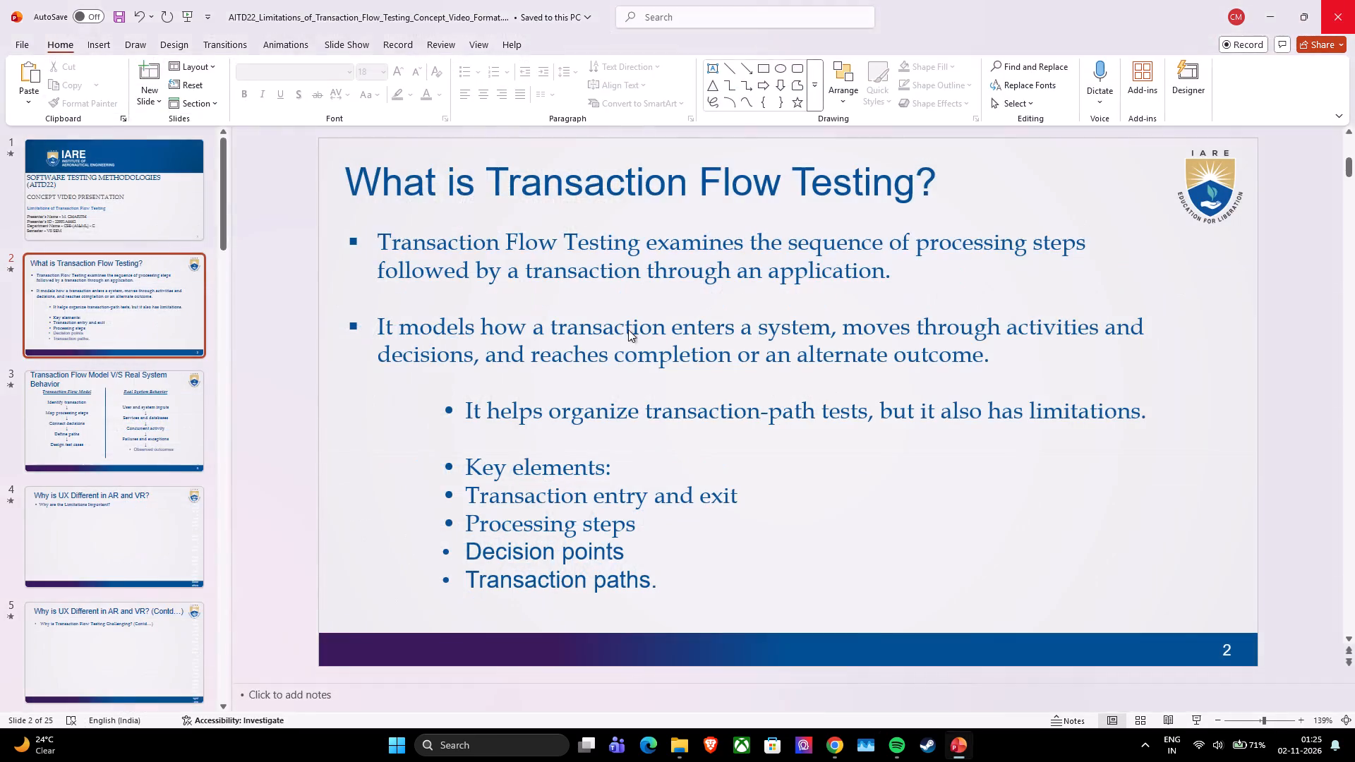
Reopen Cocept_Video_PPT_Format_AAT-2_1.pptx from the Downloads folder, enable editing and dismiss the remaining notification bar.
key("alt+Tab")
double_click(378, 241)
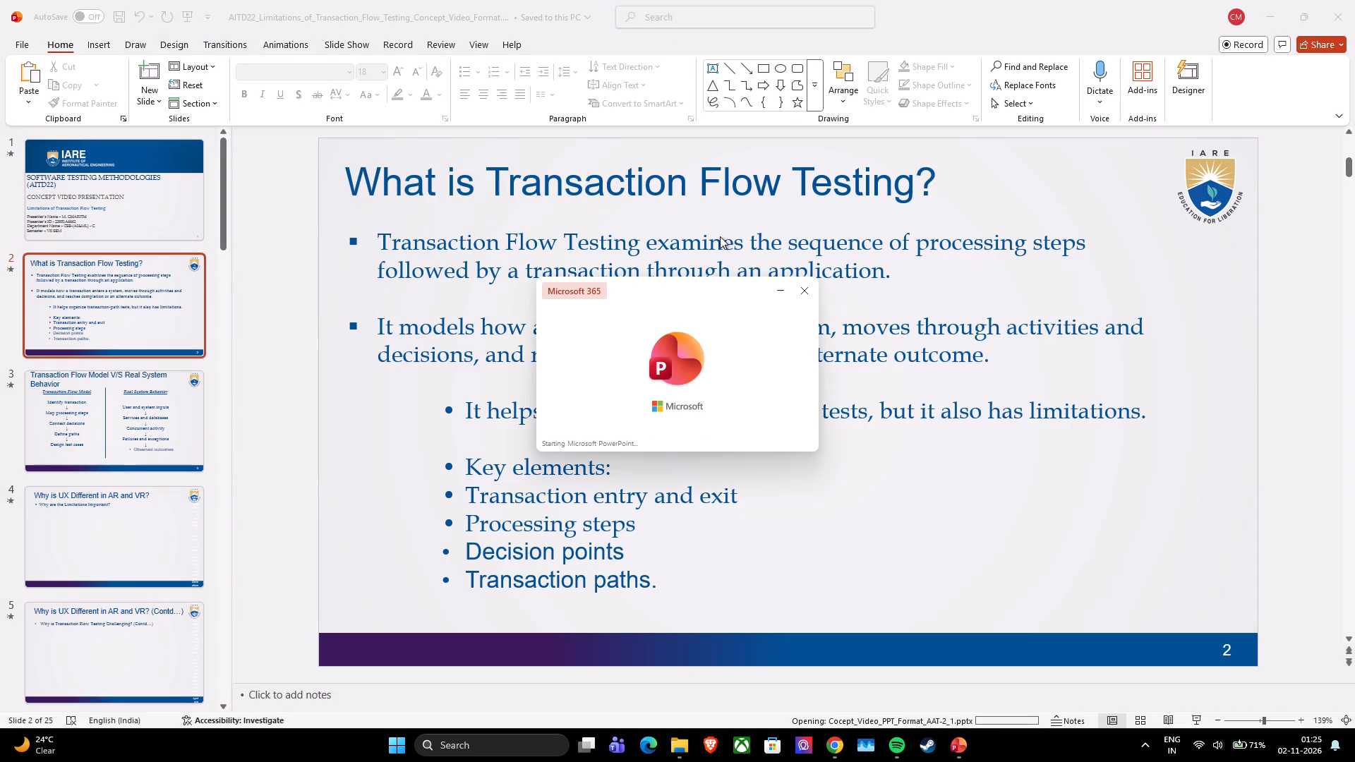
left_click(579, 55)
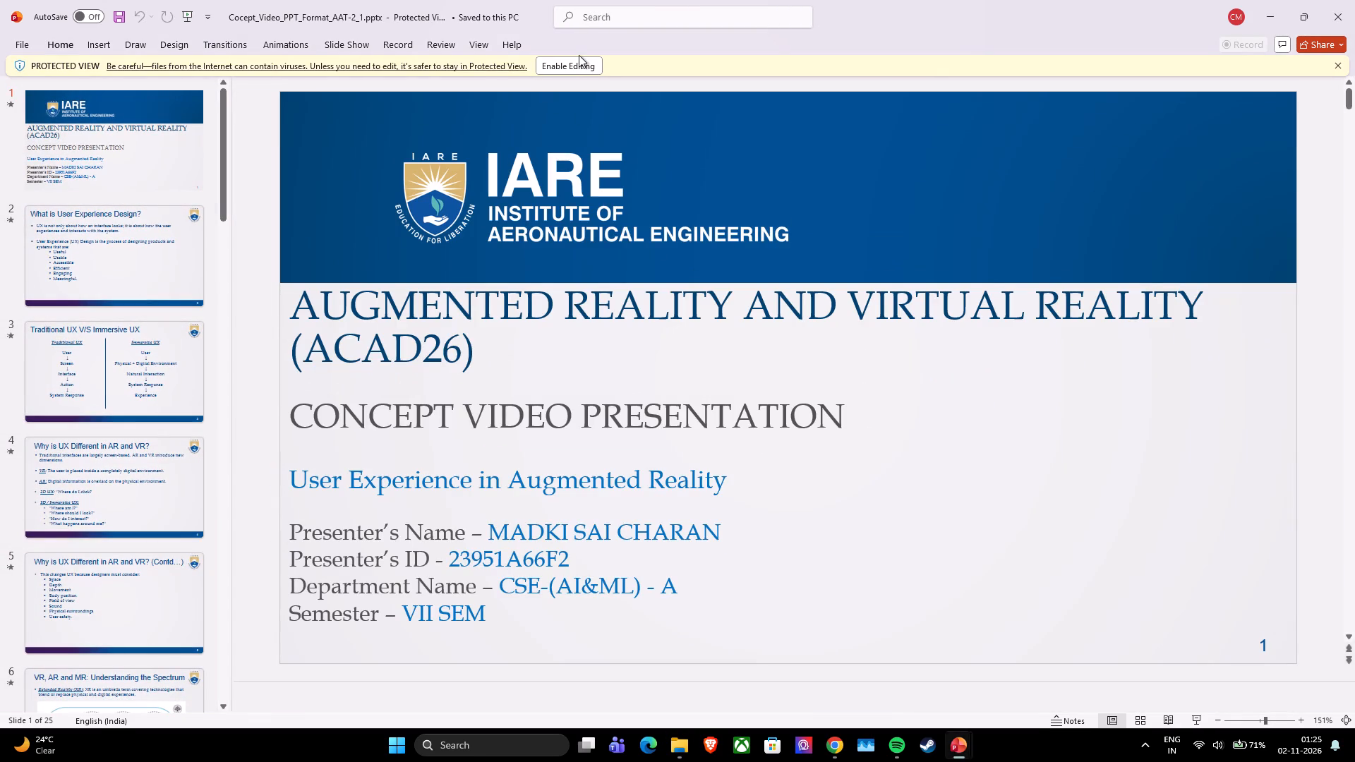
left_click(579, 61)
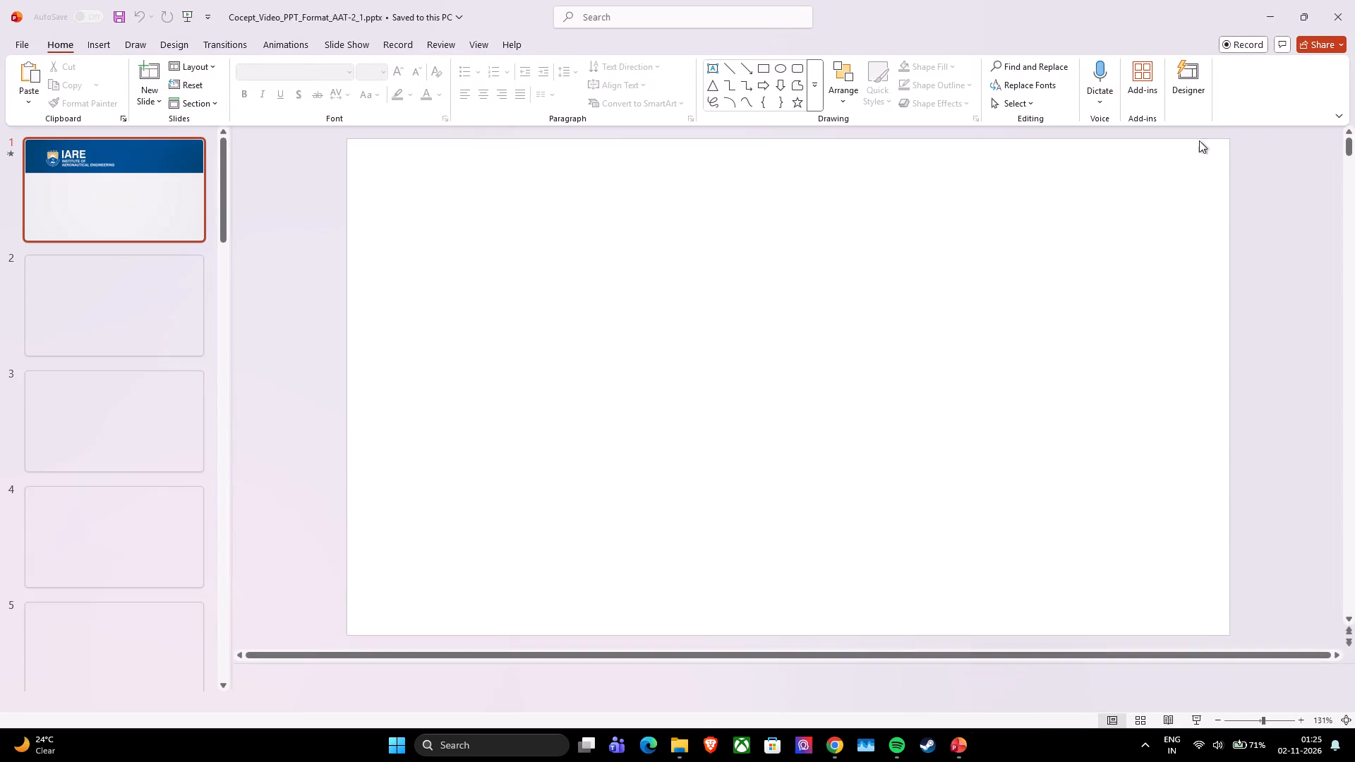
left_click(1342, 140)
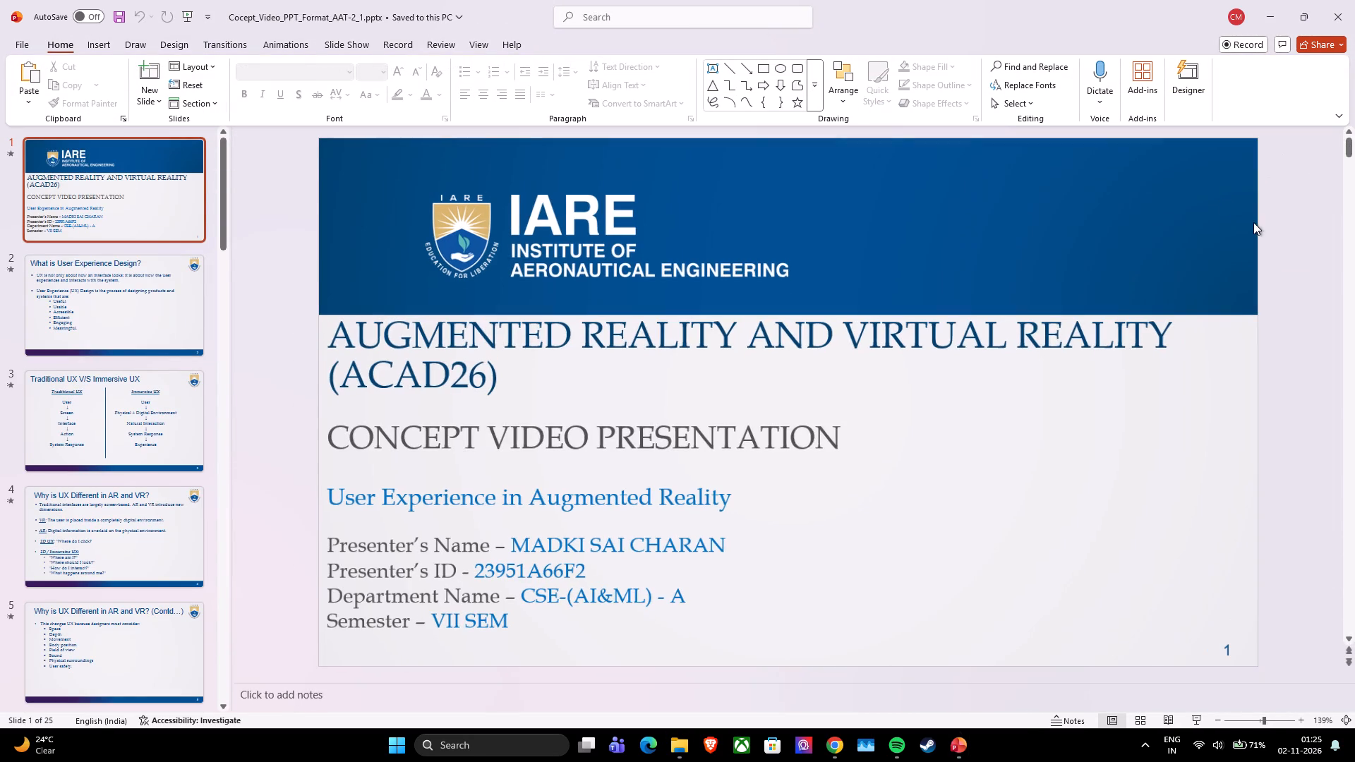
Compare slide 2 of the original format file with slide 2 of the AITD22 presentation.
key("alt+Tab")
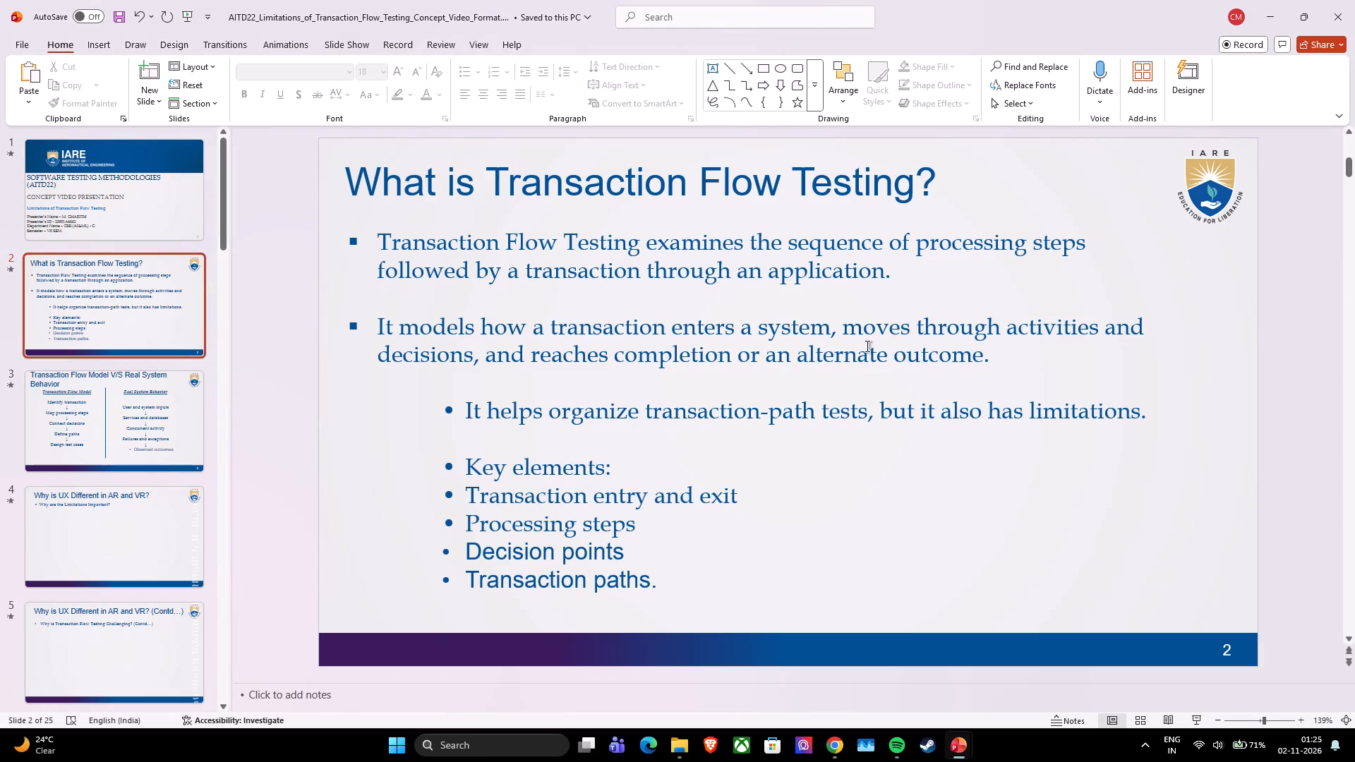
key("alt+Tab")
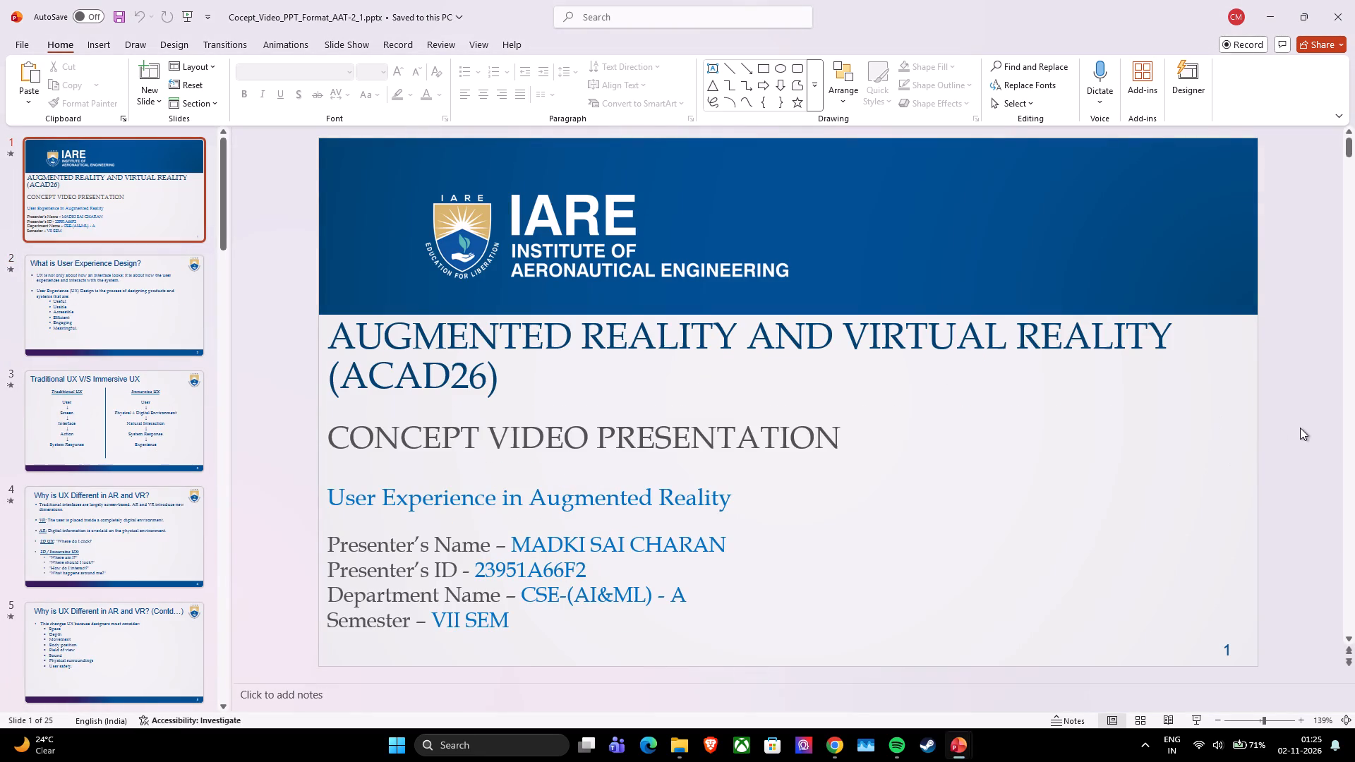
left_click(1300, 428)
key("Down")
key("alt+Tab")
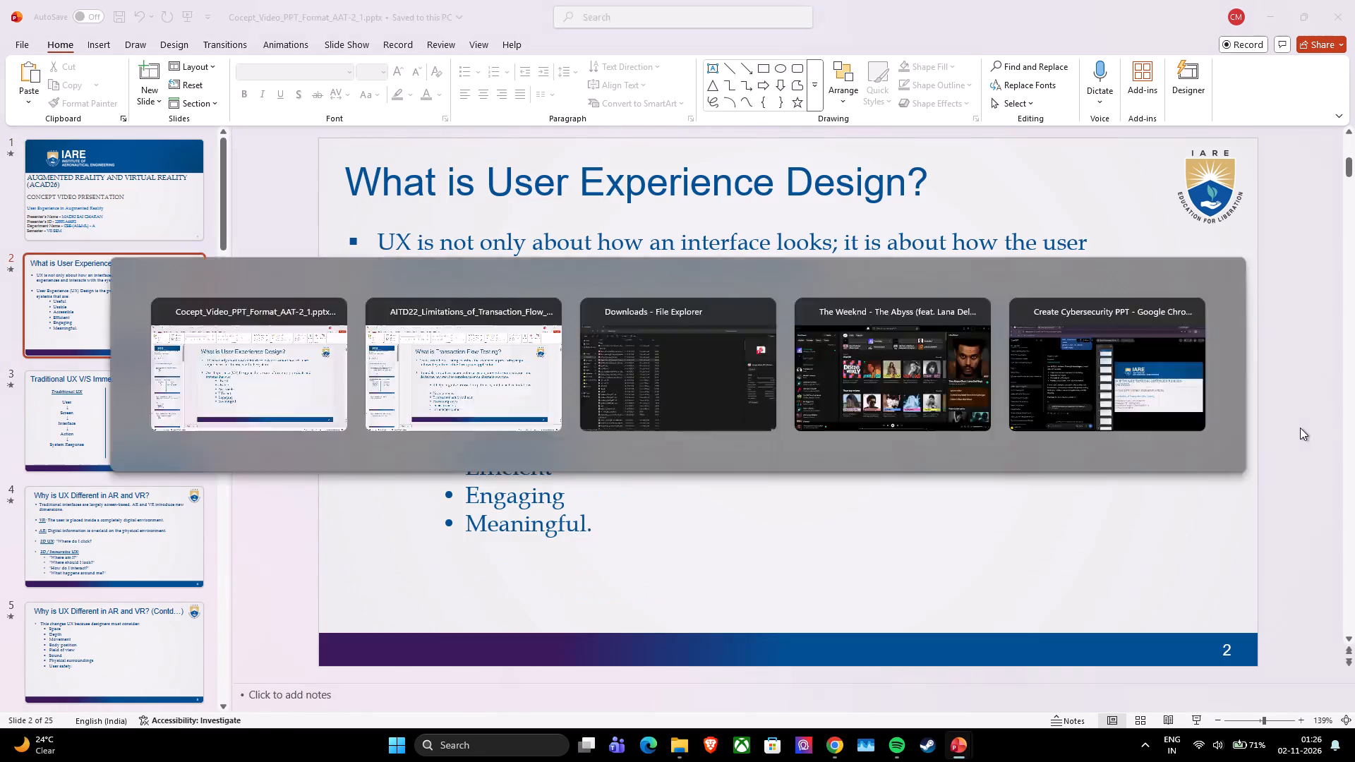
key("Up")
key("Down")
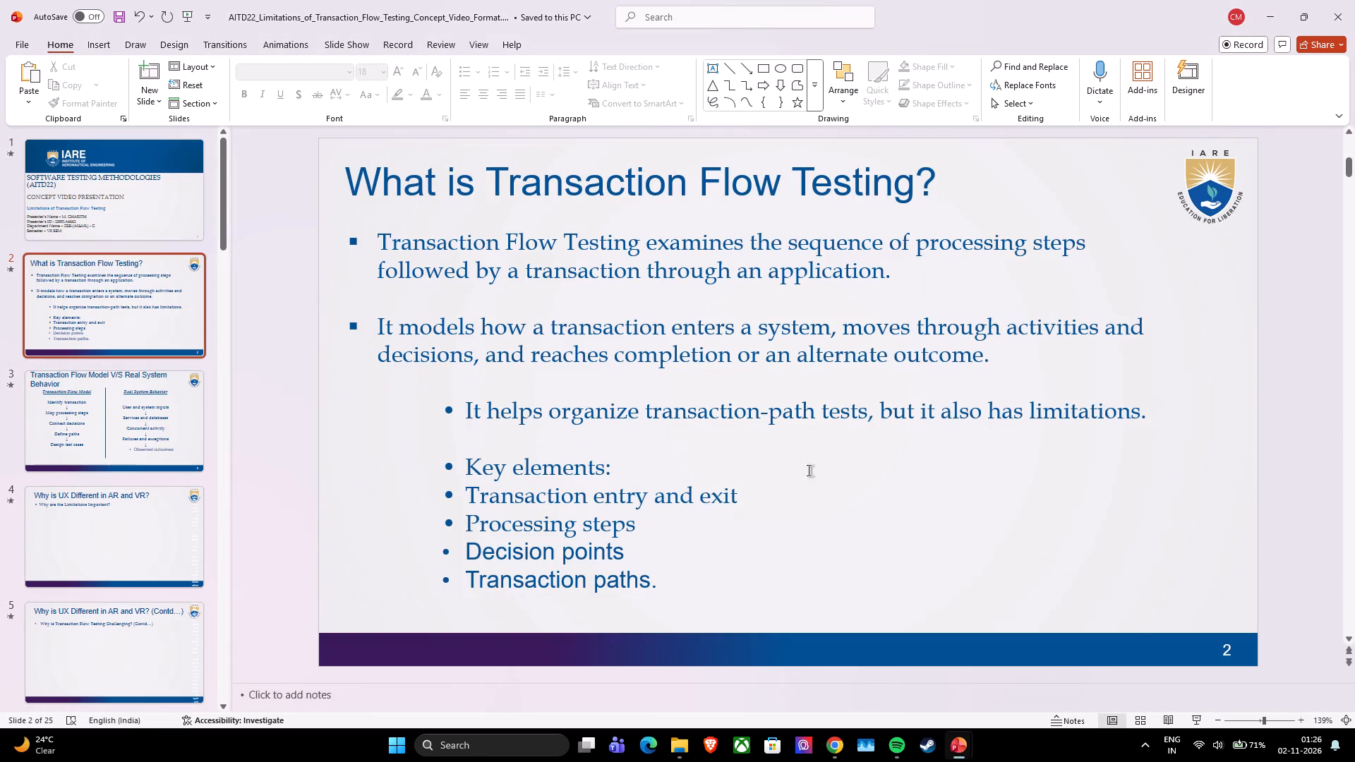
key("alt+Tab")
key("alt+Tab")
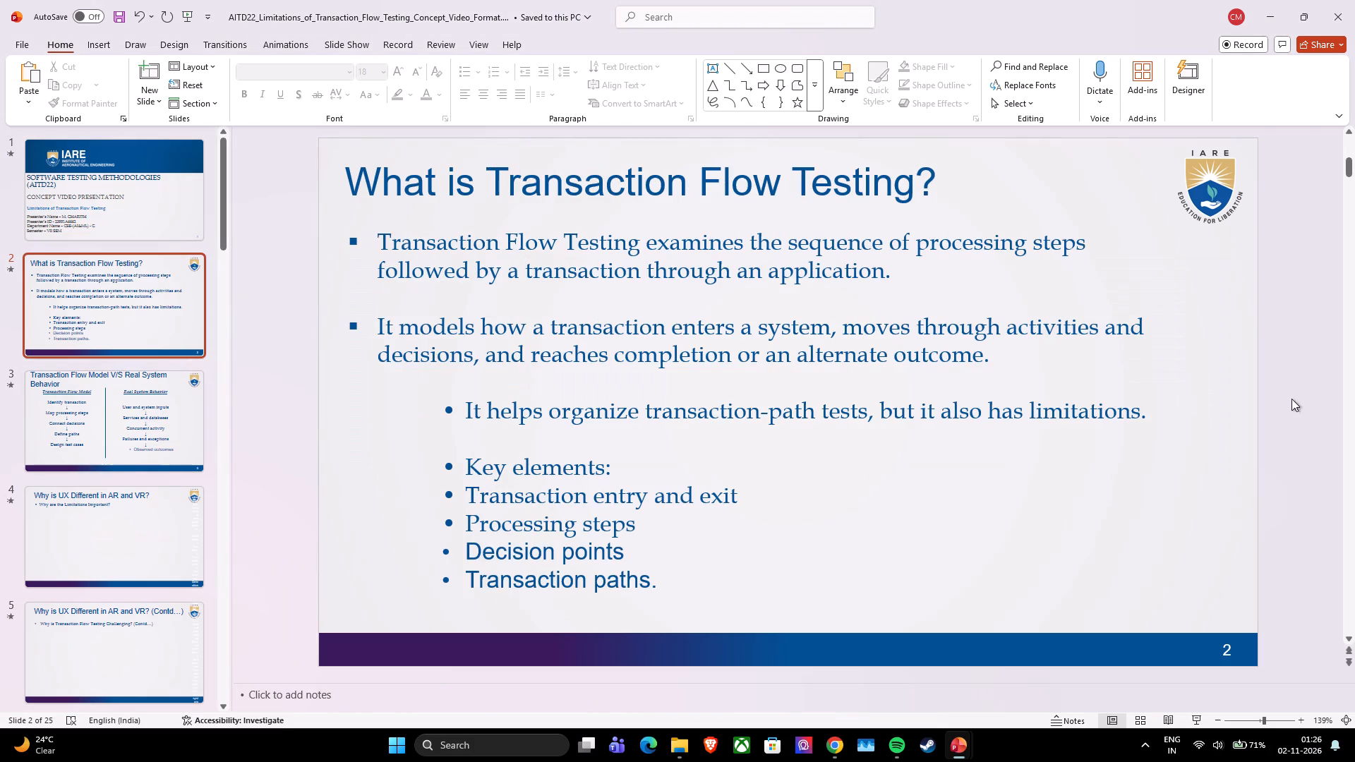
On slide 3 of the AITD22 presentation, delete the extra blank line under the Real System Behavior heading.
left_click(1301, 394)
key("Down")
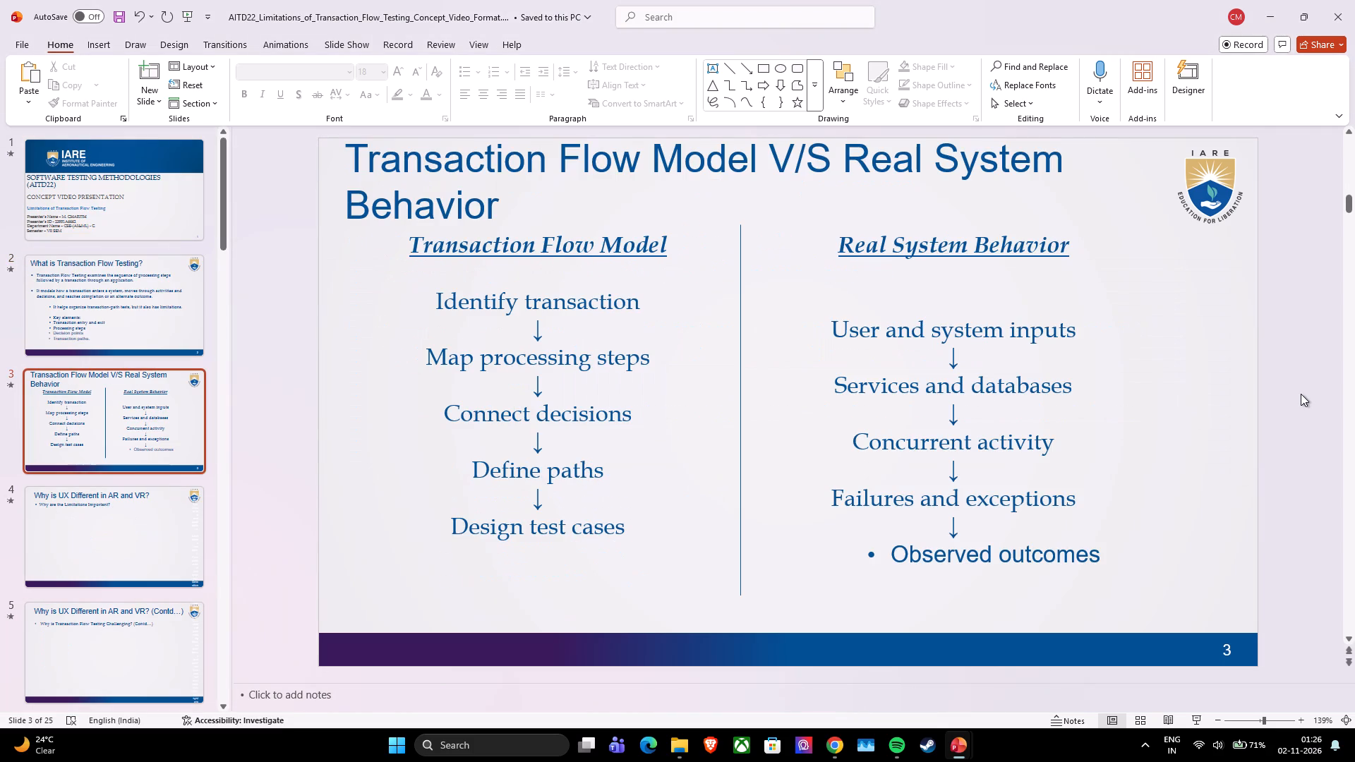
left_click(1042, 289)
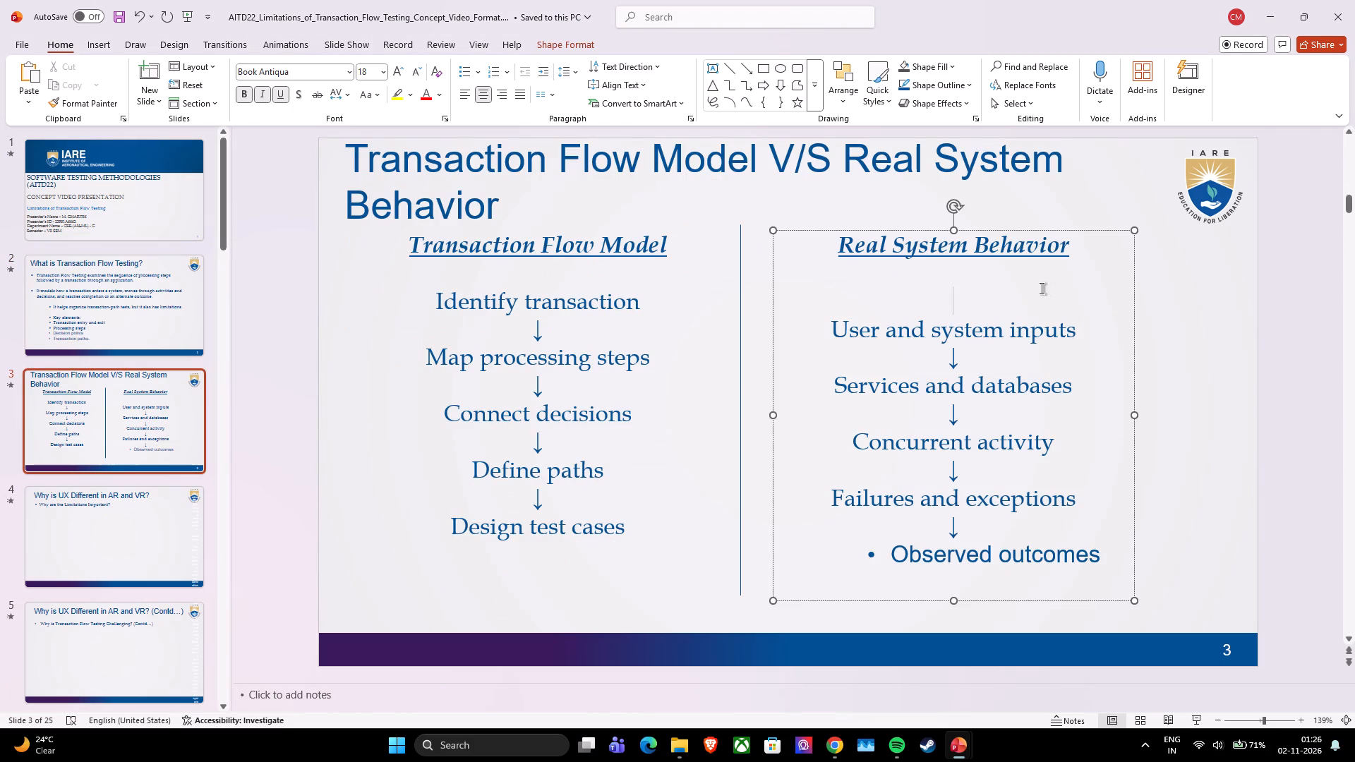
key("BackSpace")
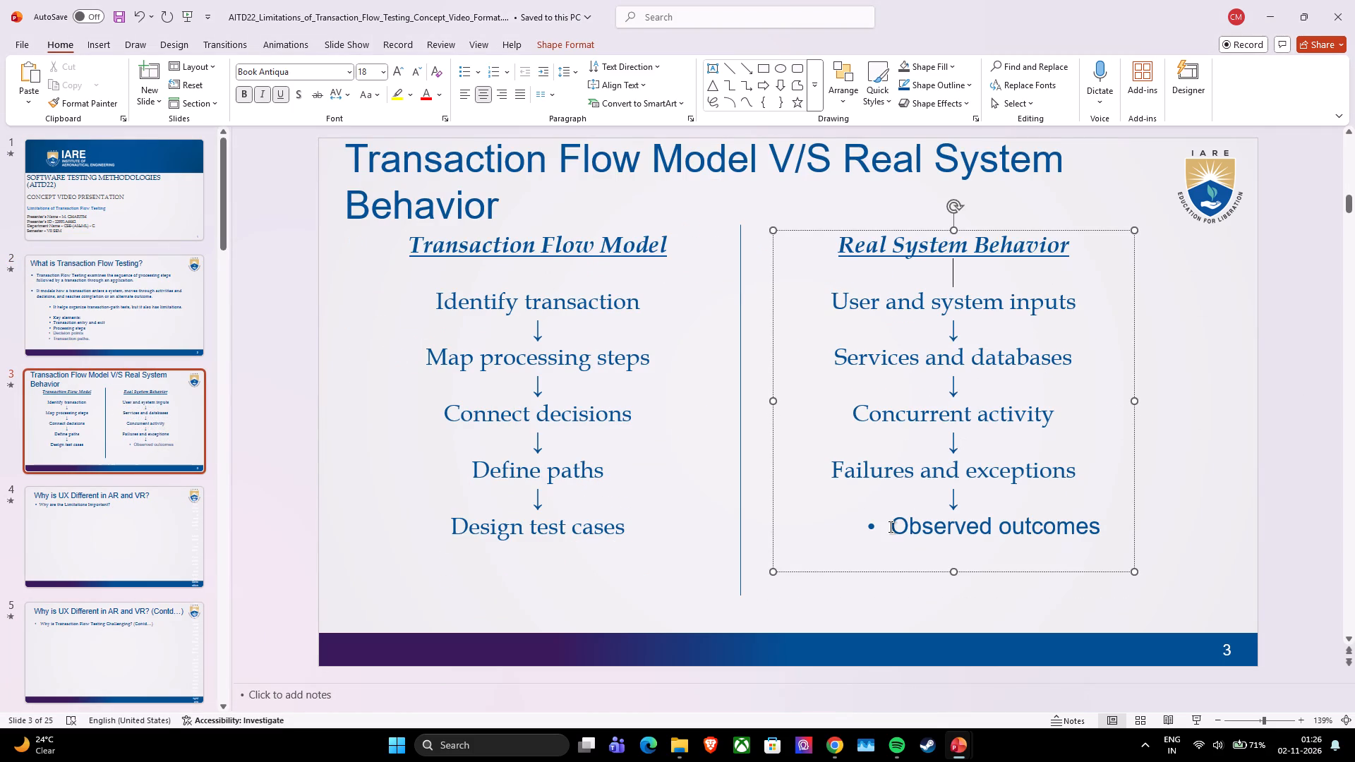
Remove the bullet from "Observed outcomes" in the Real System Behavior column and set its font to Book Antiqua.
left_click(891, 527)
key("BackSpace")
key("ctrl+shift+Down")
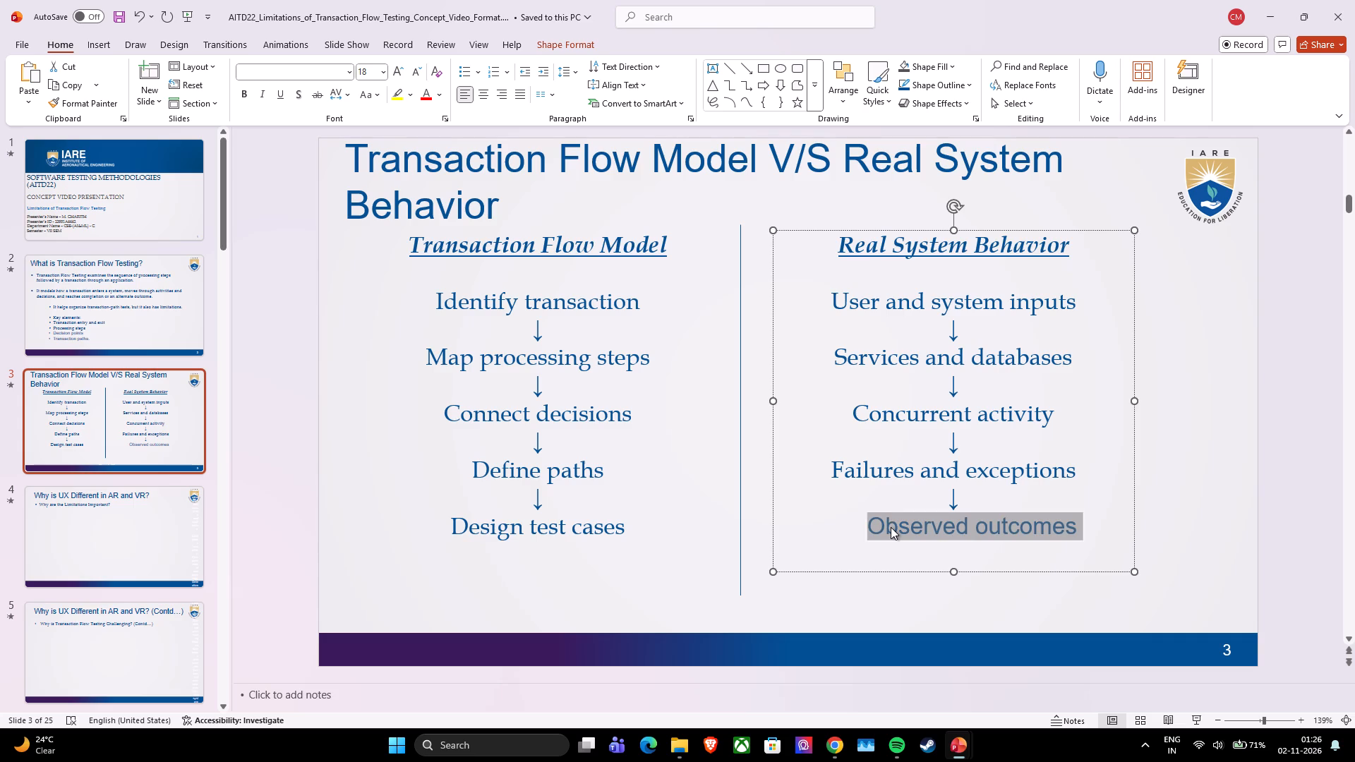
right_click(891, 527)
left_click(923, 550)
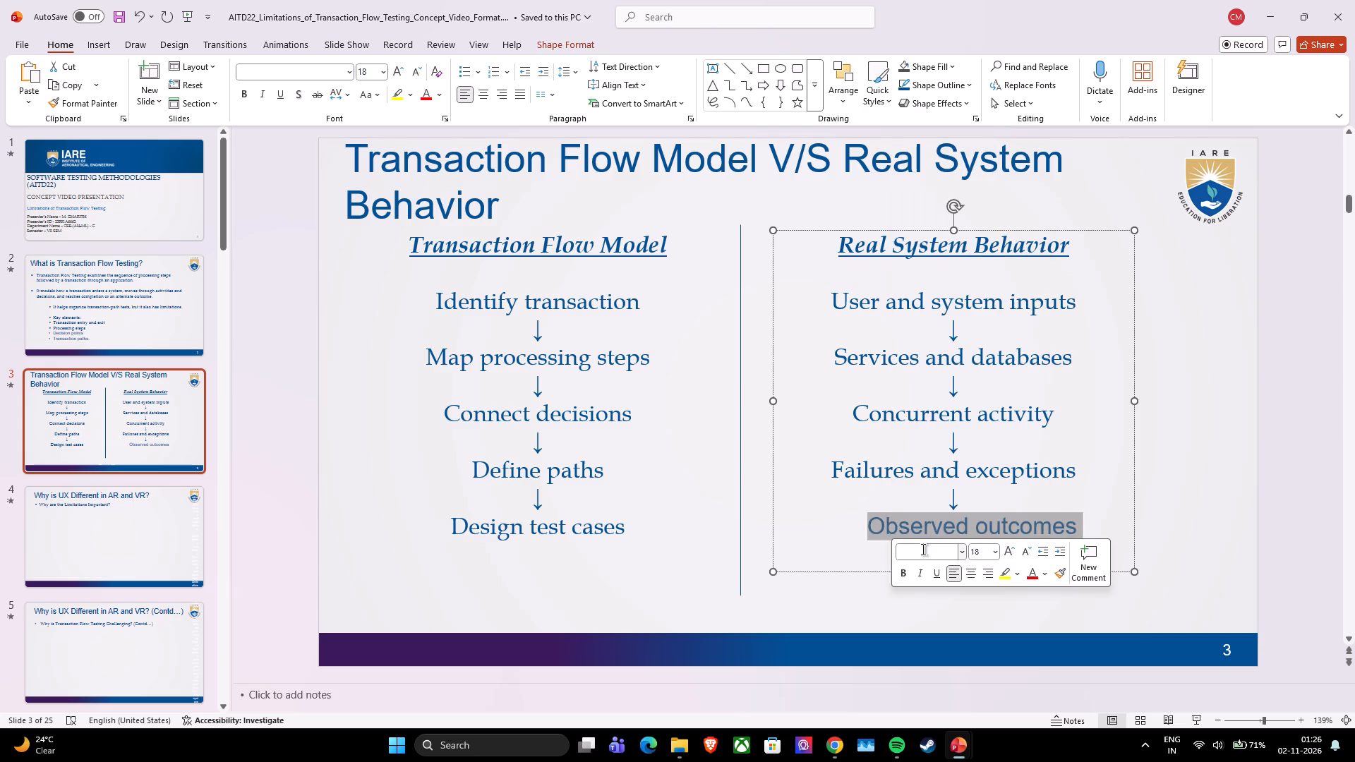
key("b")
type("oo")
key("Return")
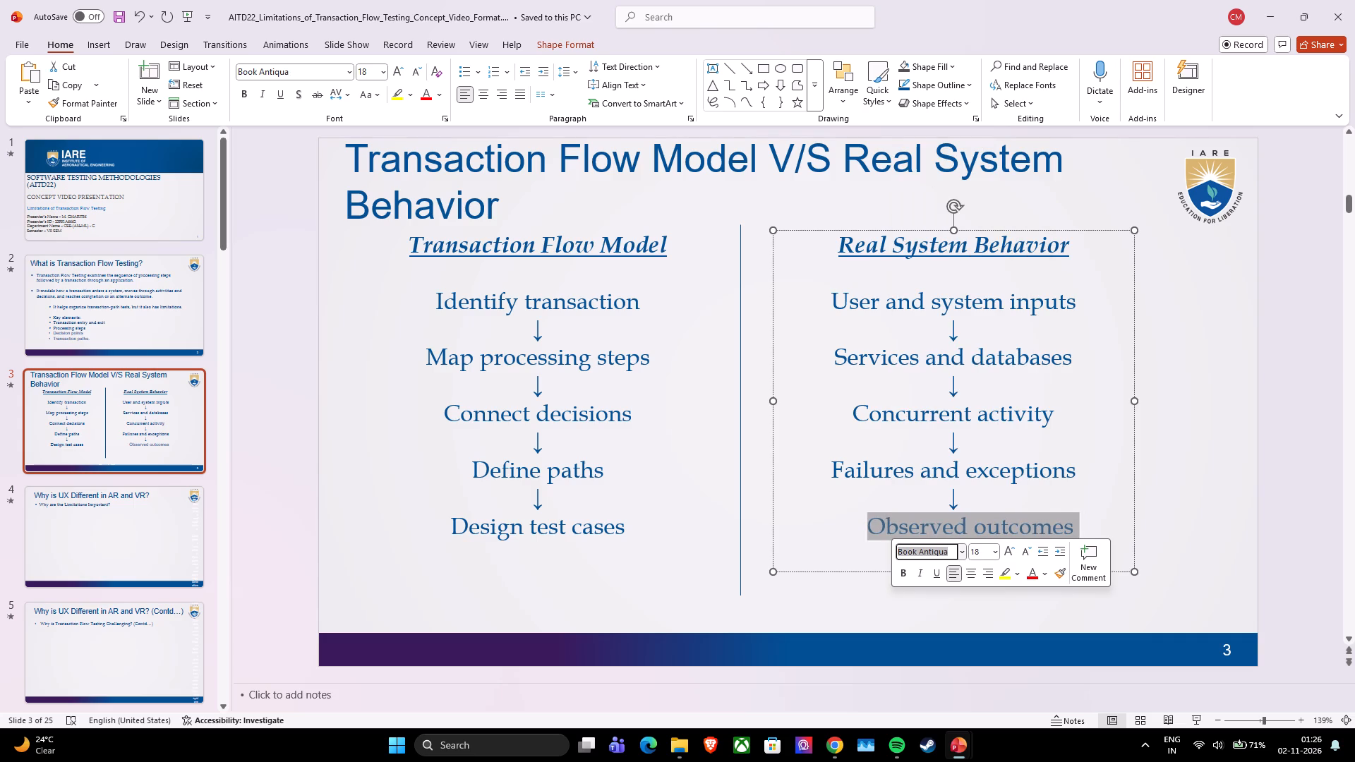
left_click(1275, 450)
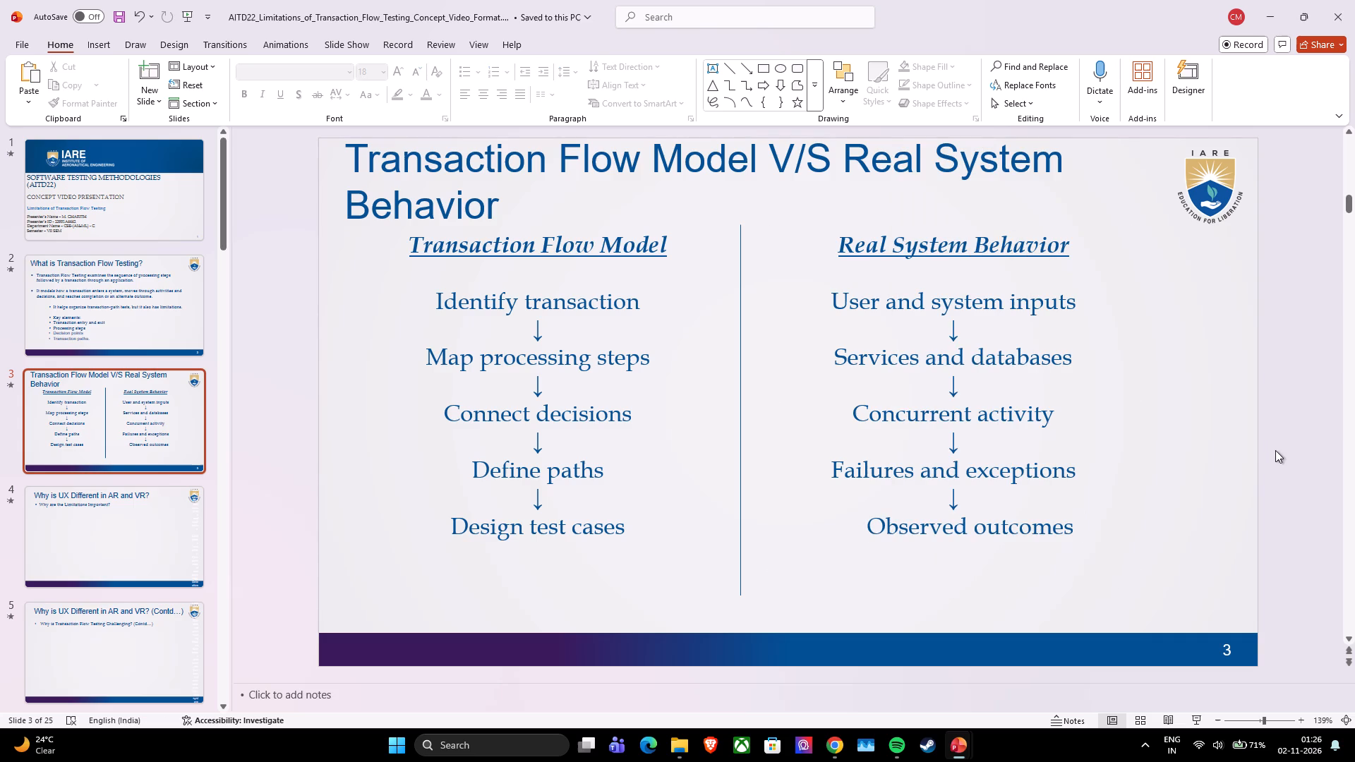
On slide 4, enlarge the narrow text box in the bottom corner so its text spreads across most of the slide.
key("Down")
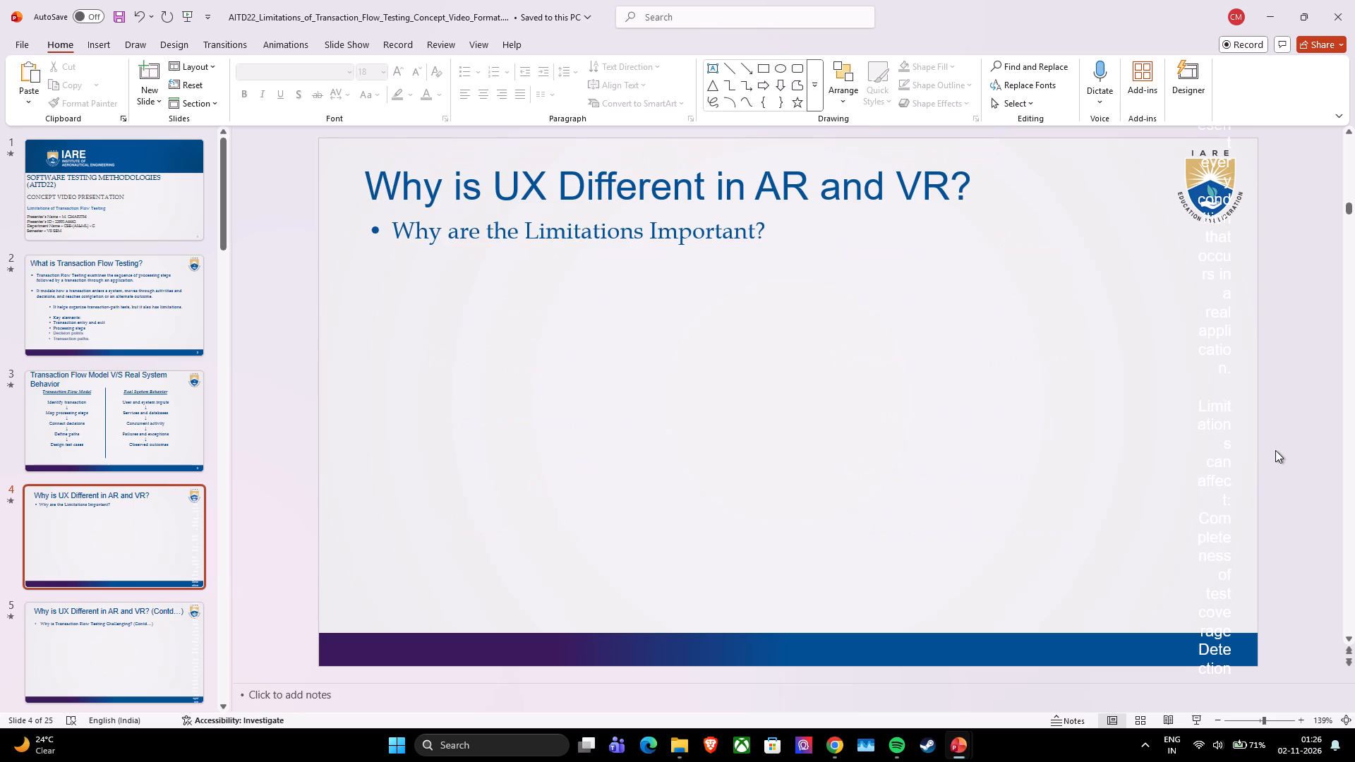
left_click(1220, 413)
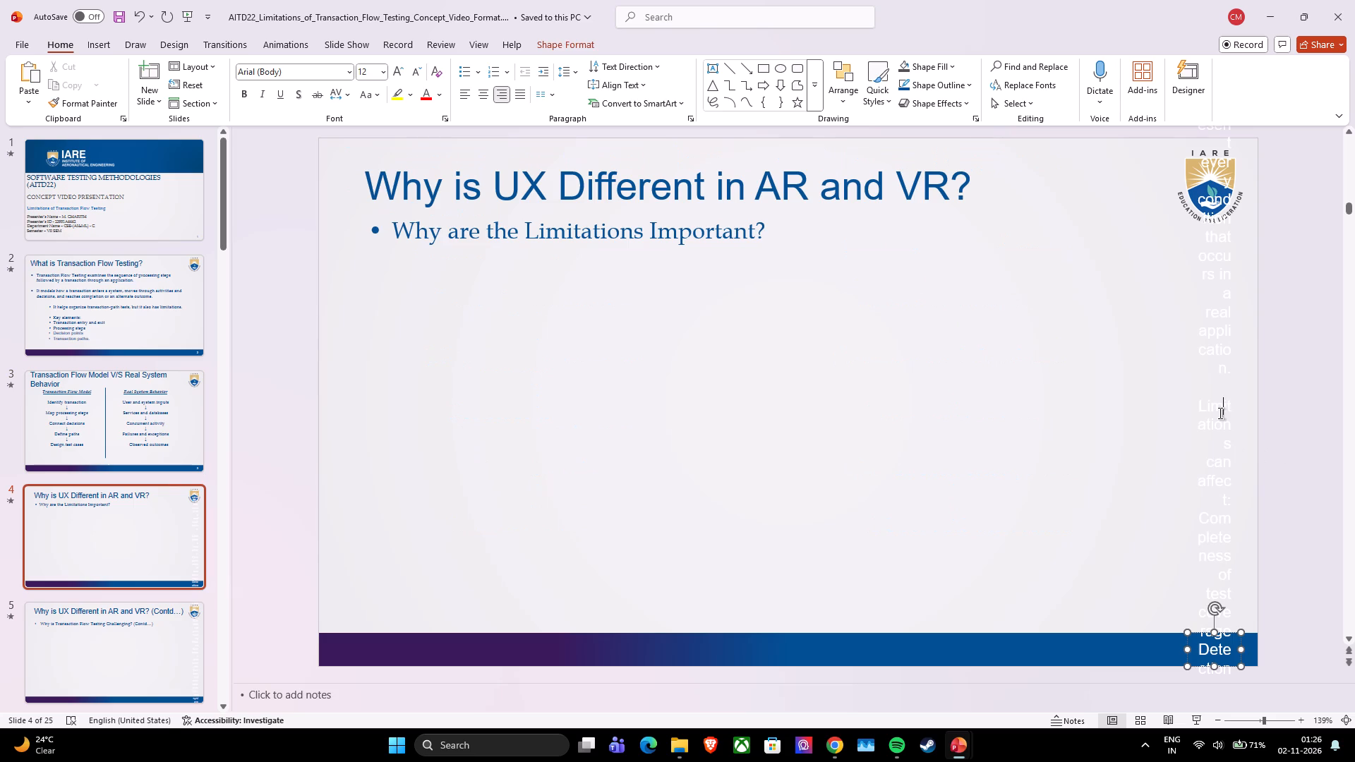
left_click(1210, 320)
left_click_drag(1186, 629, 555, 291)
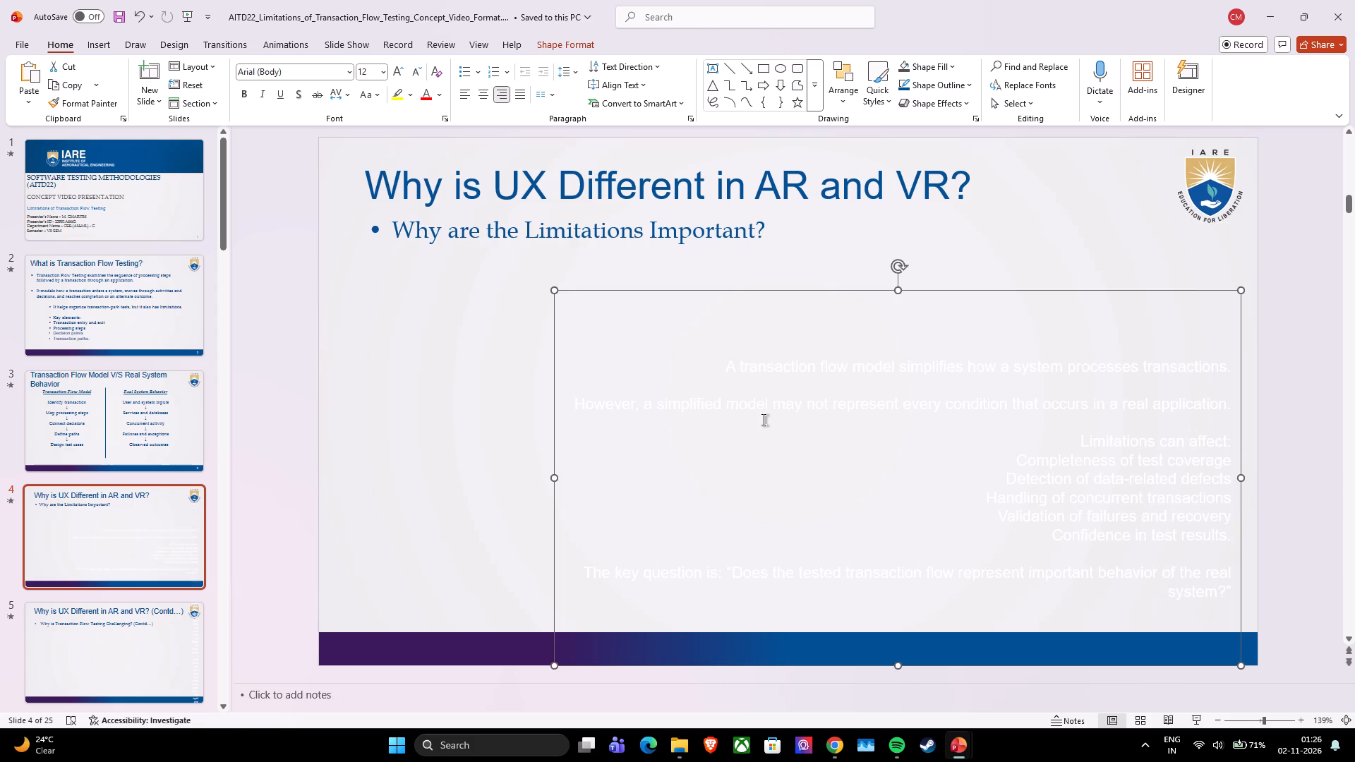
Change all the white text in slide 4's enlarged text box to dark blue from the recent colours.
left_click(763, 393)
left_click(940, 428)
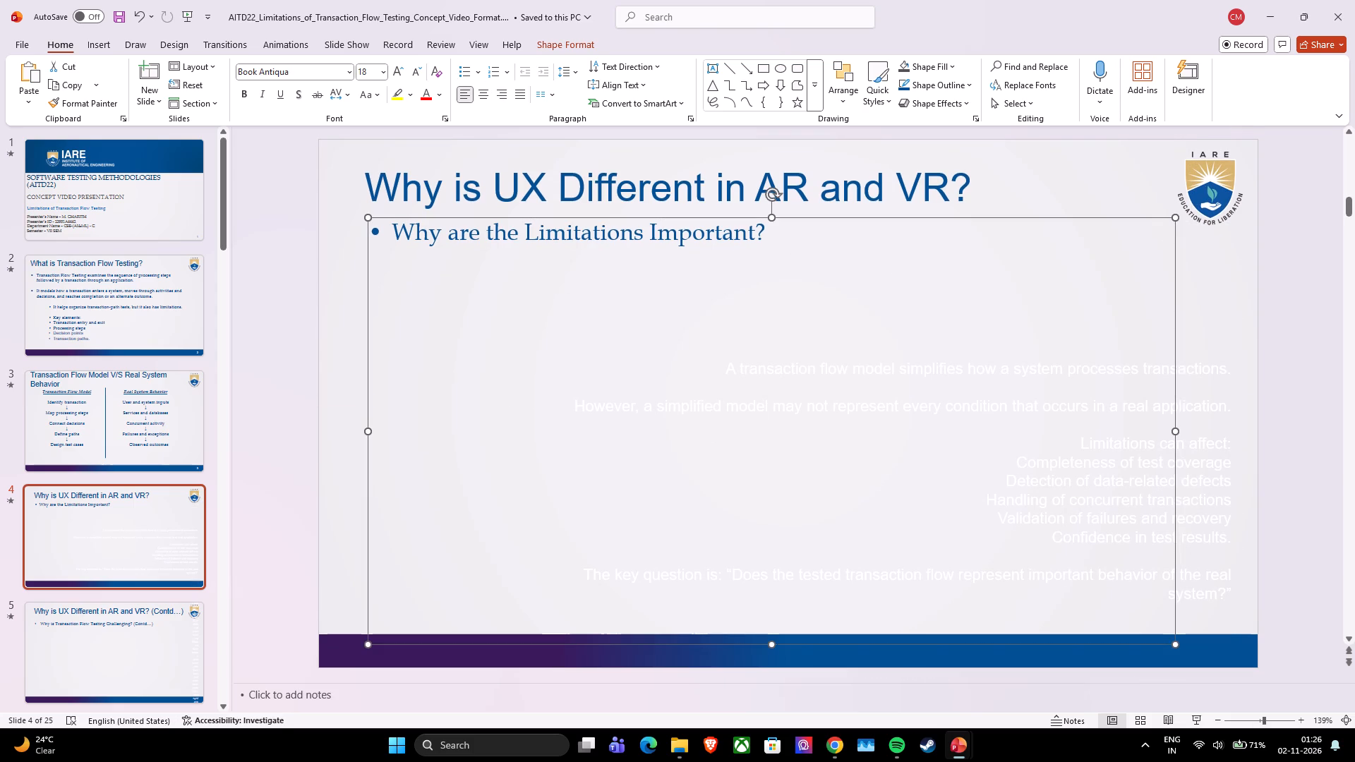
left_click(1104, 444)
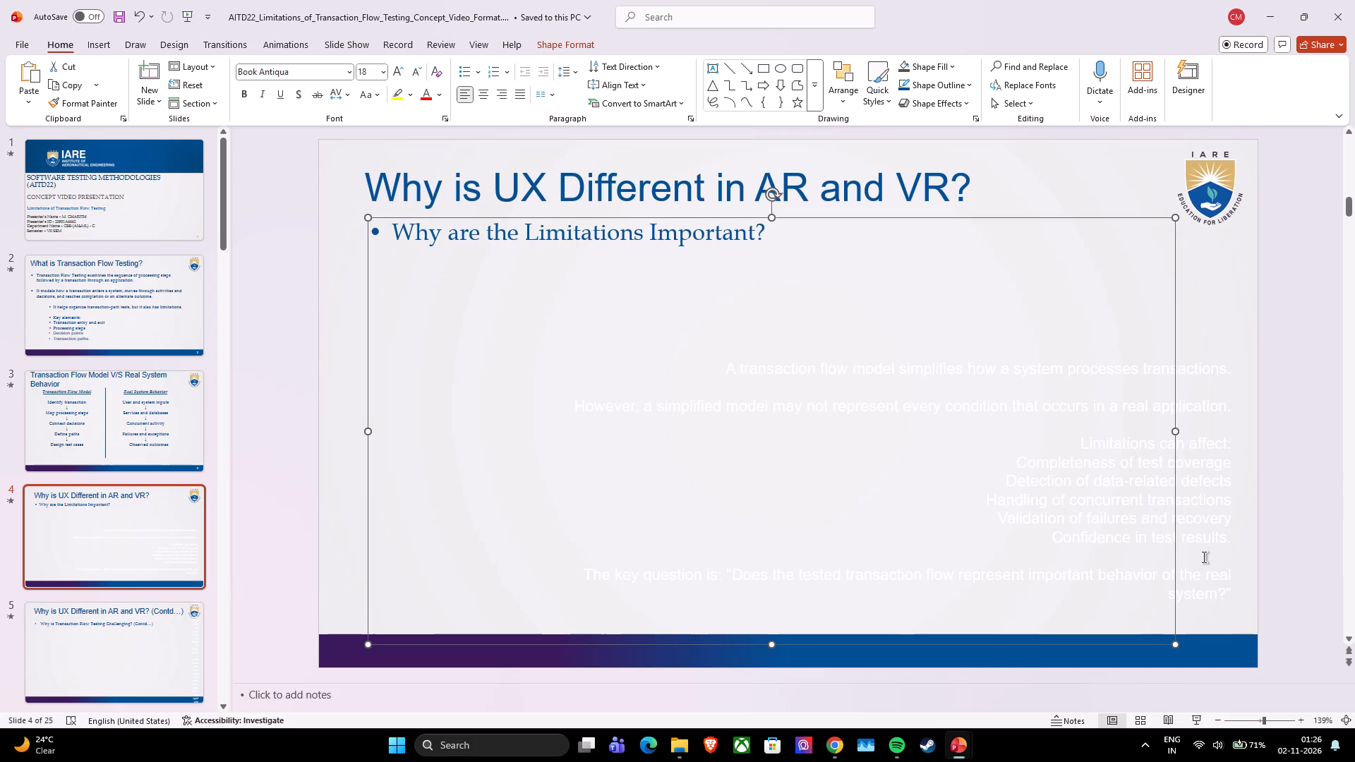
left_click(1204, 557)
key("ctrl+a")
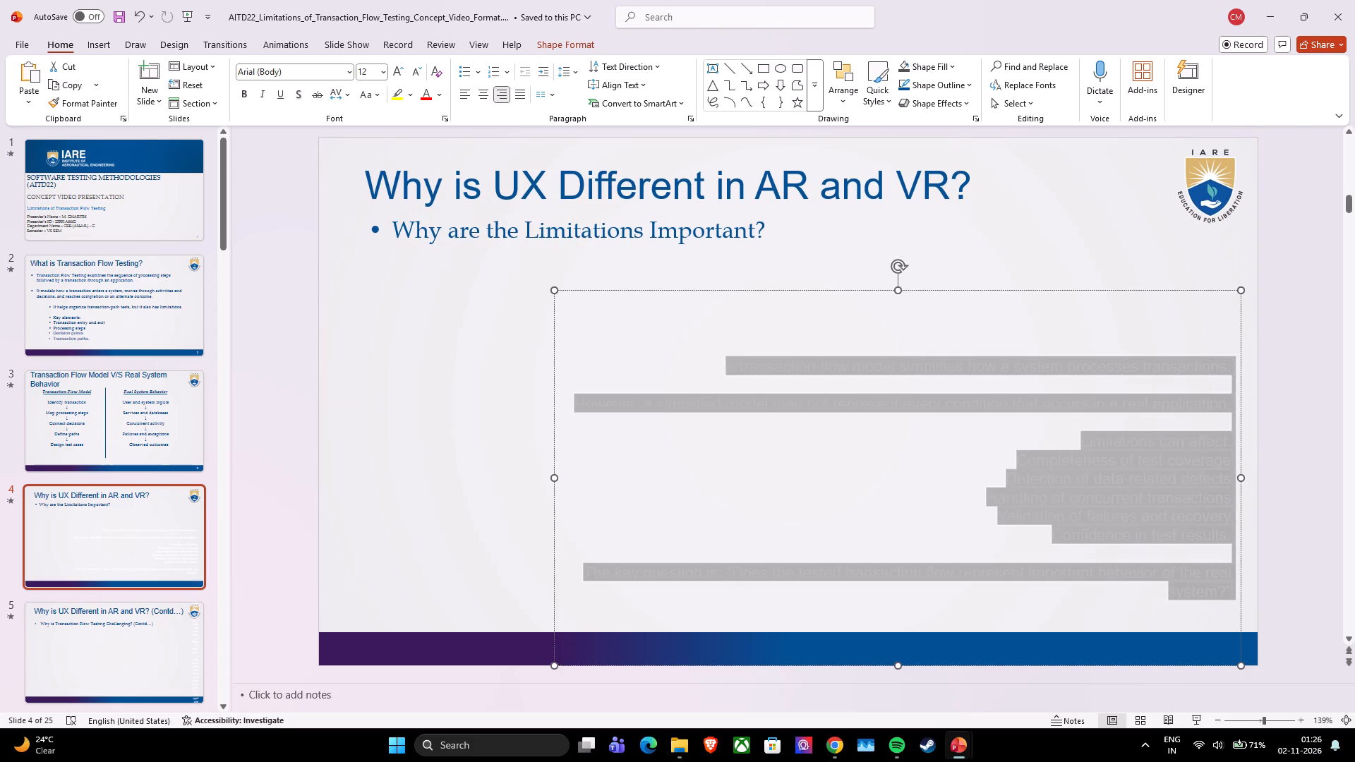
right_click(1136, 492)
left_click(1084, 492)
key("ctrl+a")
left_click(1070, 480)
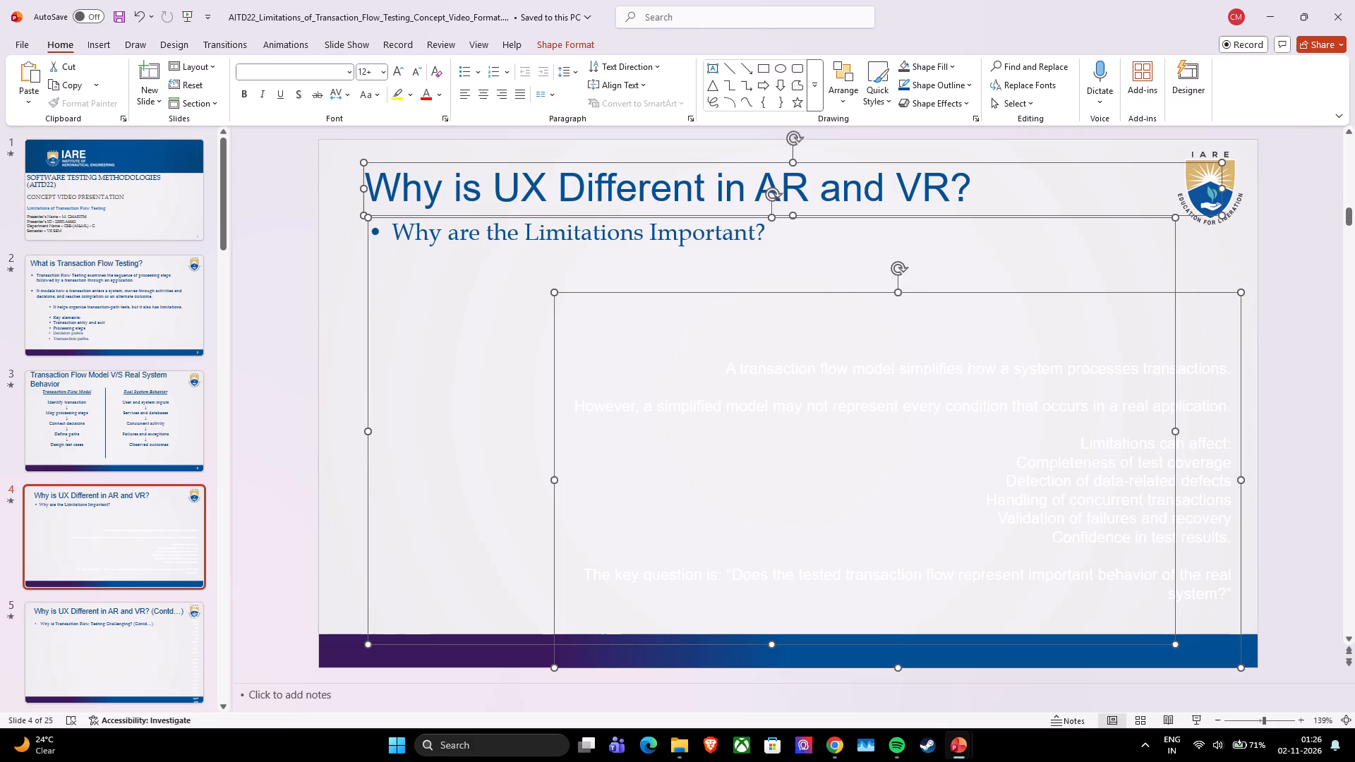
left_click(1098, 476)
left_click(1280, 372)
left_click(1139, 449)
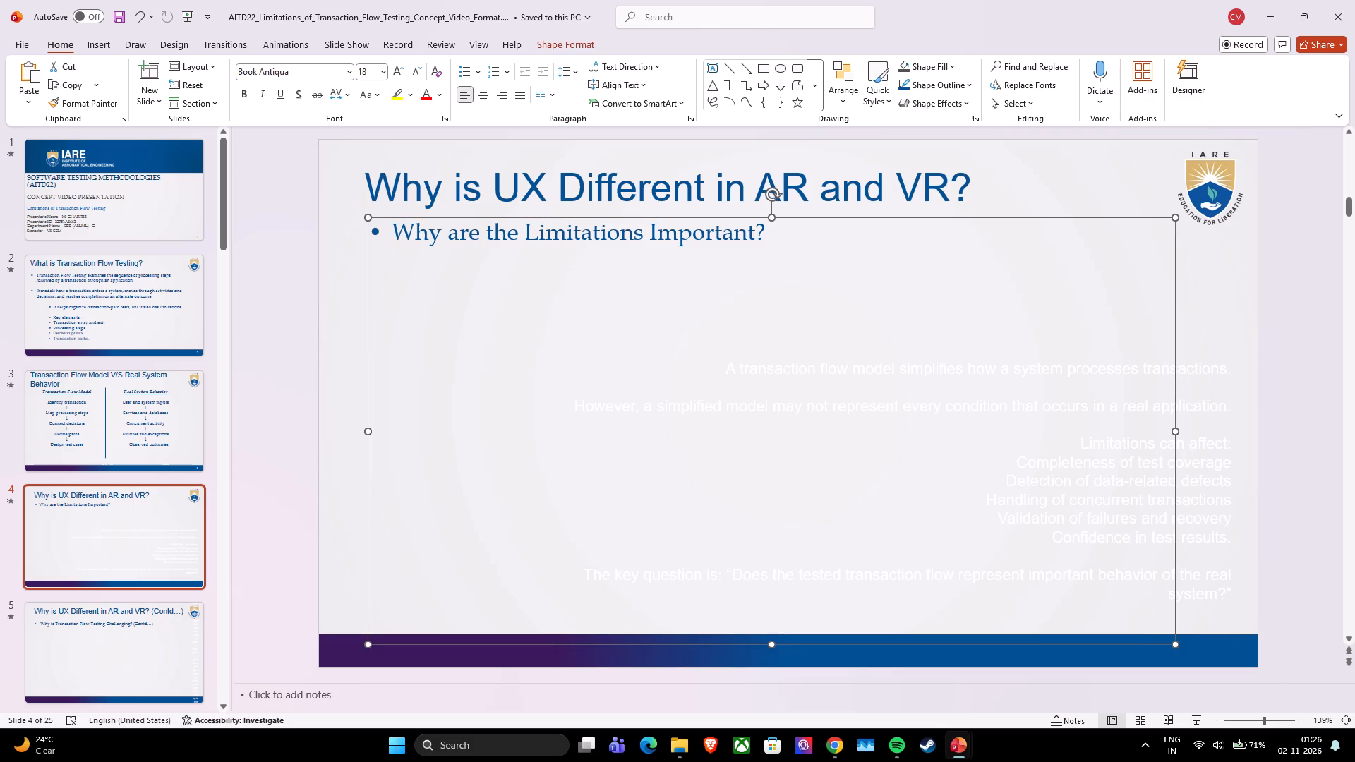
left_click(1214, 504)
key("ctrl+a")
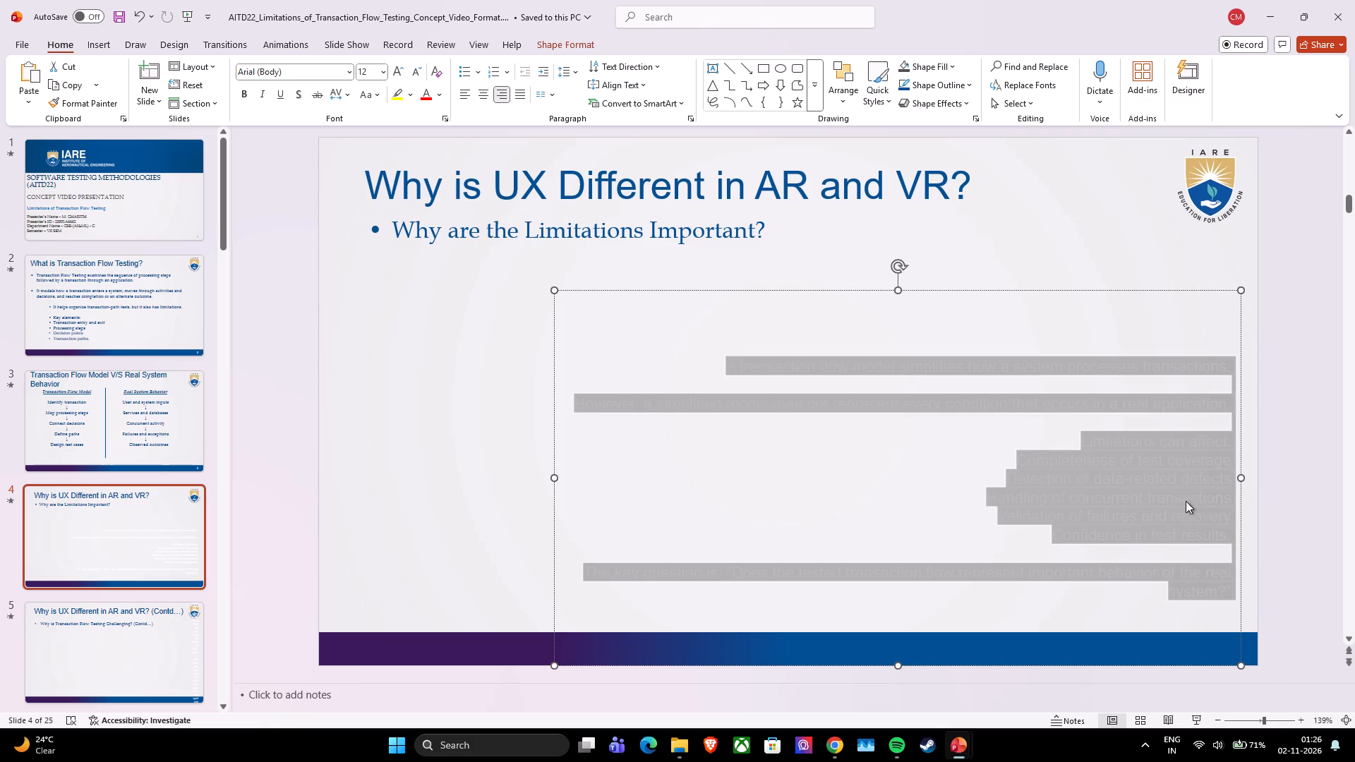
right_click(1186, 501)
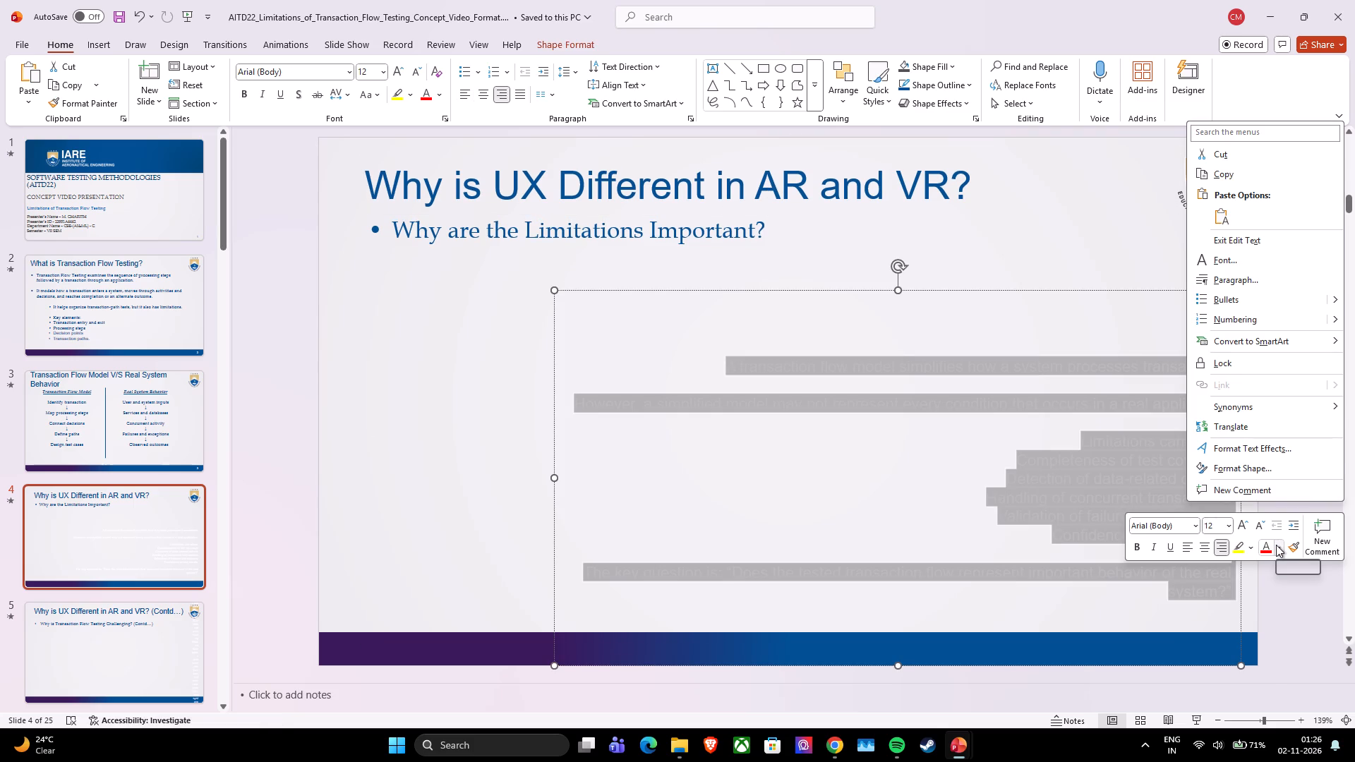
left_click(1276, 545)
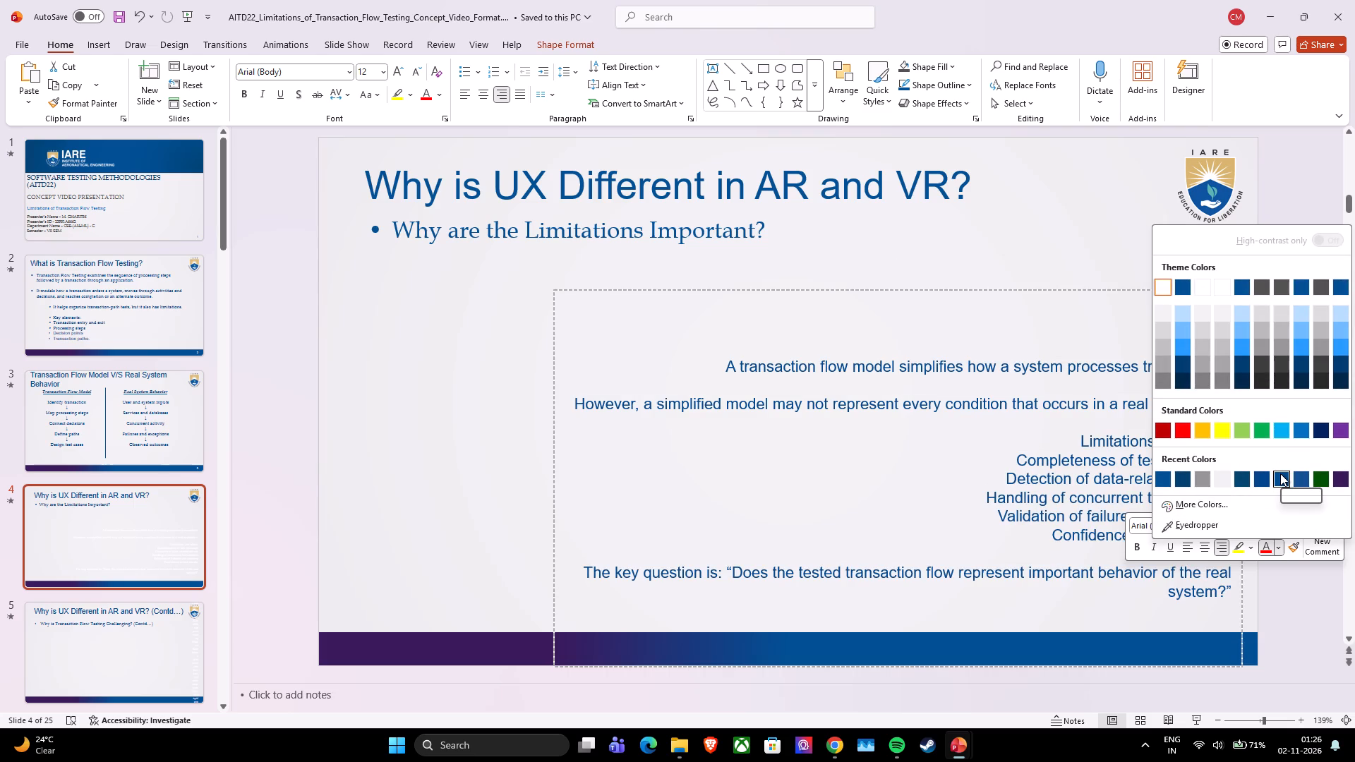
left_click(1280, 473)
Resize slide 4's blue text box, making it narrower and slightly taller from its upper-left corner.
left_click(1135, 468)
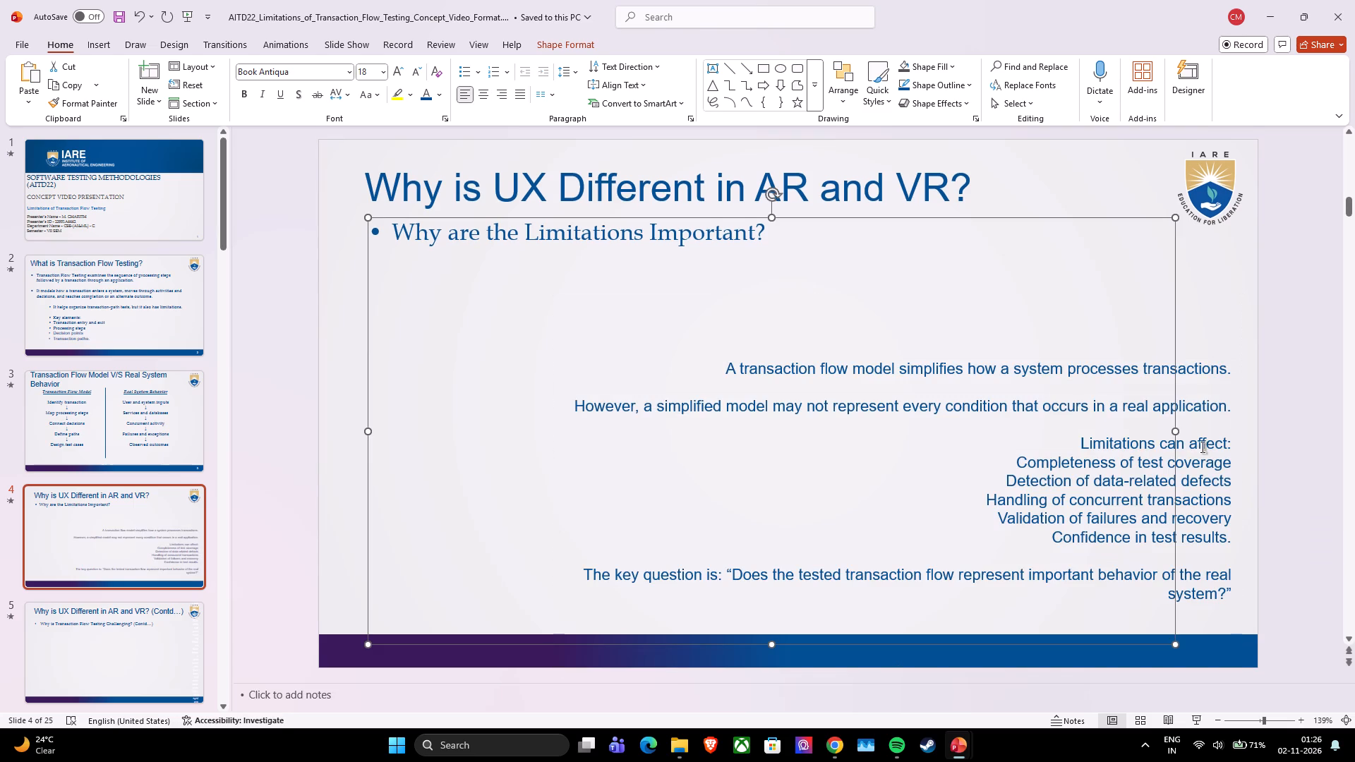
left_click(1203, 447)
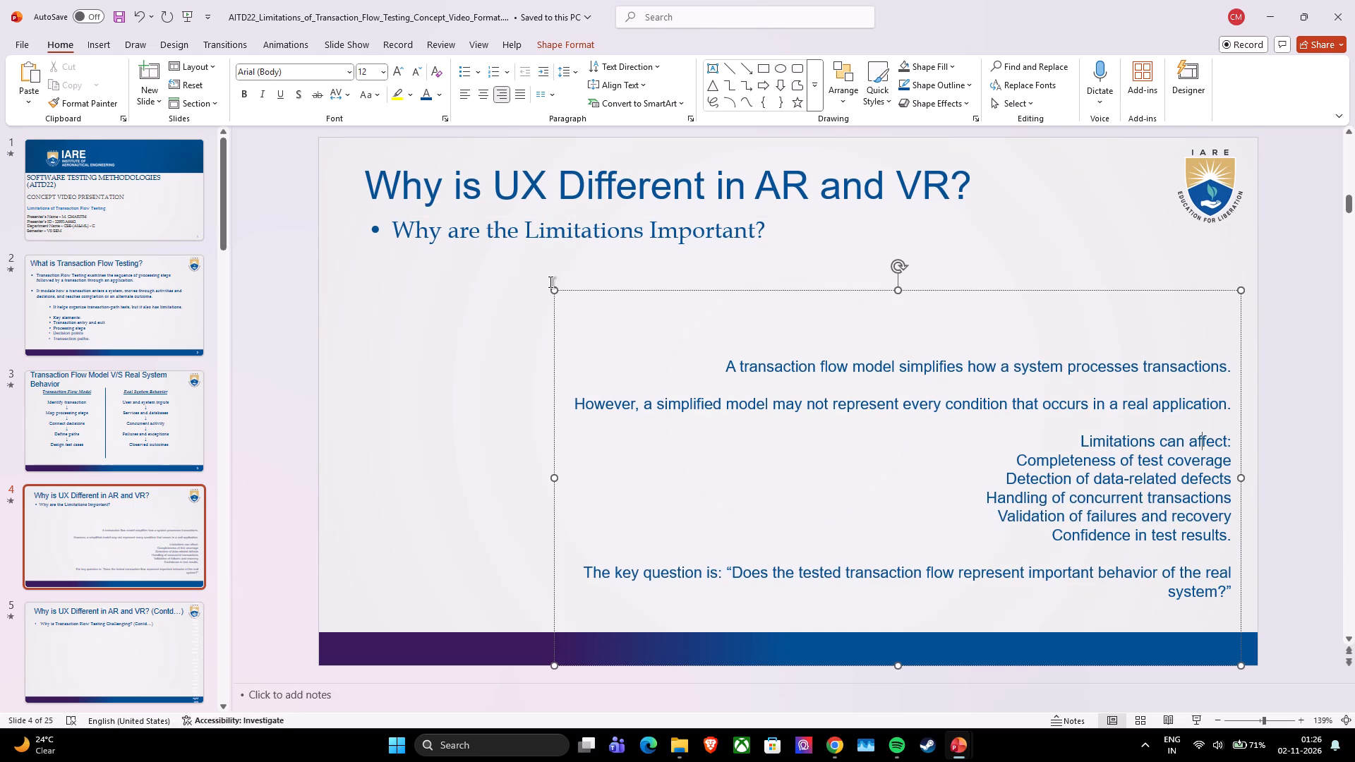
left_click_drag(553, 293, 735, 277)
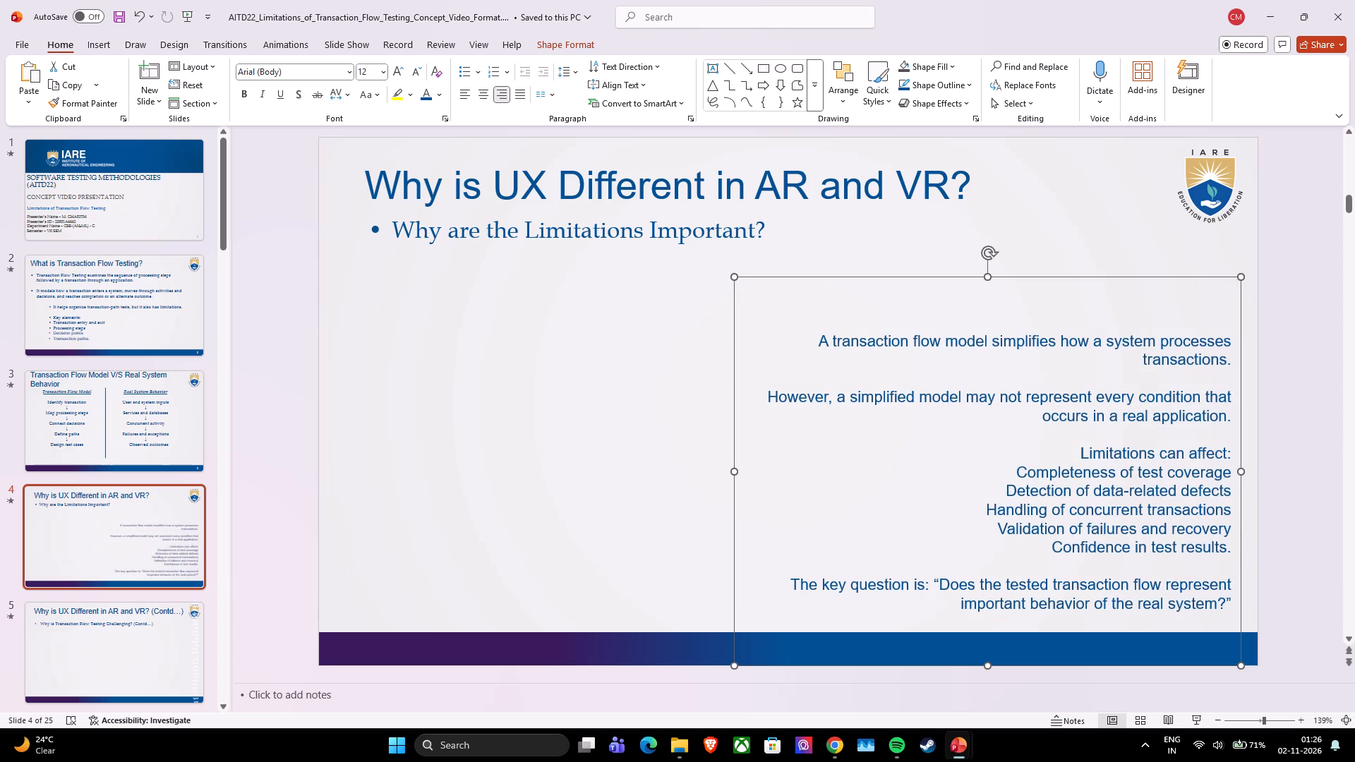
Move slide 4's blue text box up to the slide's left side under the "Why are the Limitations Important?" line, making it shorter and wider.
left_click_drag(907, 277, 907, 219)
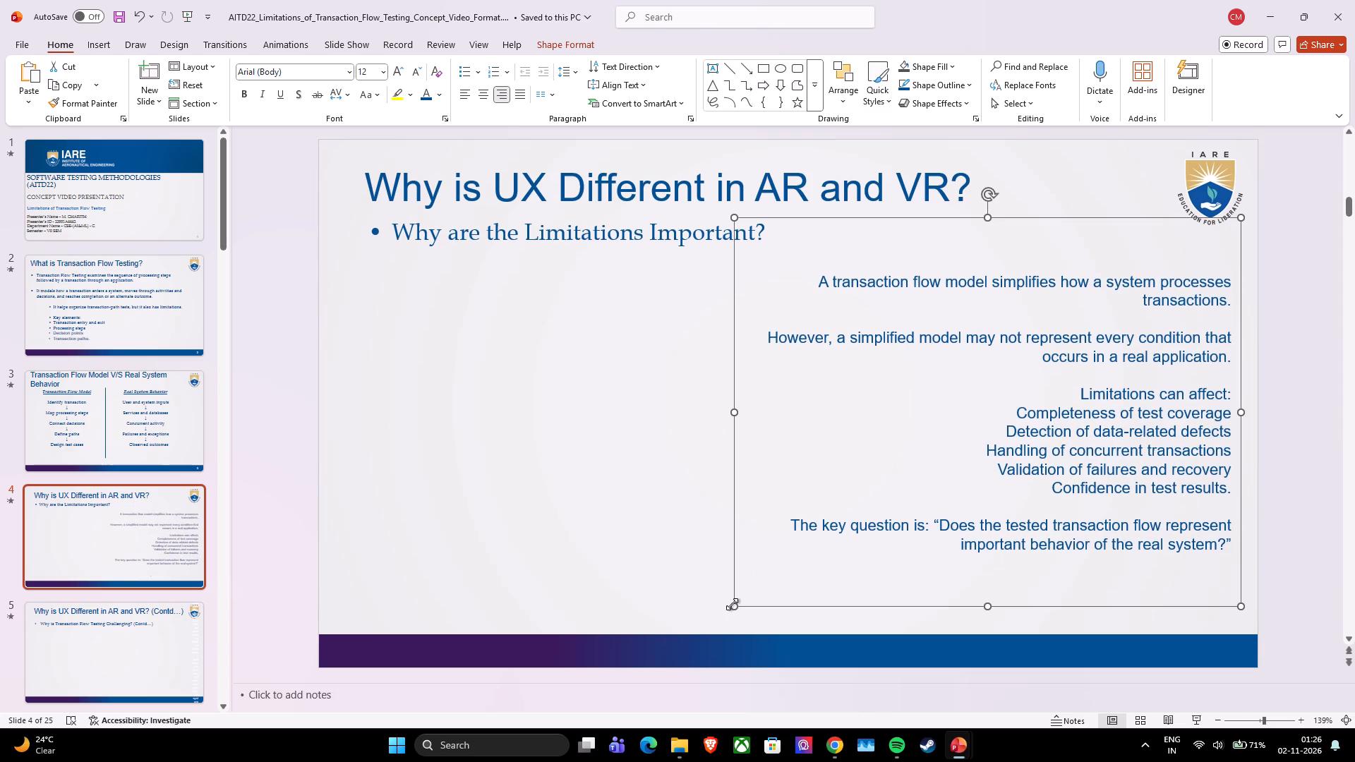
left_click_drag(733, 605, 776, 576)
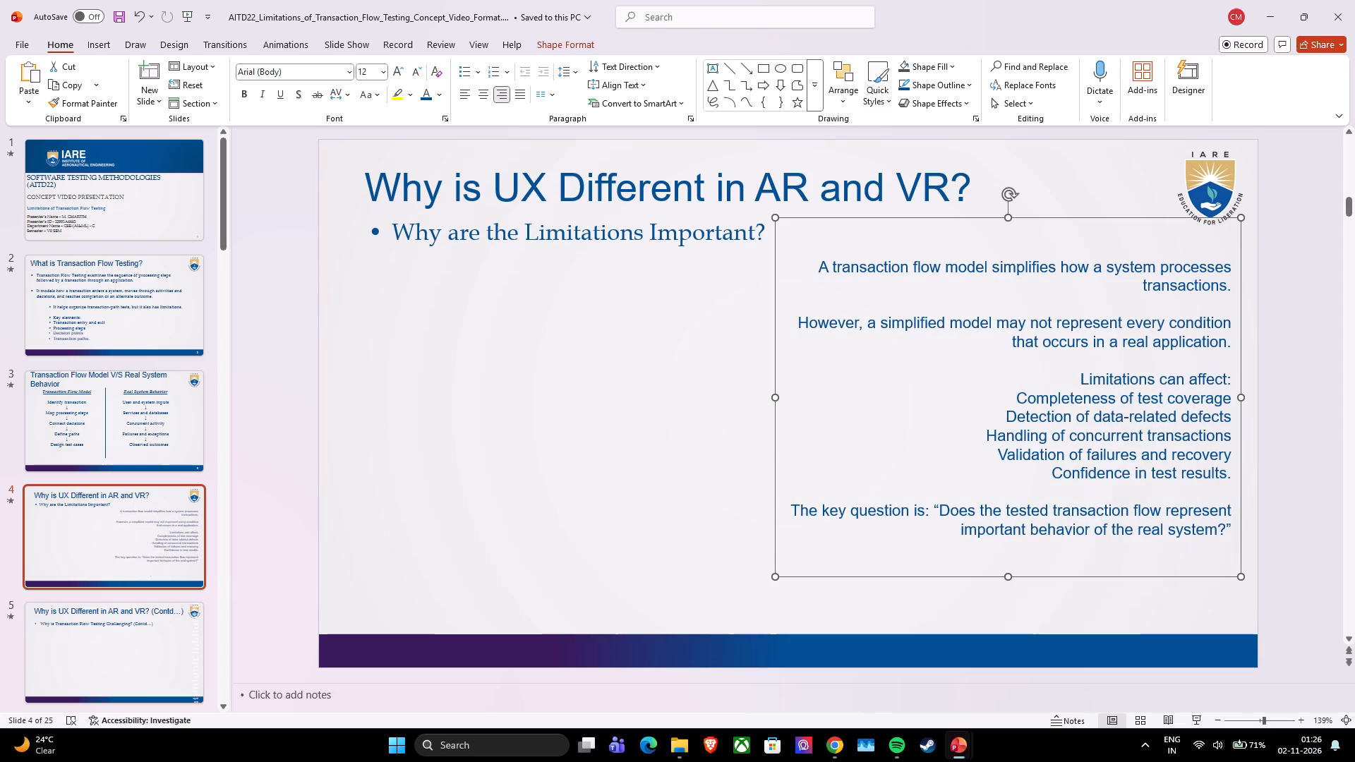
left_click_drag(1215, 571, 773, 584)
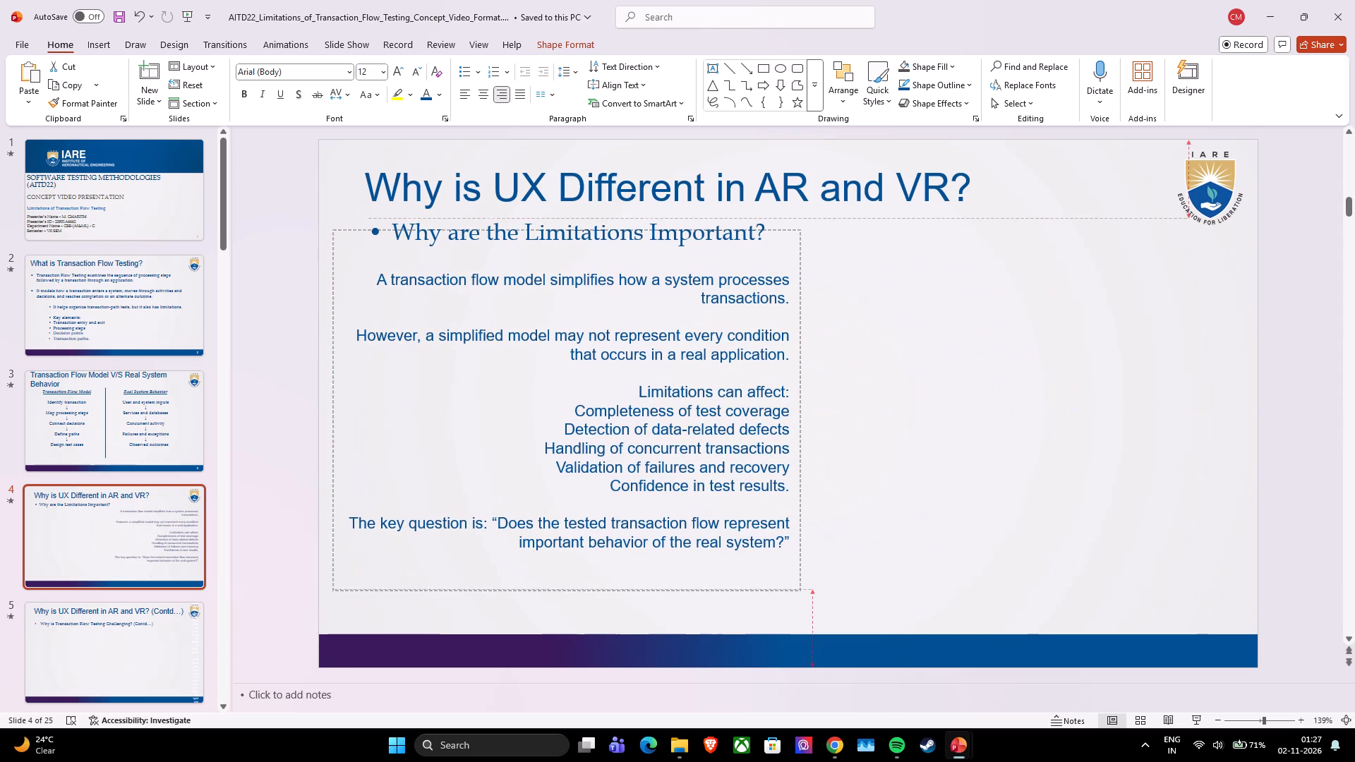
left_click_drag(773, 584, 772, 584)
left_click_drag(797, 409, 1009, 401)
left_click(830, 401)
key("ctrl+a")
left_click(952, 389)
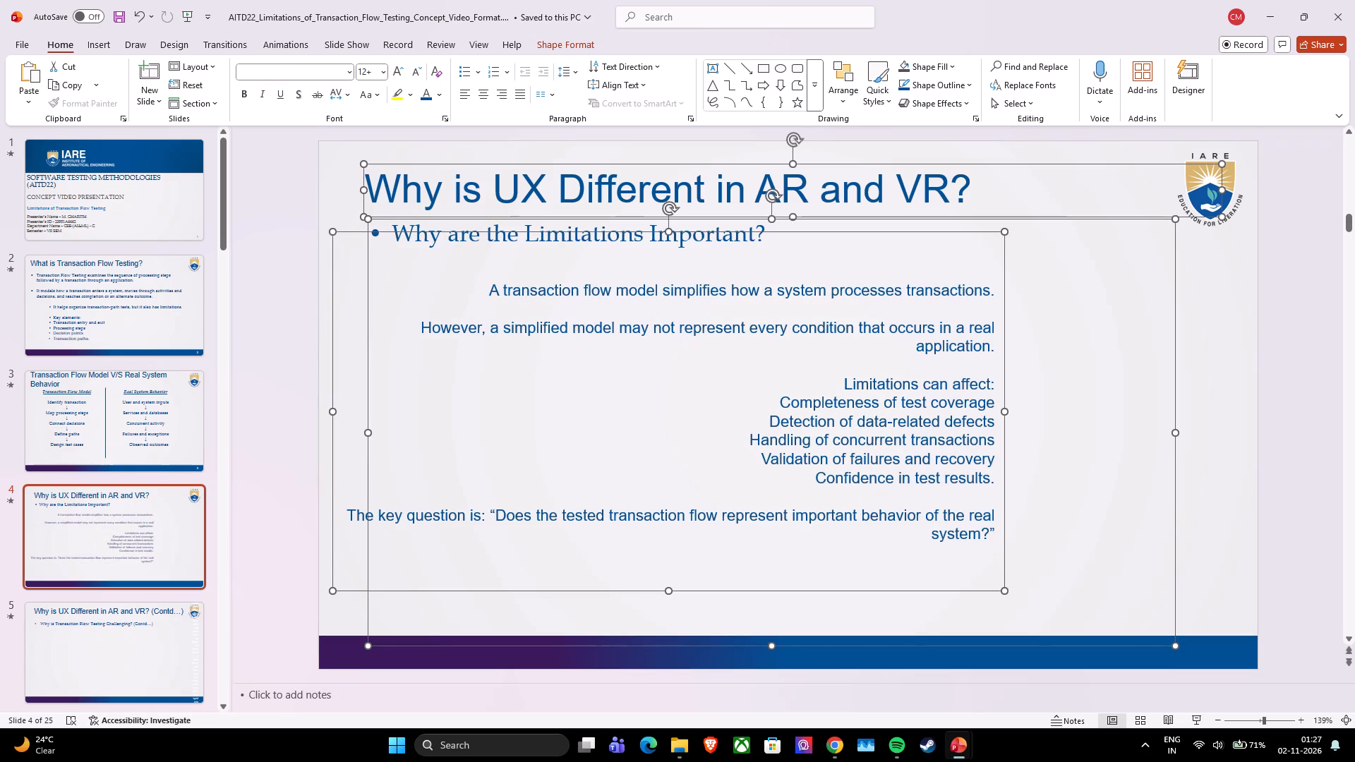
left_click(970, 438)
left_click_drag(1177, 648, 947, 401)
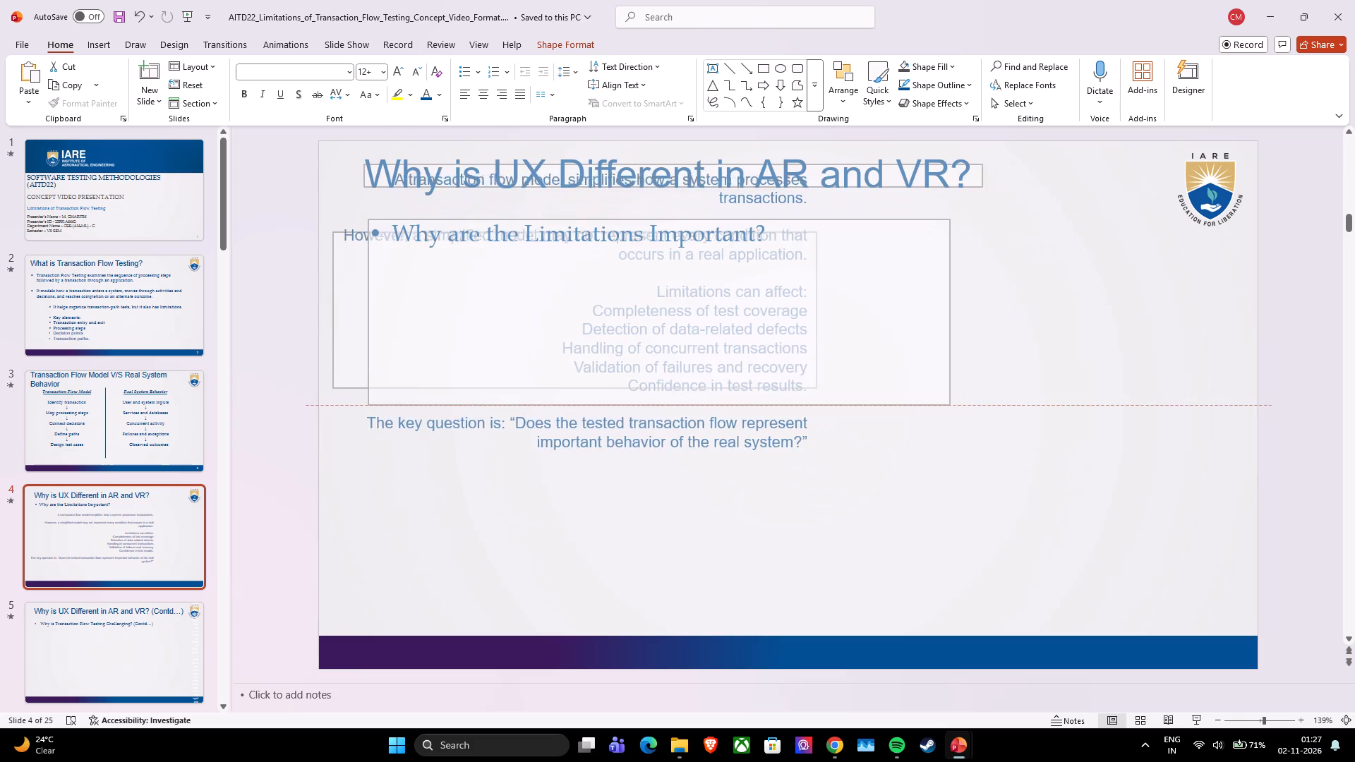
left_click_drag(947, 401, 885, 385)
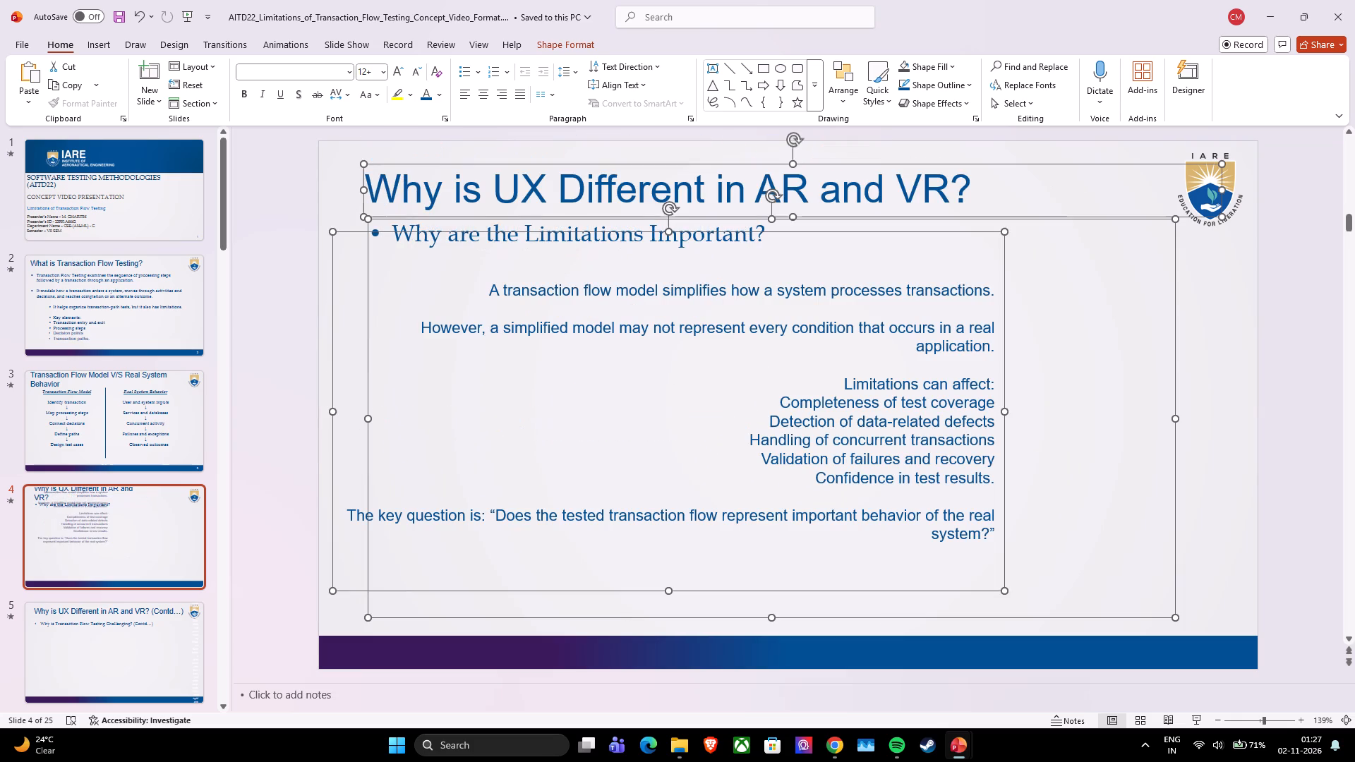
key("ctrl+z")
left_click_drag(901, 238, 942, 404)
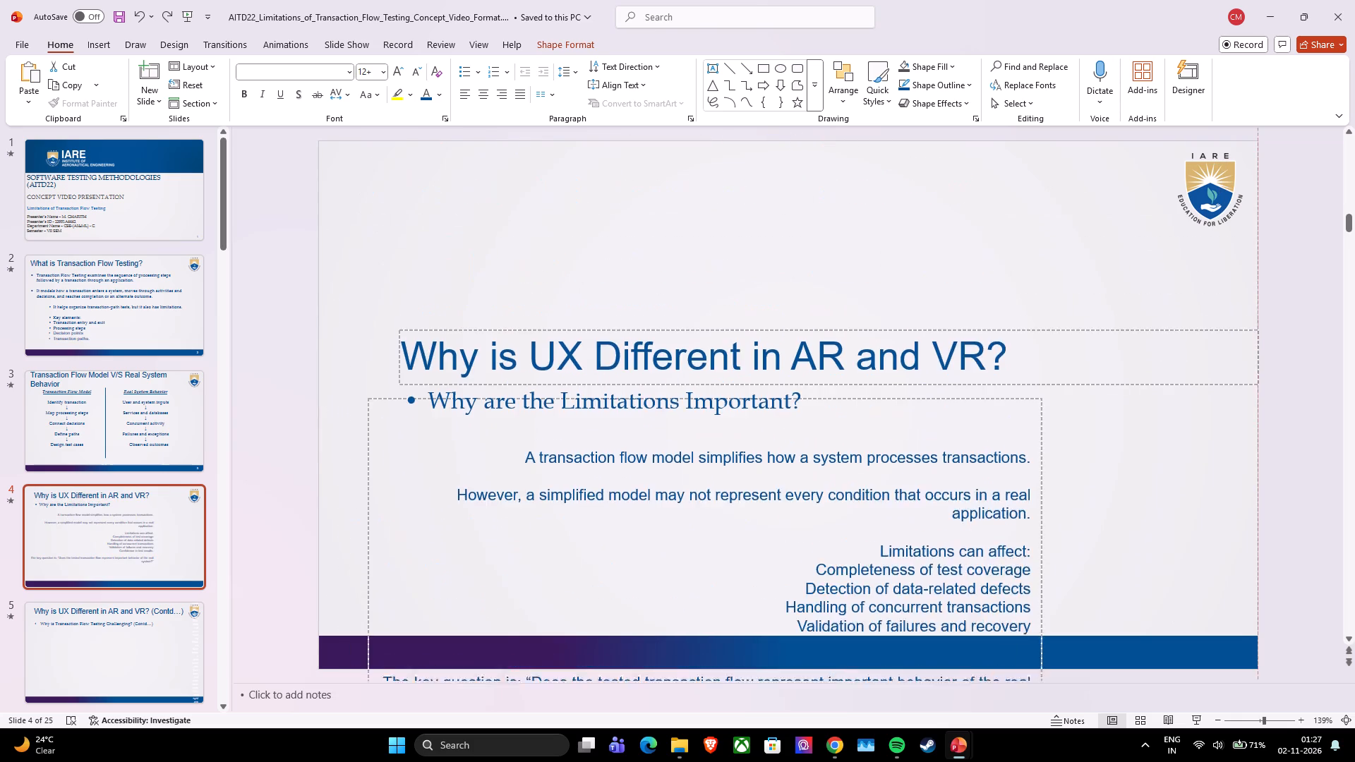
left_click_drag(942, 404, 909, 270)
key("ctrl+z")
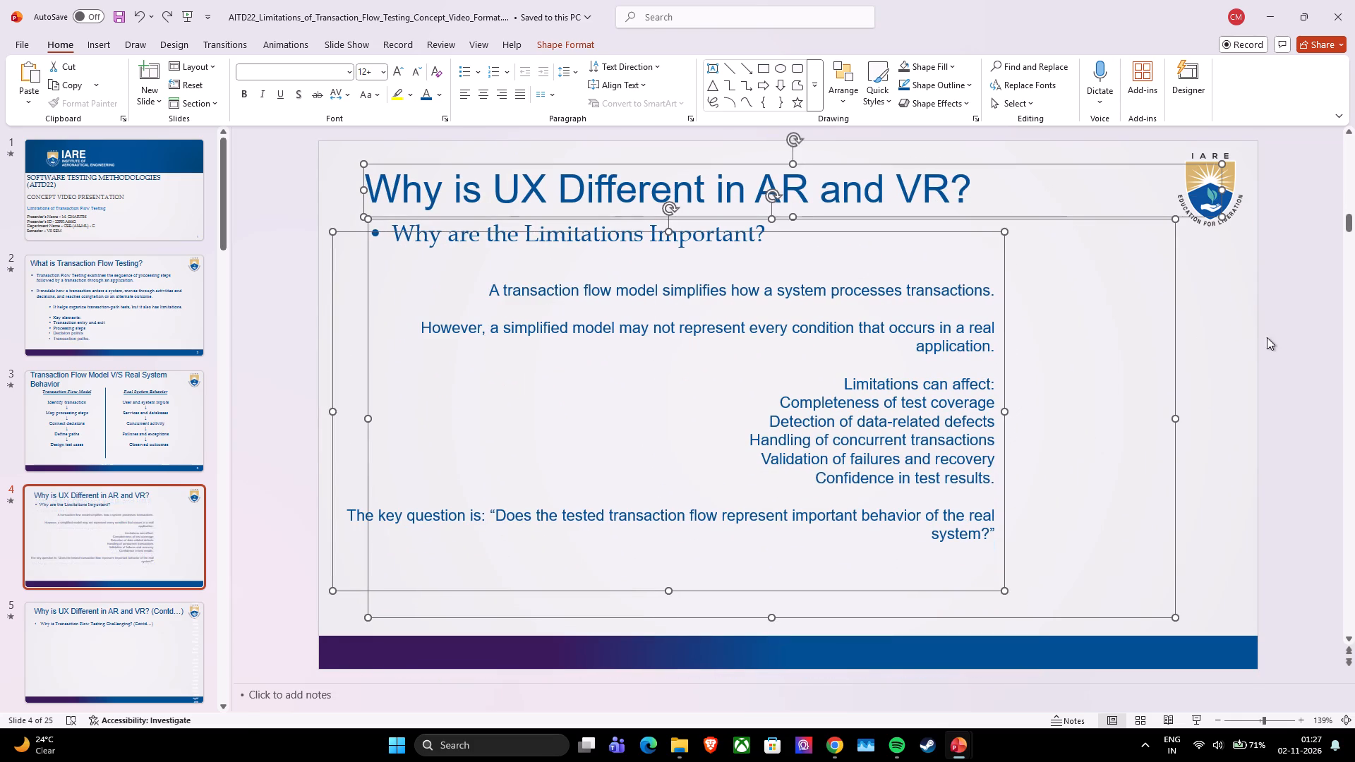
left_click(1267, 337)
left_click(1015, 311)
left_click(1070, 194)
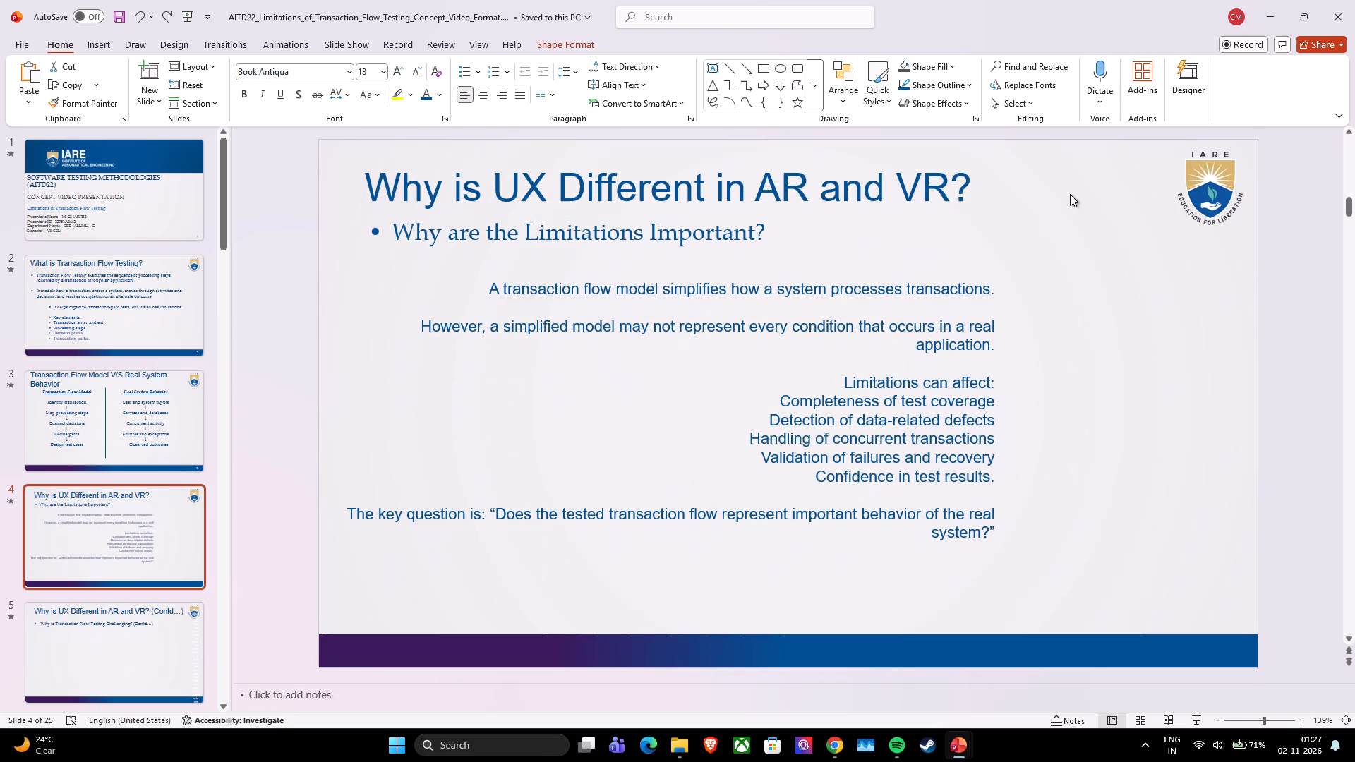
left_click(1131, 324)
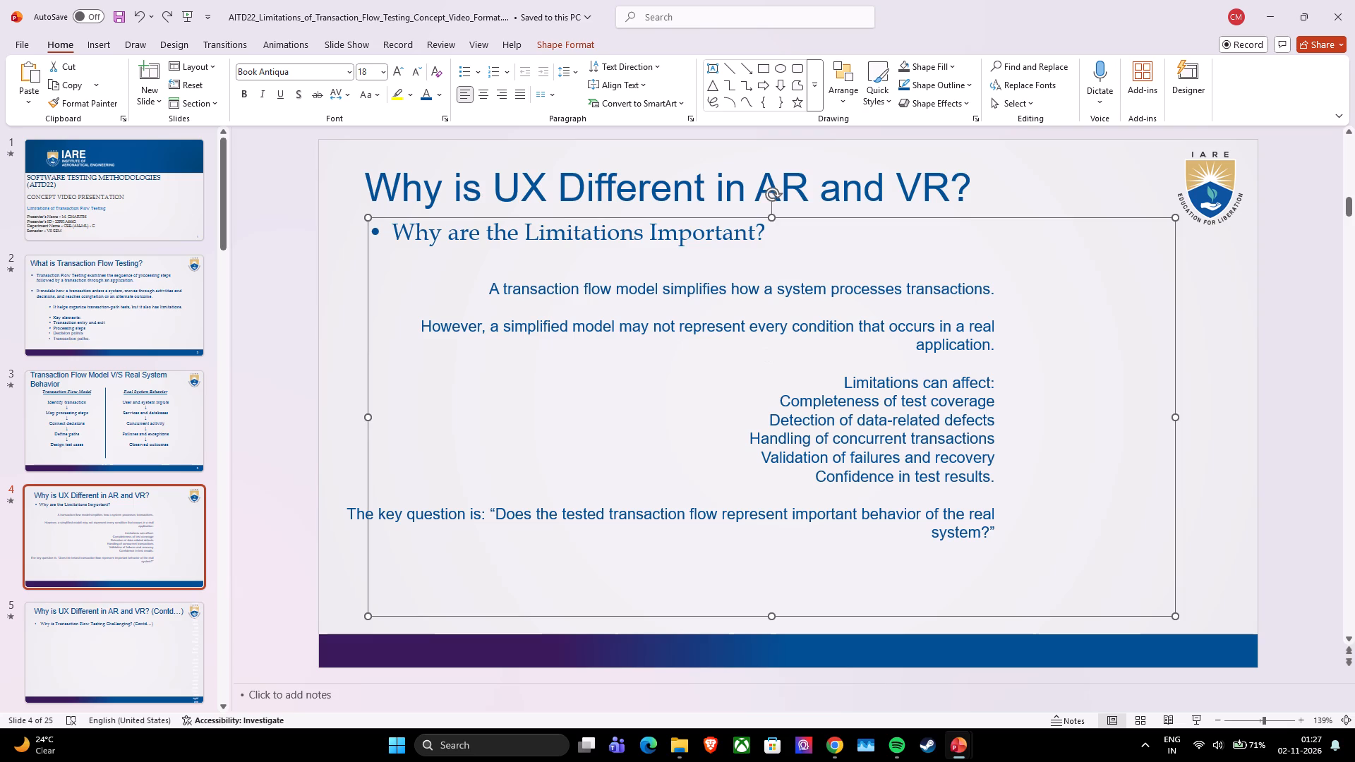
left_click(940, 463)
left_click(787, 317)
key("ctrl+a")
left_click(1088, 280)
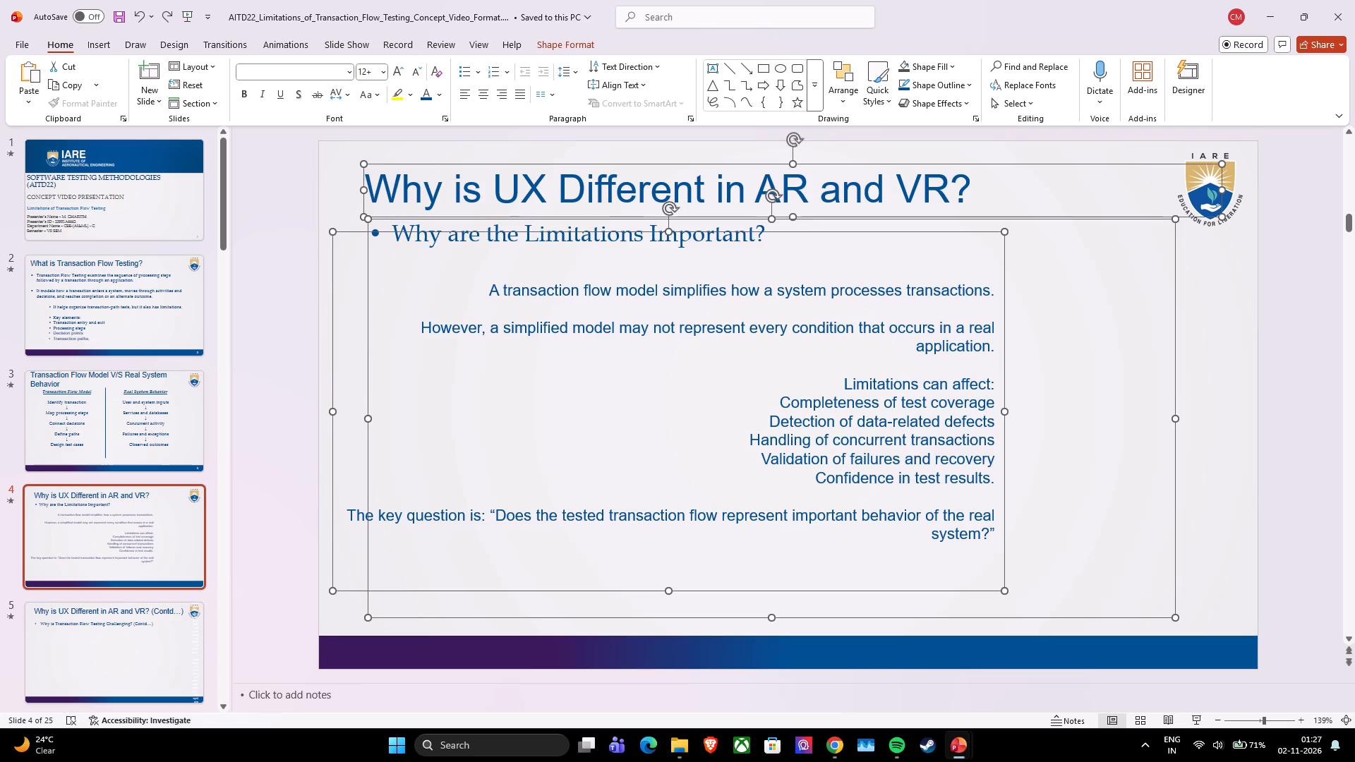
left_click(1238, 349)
Narrow the "Why are the Limitations Important?" placeholder on slide 4 so it ends just past its text.
left_click(1114, 345)
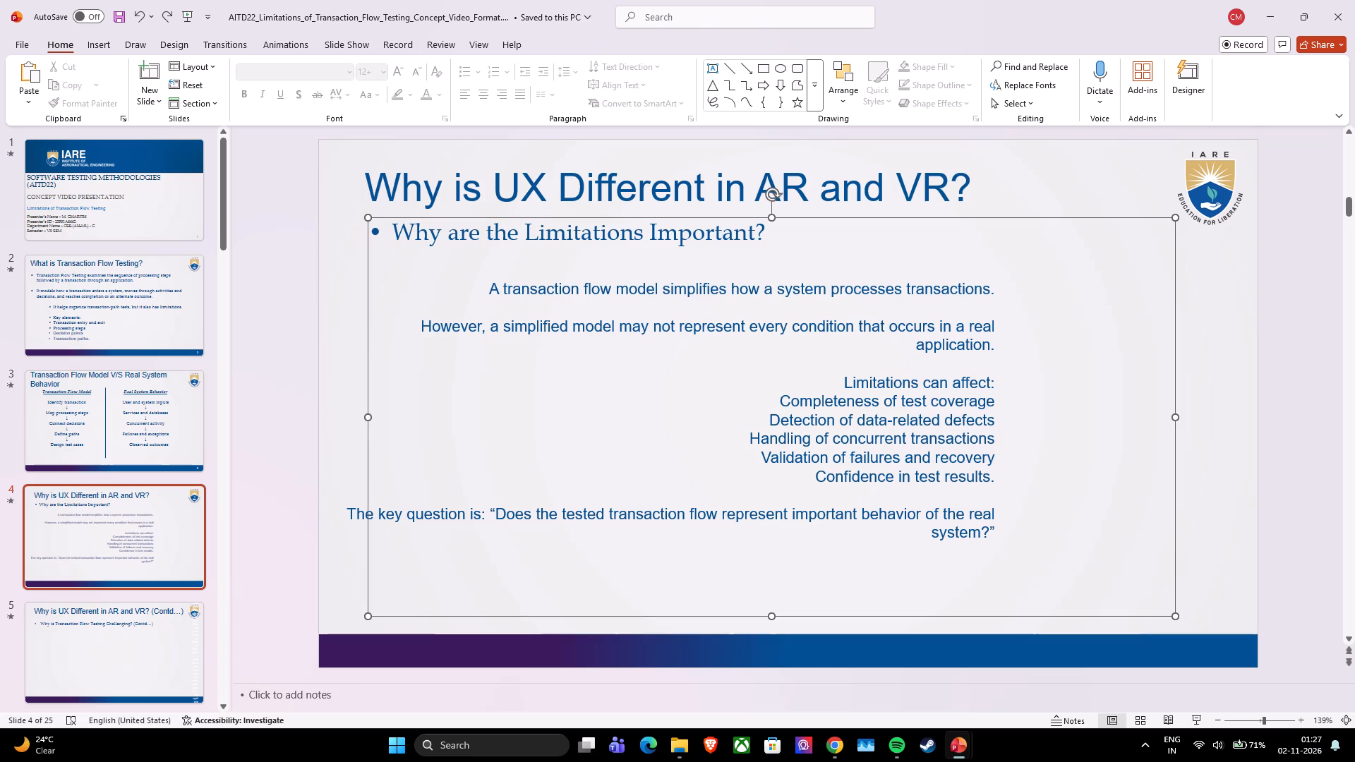
left_click_drag(1174, 615, 841, 289)
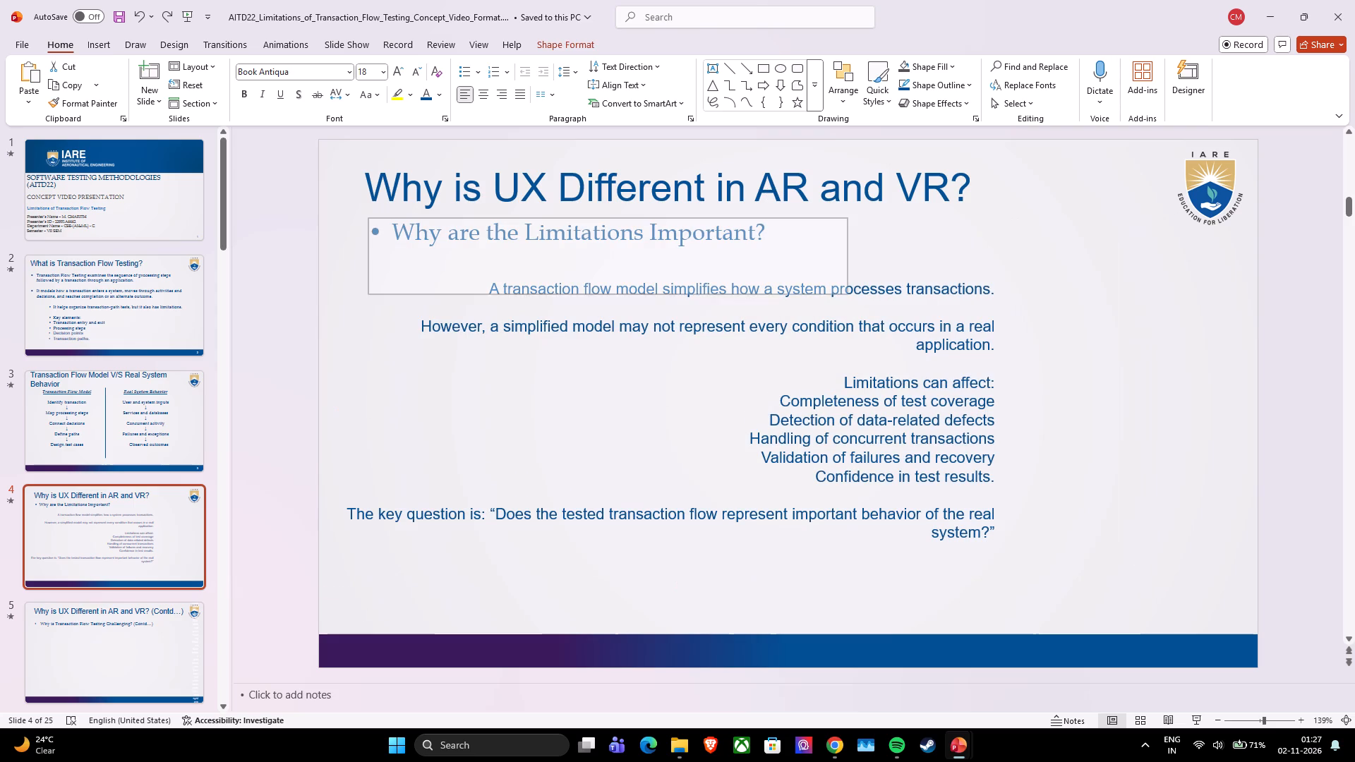
left_click_drag(841, 289, 791, 242)
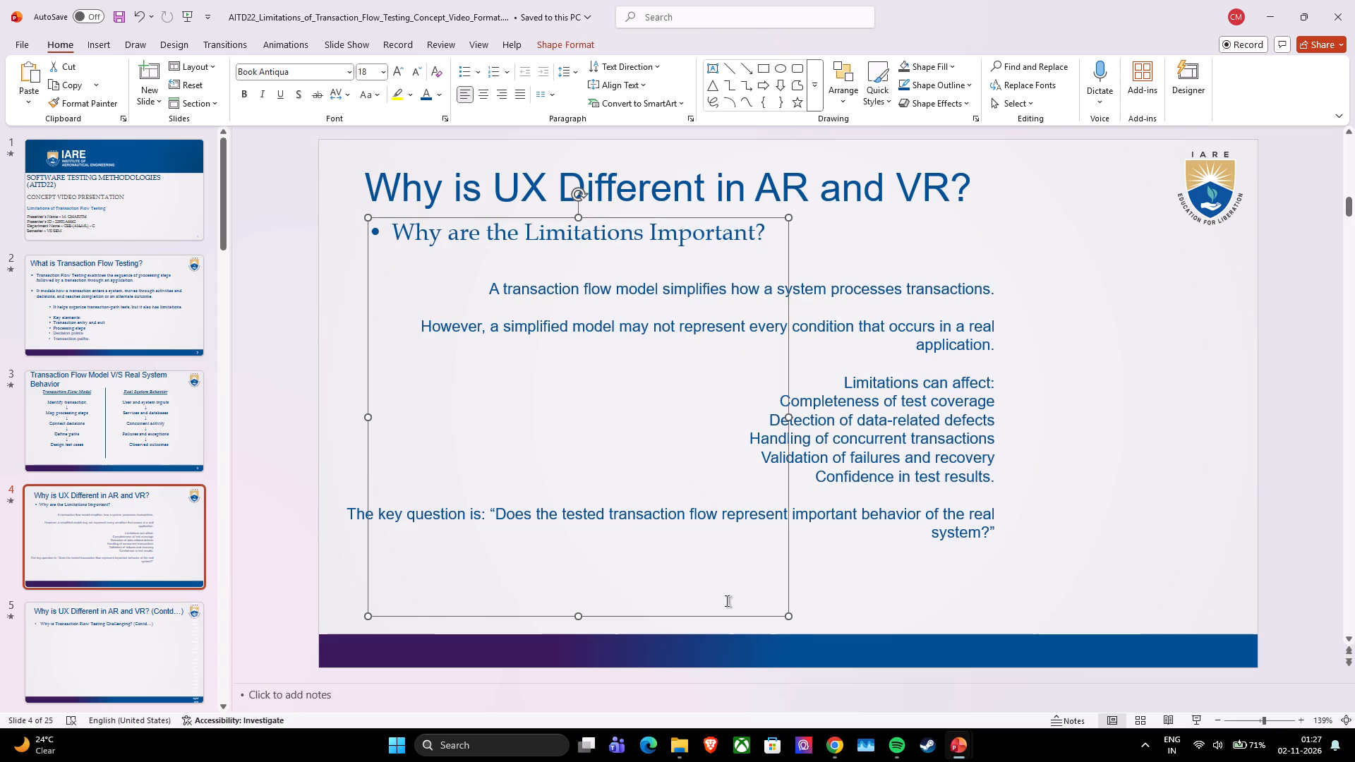
left_click_drag(578, 619, 579, 524)
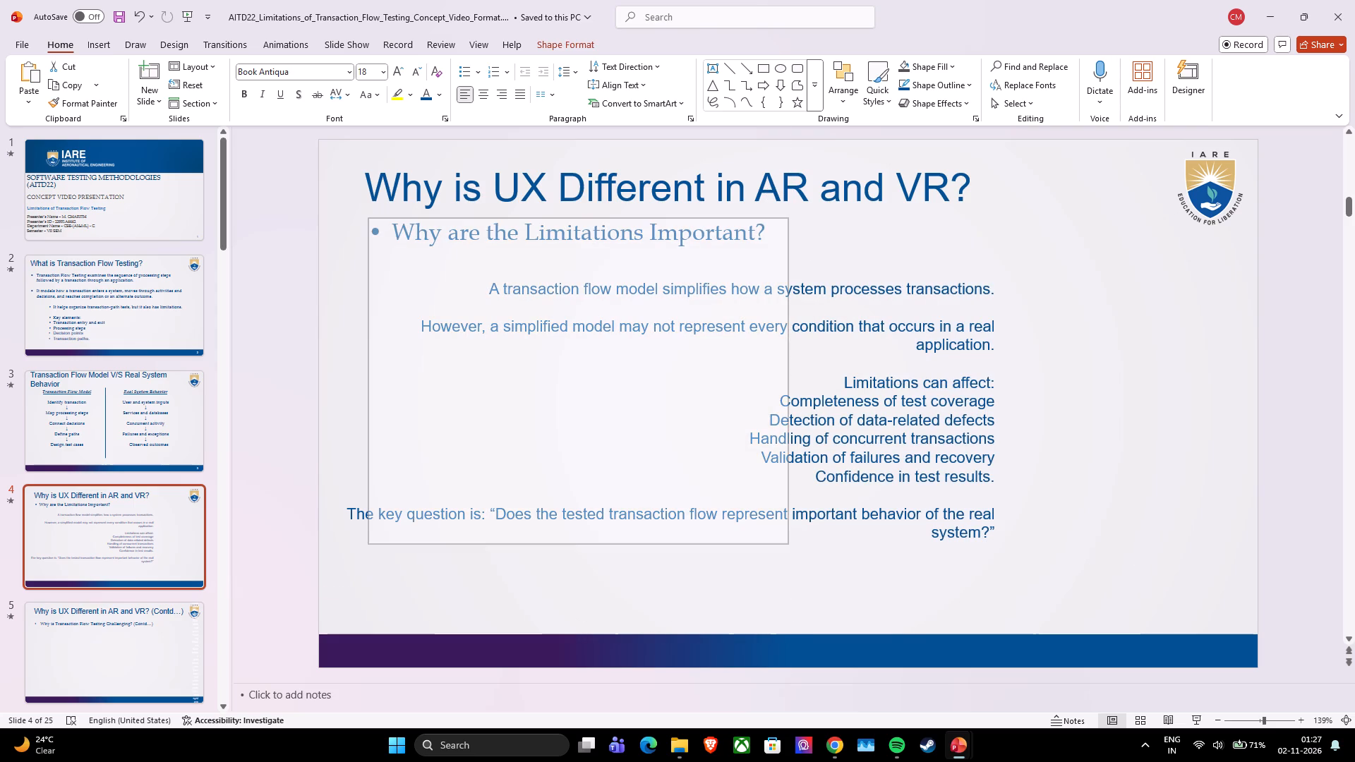
left_click_drag(579, 524, 611, 255)
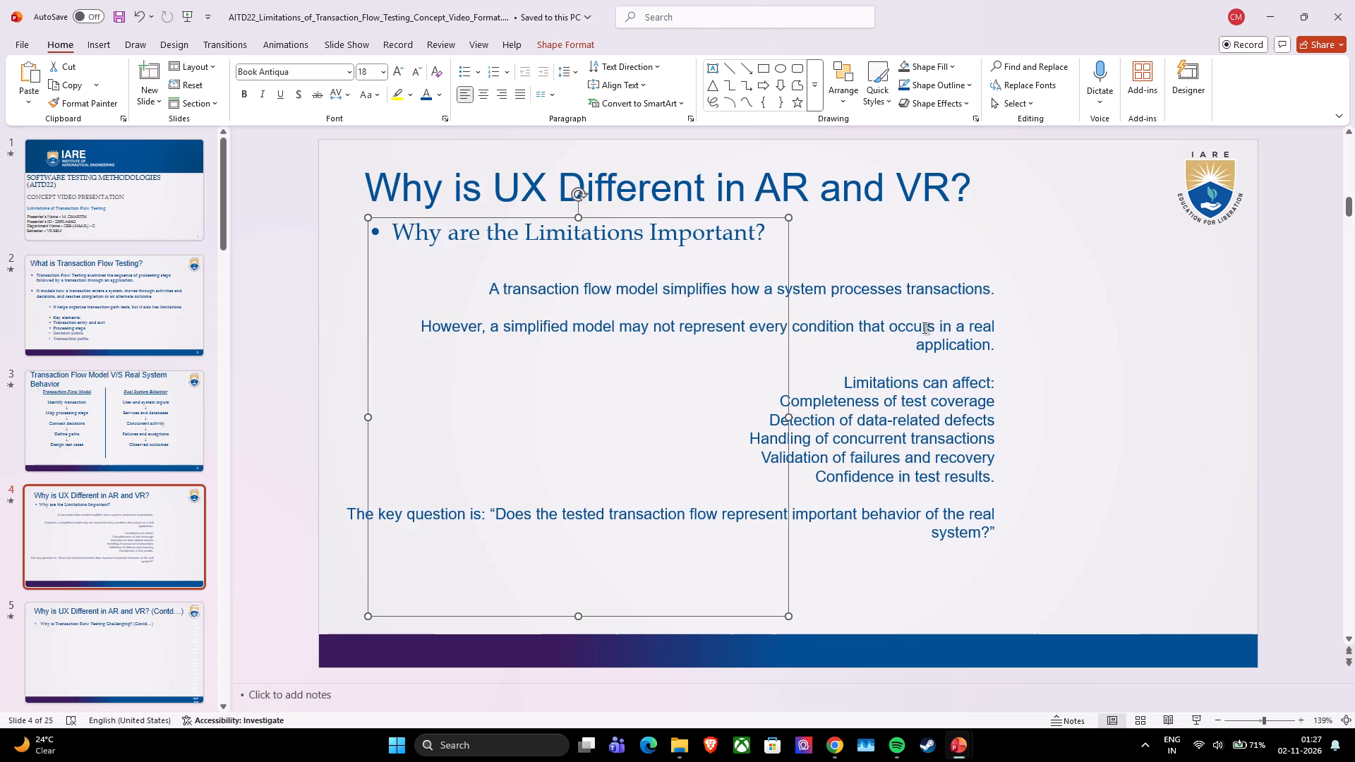
Delete all the empty bullet lines below "Why are the Limitations Important?" in slide 4's placeholder.
key("ctrl+a")
left_click(675, 362)
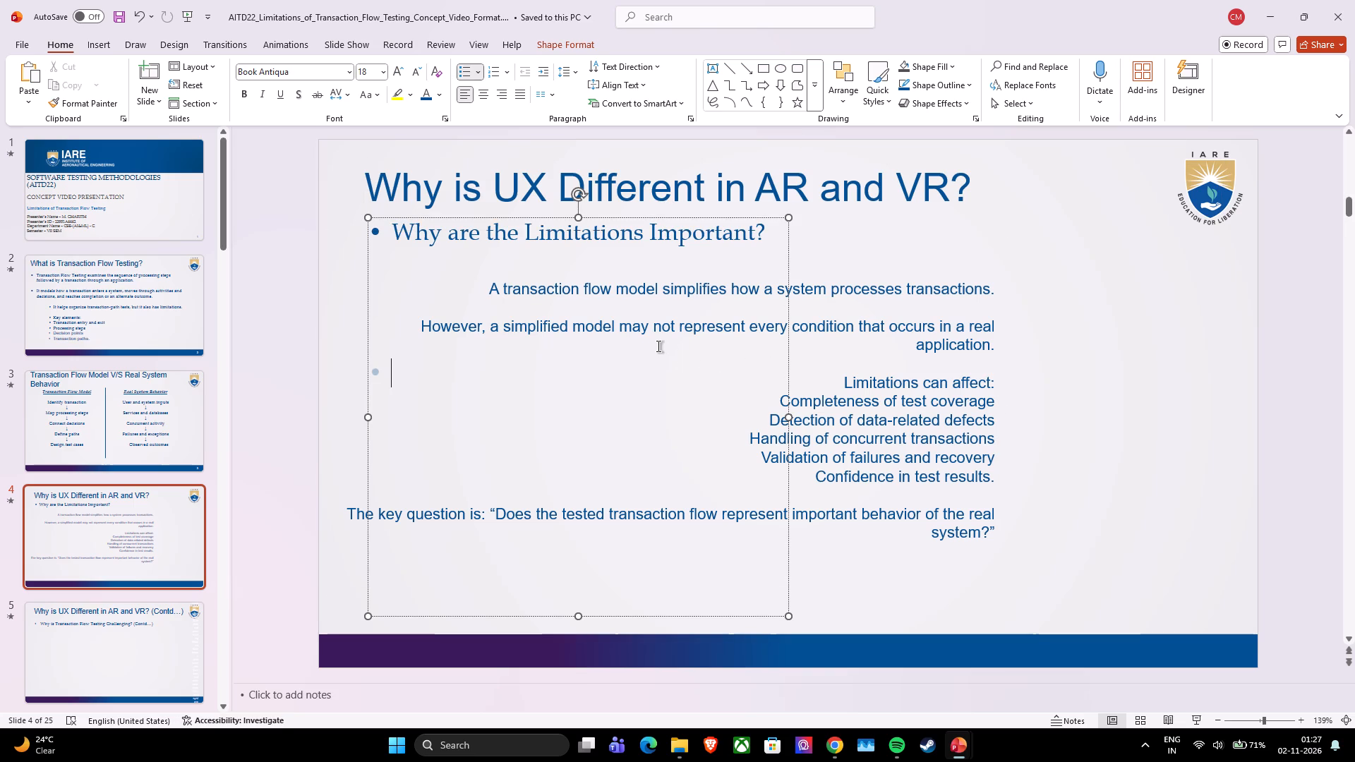
key("ctrl+a")
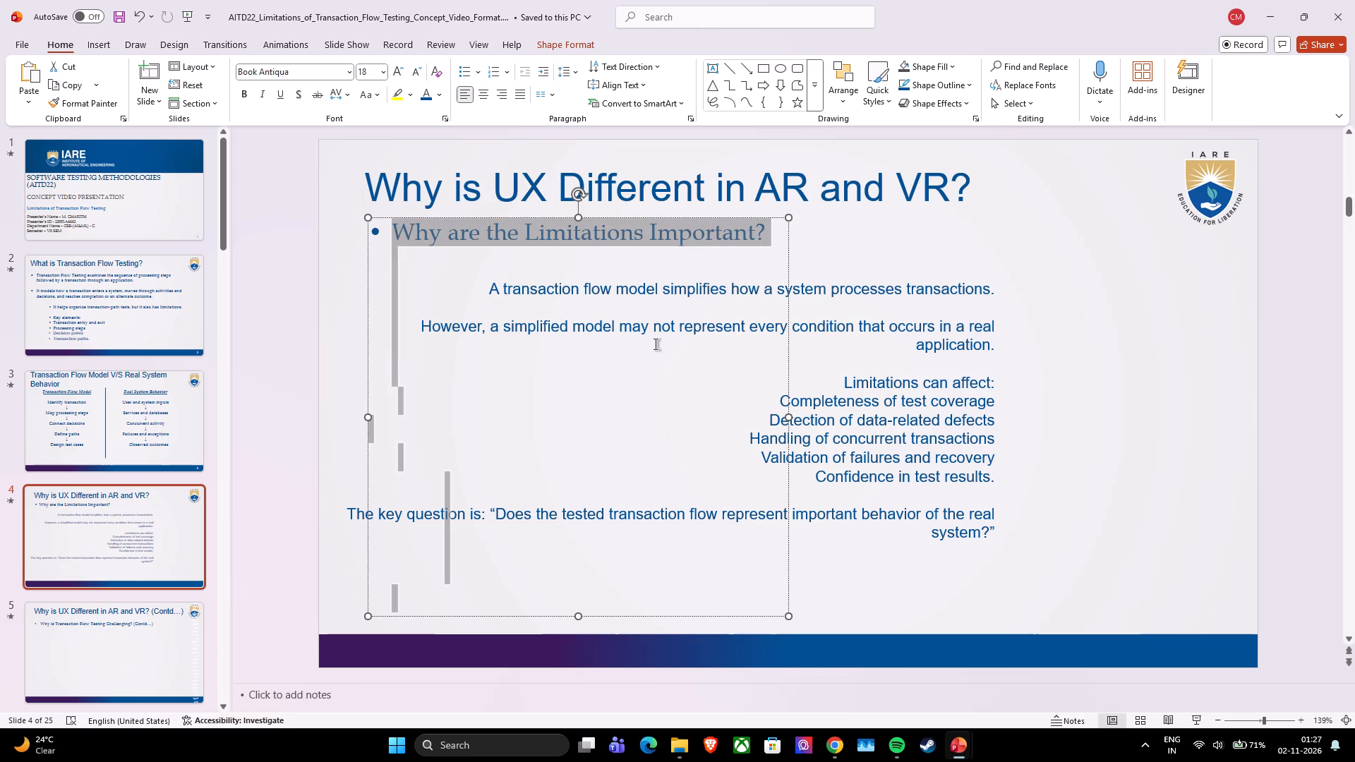
left_click(478, 591)
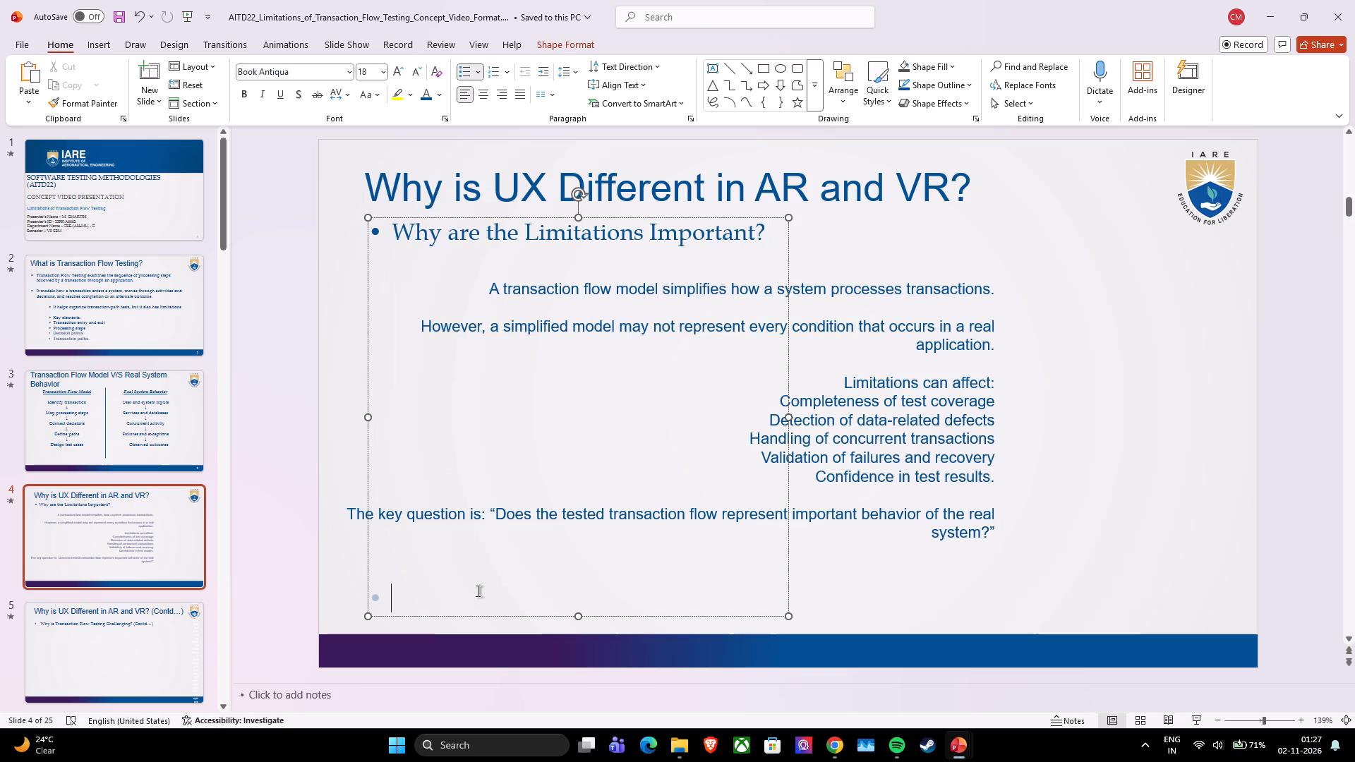
key("BackSpace")
key("BackSpace")
key("BackSpace")
key("BackSpace")
key("BackSpace")
key("BackSpace")
key("BackSpace")
key("BackSpace")
key("BackSpace")
key("BackSpace")
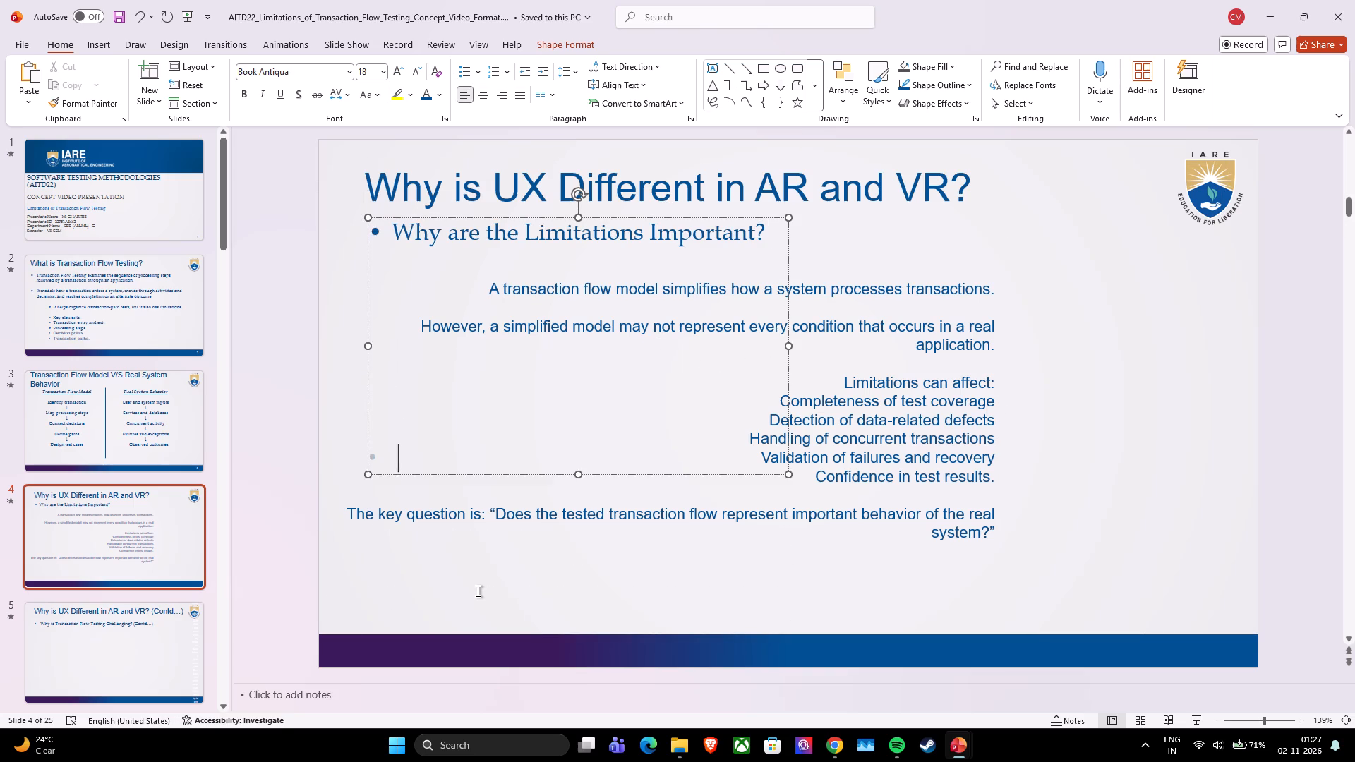
key("BackSpace")
key("BackSpace")
key("BackSpace")
key("BackSpace")
key("BackSpace")
key("BackSpace")
key("BackSpace")
key("BackSpace")
key("BackSpace")
key("BackSpace")
key("BackSpace")
key("BackSpace")
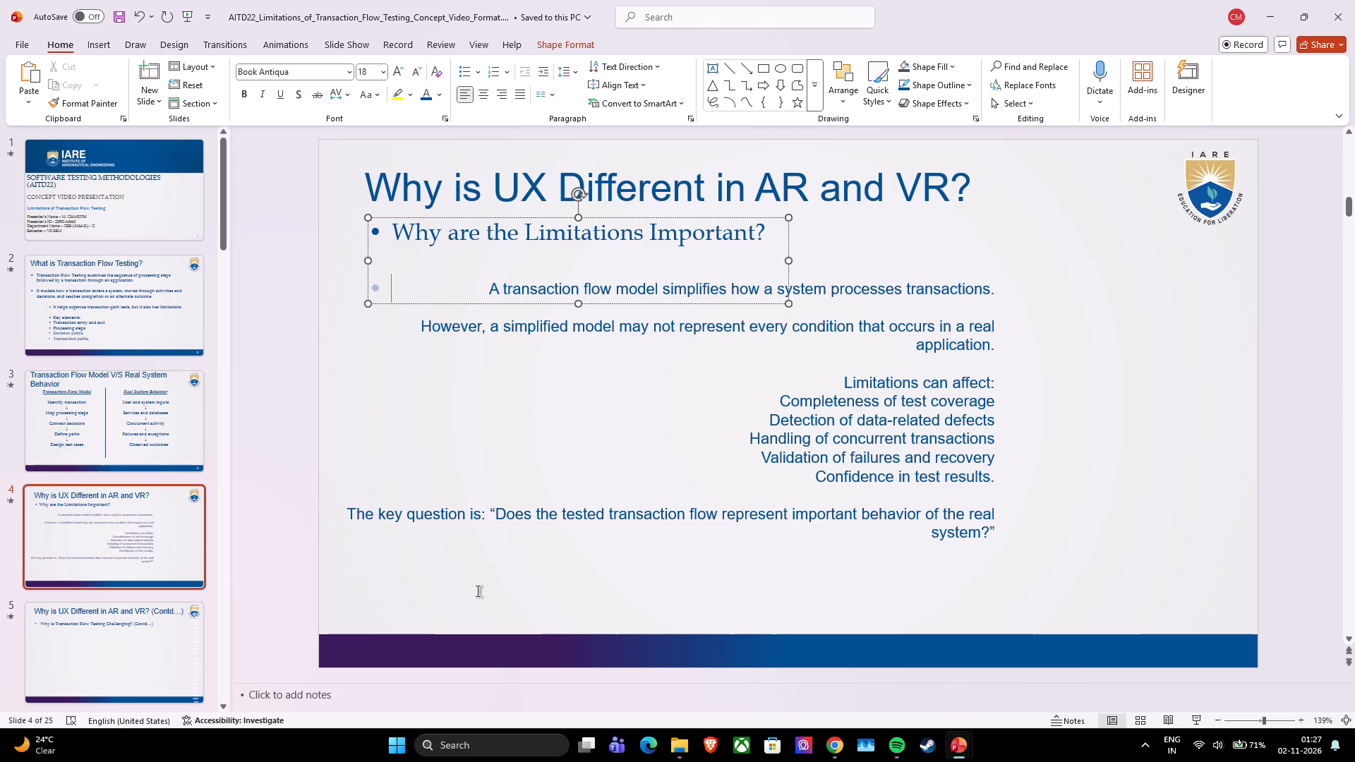
key("BackSpace")
key("BackSpace")
key("BackSpace")
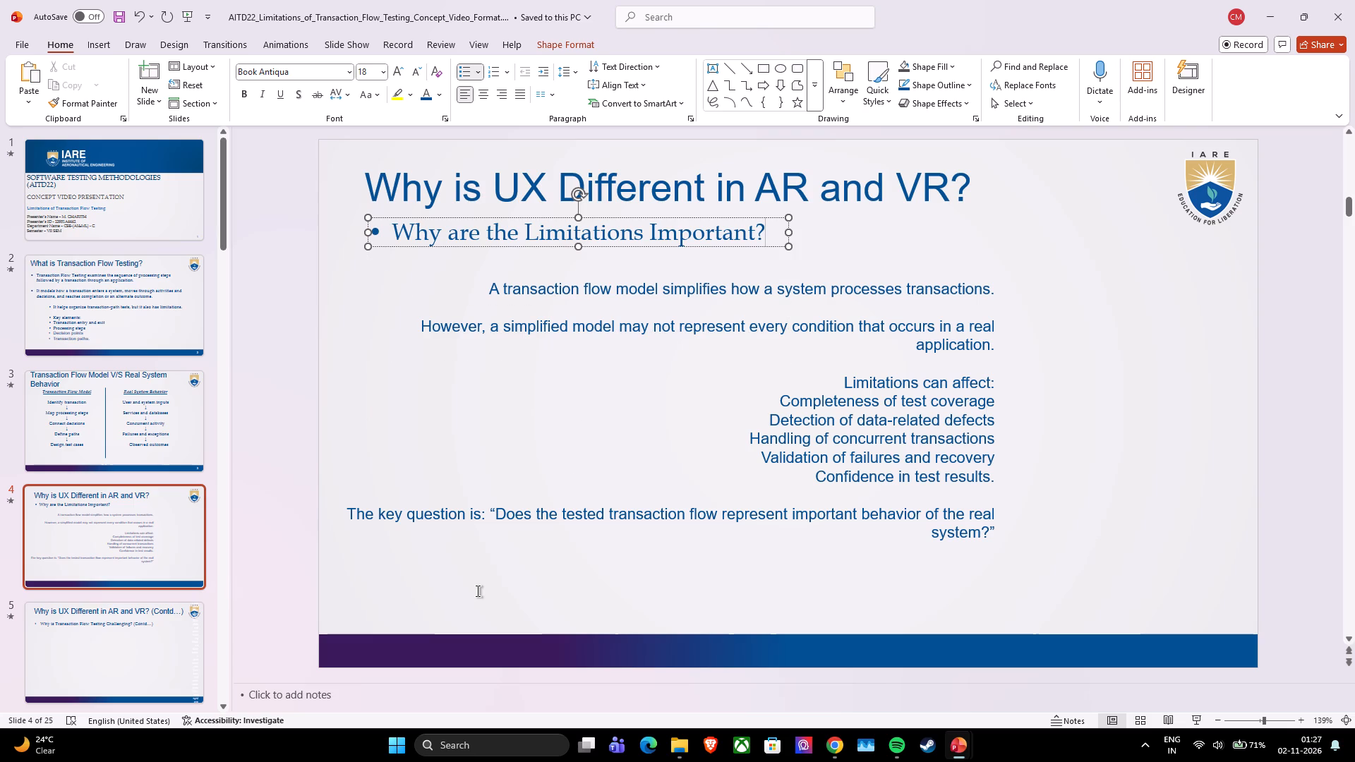
Check the layout of slide 4 in the original format presentation, Cocept_Video_PPT_Format_AAT-2_1, and return to the AITD22 deck.
left_click(392, 232)
key("alt+Tab")
key("Down")
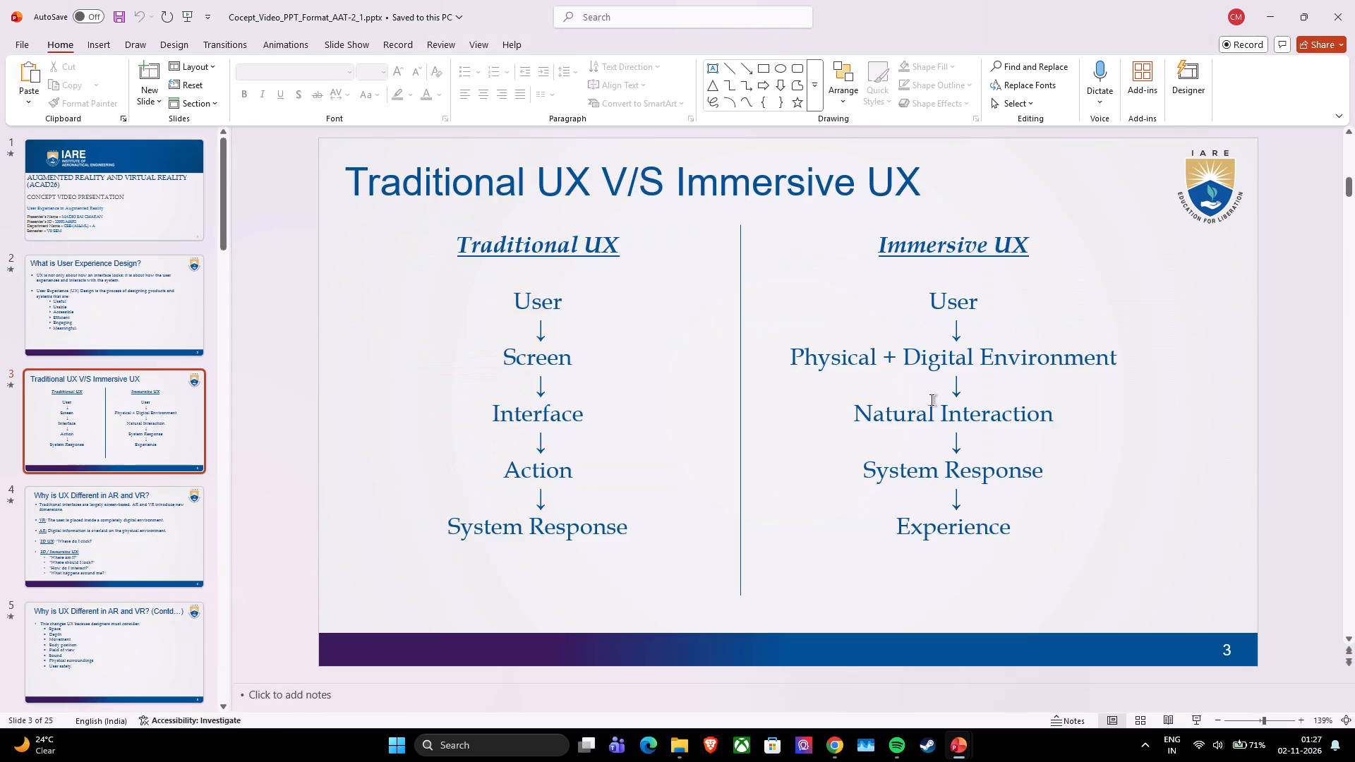
key("Down")
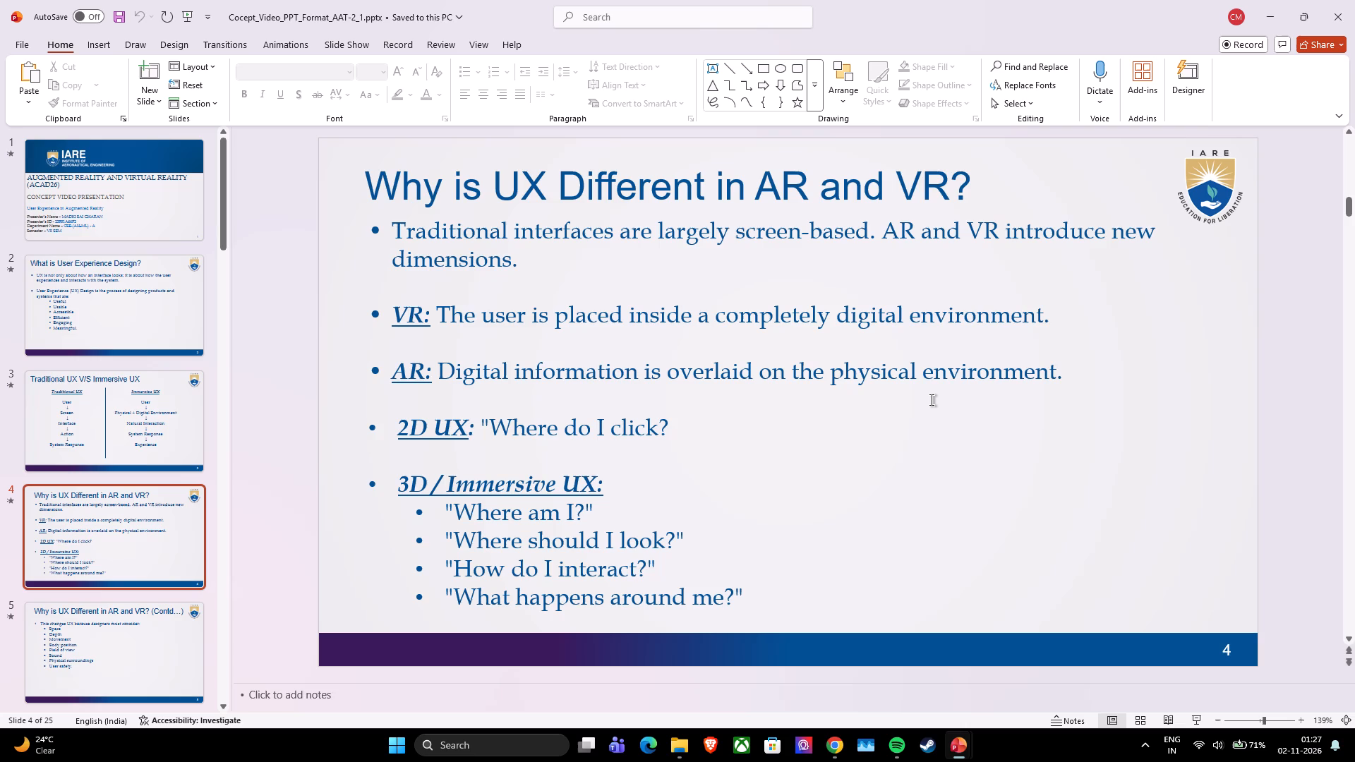
key("alt+Tab")
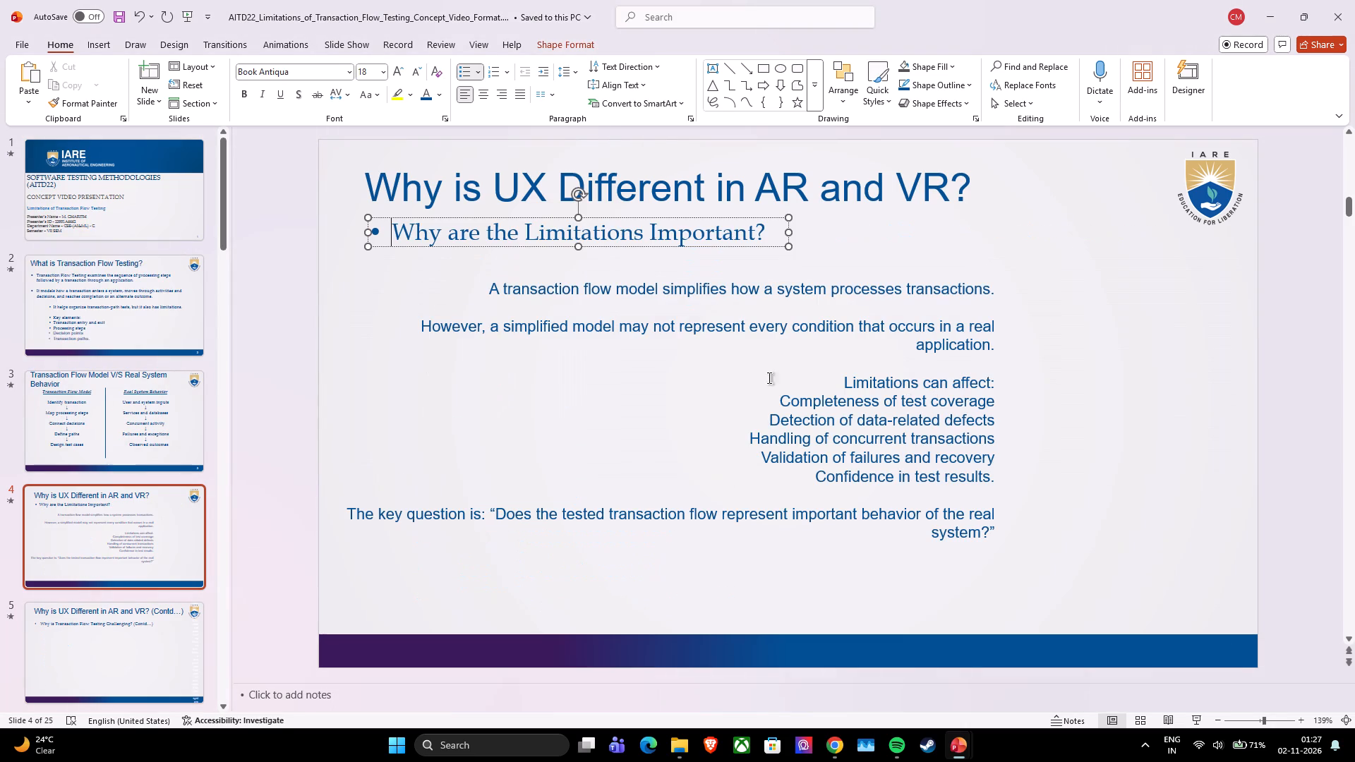
key("alt+Tab")
key("alt+Tab")
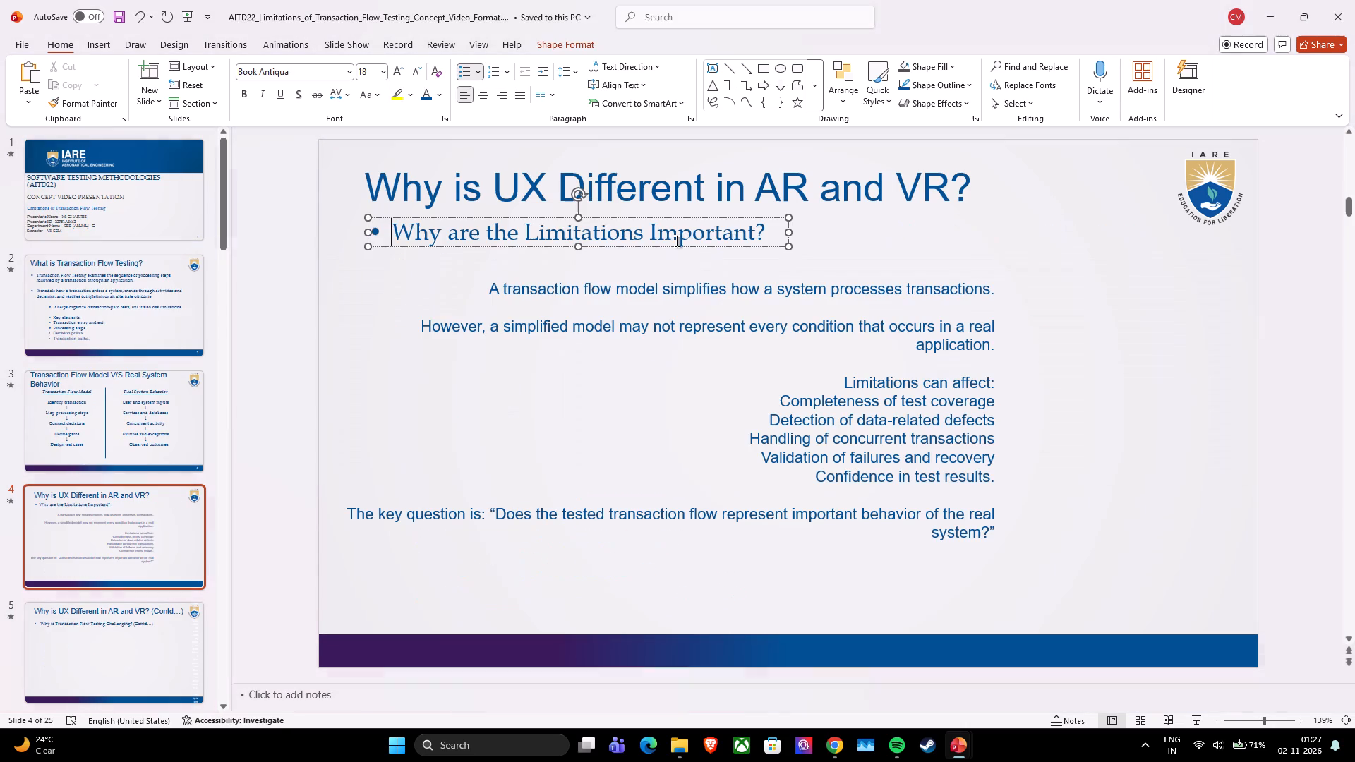
Left-align all the text in slide 4's blue transaction flow text box.
left_click(809, 341)
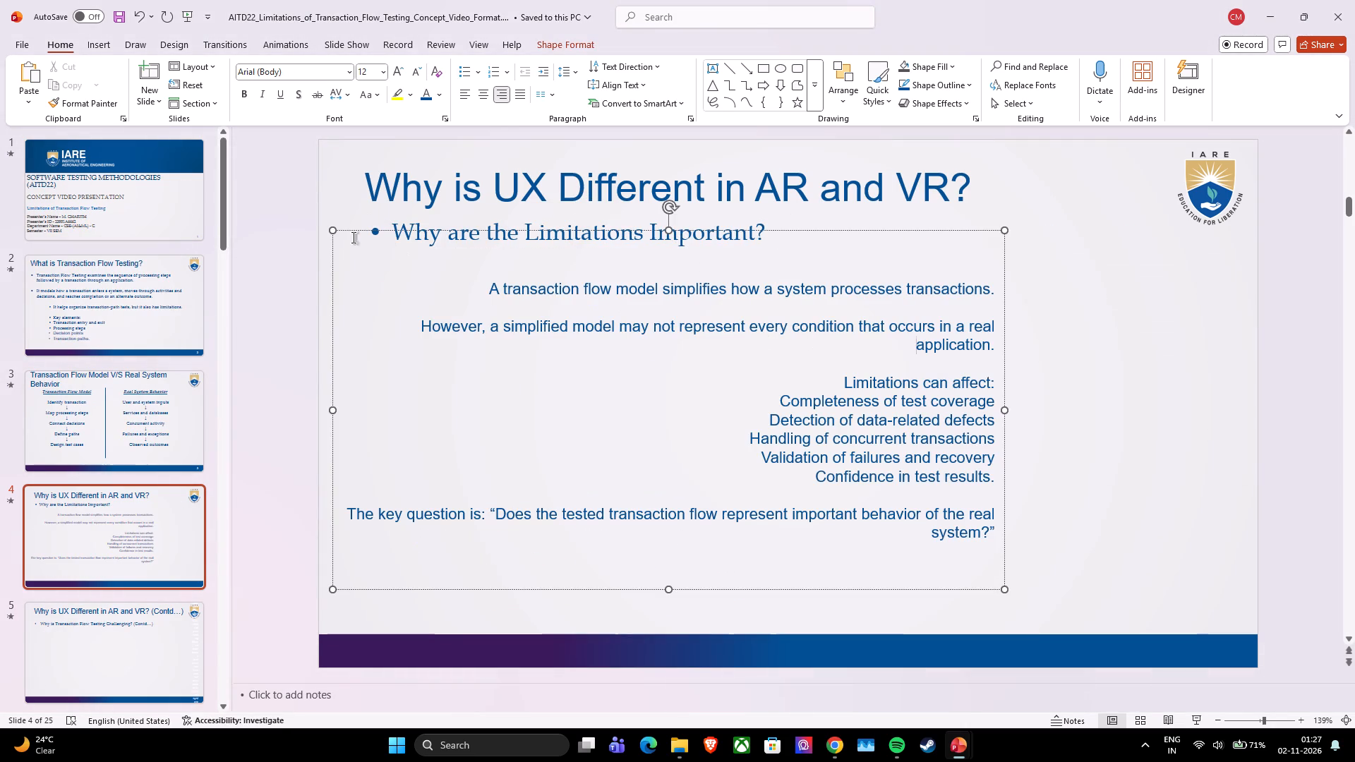
left_click(520, 343)
key("ctrl+a")
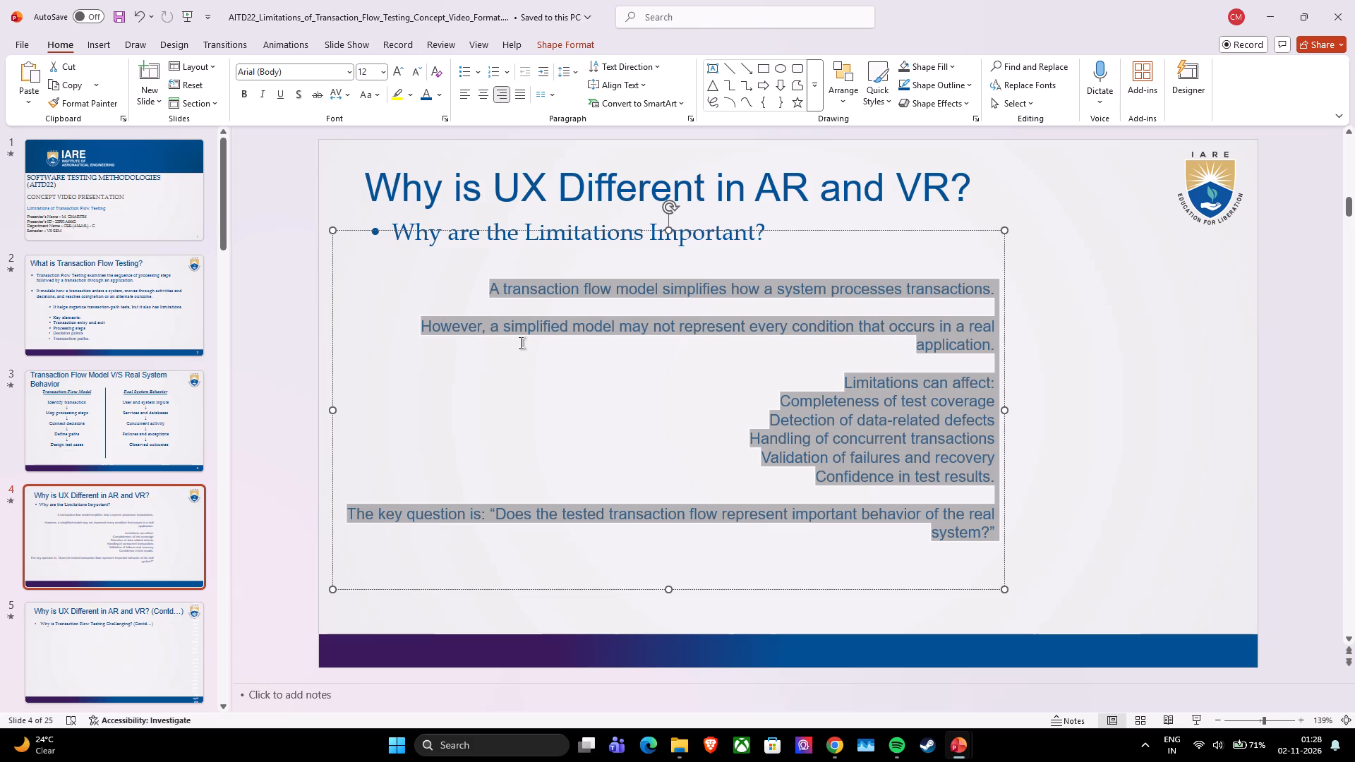
left_click(464, 96)
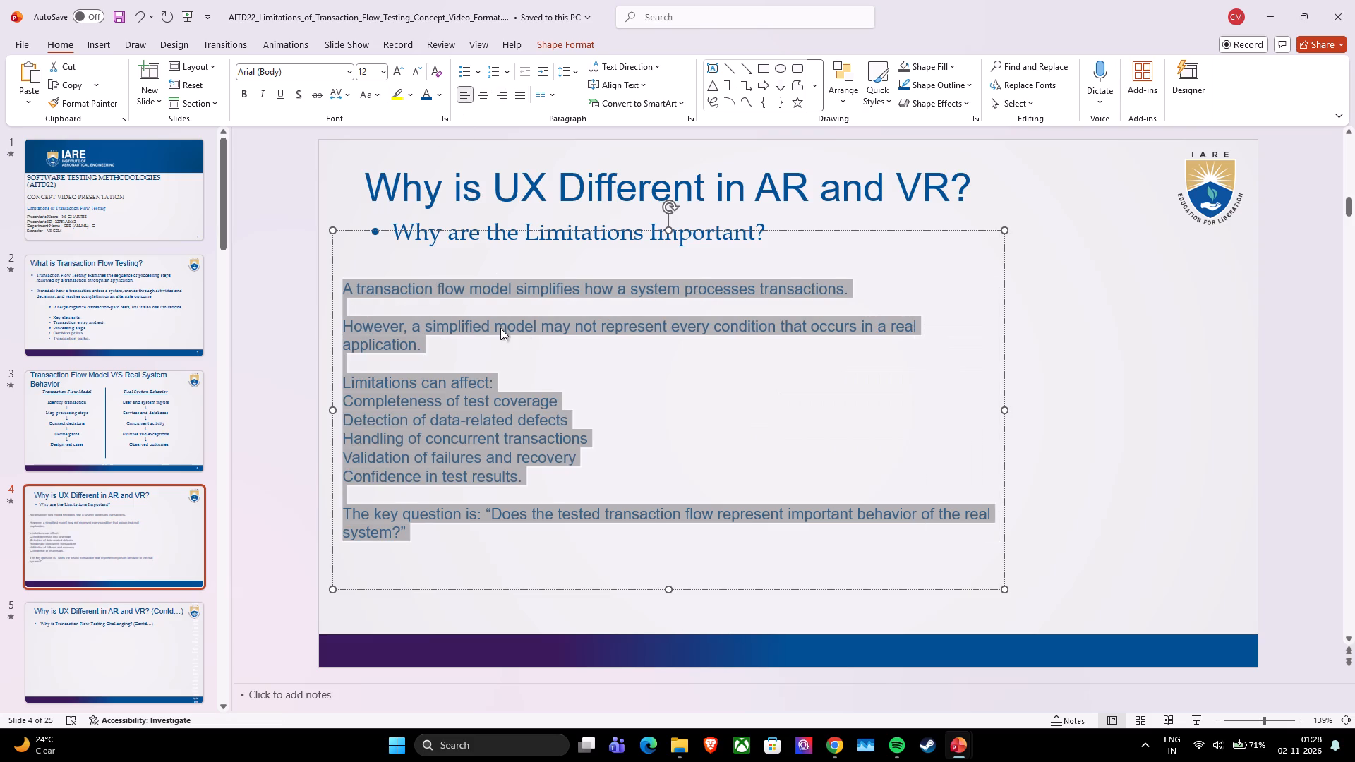
Set the font of all the text in slide 4's transaction flow text box to Book Antiqua.
right_click(500, 328)
left_click(542, 278)
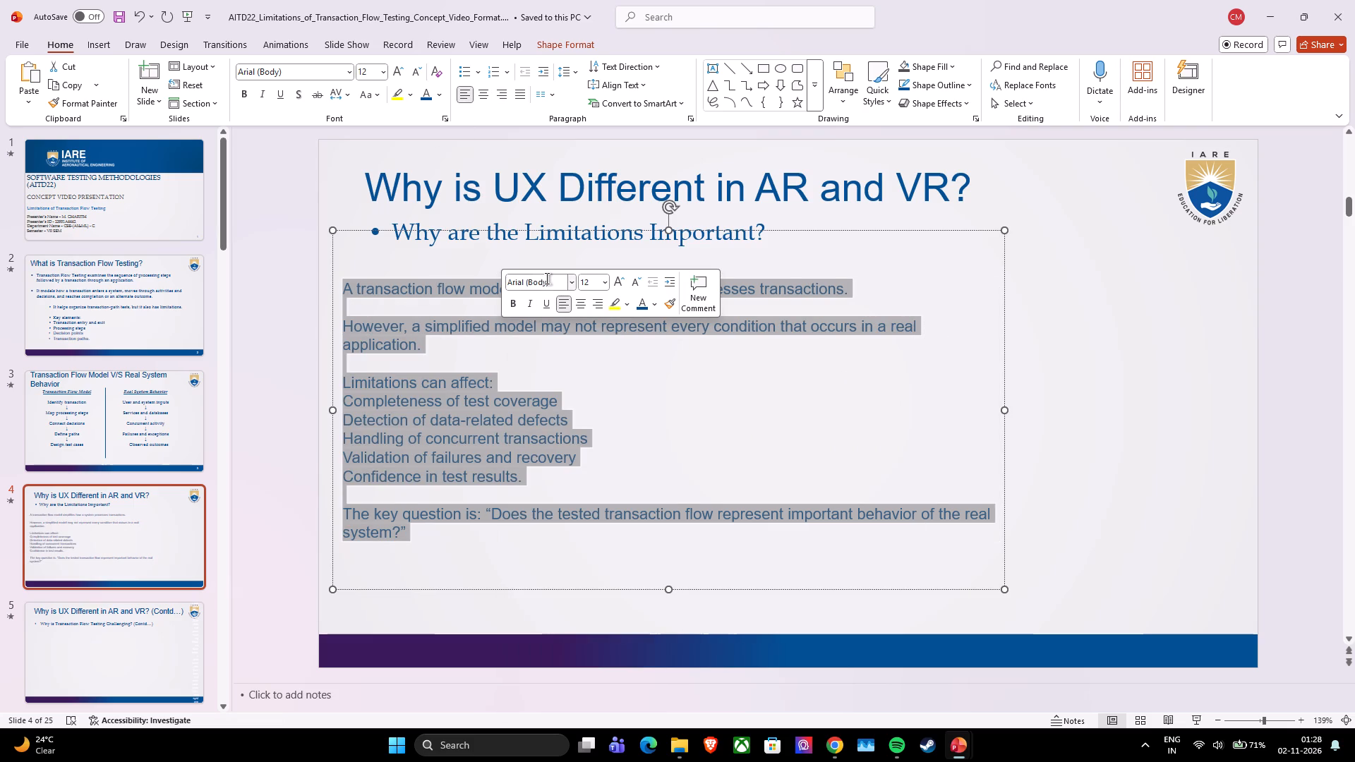
type("boo")
key("Return")
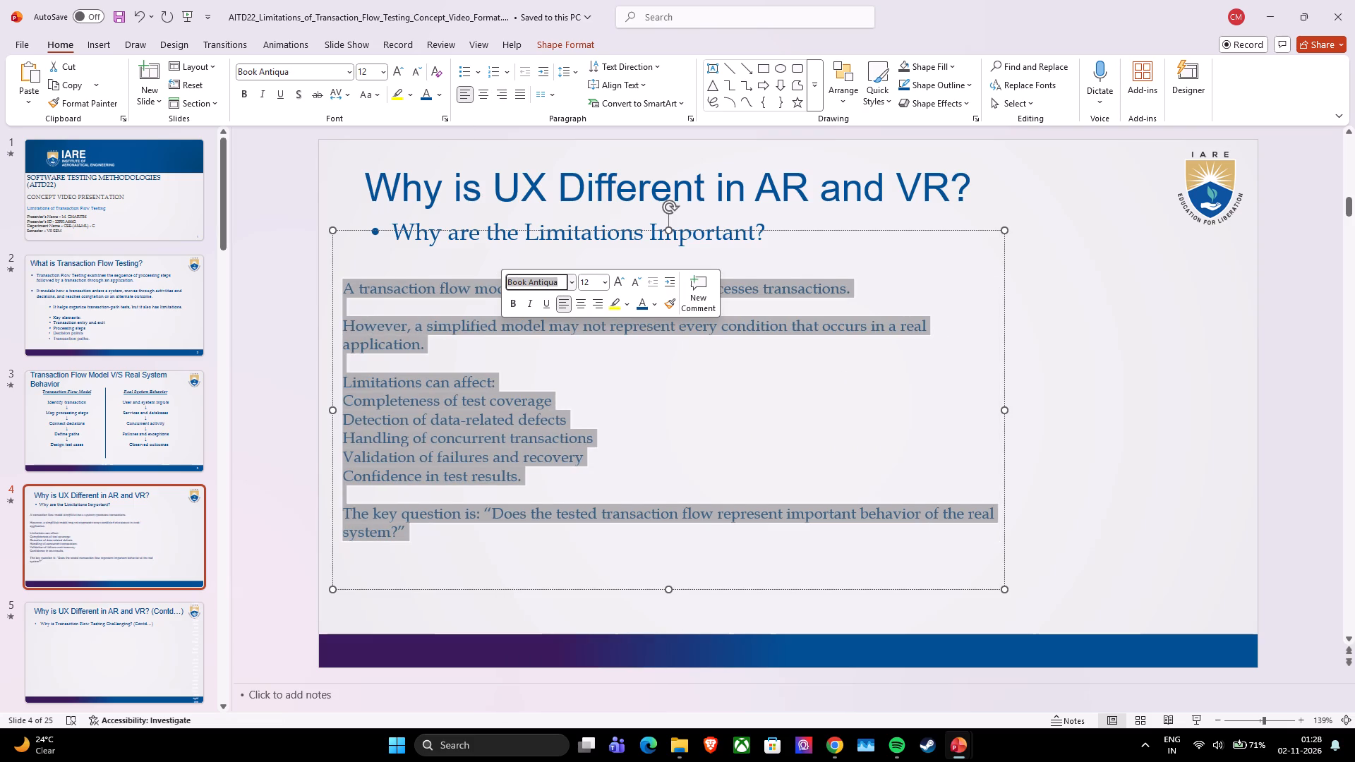
left_click(639, 557)
left_click(620, 567)
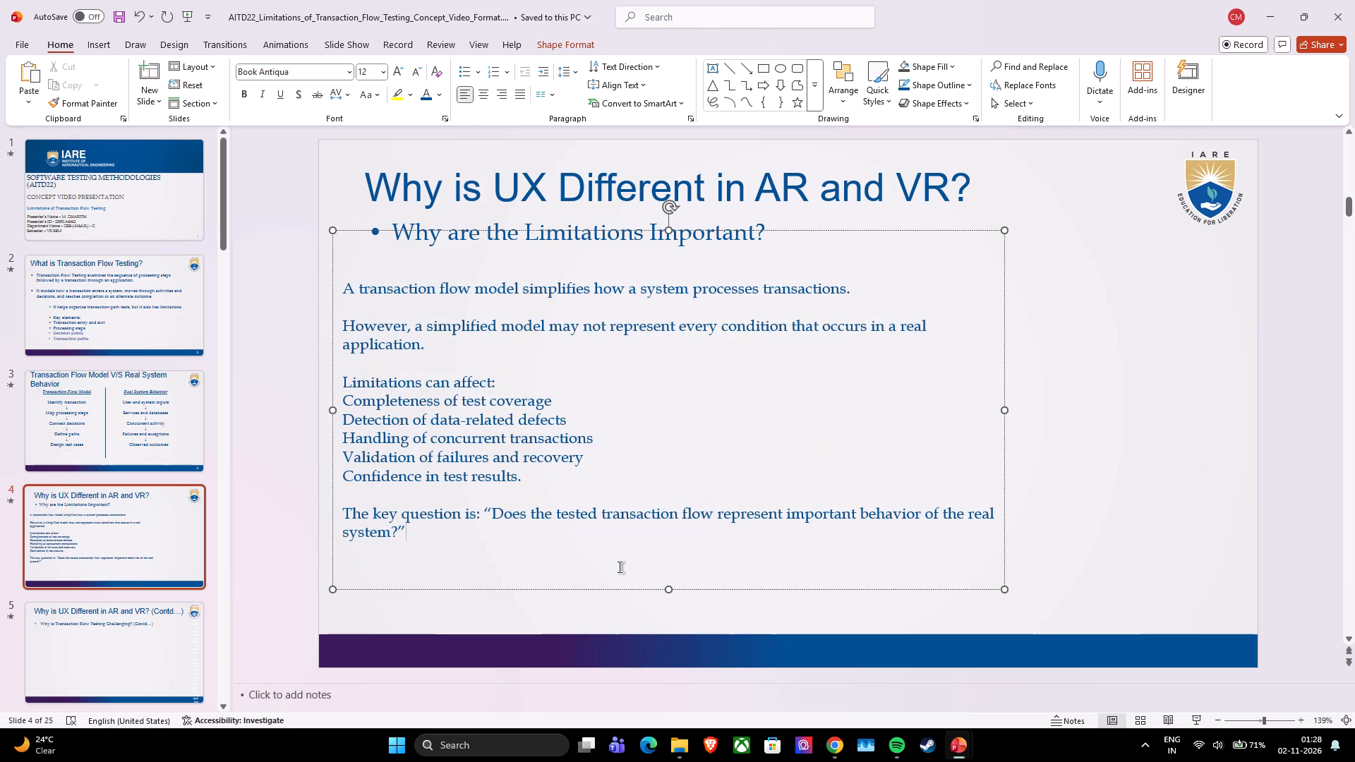
Check the font size of slide 4's body text in the original format presentation and return to the AITD22 deck.
key("Down")
key("alt+Tab")
double_click(549, 308)
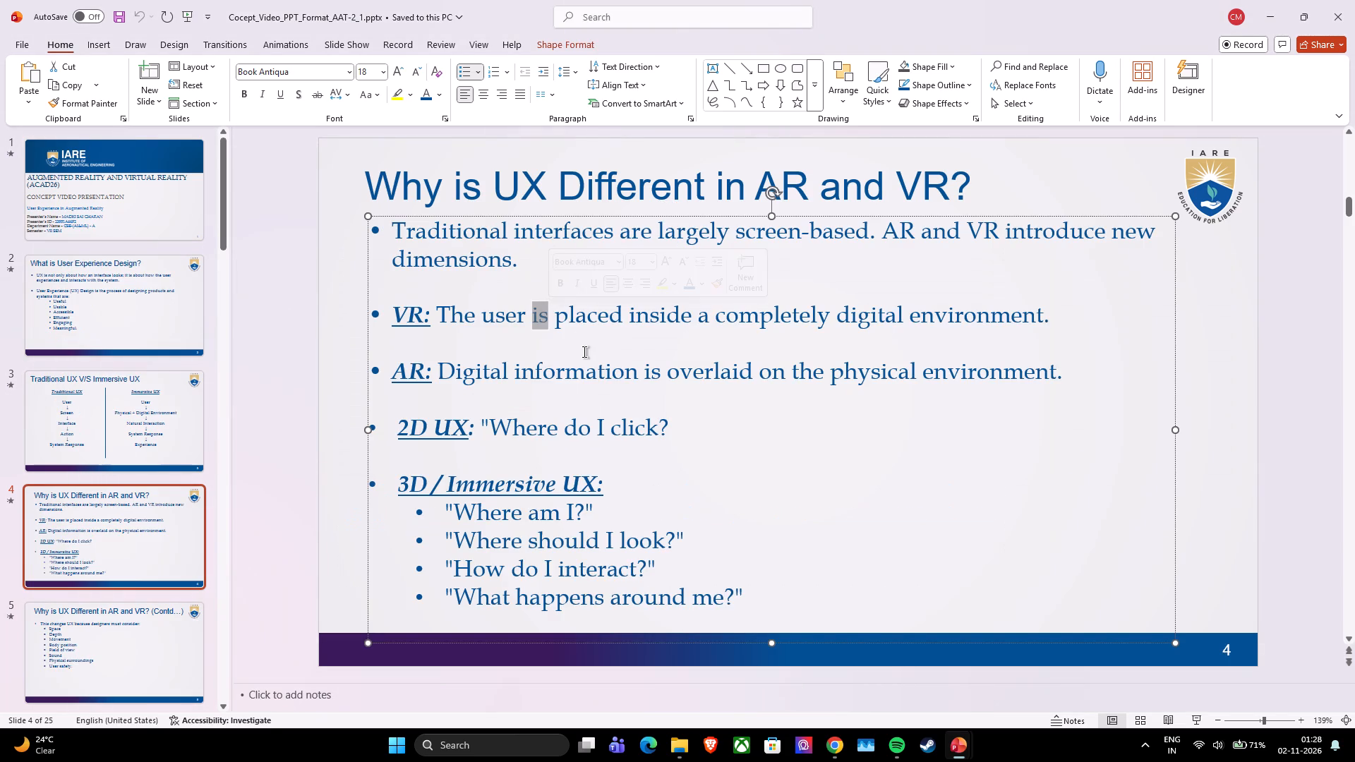
left_click(584, 342)
key("alt+Tab")
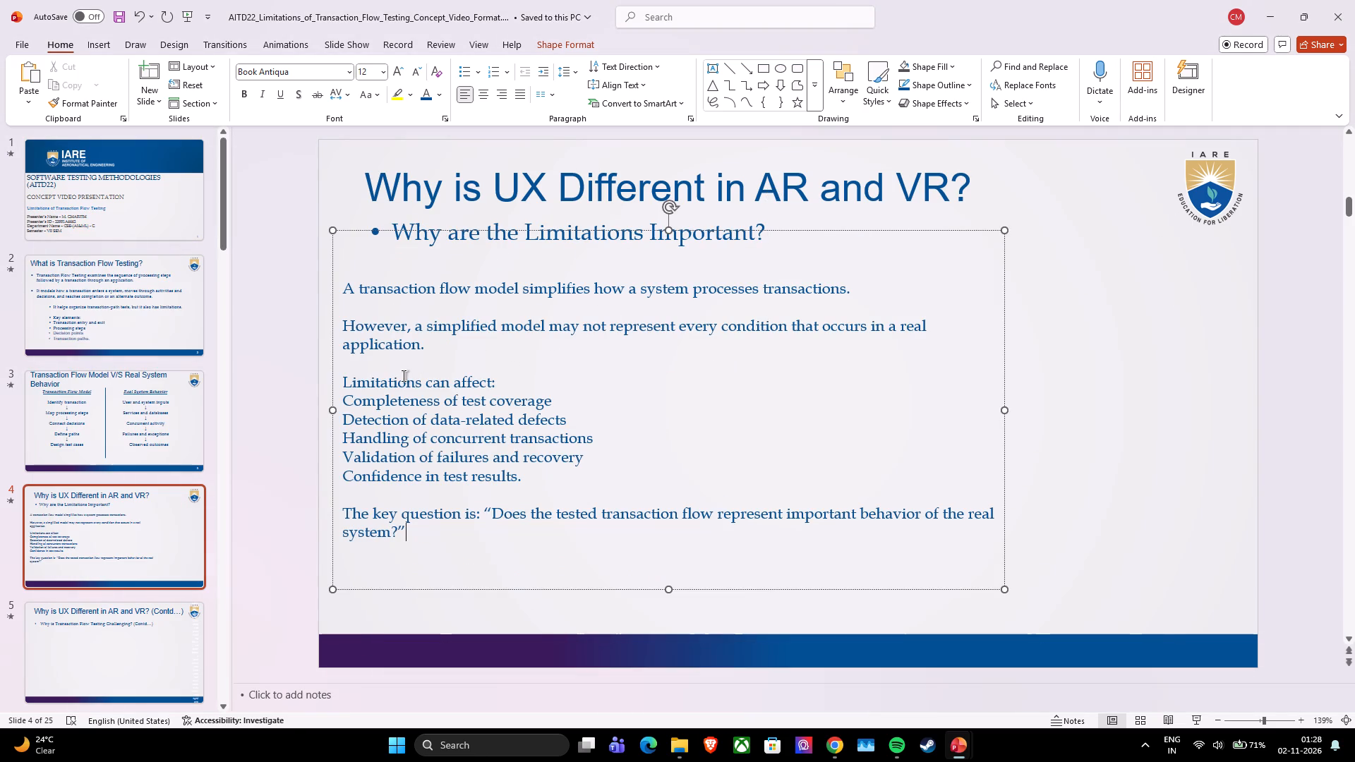
Set the font size of all the text in slide 4's transaction flow text box to 18.
left_click(404, 376)
left_click_drag(345, 286, 431, 526)
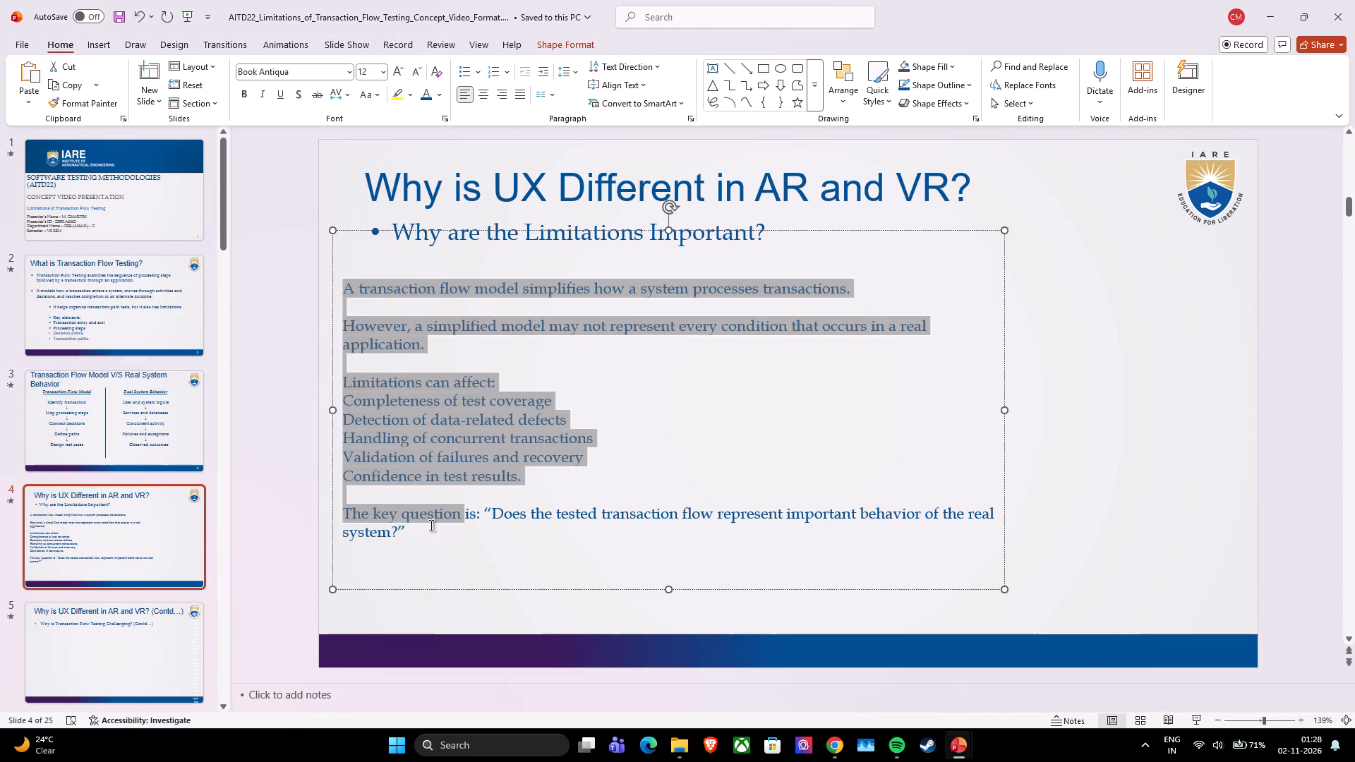
left_click_drag(431, 526, 436, 562)
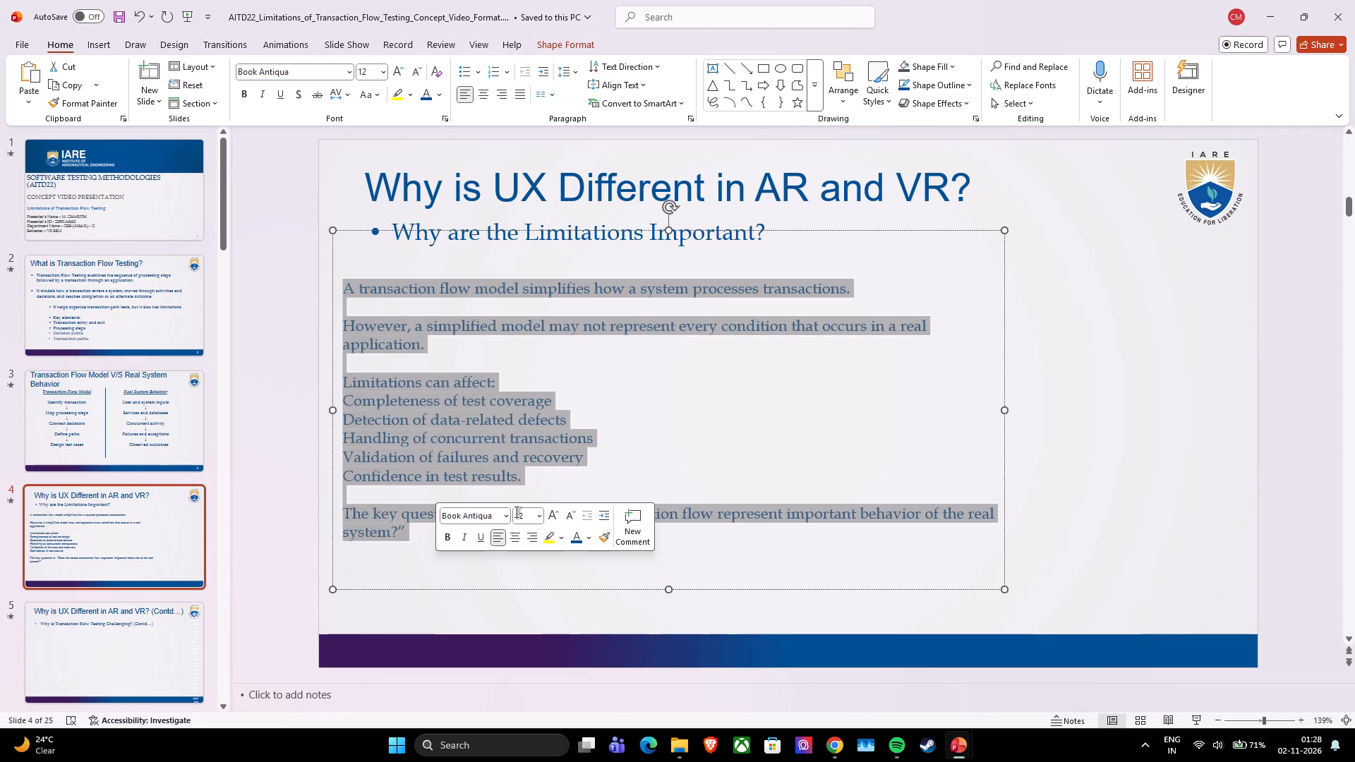
left_click(517, 512)
type("18")
key("Return")
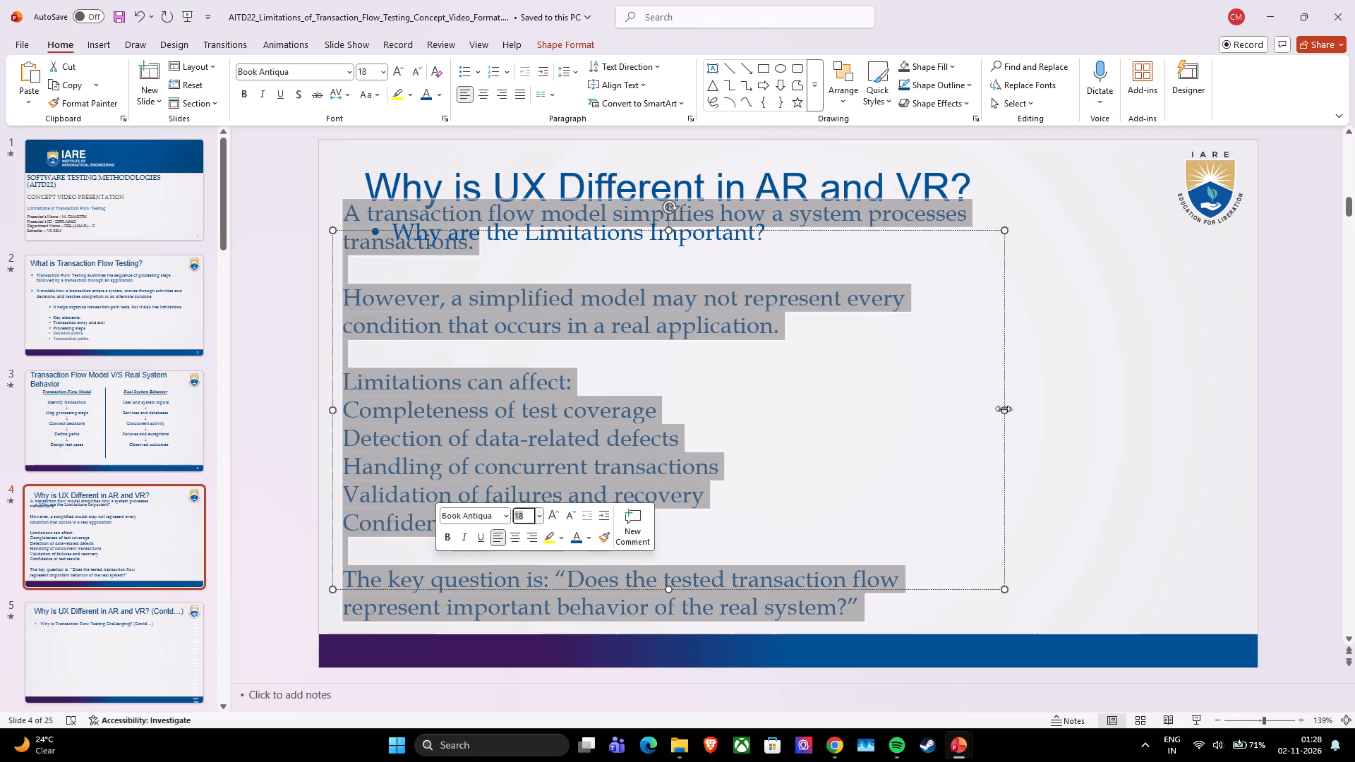
Widen slide 4's transaction flow text box just past the slide's right edge and lower its top edge so the text clears the heading bullet.
left_click_drag(1003, 409, 1277, 379)
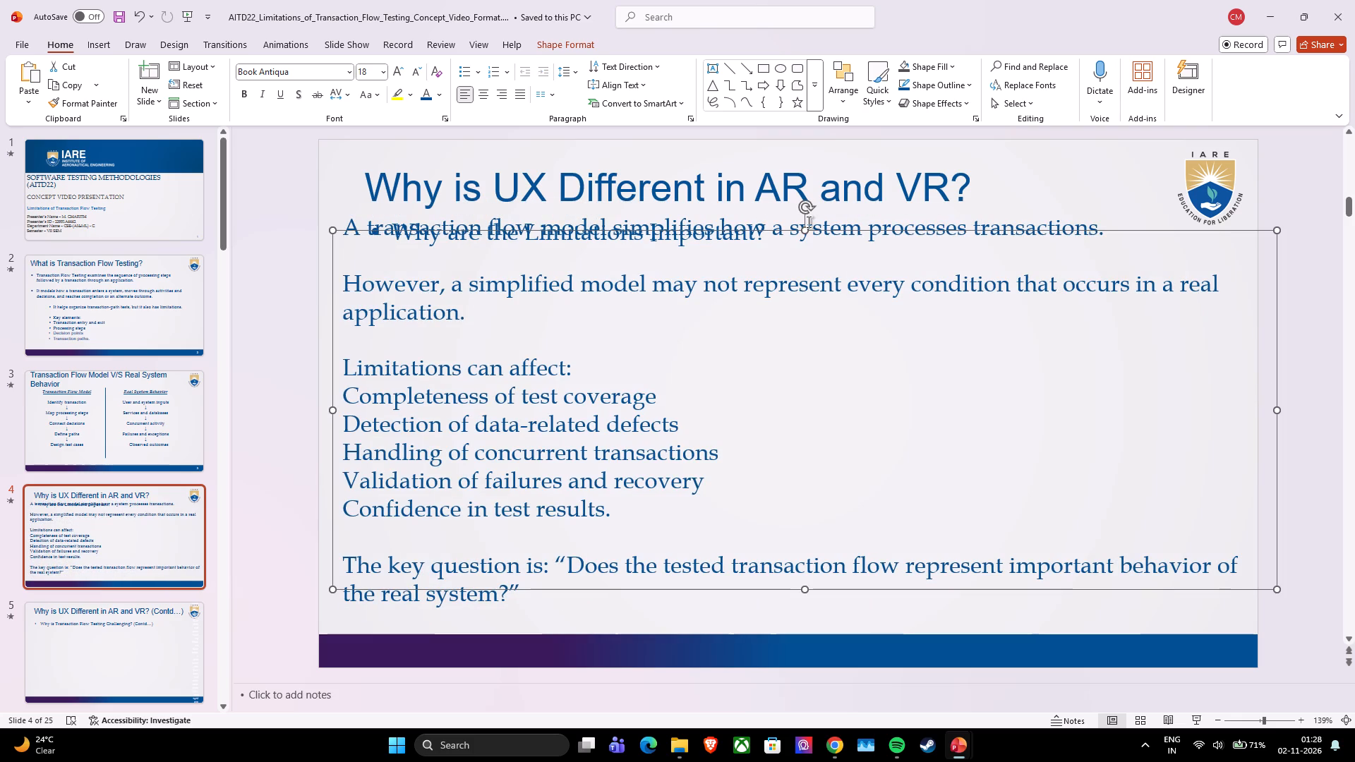
left_click_drag(807, 228, 805, 325)
Delete the closing "The key question is" paragraph from slide 4's transaction flow text box.
left_click(554, 647)
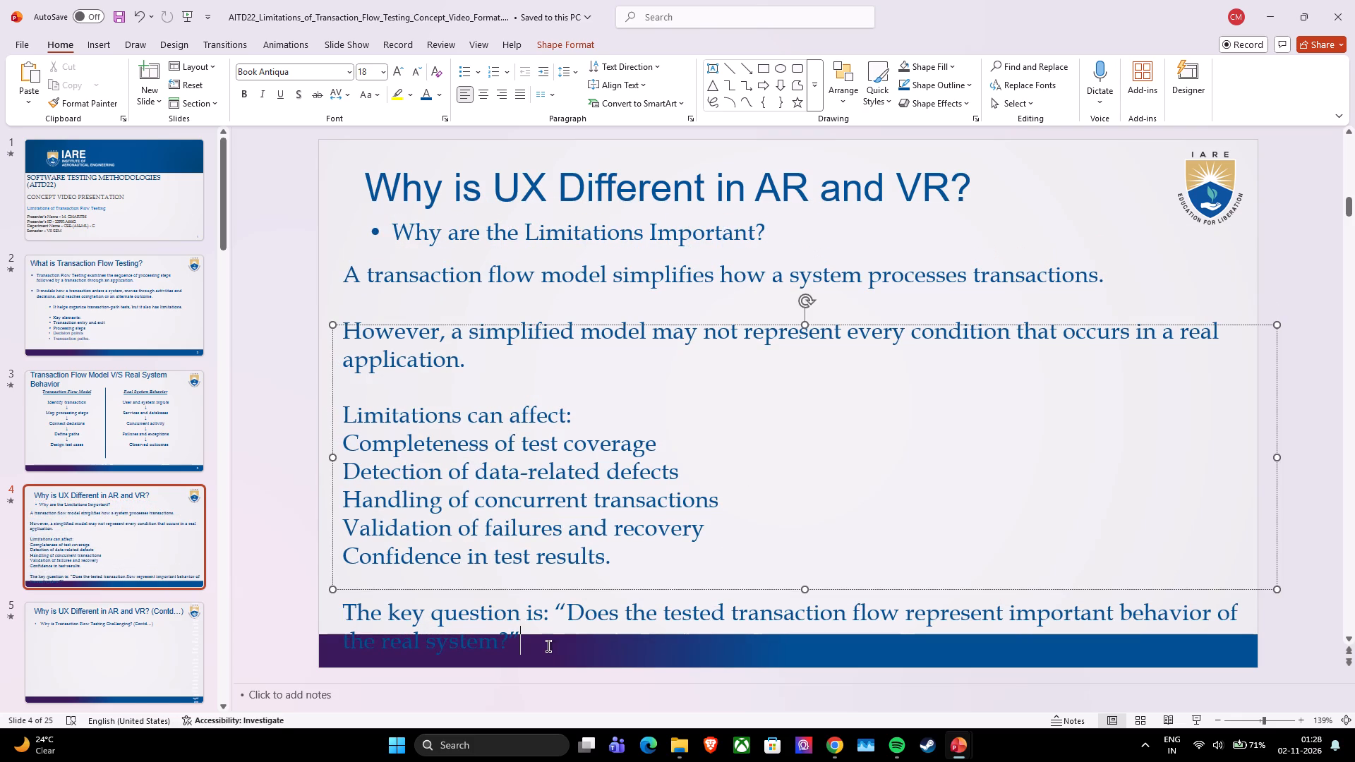
key("ctrl+shift+Up")
key("BackSpace")
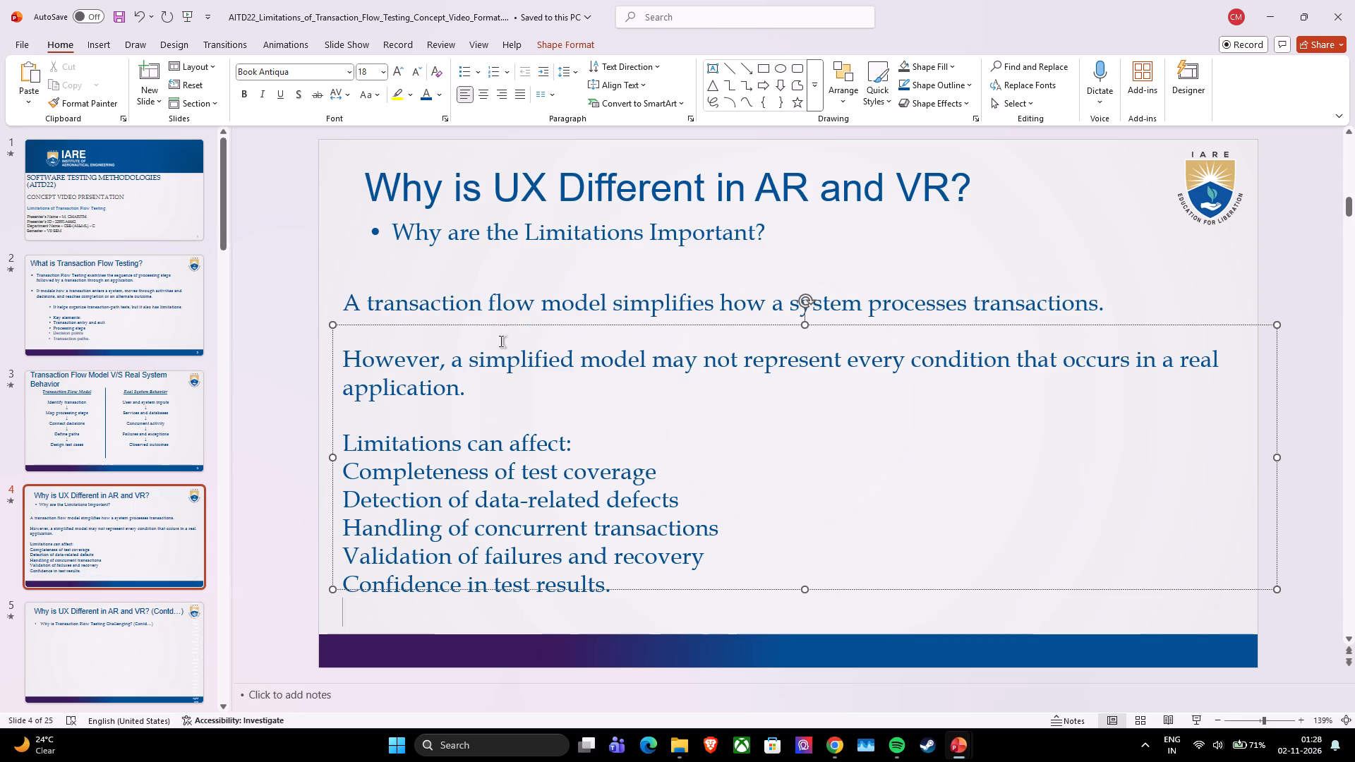
Move the transaction flow text box slightly up, closer to the "Why are the Limitations Important?" bullet.
left_click_drag(510, 327, 512, 309)
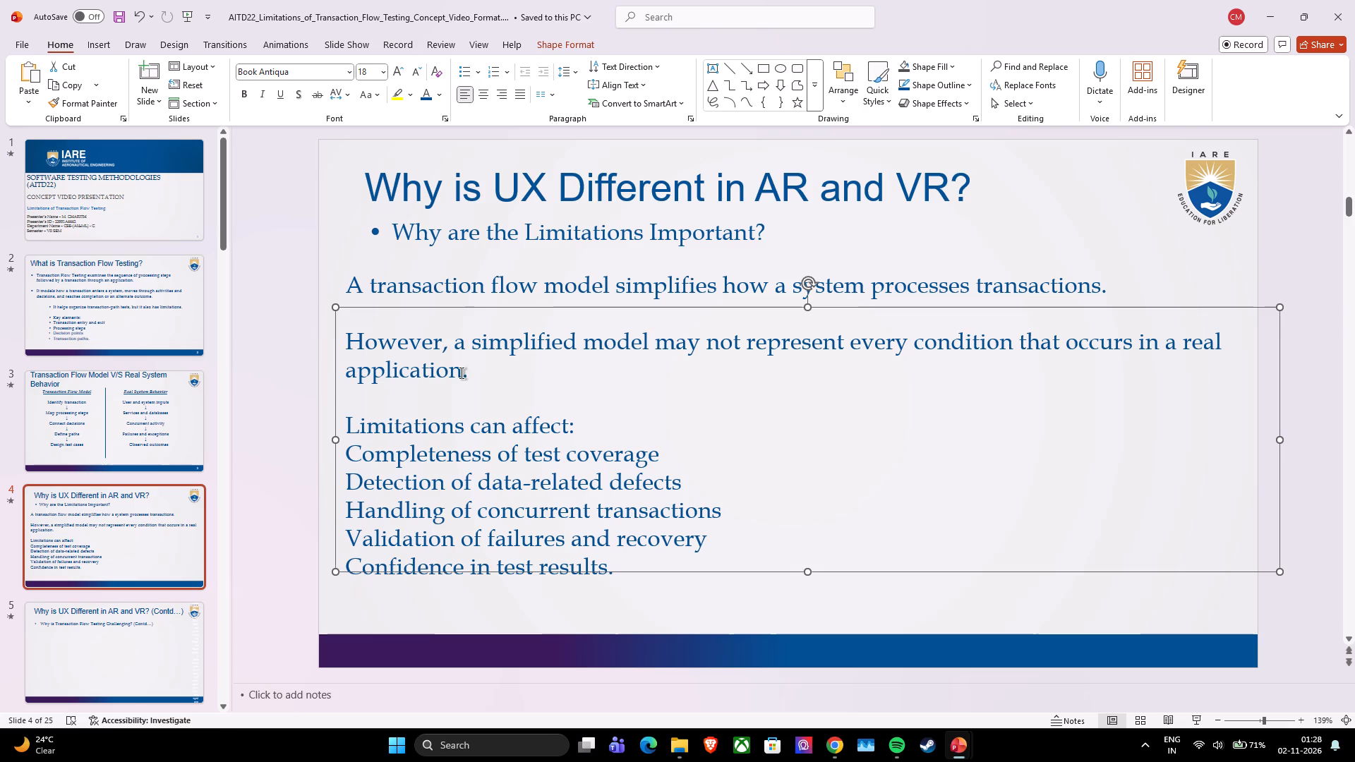
Apply round bullets to all the left-aligned text in slide 4's transaction flow text box.
left_click(462, 373)
key("ctrl+a")
left_click(462, 94)
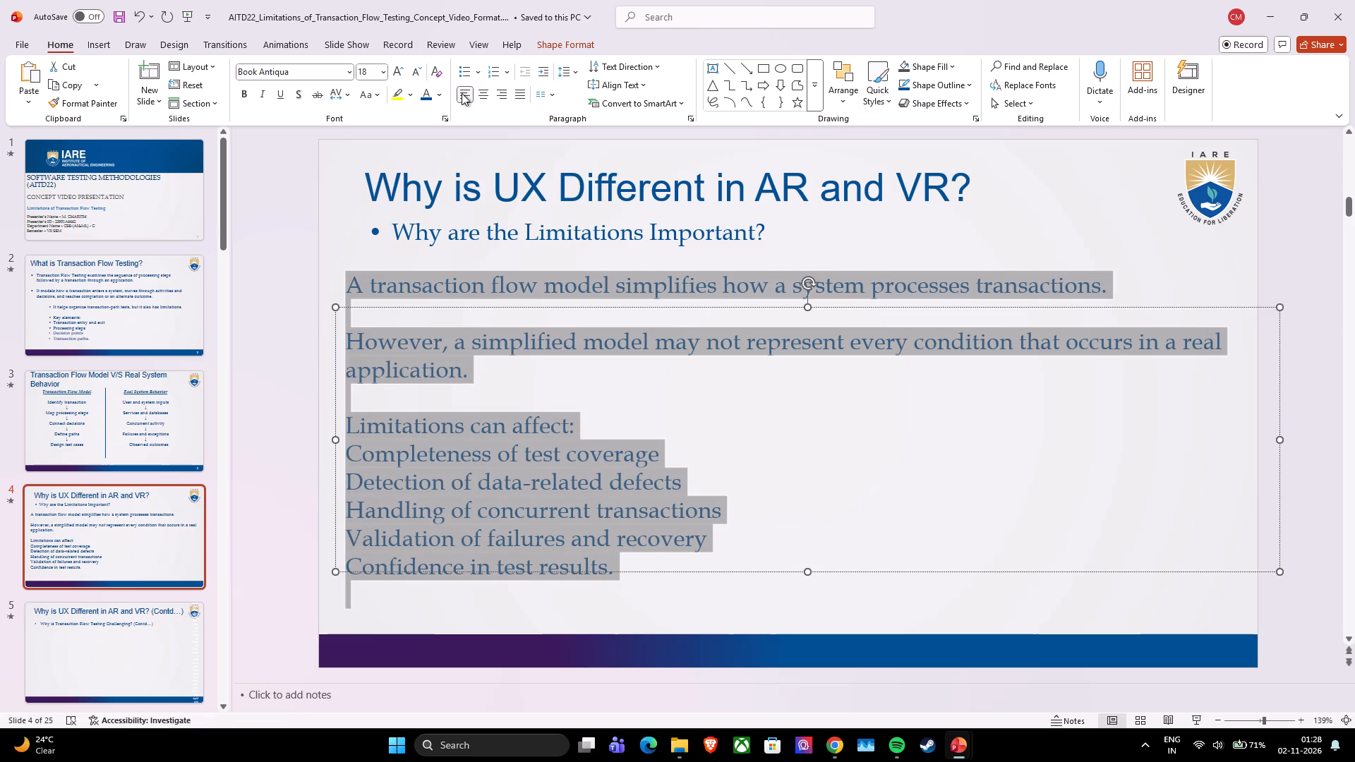
left_click(462, 71)
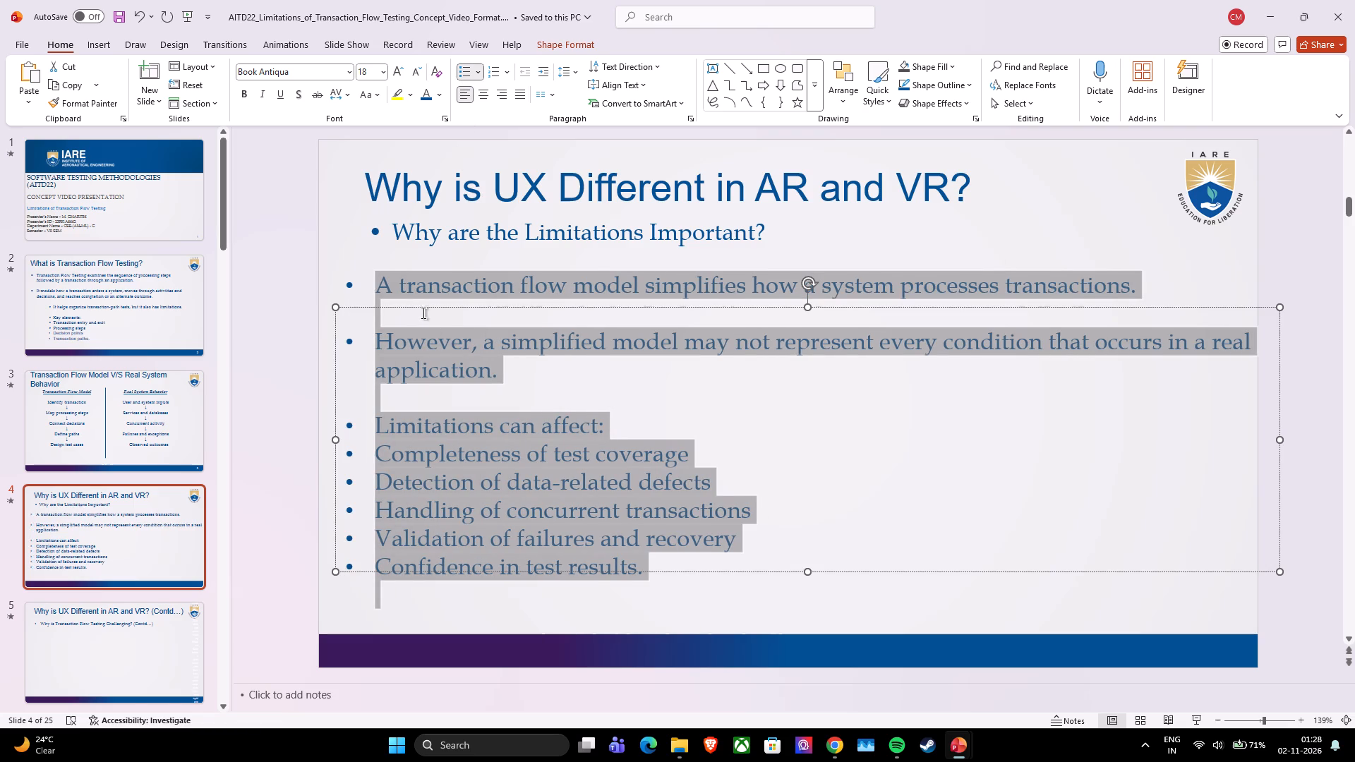
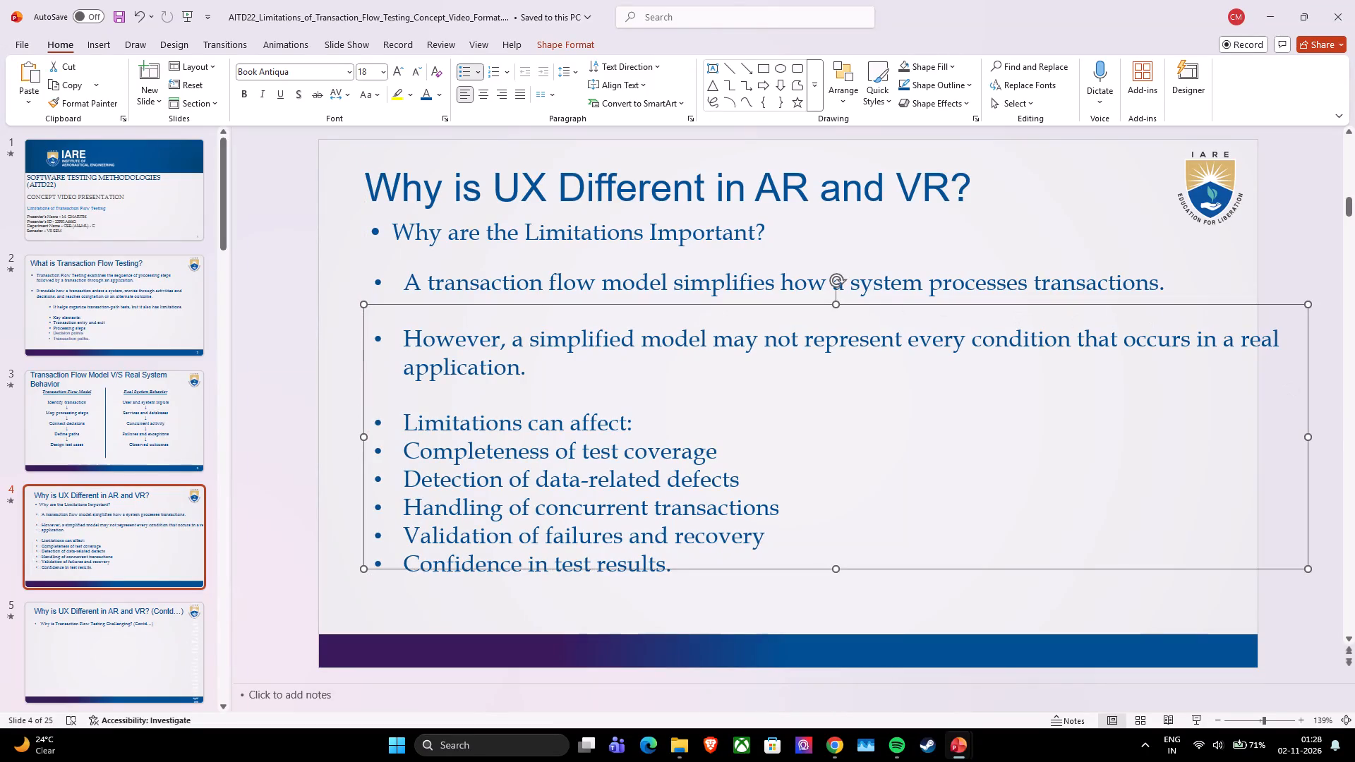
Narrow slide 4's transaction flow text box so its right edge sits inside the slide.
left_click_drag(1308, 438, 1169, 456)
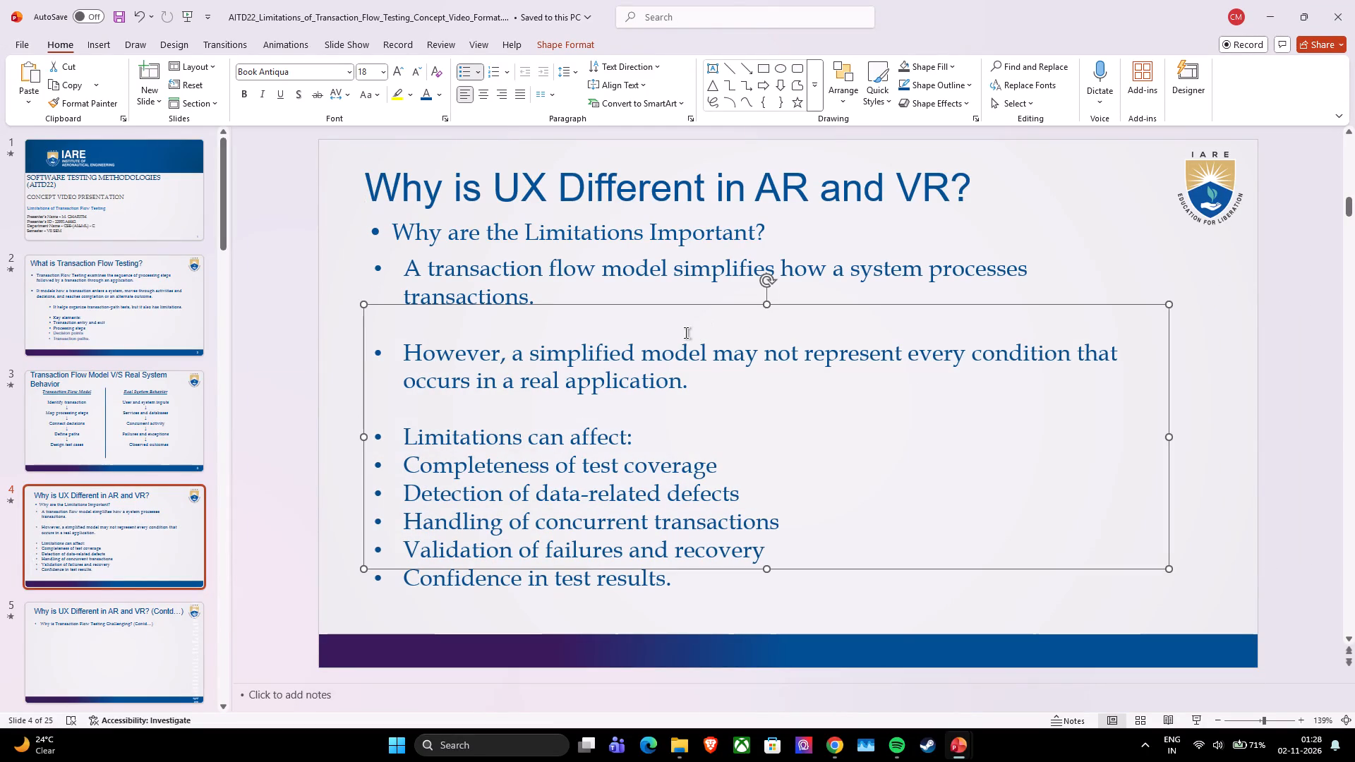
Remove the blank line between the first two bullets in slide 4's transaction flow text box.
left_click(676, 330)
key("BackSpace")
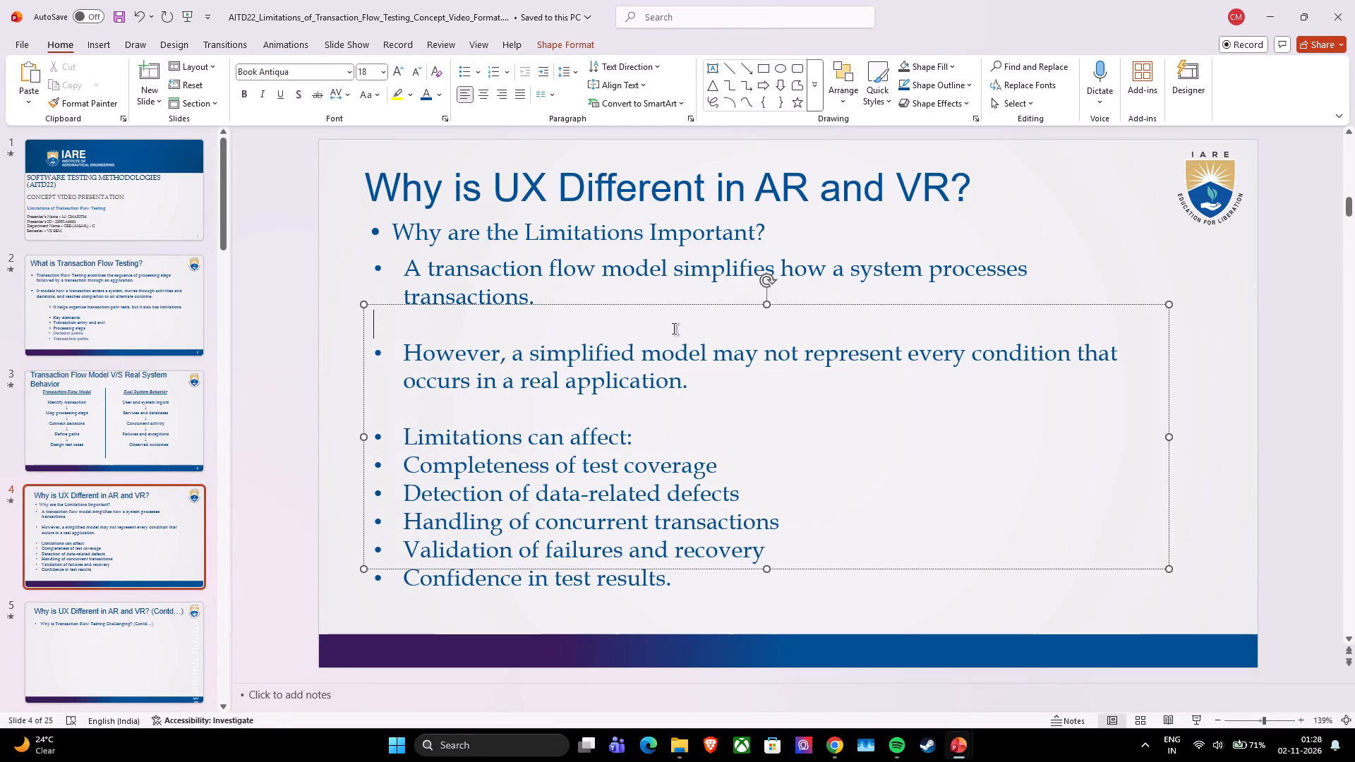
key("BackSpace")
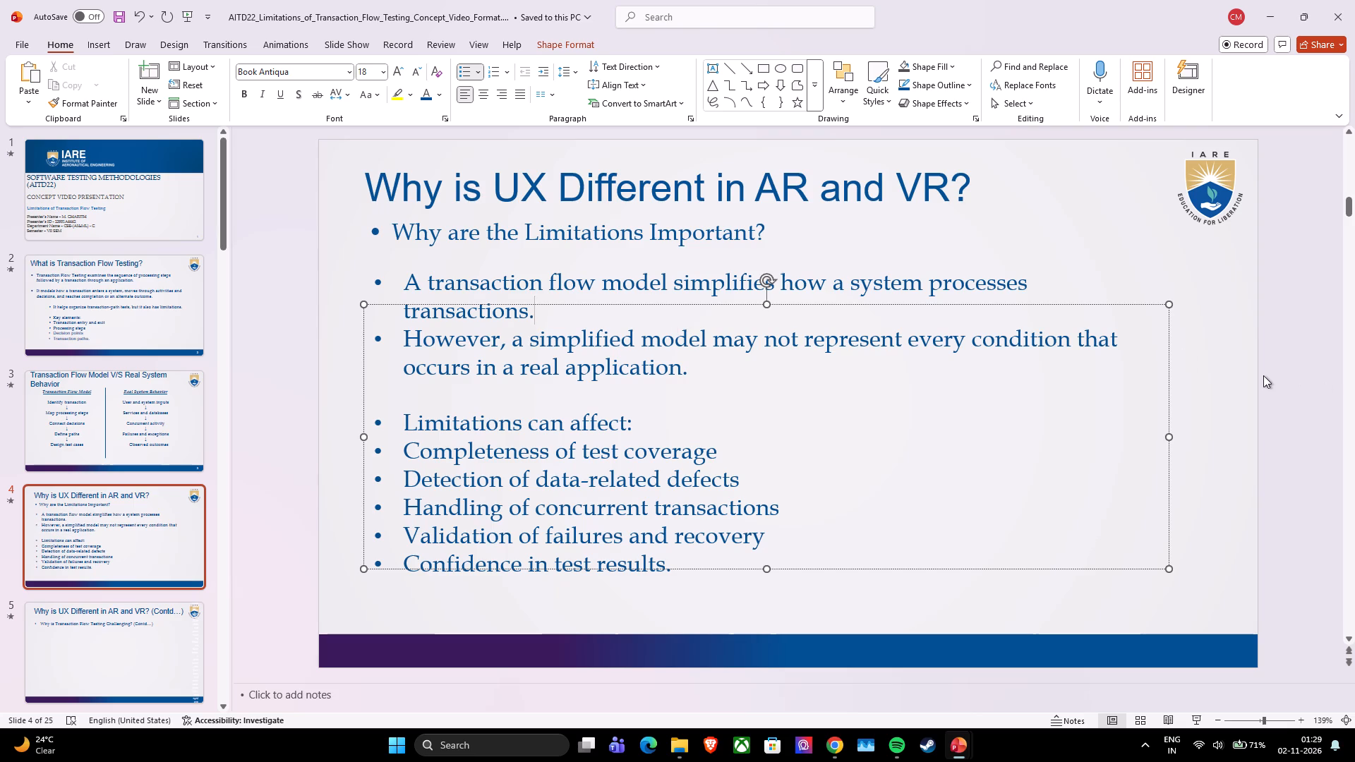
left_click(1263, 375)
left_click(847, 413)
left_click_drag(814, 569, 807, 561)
Look through slides 5 to 13 to check the layout and placement of their text.
left_click(1348, 438)
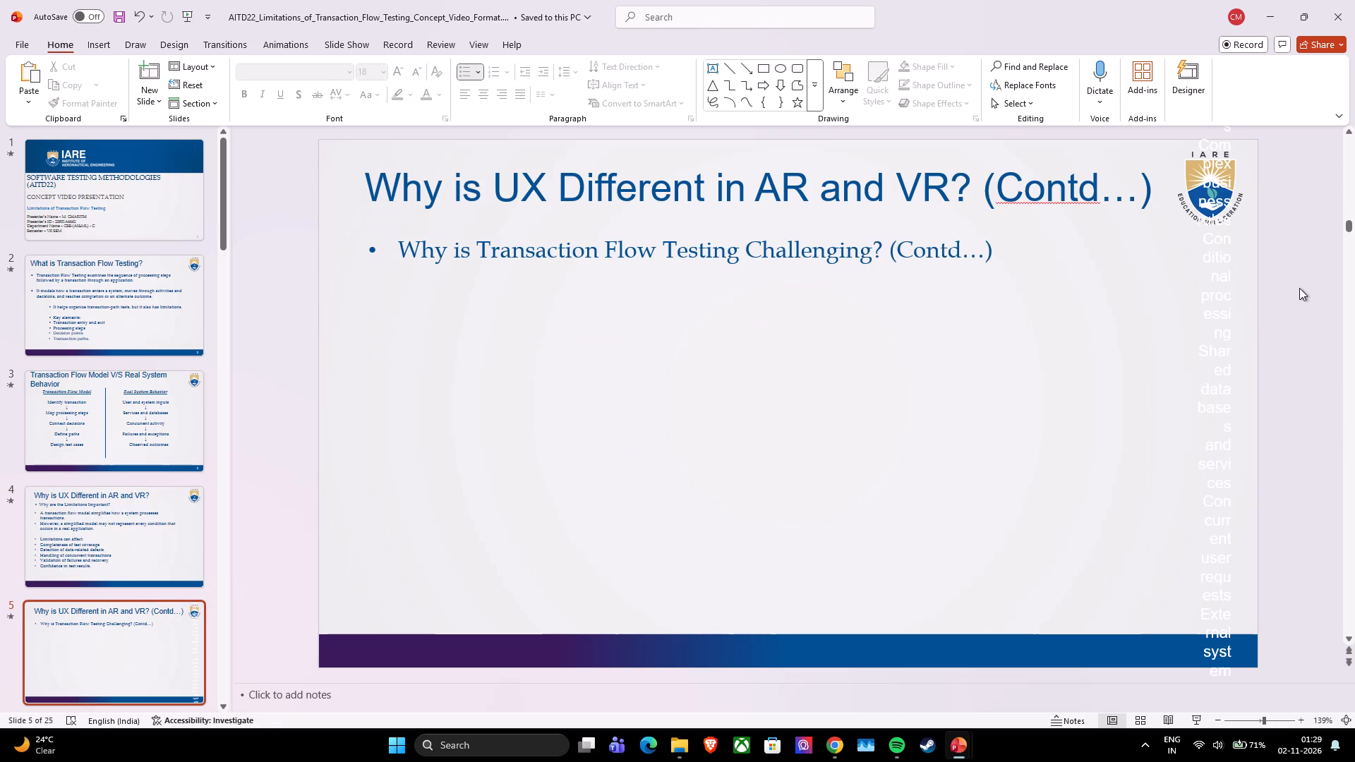
key("Up")
key("Down")
key("Up")
key("Down")
key("Up")
key("Down")
key("Down")
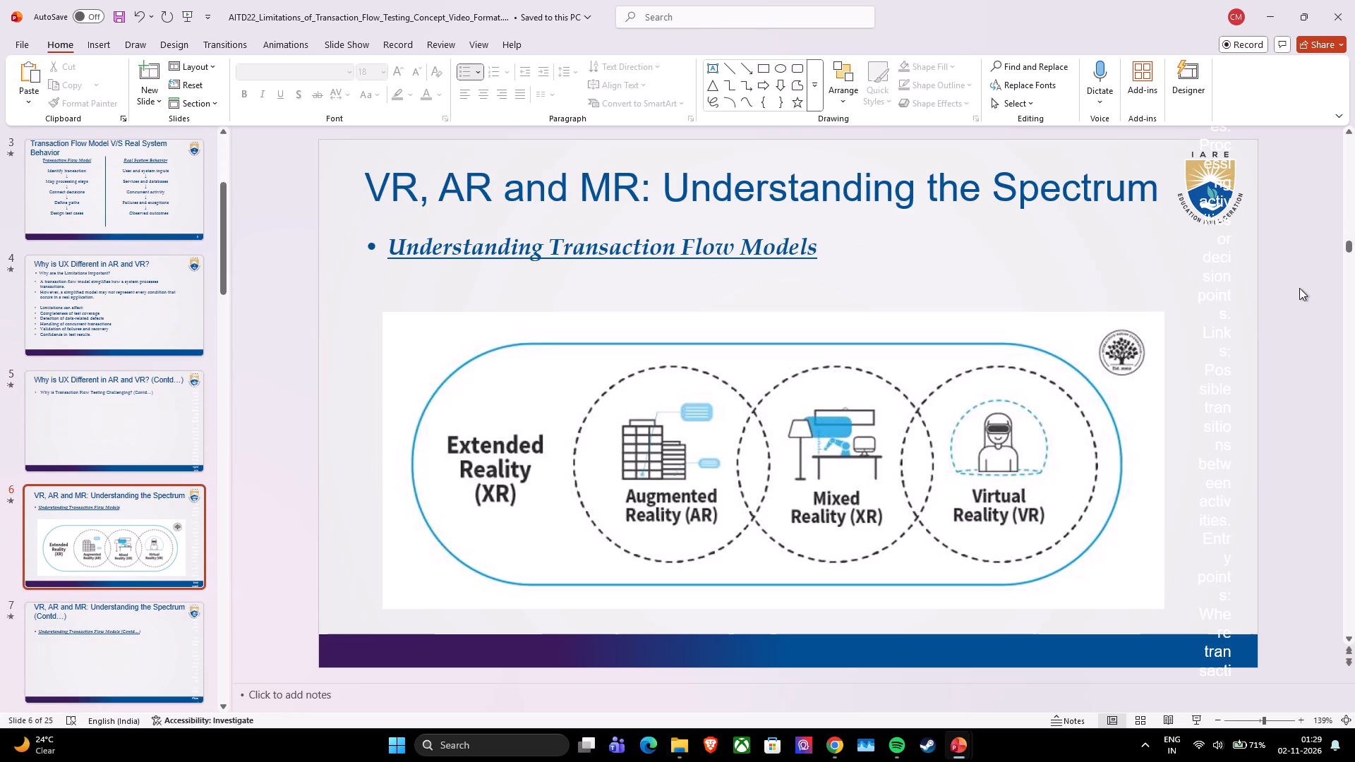
key("Down")
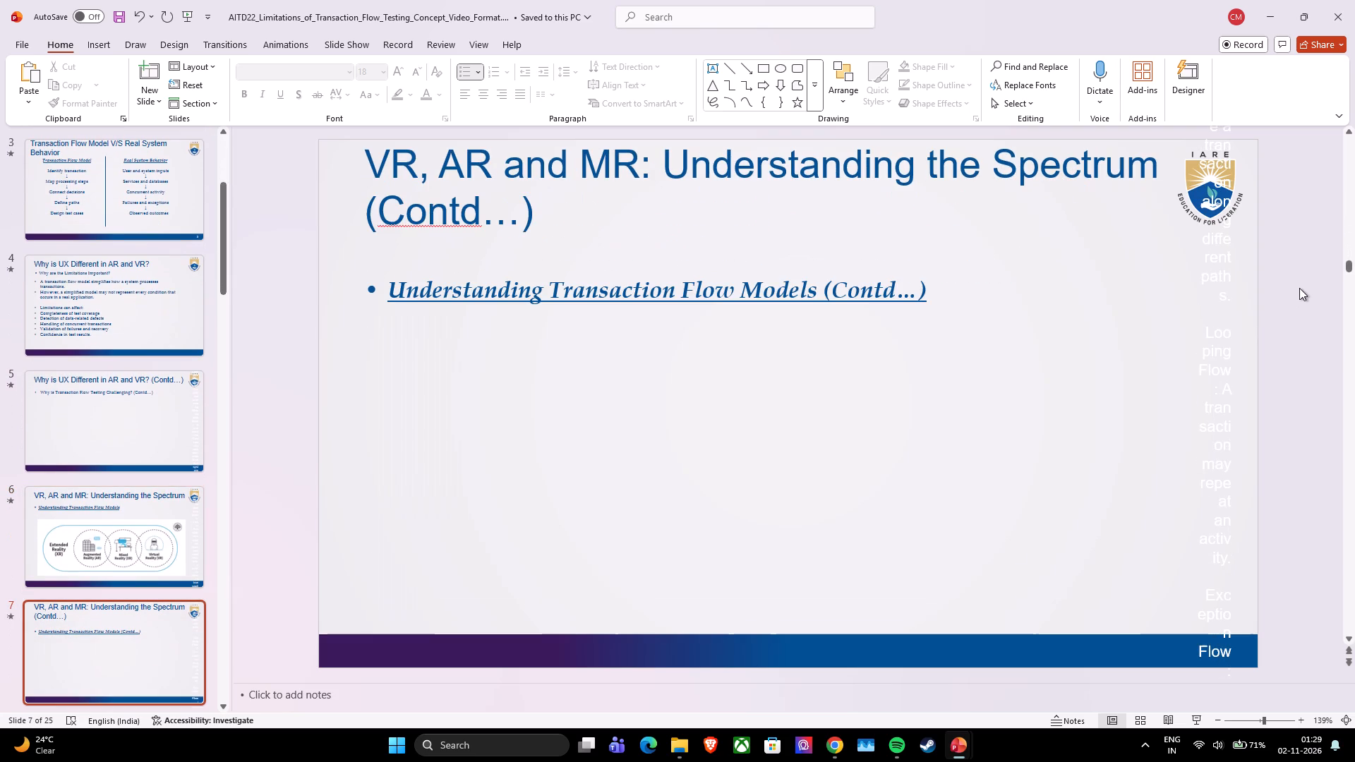
key("Down")
key("Down")
key("Down")
key("Down")
key("Down")
key("Down")
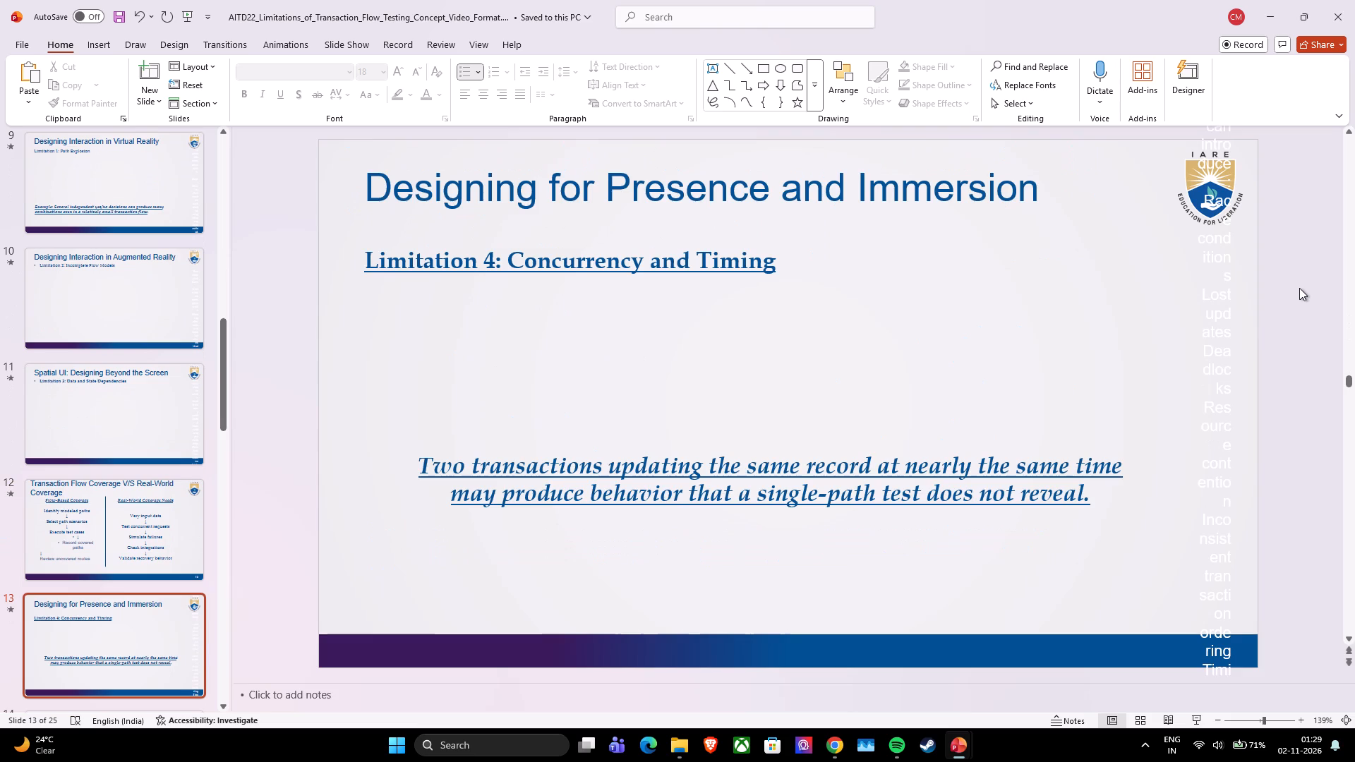
key("Up")
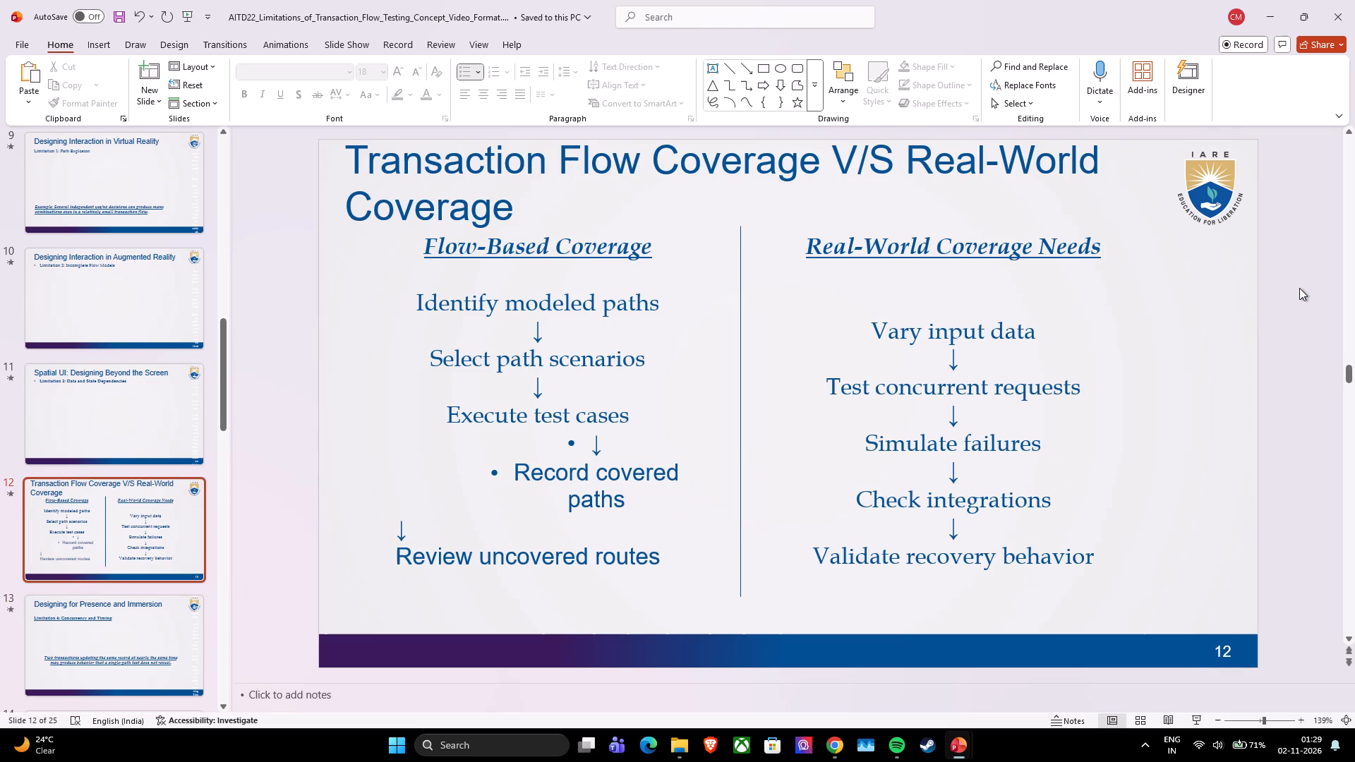
key("Up")
key("Up")
key("Up")
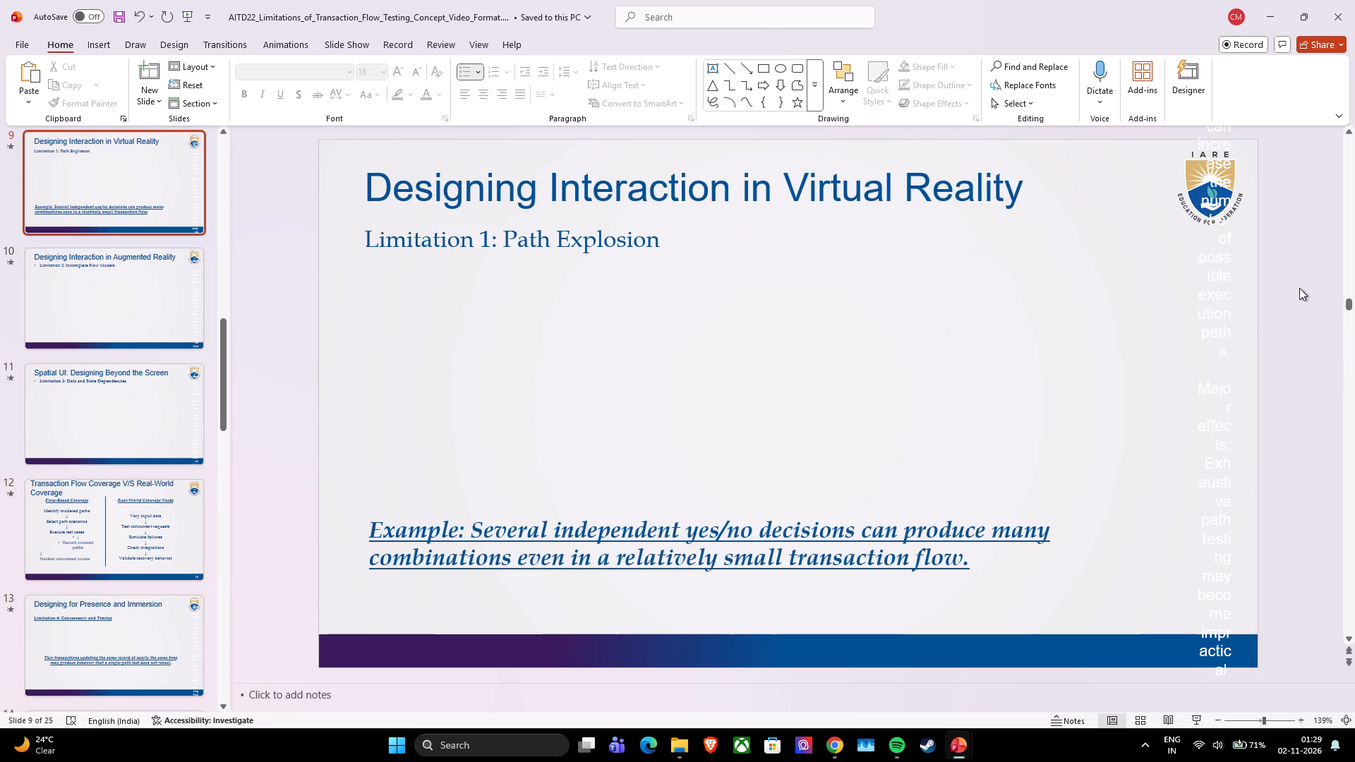
key("super+Print")
key("alt+Tab")
left_click(670, 378, "alt")
key("alt+Tab")
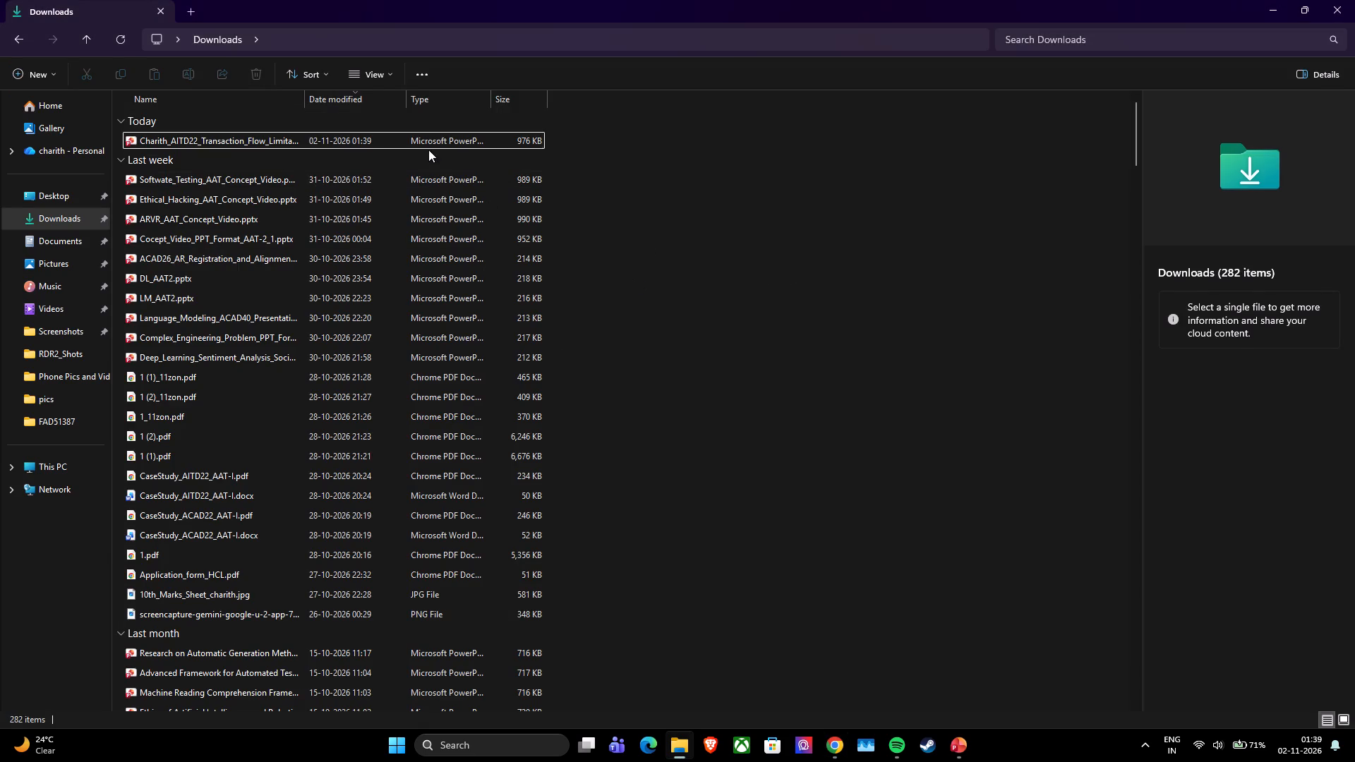
Open the newly downloaded AITD22 Transaction Flow Limitations Concept Video presentation from Downloads and enable editing.
double_click(431, 140)
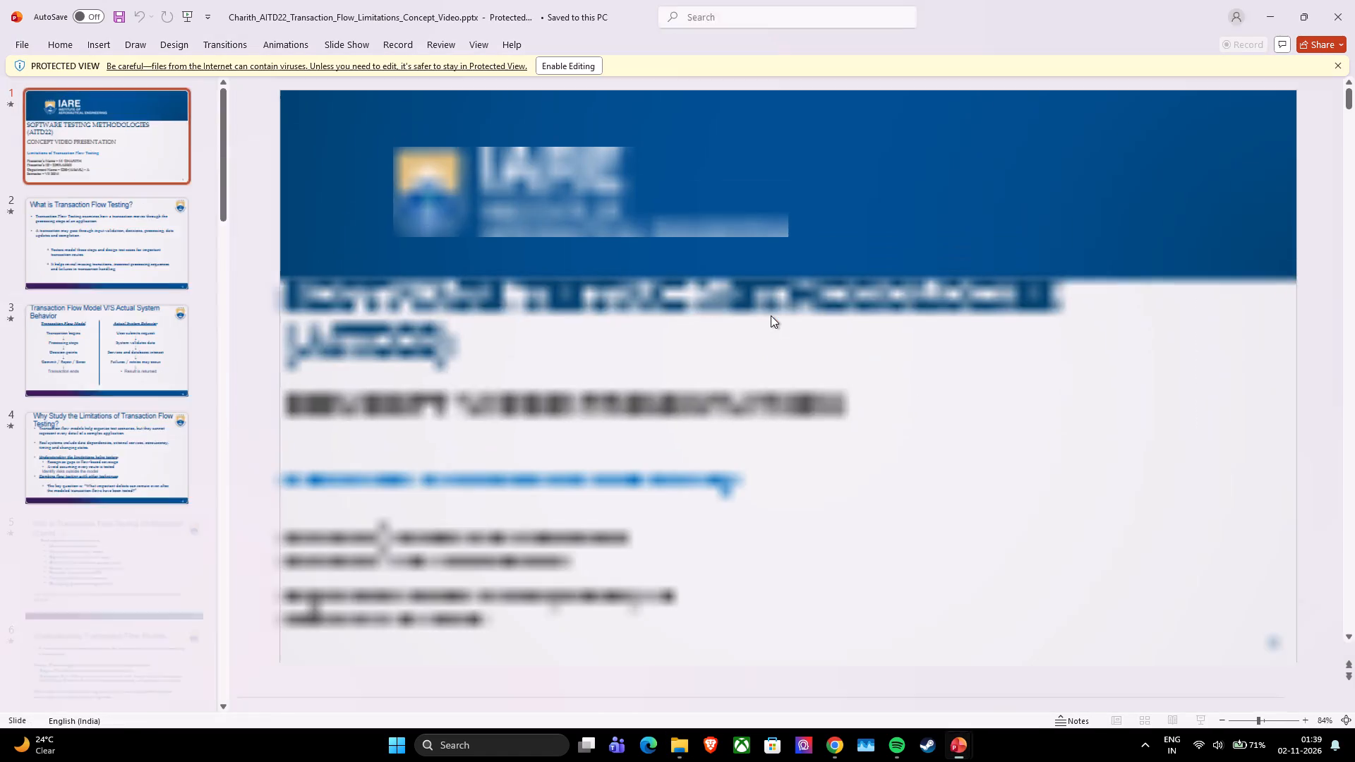
left_click(587, 61)
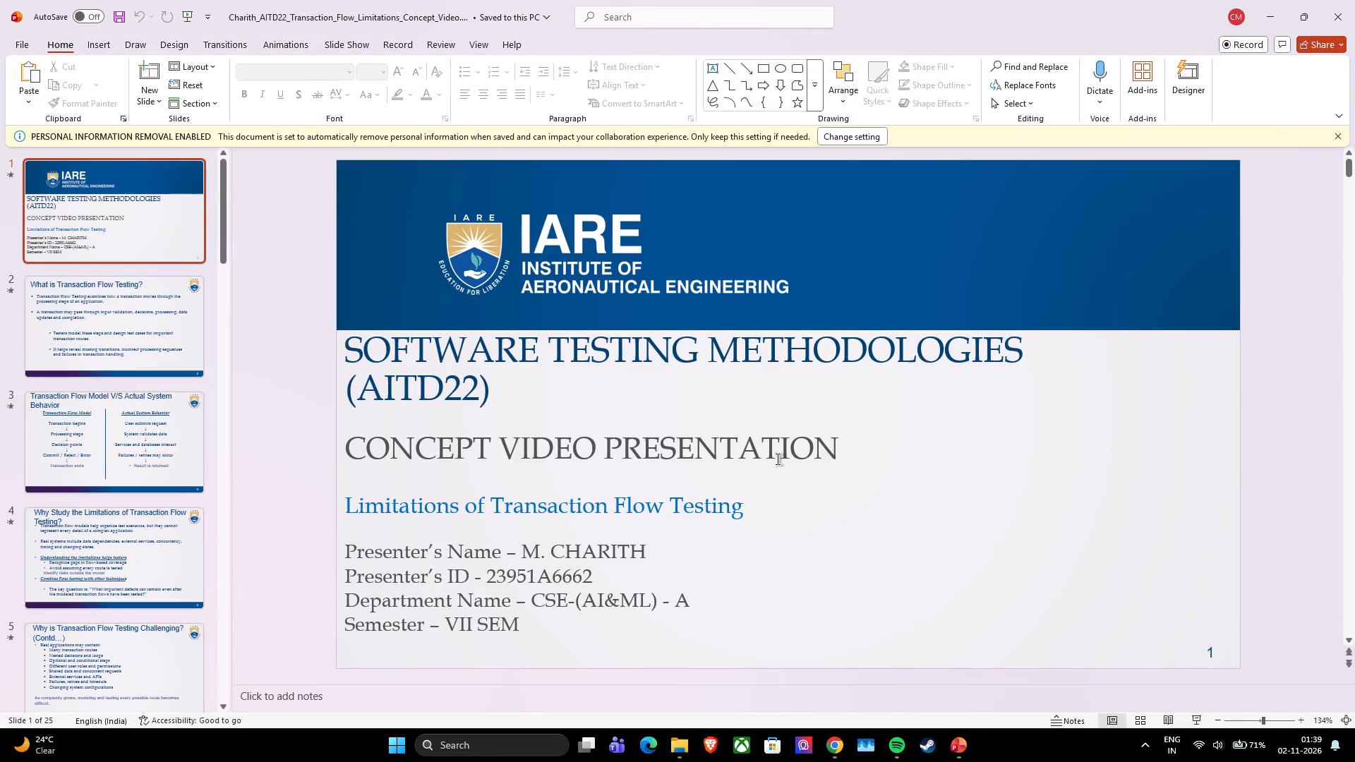
Change the section letter at the end of the title slide's Department Name line to C.
left_click(687, 603)
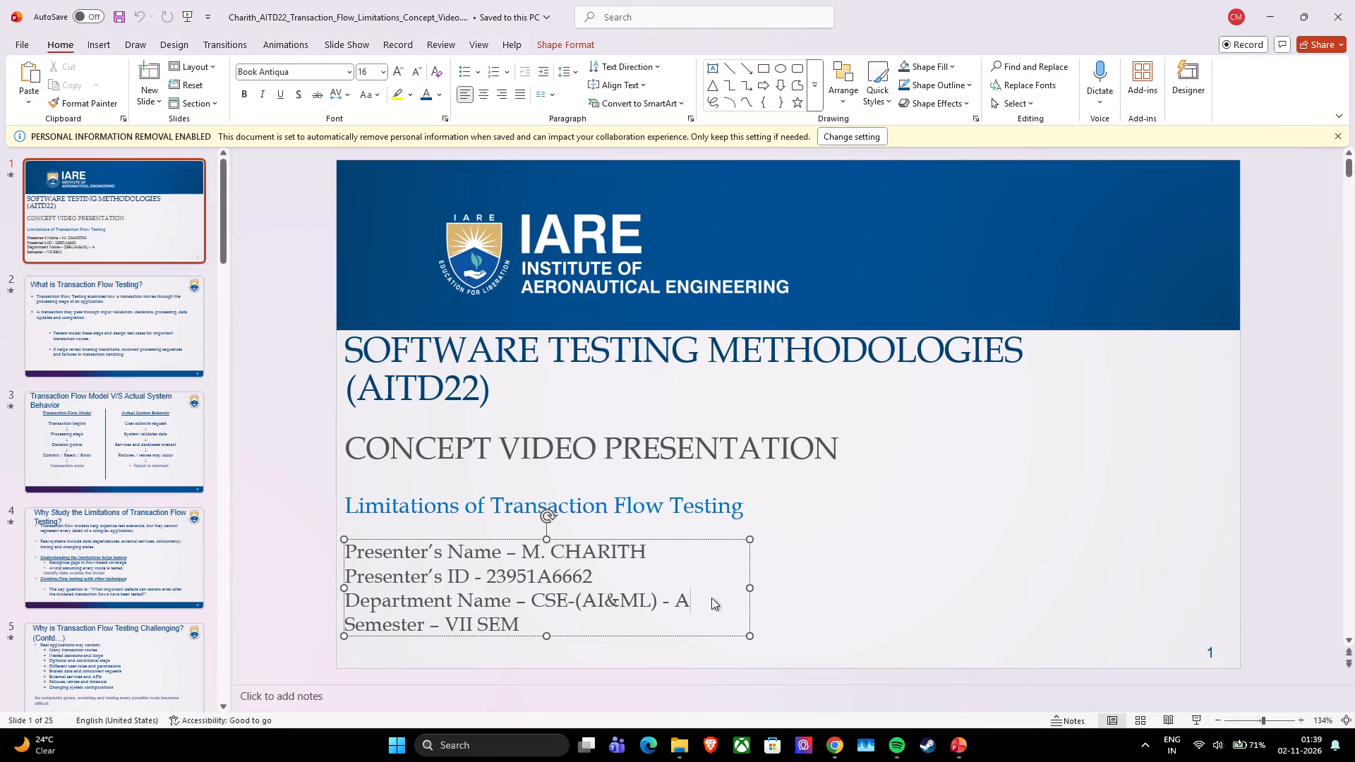
key("BackSpace")
key("ctrl+c")
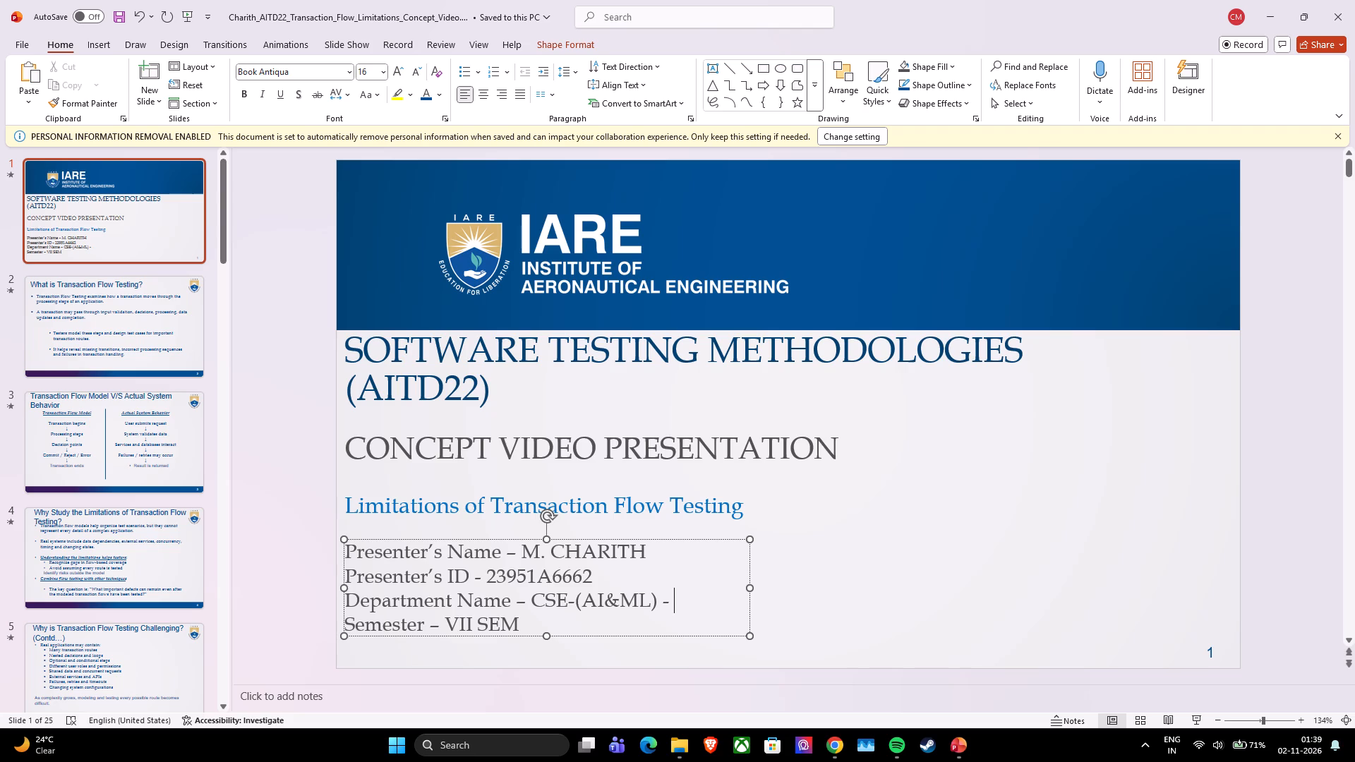
key("shift+c")
Recolor all the presenter details text on the title slide to the standard blue.
key("ctrl+a")
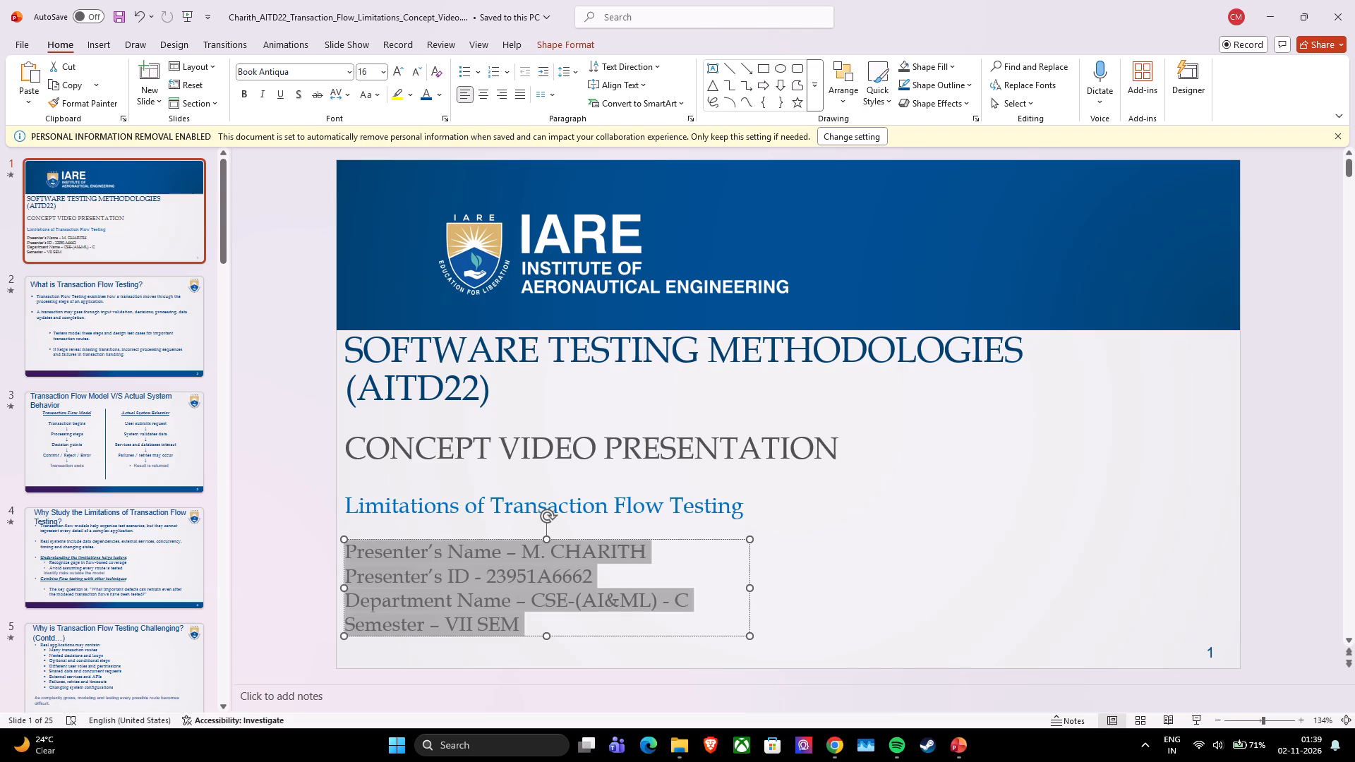
right_click(558, 568)
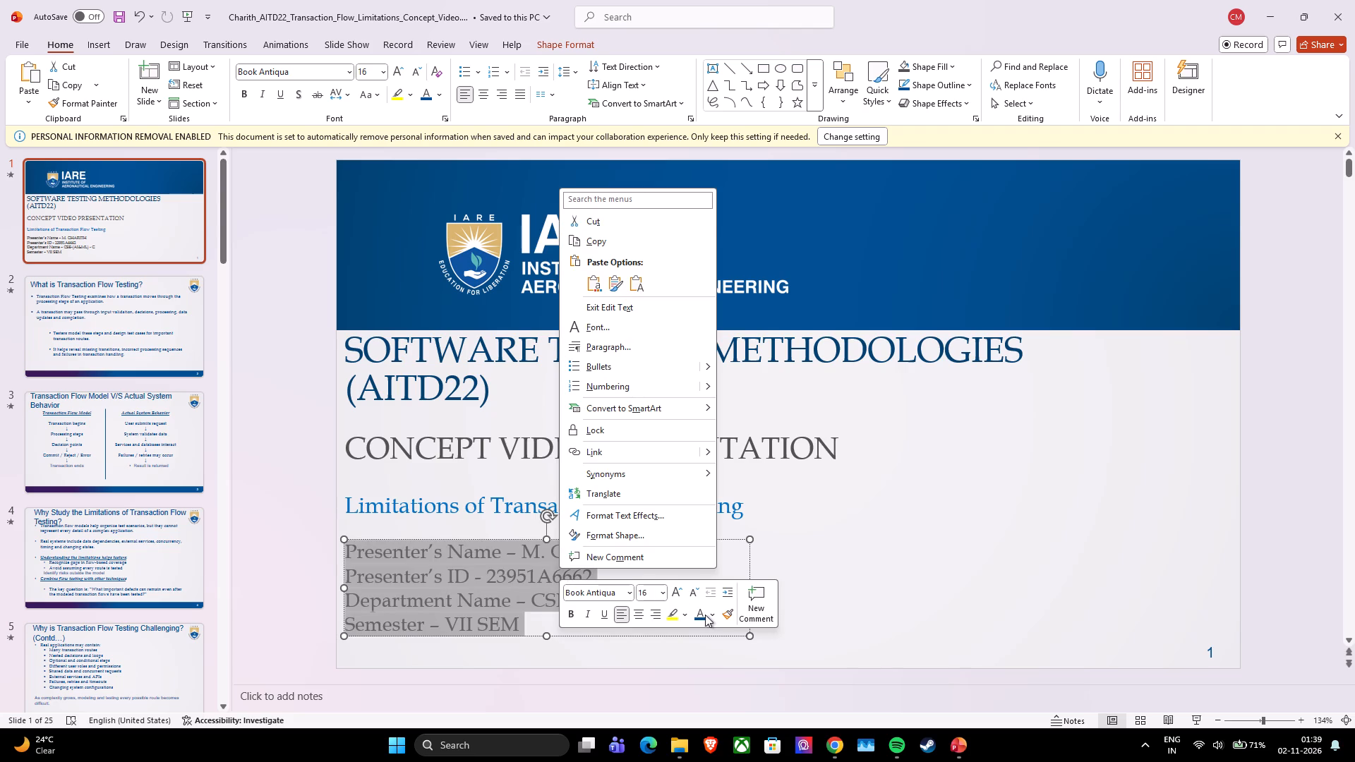
left_click(709, 615)
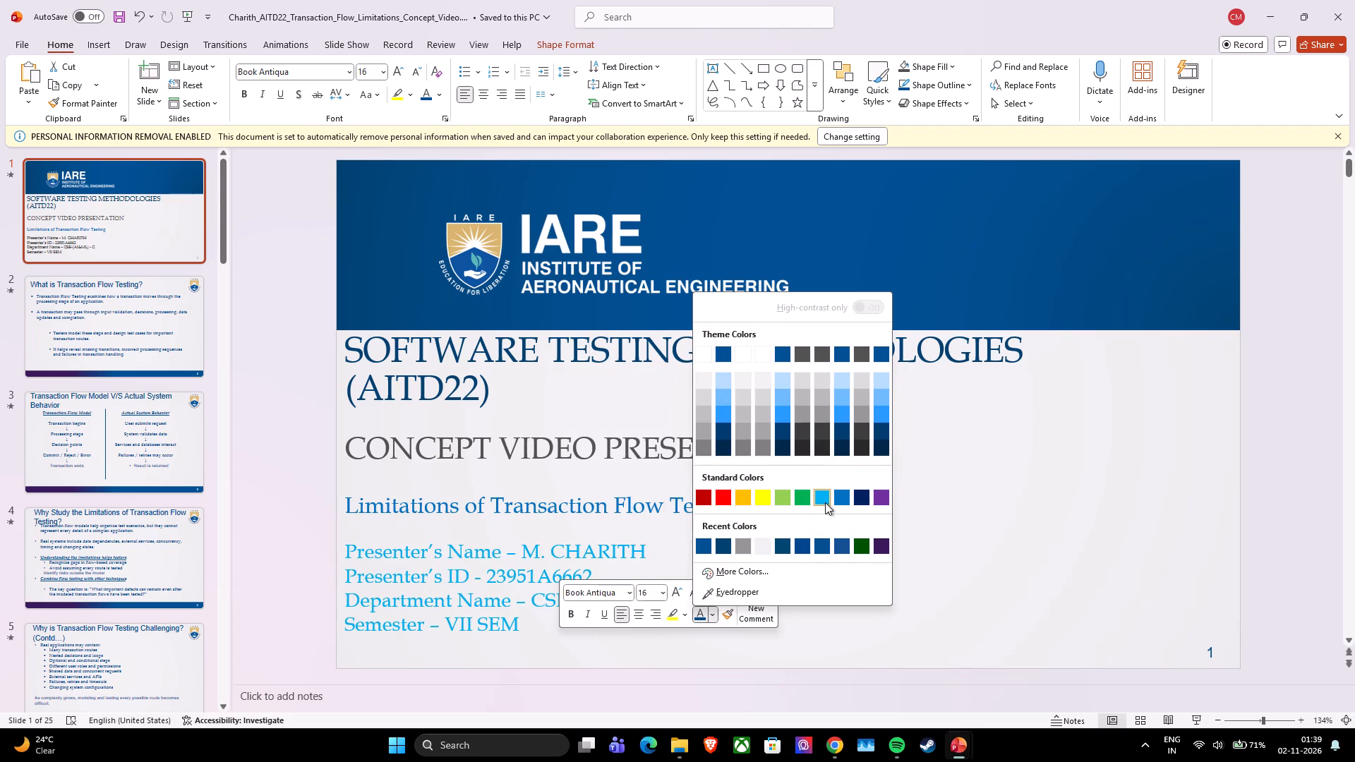
left_click(840, 497)
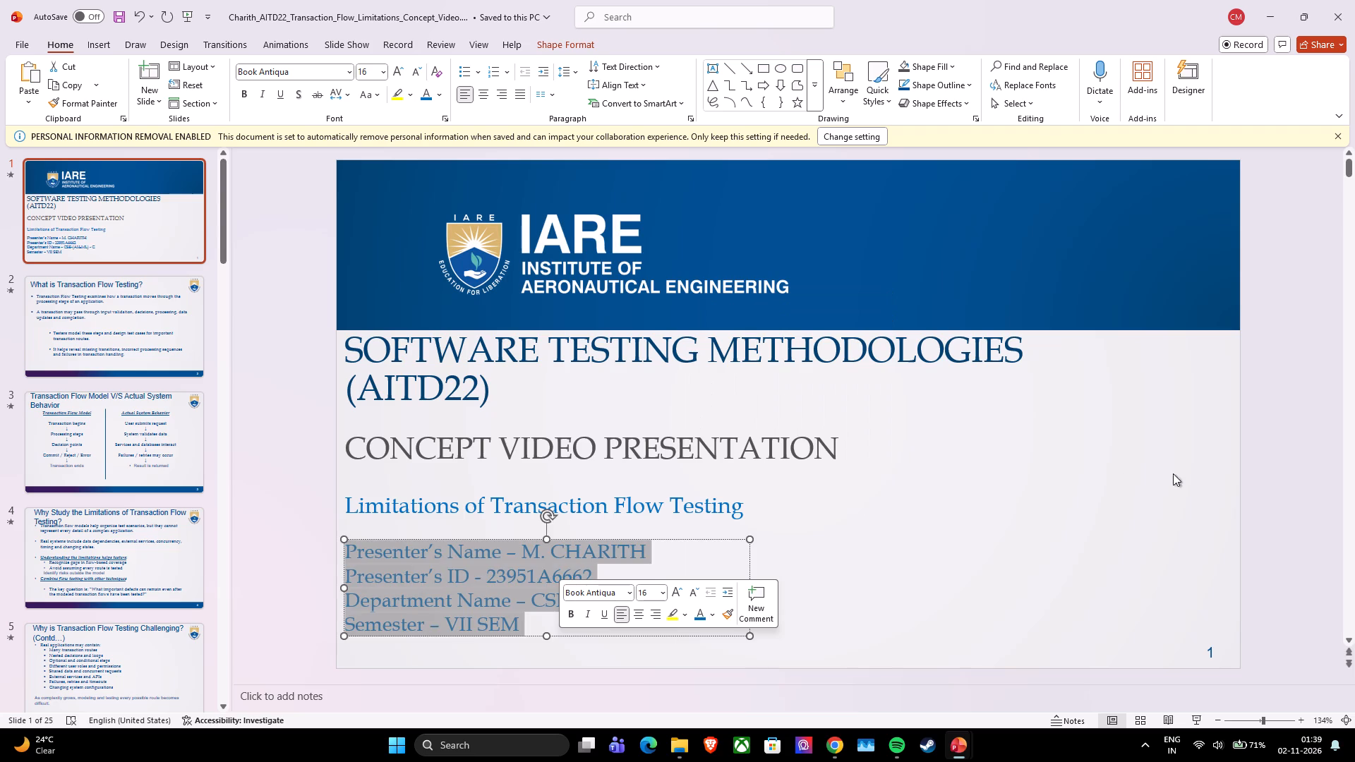
left_click(1267, 464)
Remove the empty bullet after the last point on the "What is Transaction Flow Testing?" slide.
key("Down")
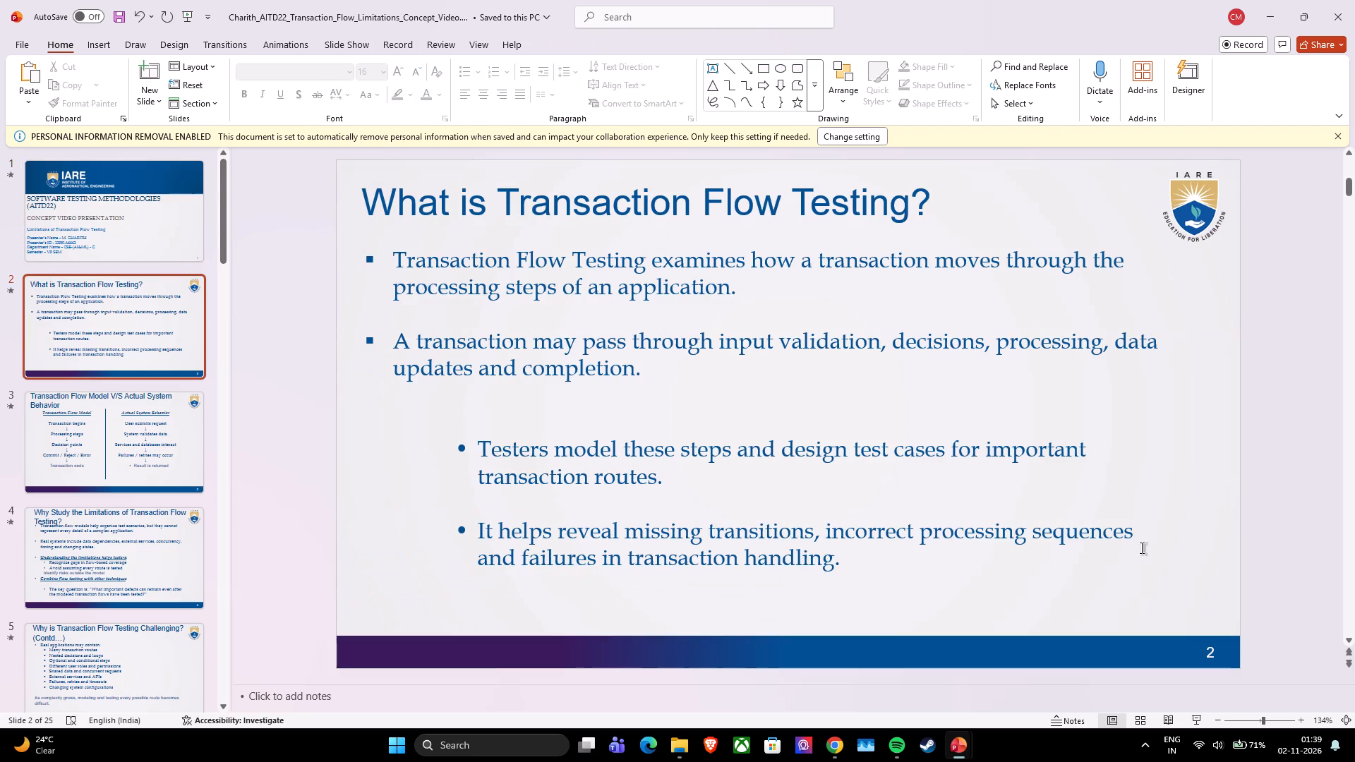
left_click(982, 575)
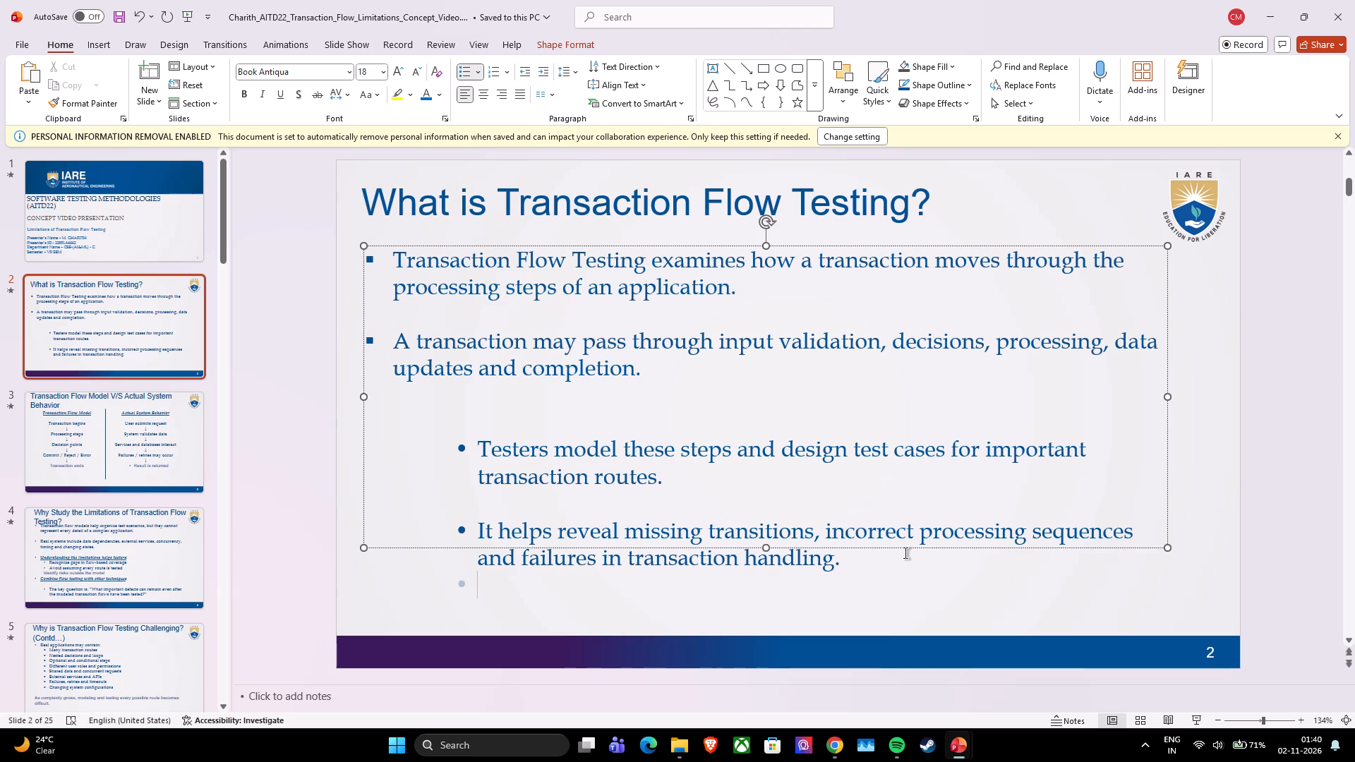
key("BackSpace")
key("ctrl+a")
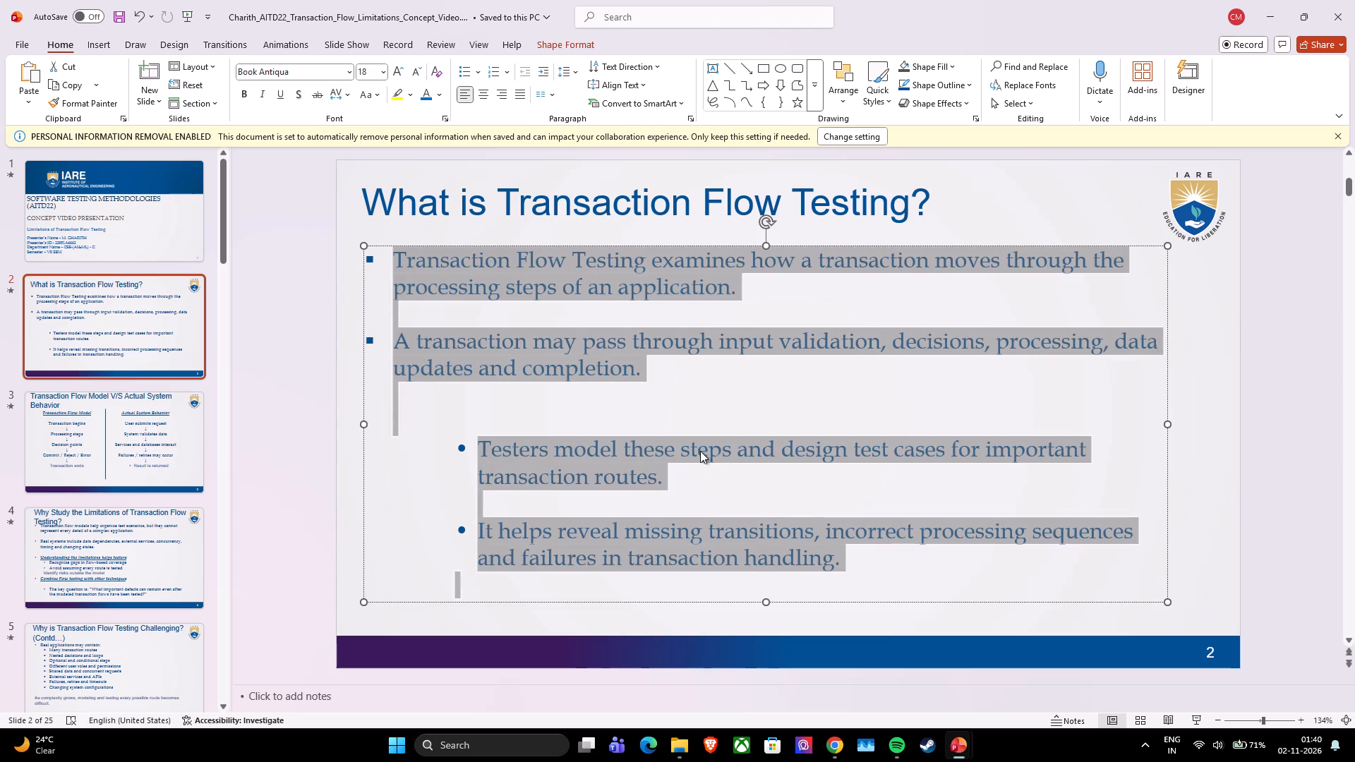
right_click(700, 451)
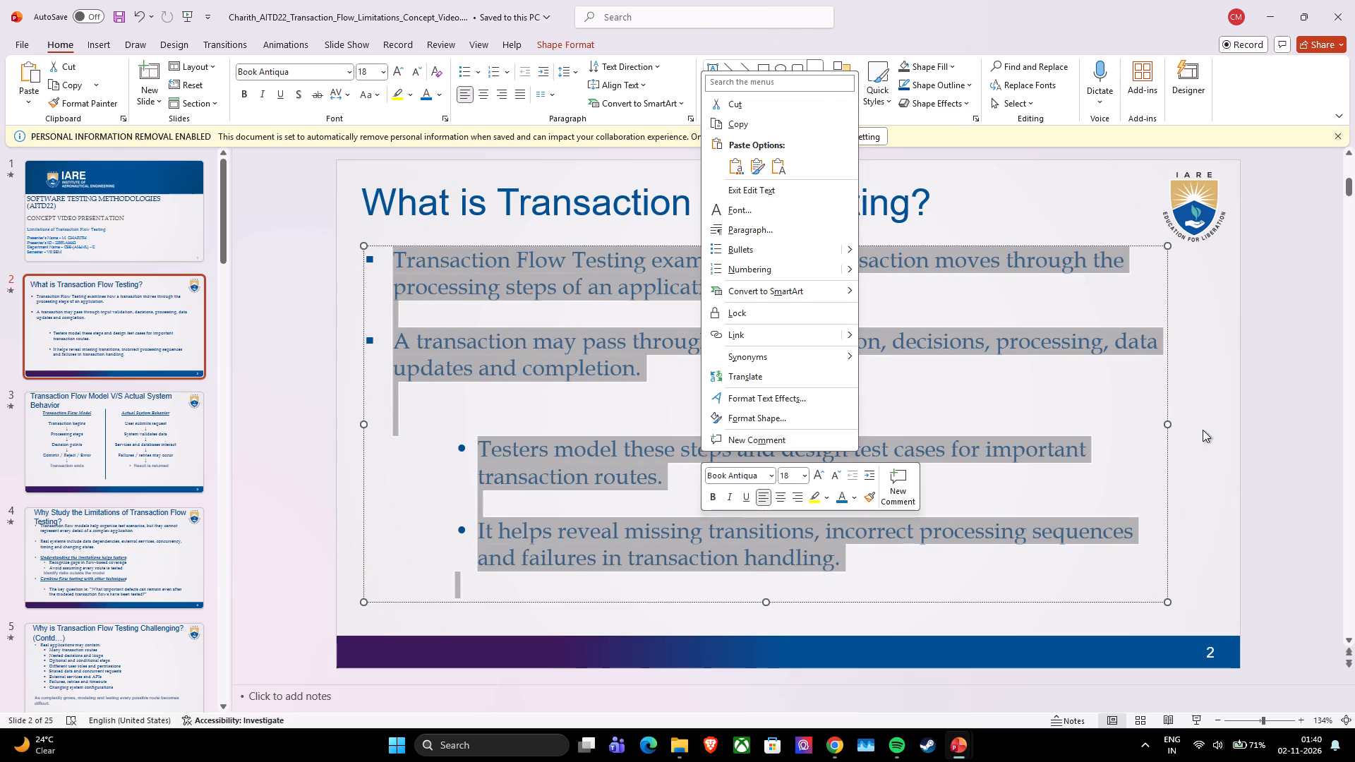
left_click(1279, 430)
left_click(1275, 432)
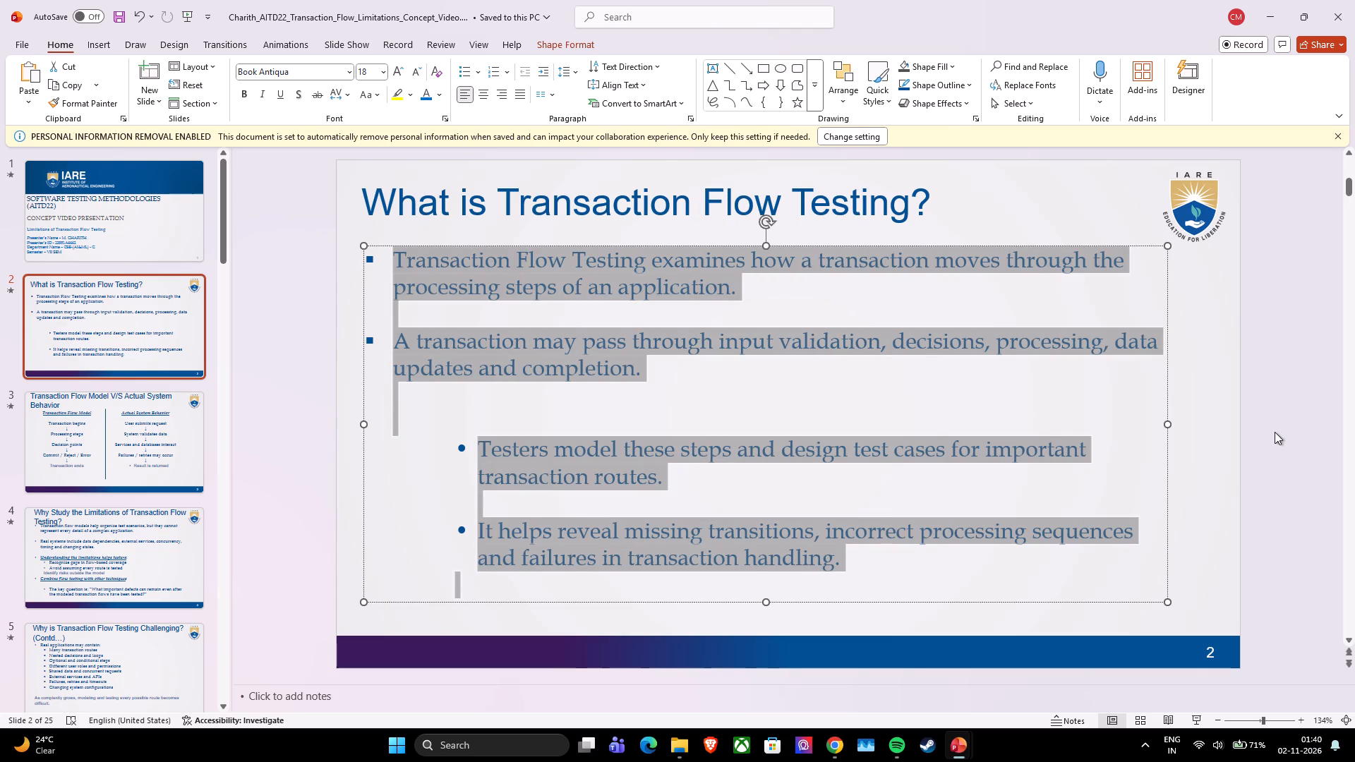
Remove the bullet before "Result is returned" in slide 3's Actual System Behavior column.
key("Down")
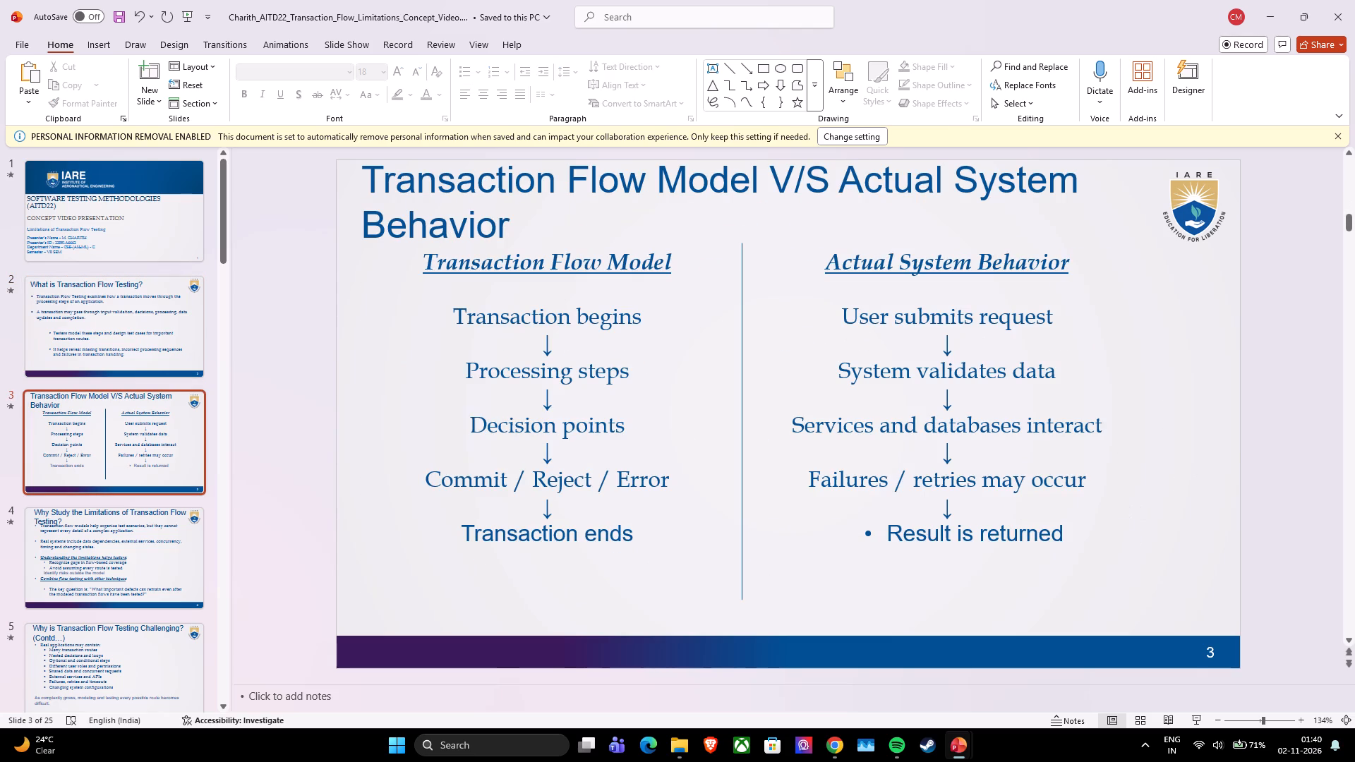
left_click(1052, 536)
left_click(890, 536)
key("BackSpace")
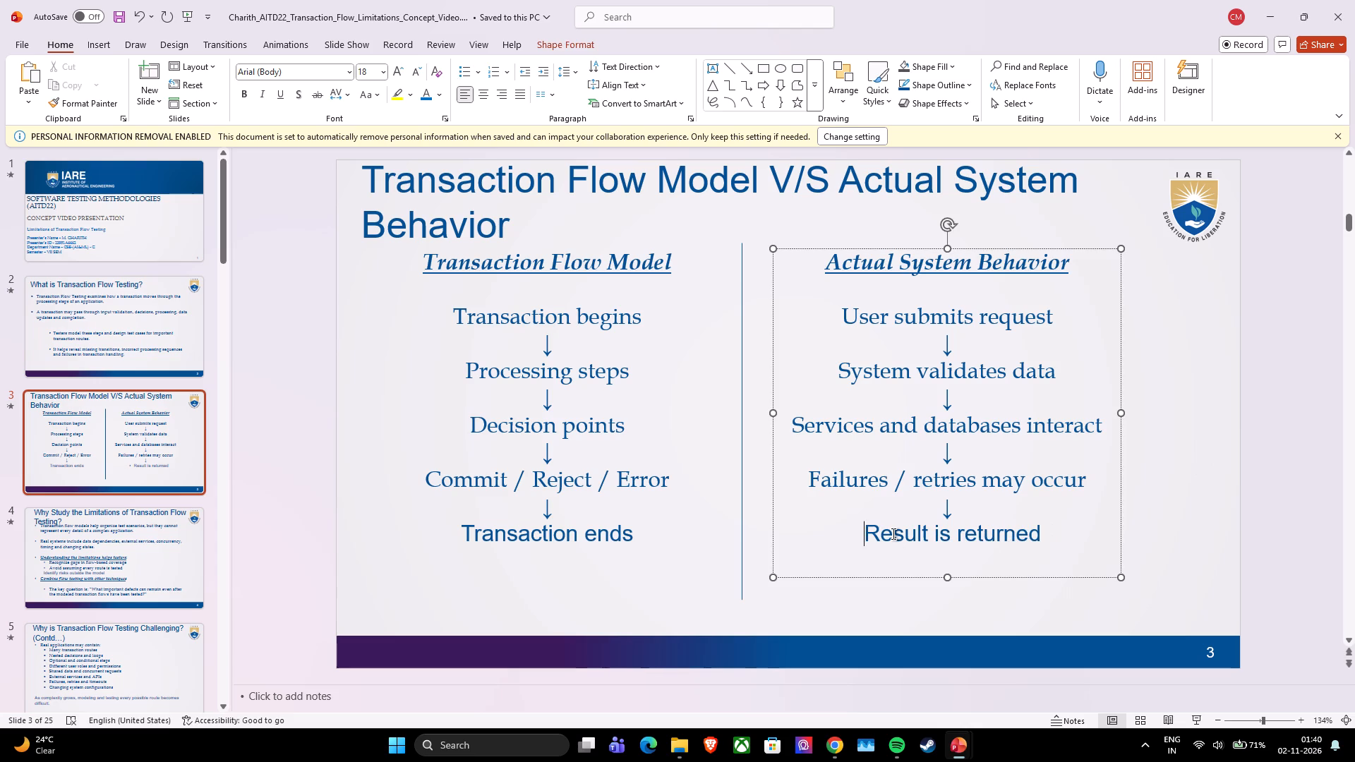
Set the font of "Result is returned" to Book Antiqua.
key("ctrl+shift+Down")
right_click(893, 534)
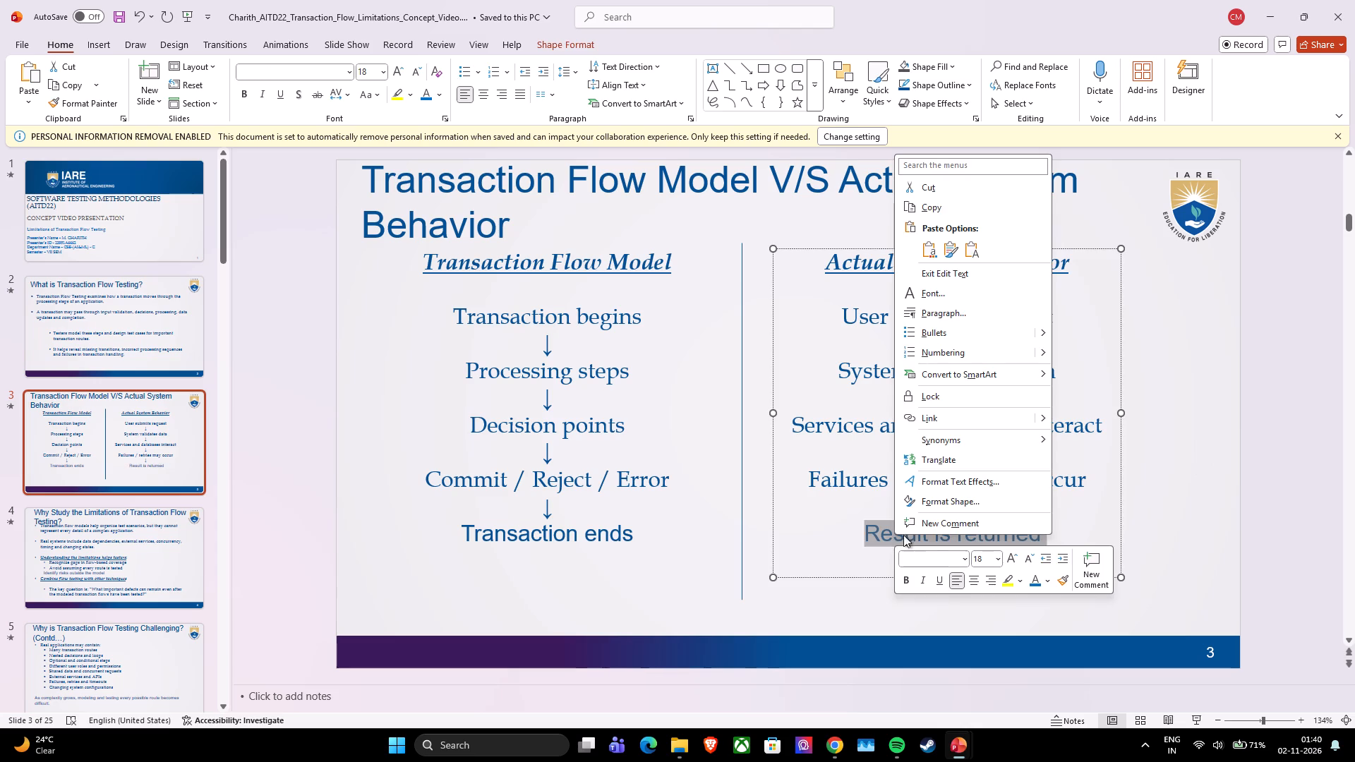
left_click(926, 562)
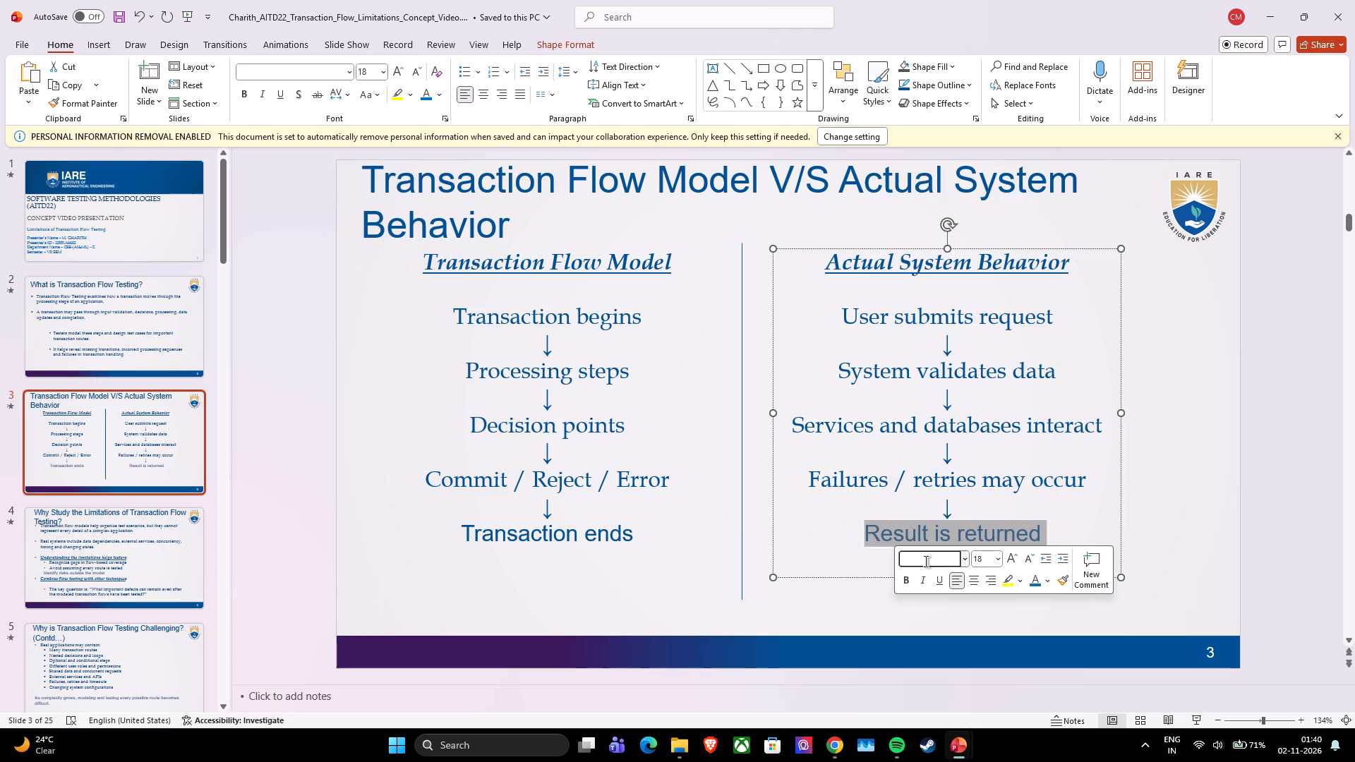
type("boo")
key("Return")
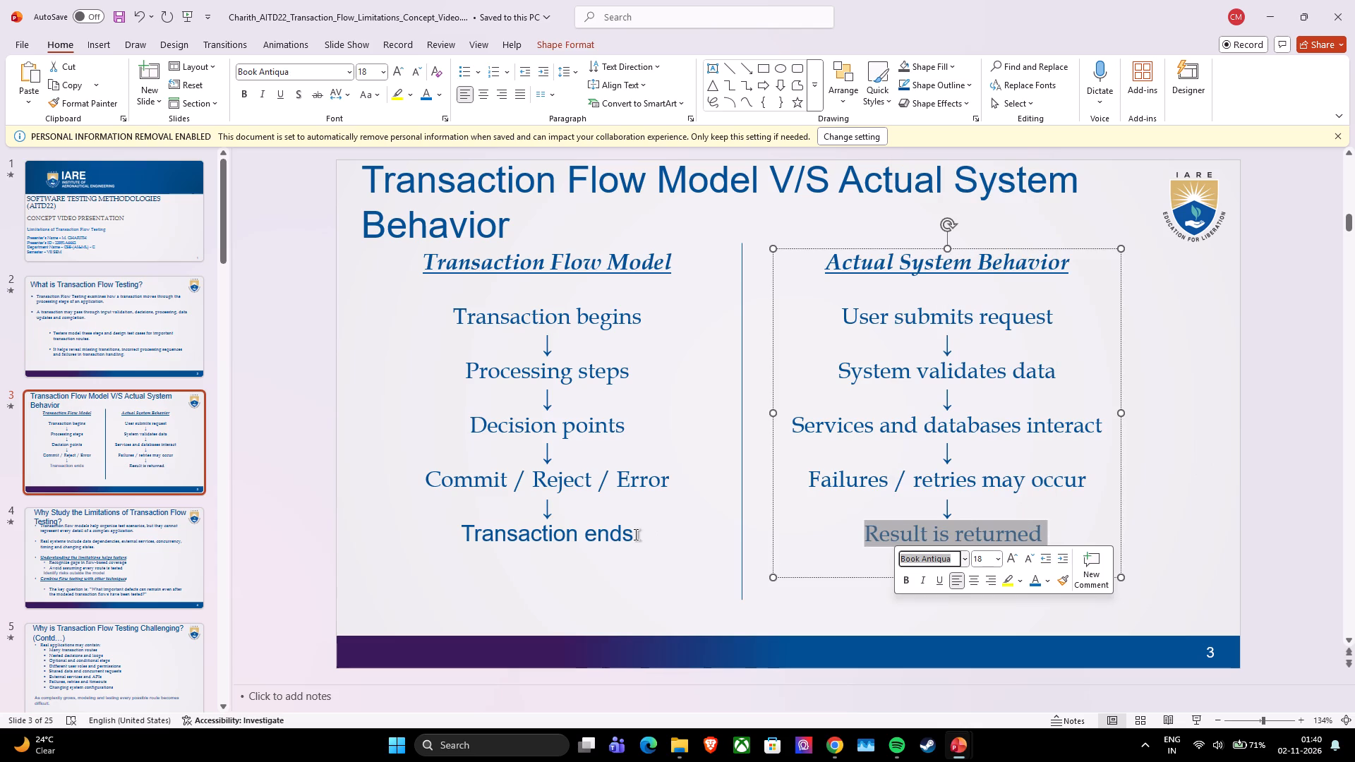
Set the font of "Transaction ends" in the Transaction Flow Model column to Book Antiqua.
left_click(634, 536)
key("ctrl+shift+Up")
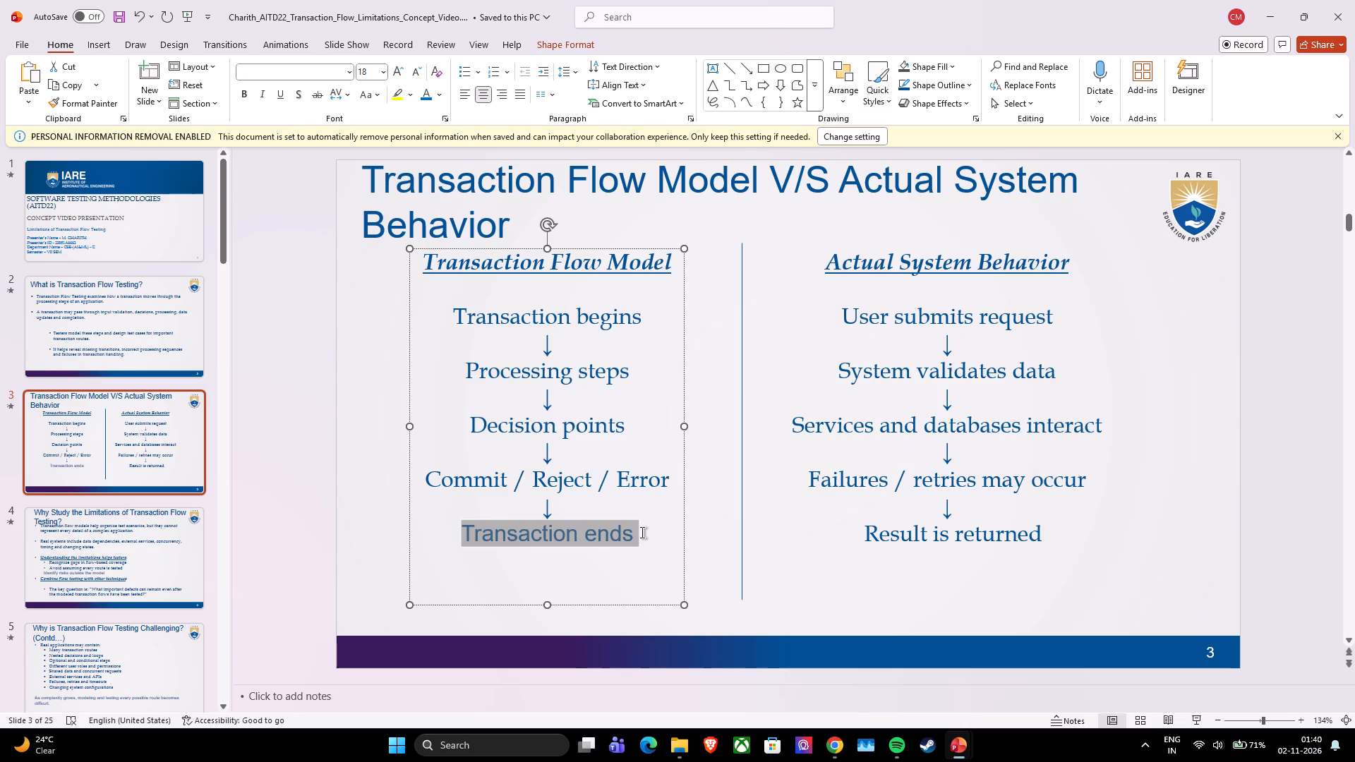
right_click(586, 527)
left_click(635, 550)
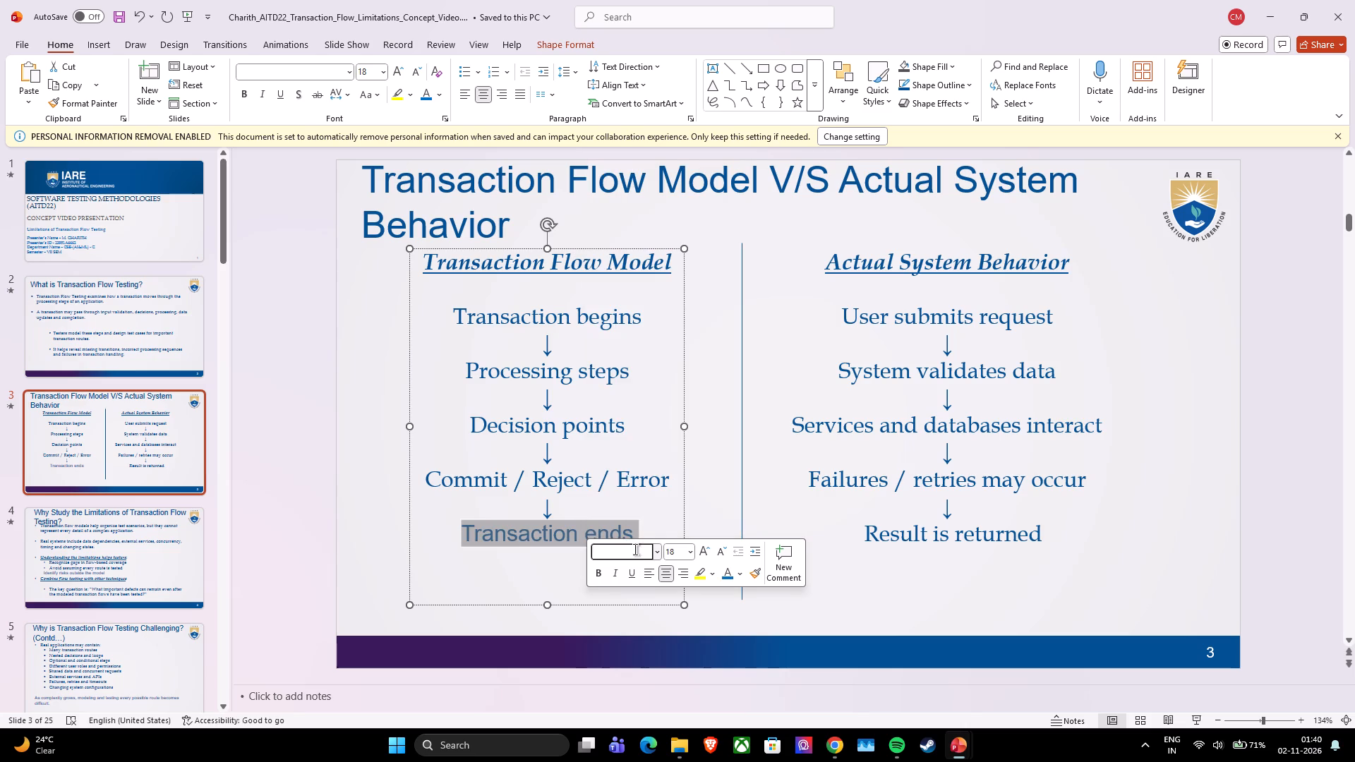
type("book")
key("Return")
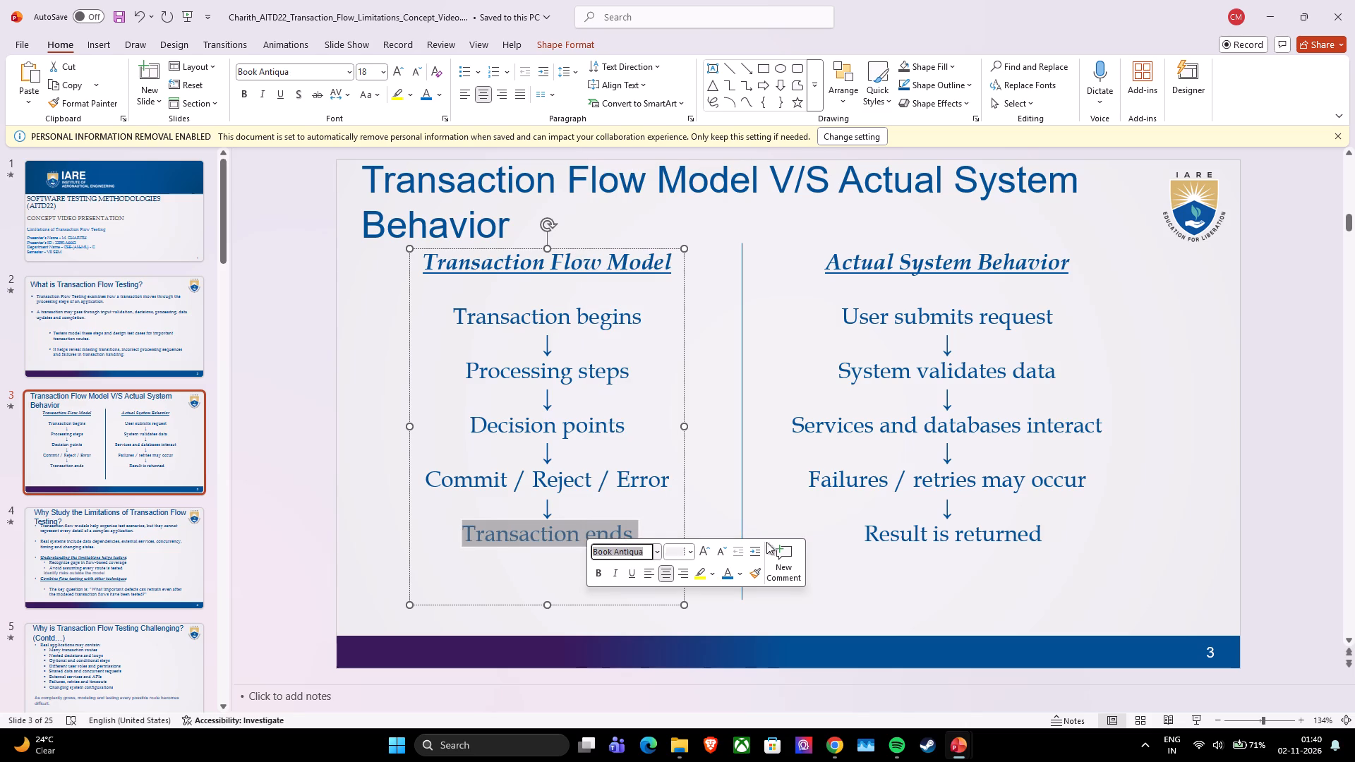
left_click(1299, 452)
Look through slides 4 to 9 for formatting problems and return to slide 3.
key("Down")
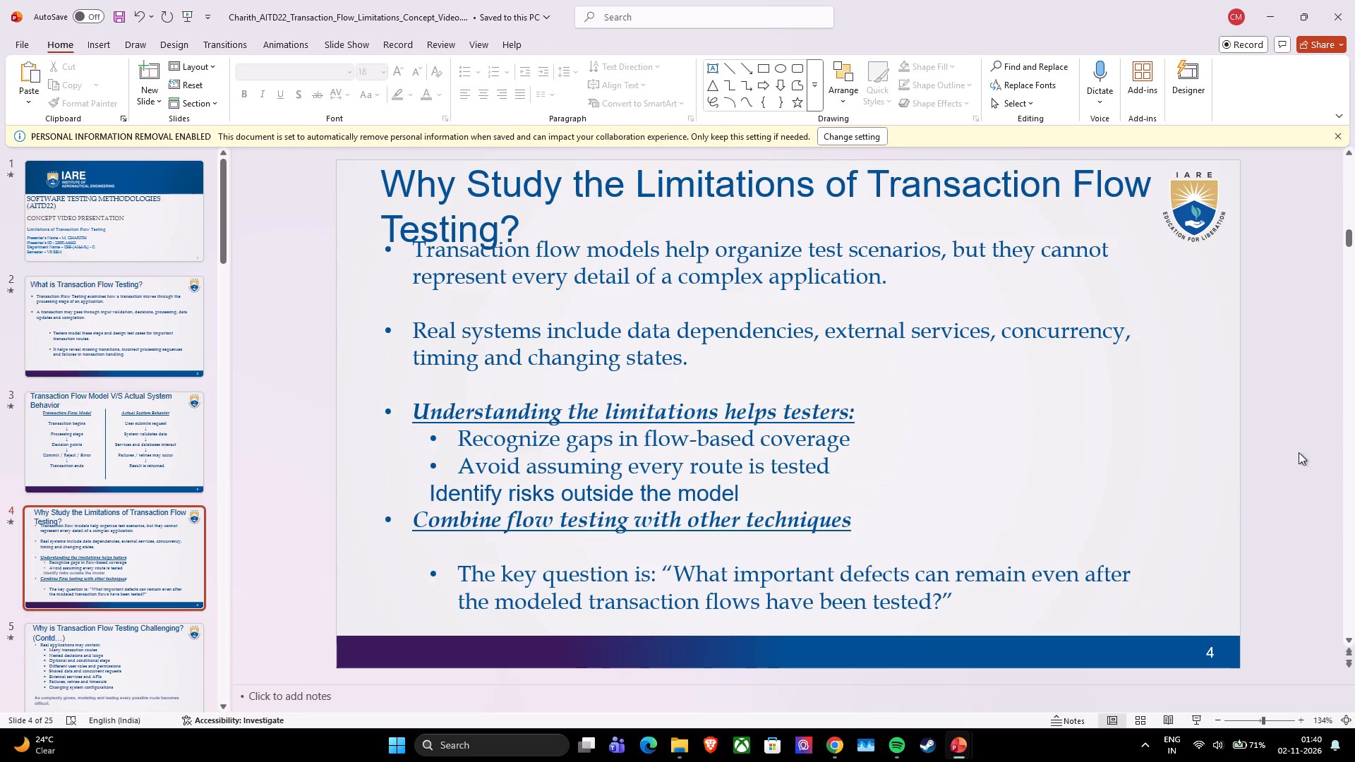
key("Down")
key("Down")
key("Down")
key("Down")
key("Down")
key("Up")
key("Up")
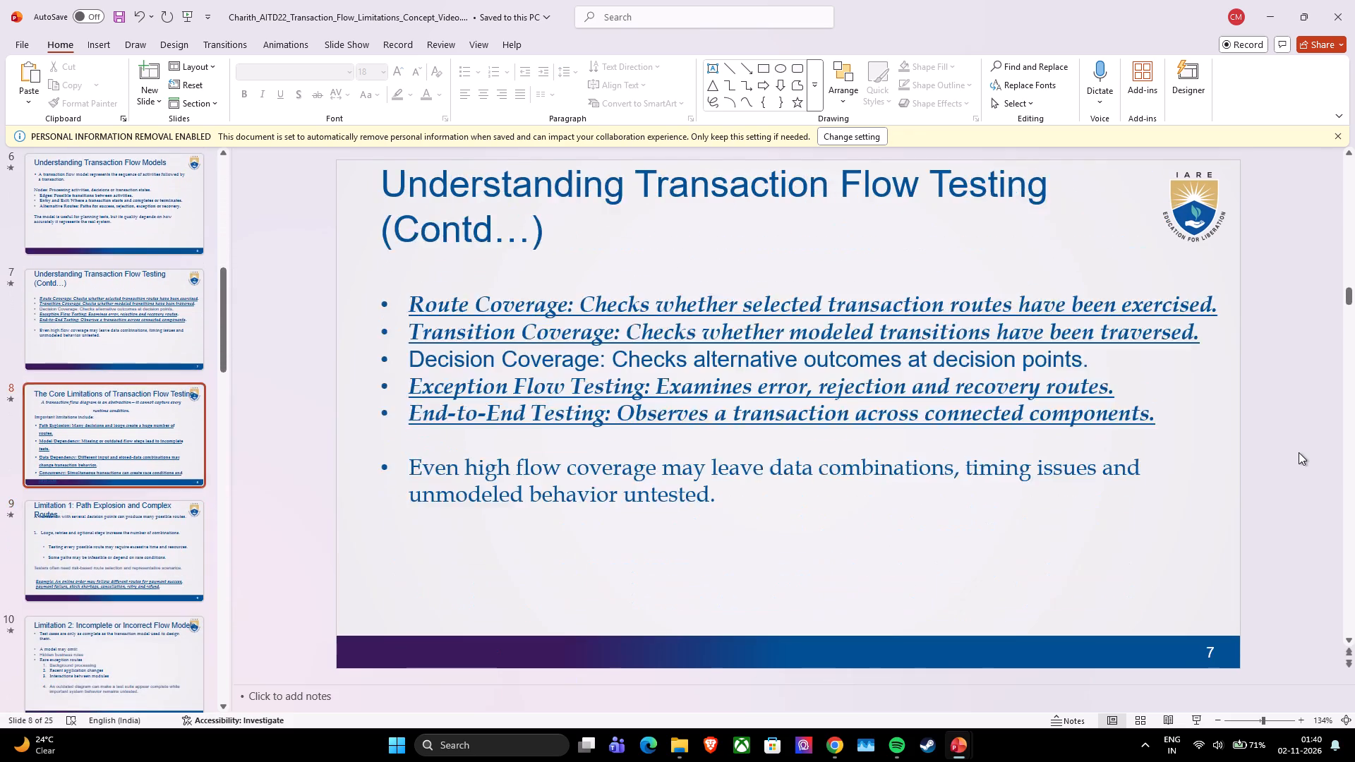
key("Up")
key("Up")
key("Up")
key("Up")
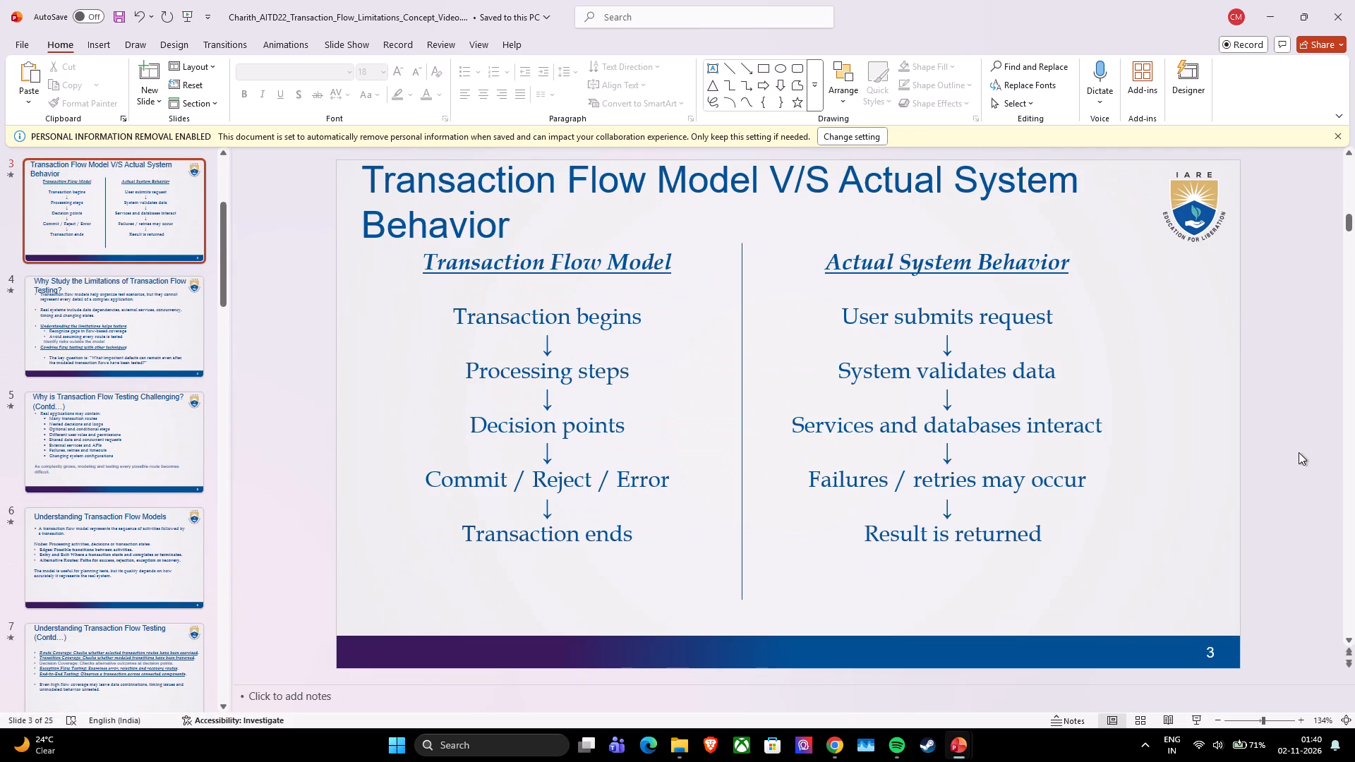
Set the title of slide 4, "Why Study the Limitations of Transaction Flow Testing?", to font size 25.
key("Down")
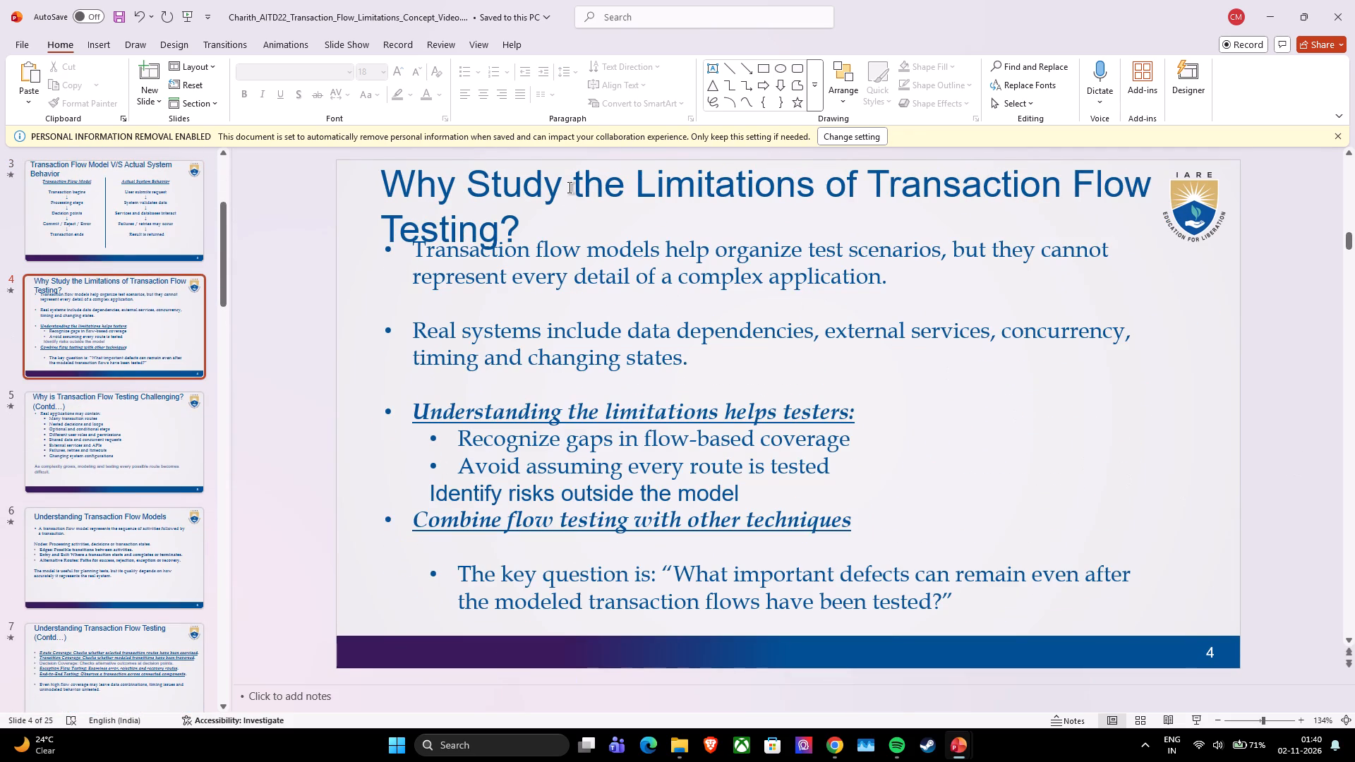
left_click(570, 183)
key("ctrl+a")
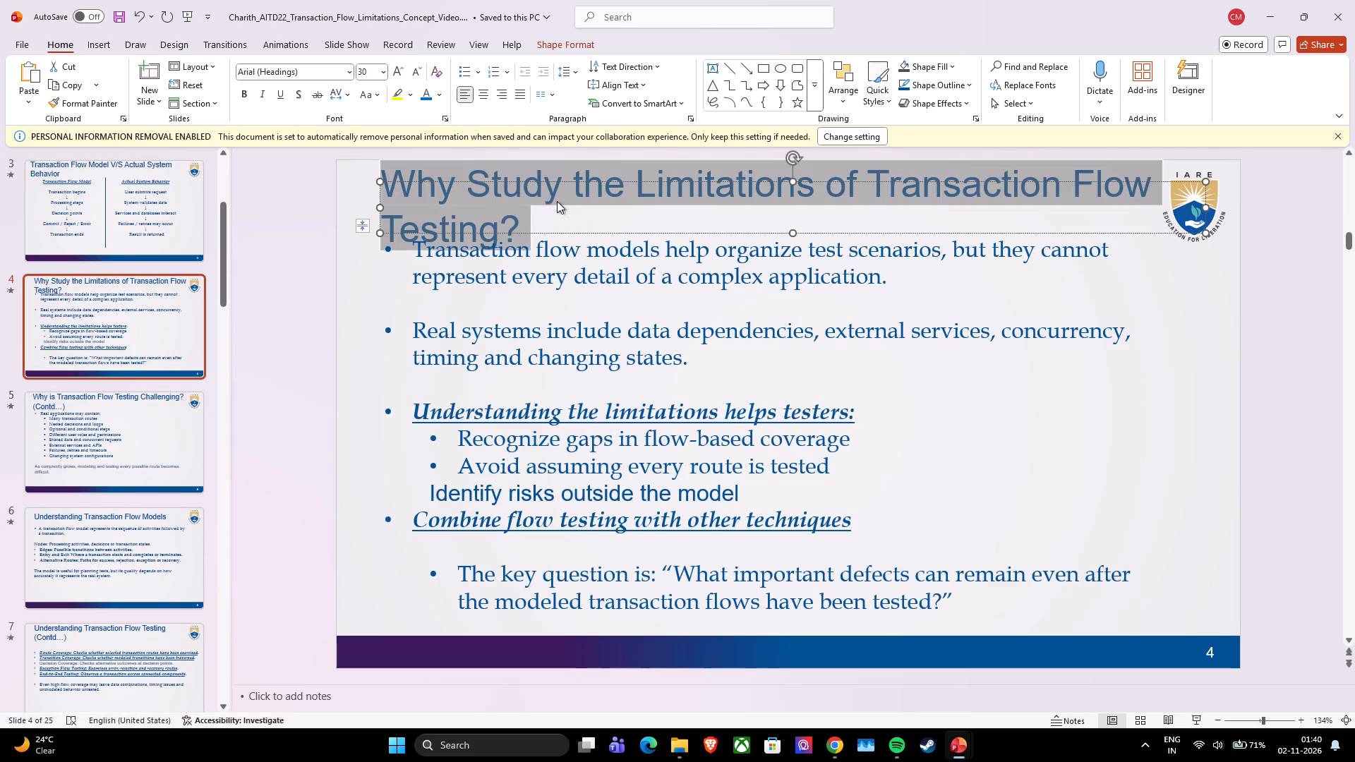
right_click(557, 201)
left_click(646, 157)
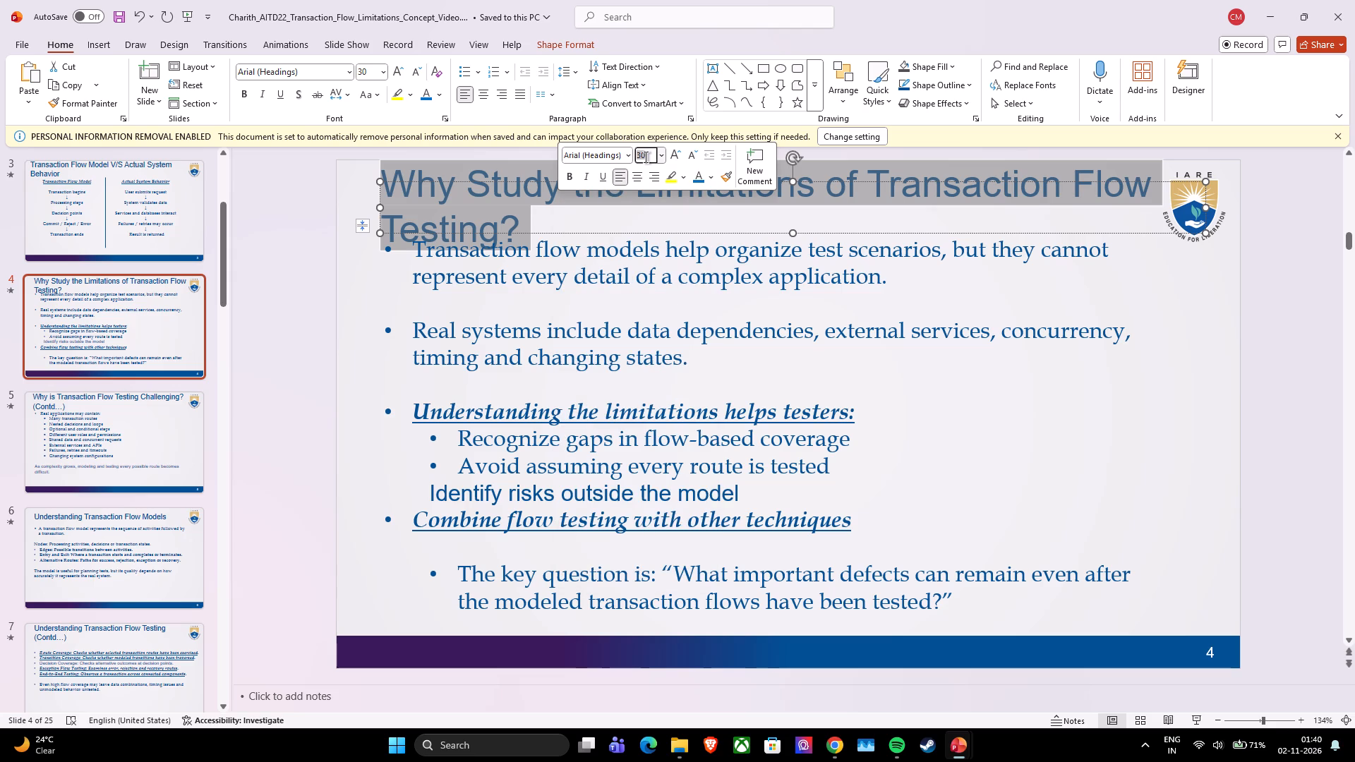
type("25")
key("Return")
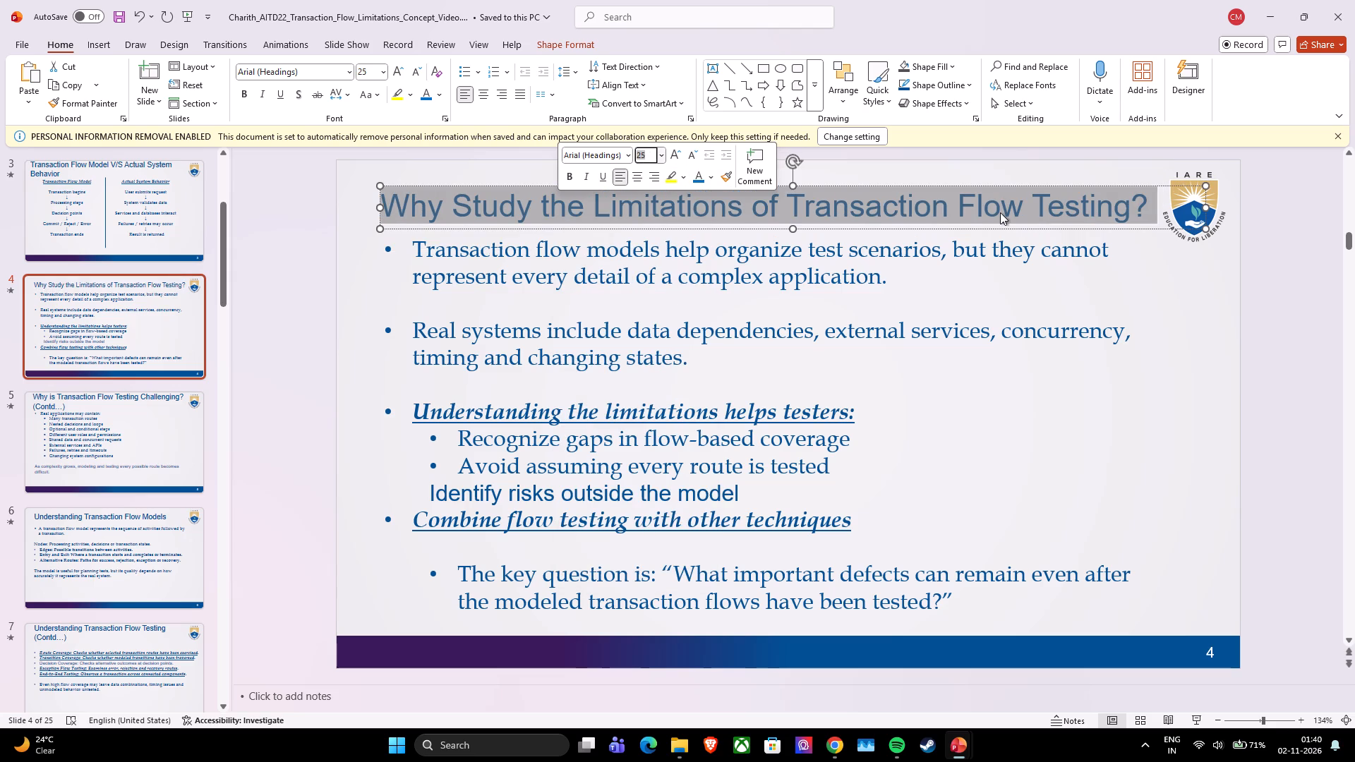
left_click(1275, 312)
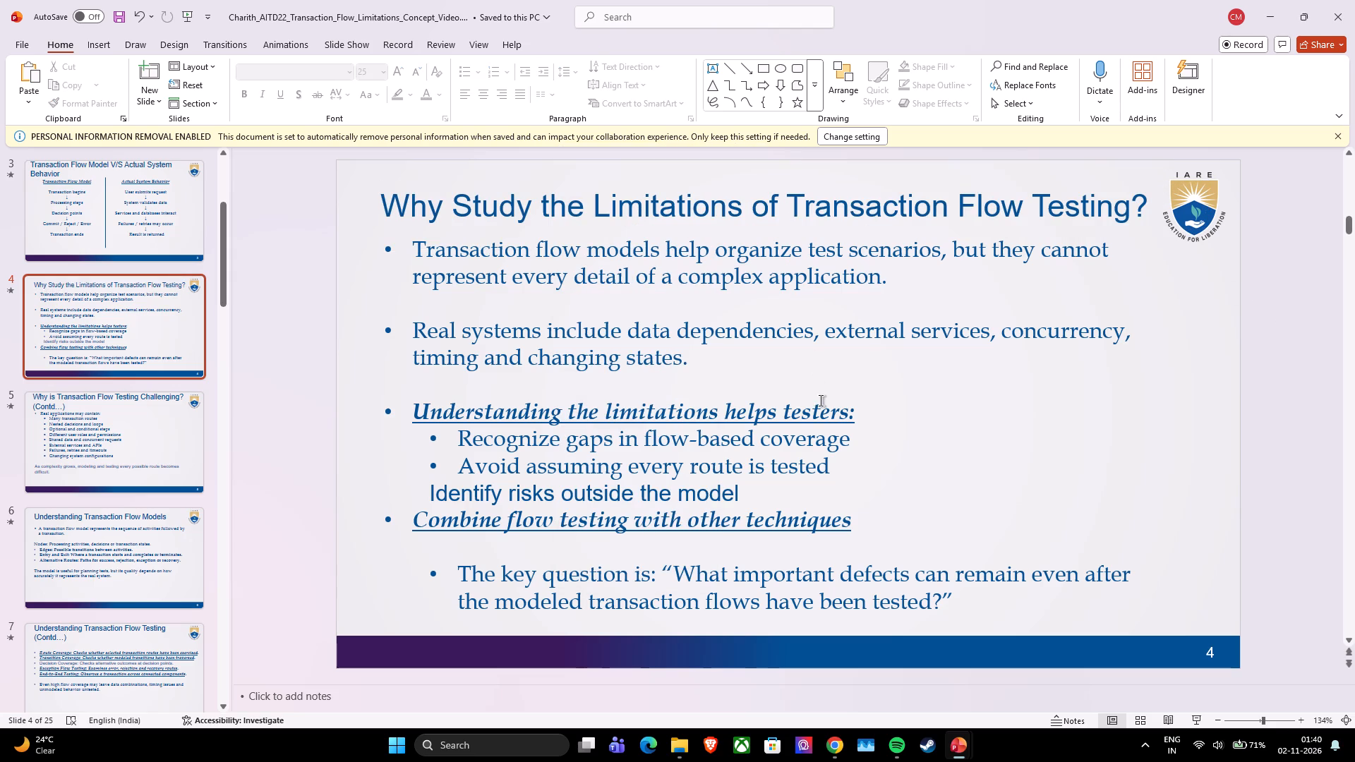
Insert a blank line after "Identify risks outside the model" on slide 4.
left_click(723, 524)
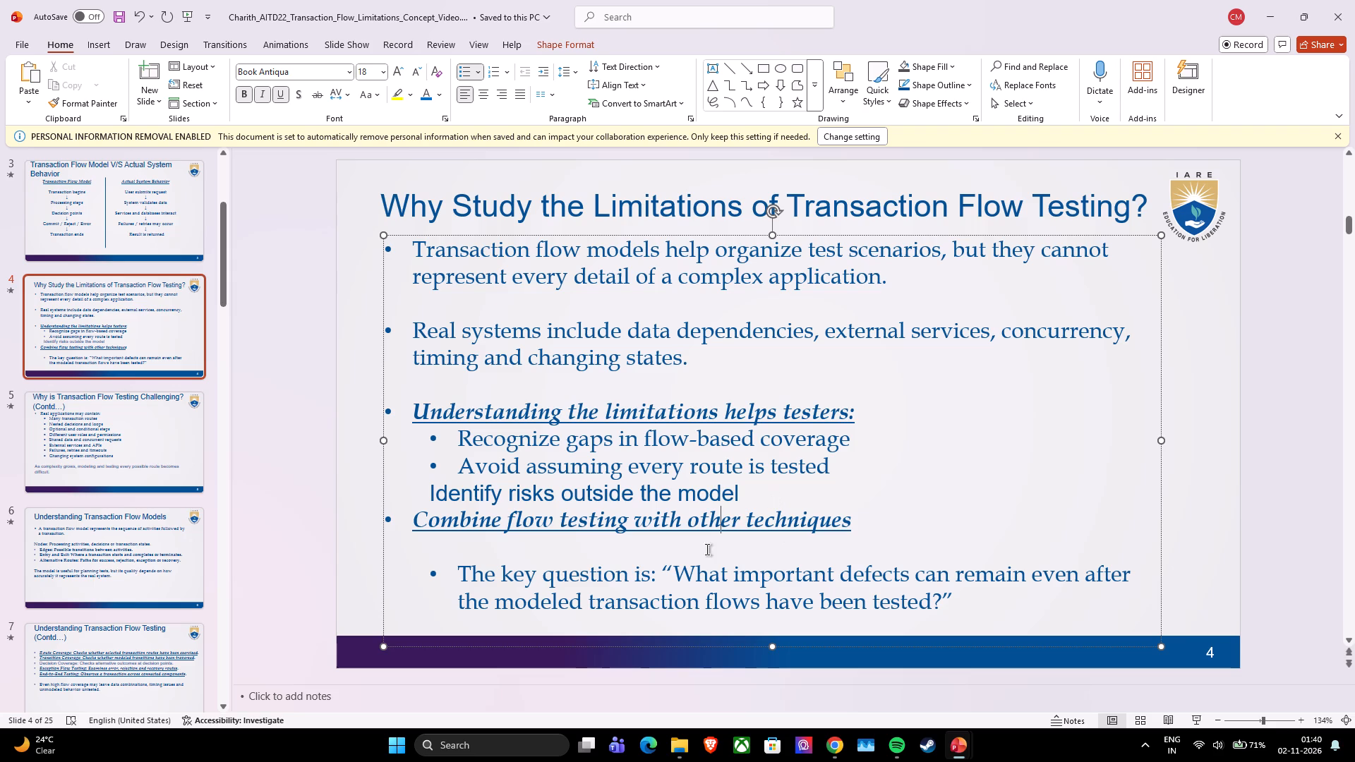
left_click(768, 499)
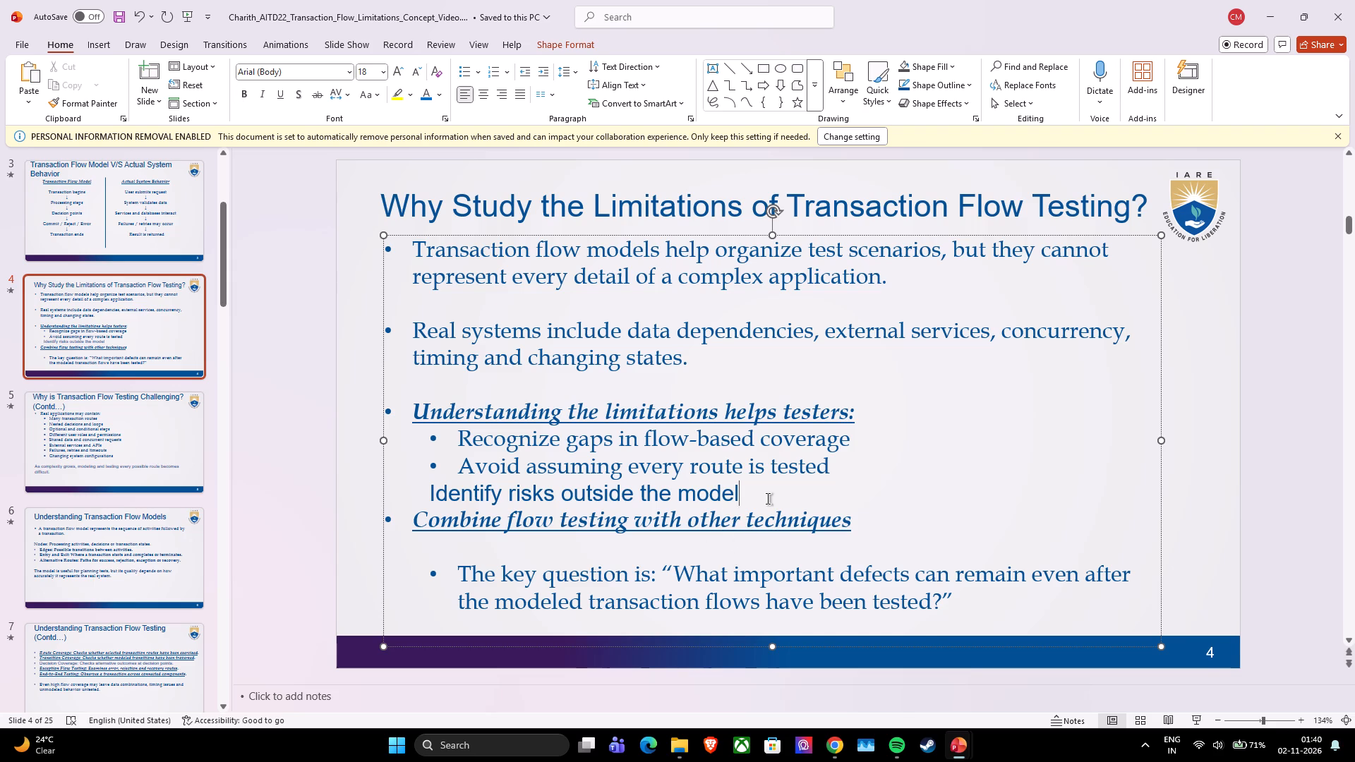
key("Return")
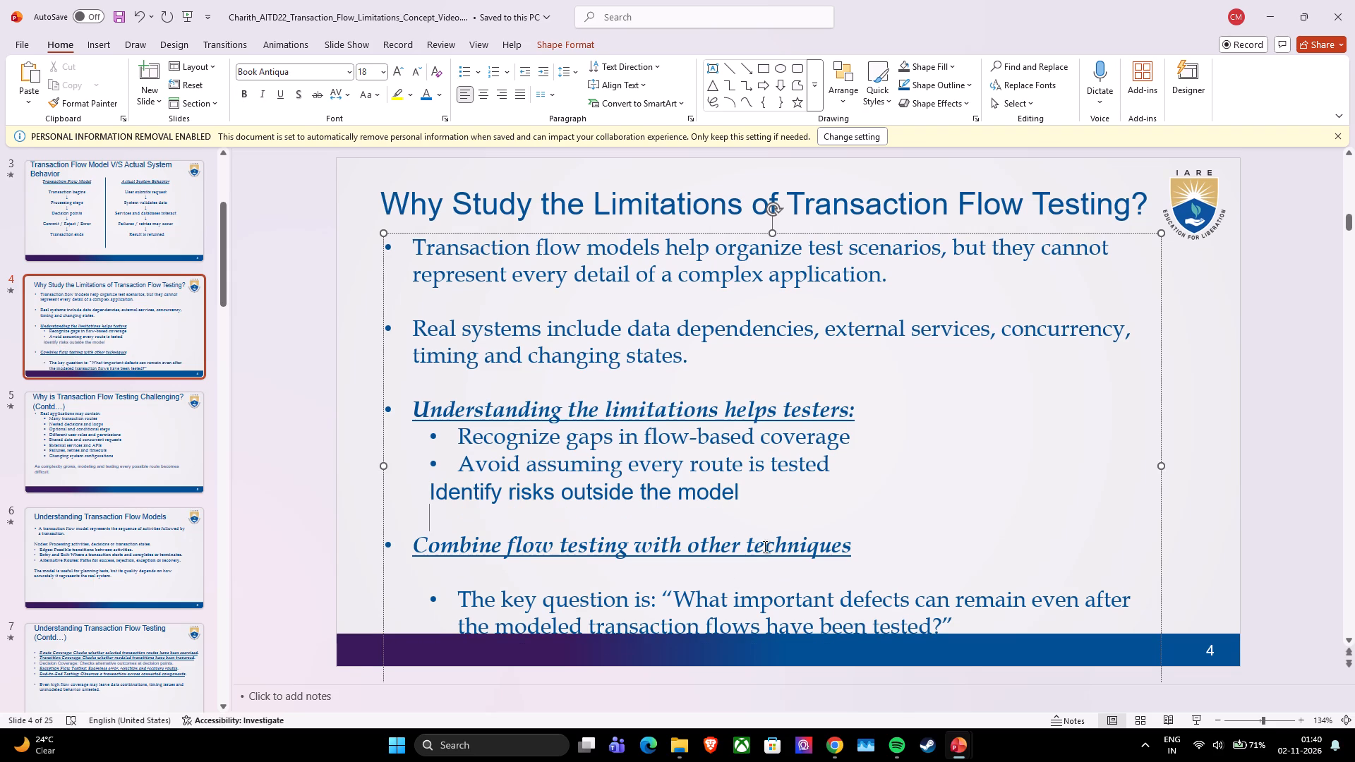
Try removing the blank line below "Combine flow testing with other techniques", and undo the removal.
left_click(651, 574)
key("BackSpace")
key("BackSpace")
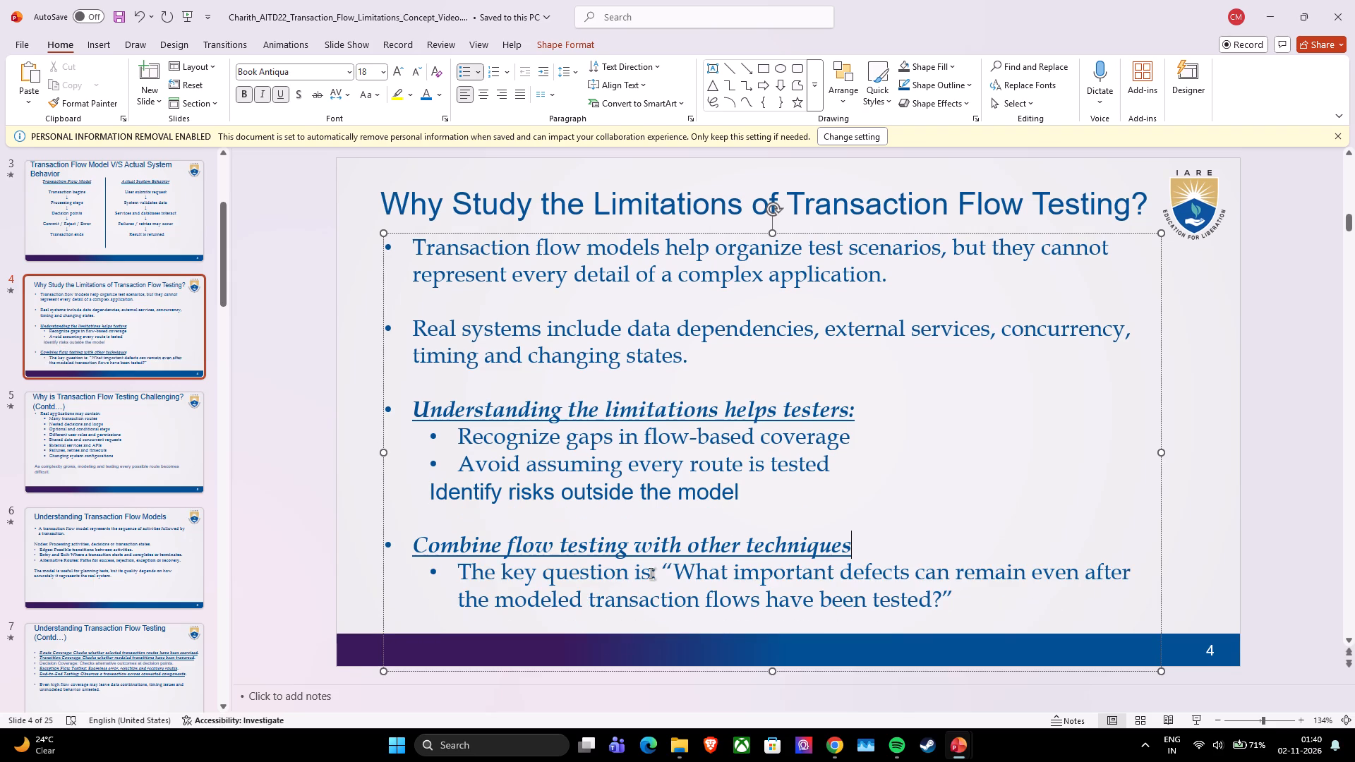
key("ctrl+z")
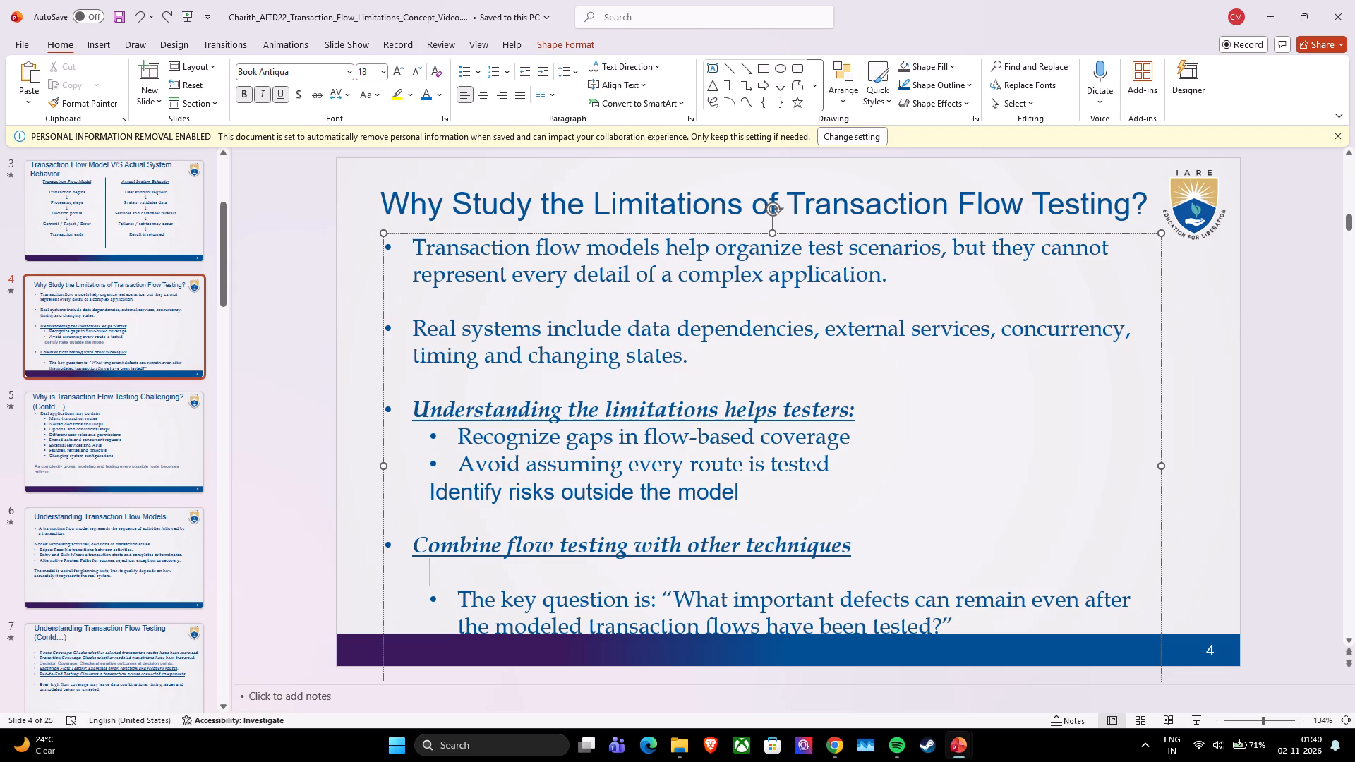
Move slide 4's body text box slightly up and to the left on the slide.
left_click_drag(716, 234, 700, 228)
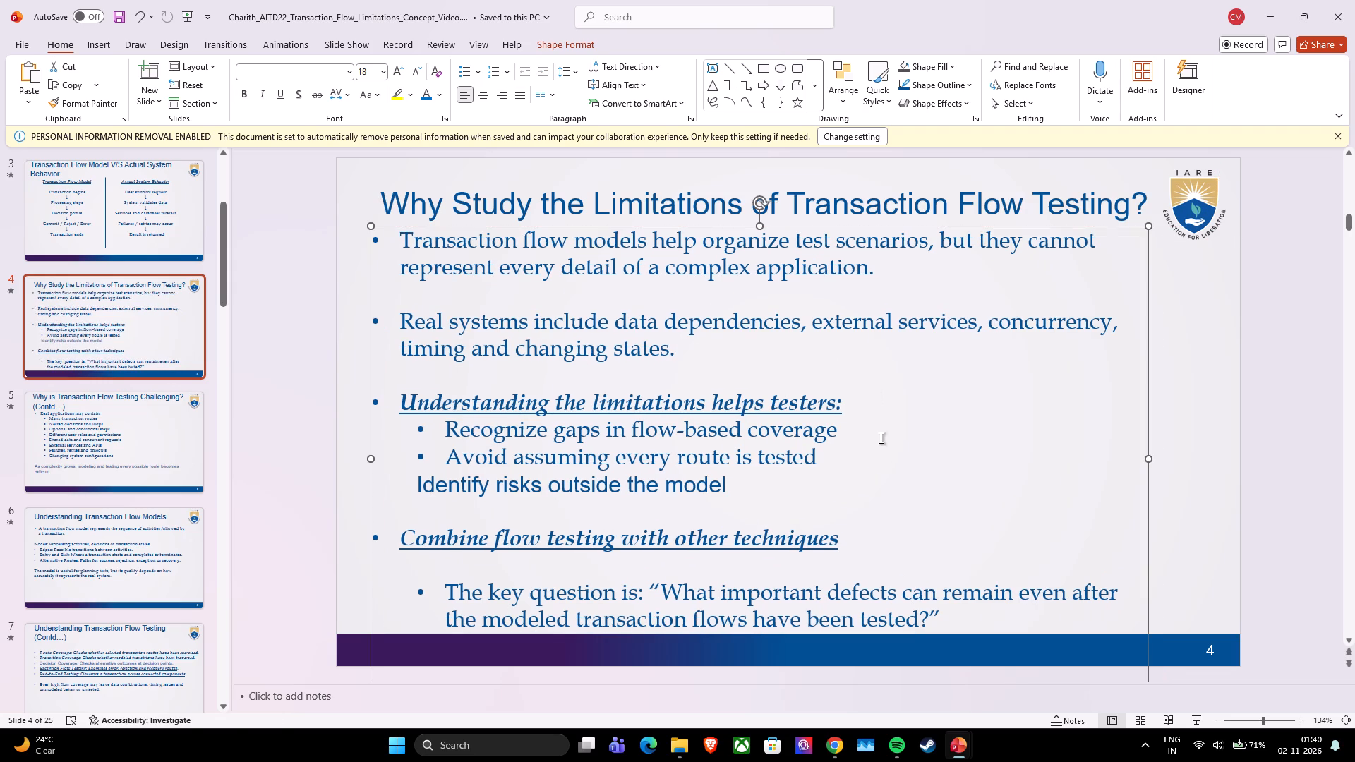
Remove the empty lines after the key question at the end of slide 4's body text.
left_click(907, 458)
key("ctrl+a")
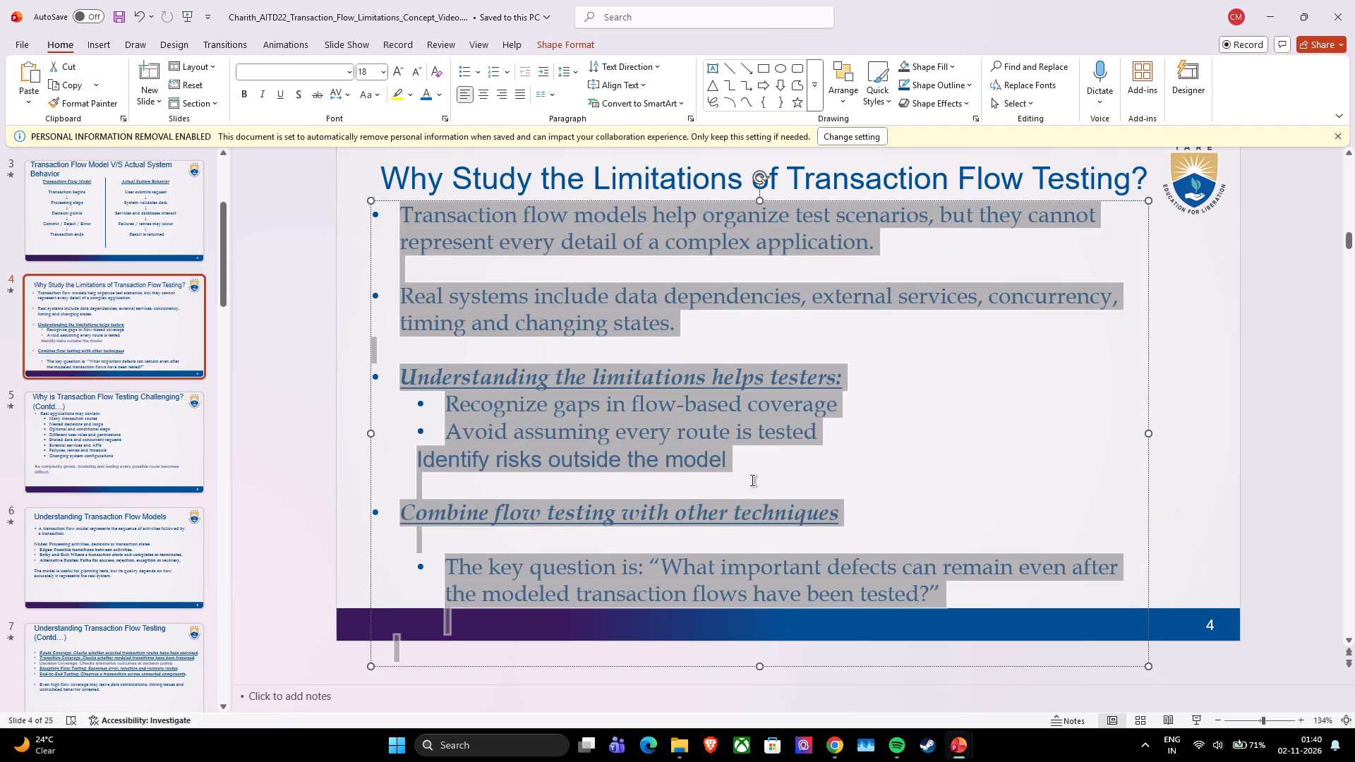
left_click(700, 662)
left_click(709, 647)
key("BackSpace")
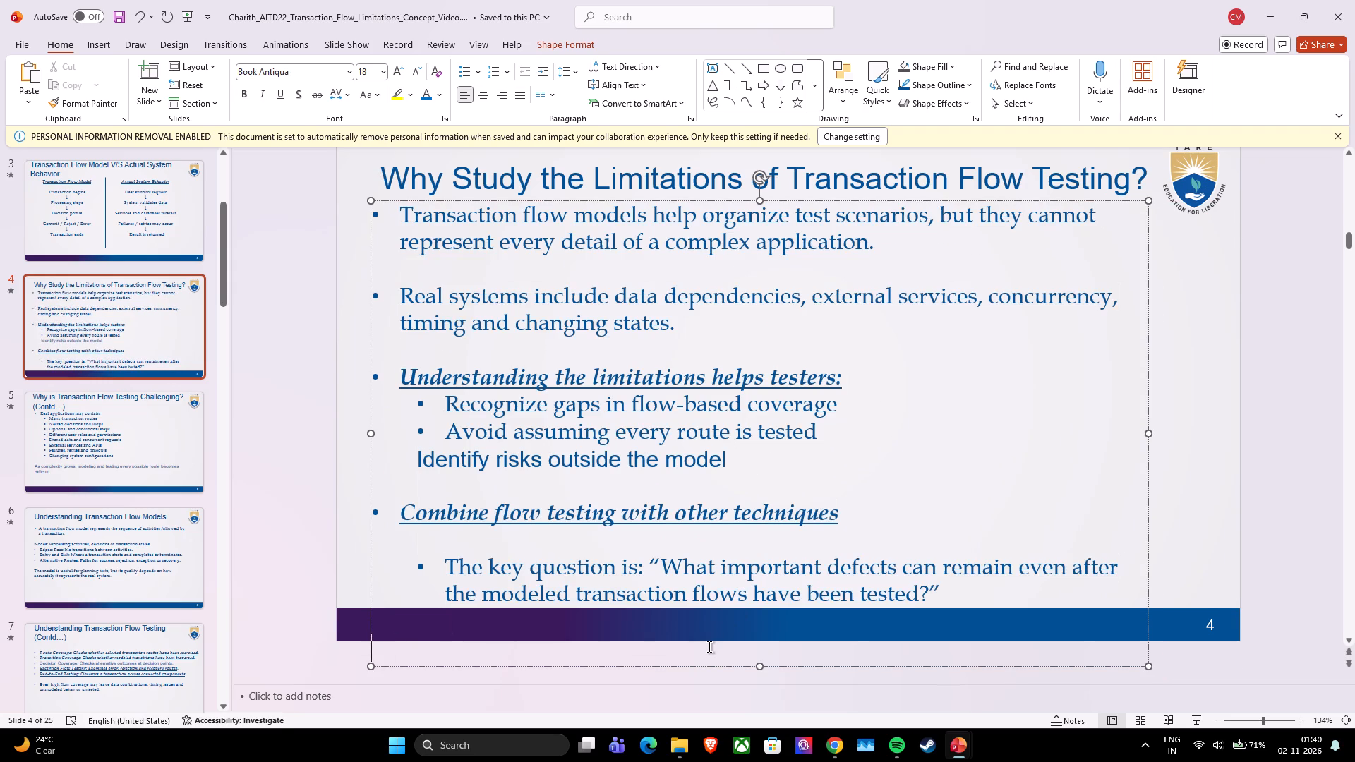
key("BackSpace")
key("BackSpace")
key("BackSpace")
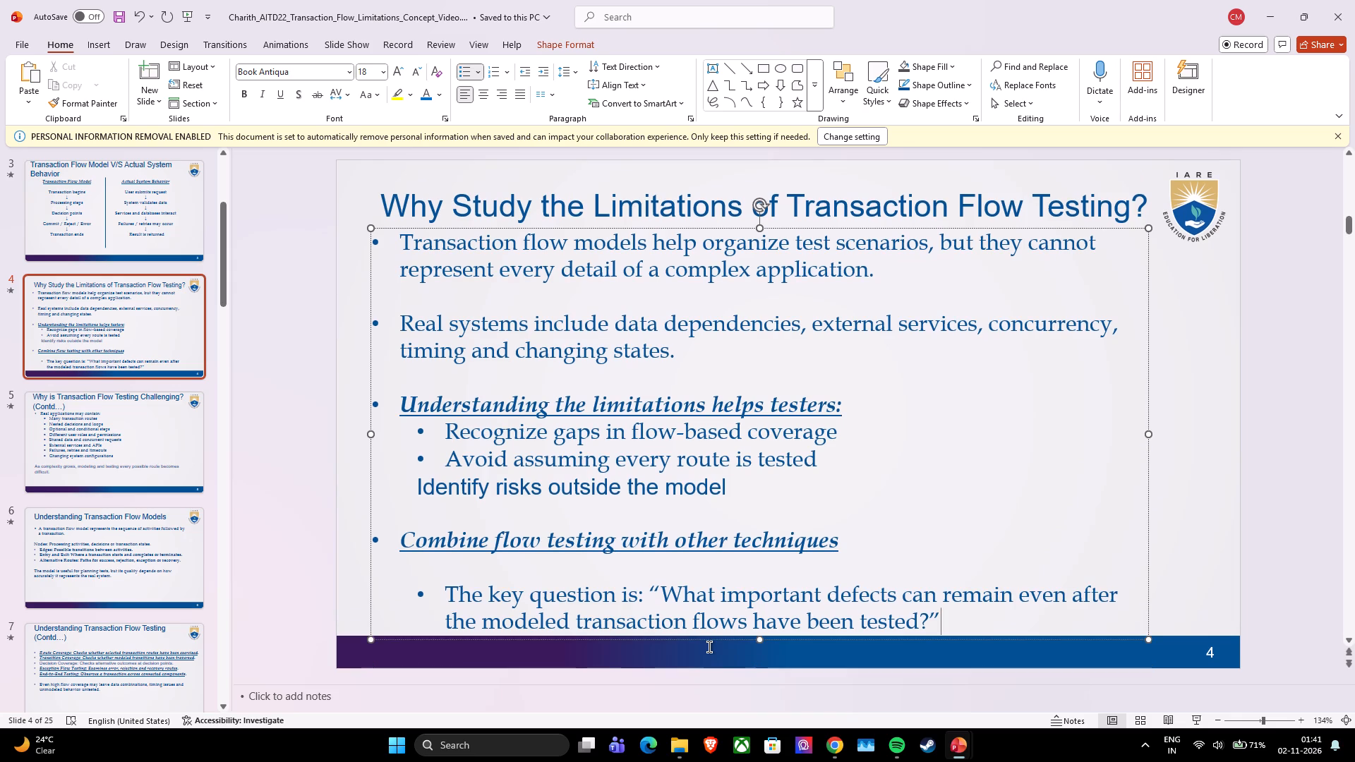
Set all of slide 4's body text to the Book Antiqua font.
key("ctrl+a")
right_click(735, 428)
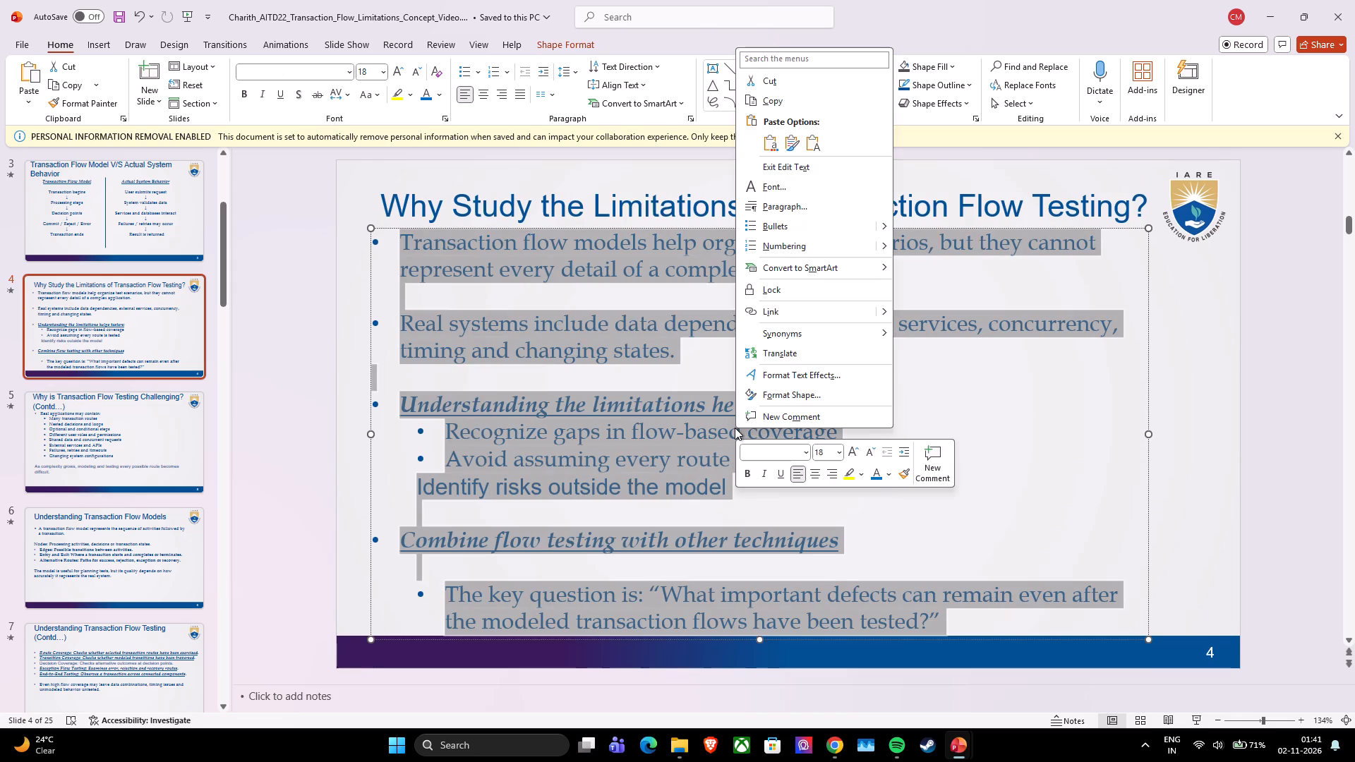
left_click(762, 448)
type("boo")
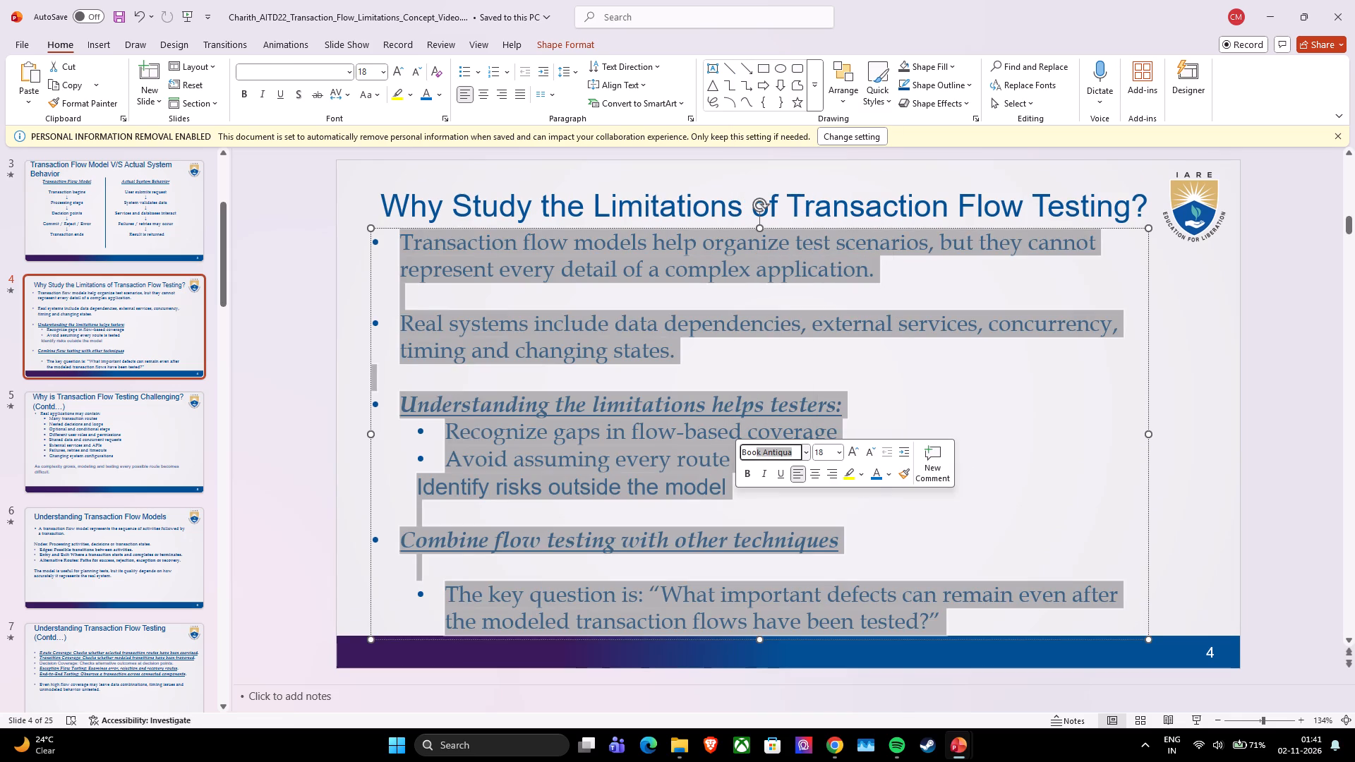
key("Return")
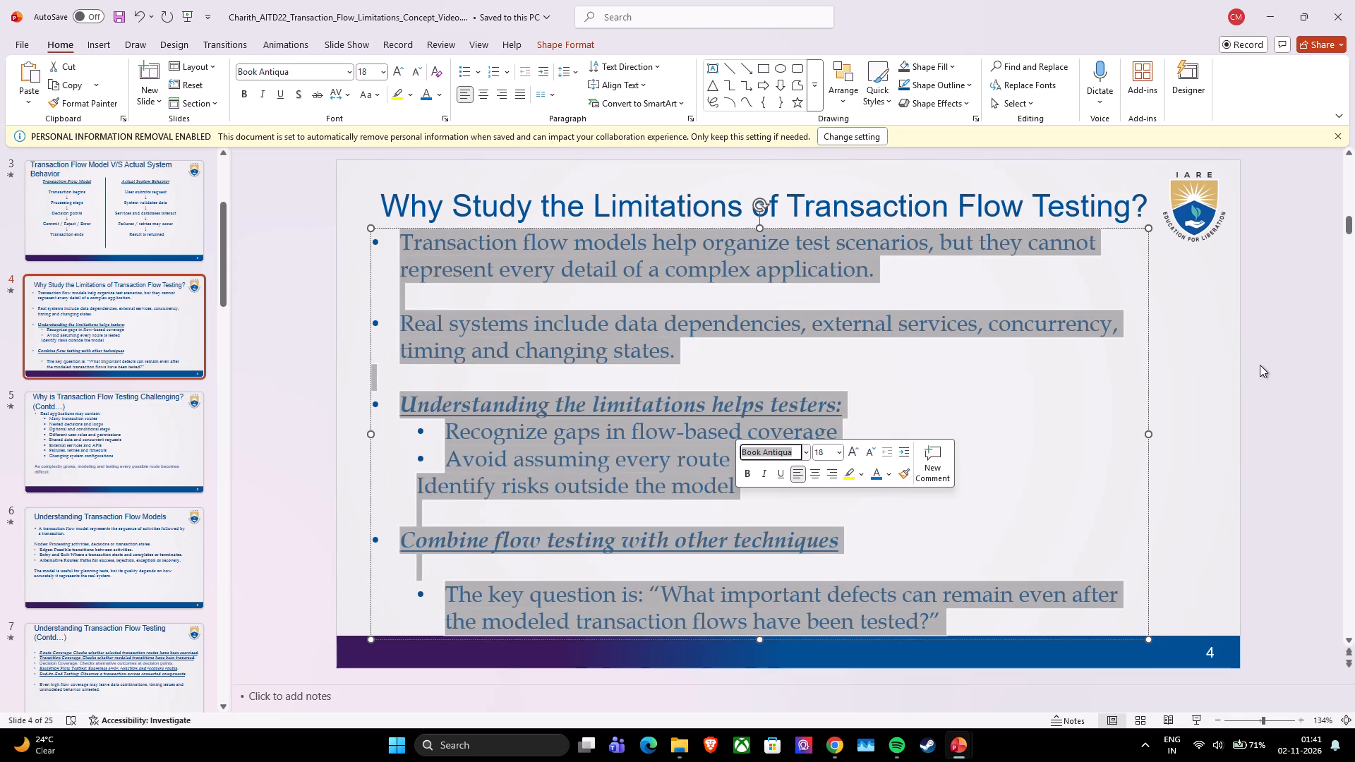
left_click(1260, 365)
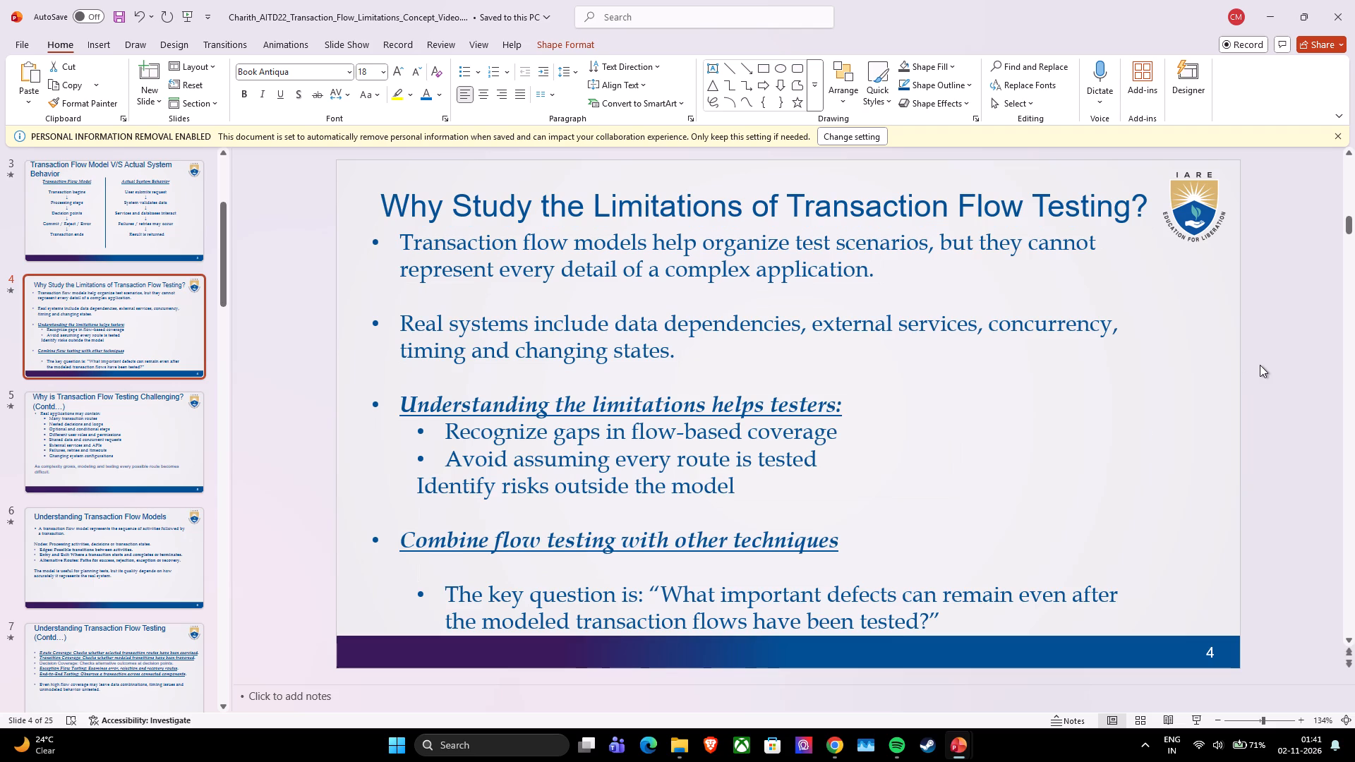
On slide 5, move the body text box slightly down and to the left, away from the title.
key("Down")
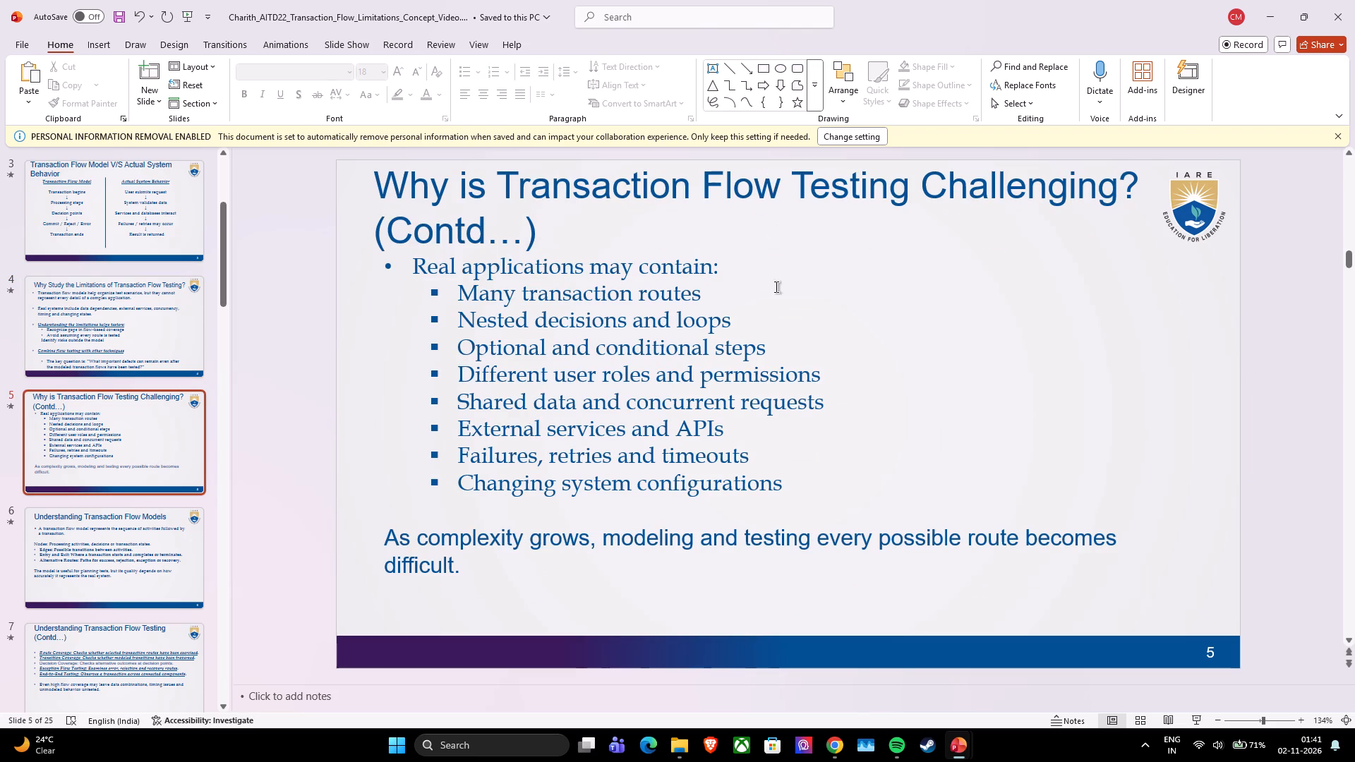
left_click(770, 557)
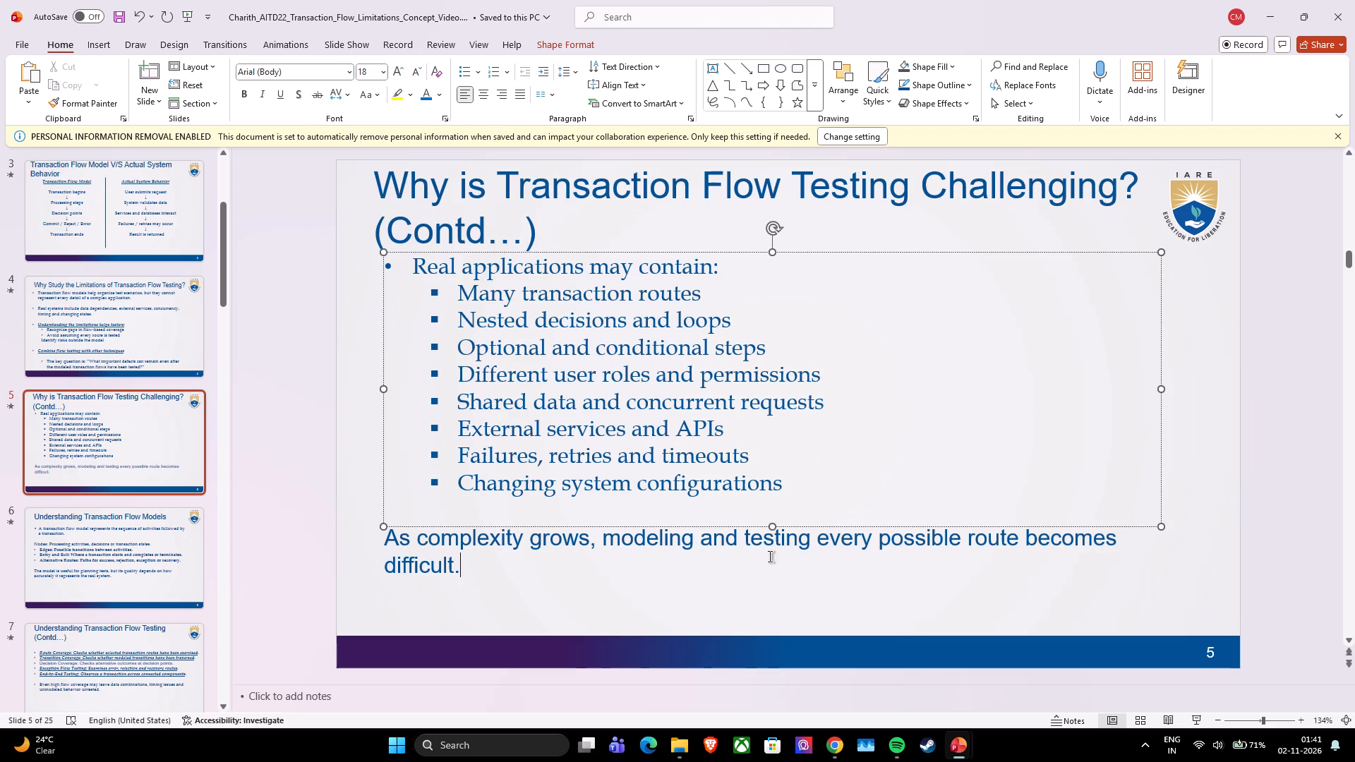
left_click_drag(717, 524, 707, 540)
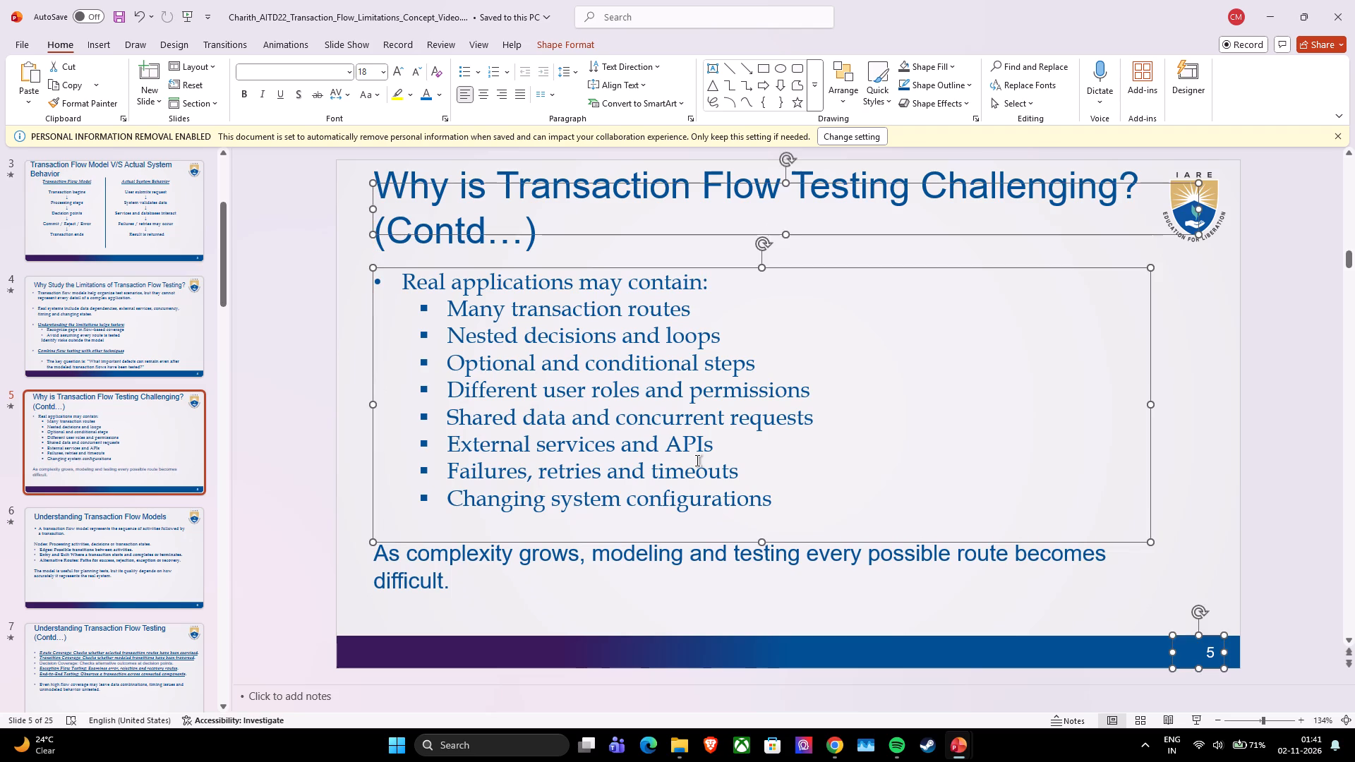
Set all of slide 5's body text to the Book Antiqua font.
key("ctrl+a")
left_click(690, 454)
key("ctrl+a")
right_click(690, 454)
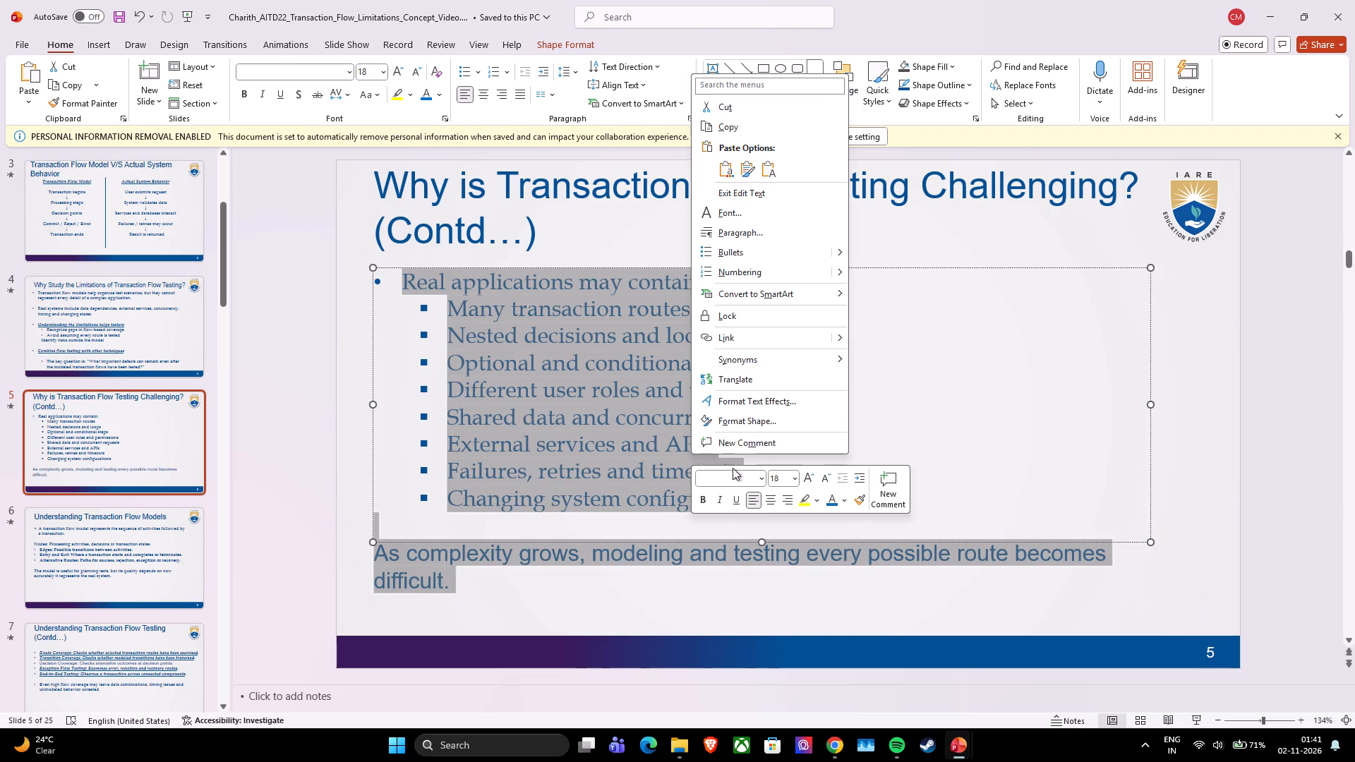
left_click(730, 483)
left_click(724, 471)
left_click(724, 476)
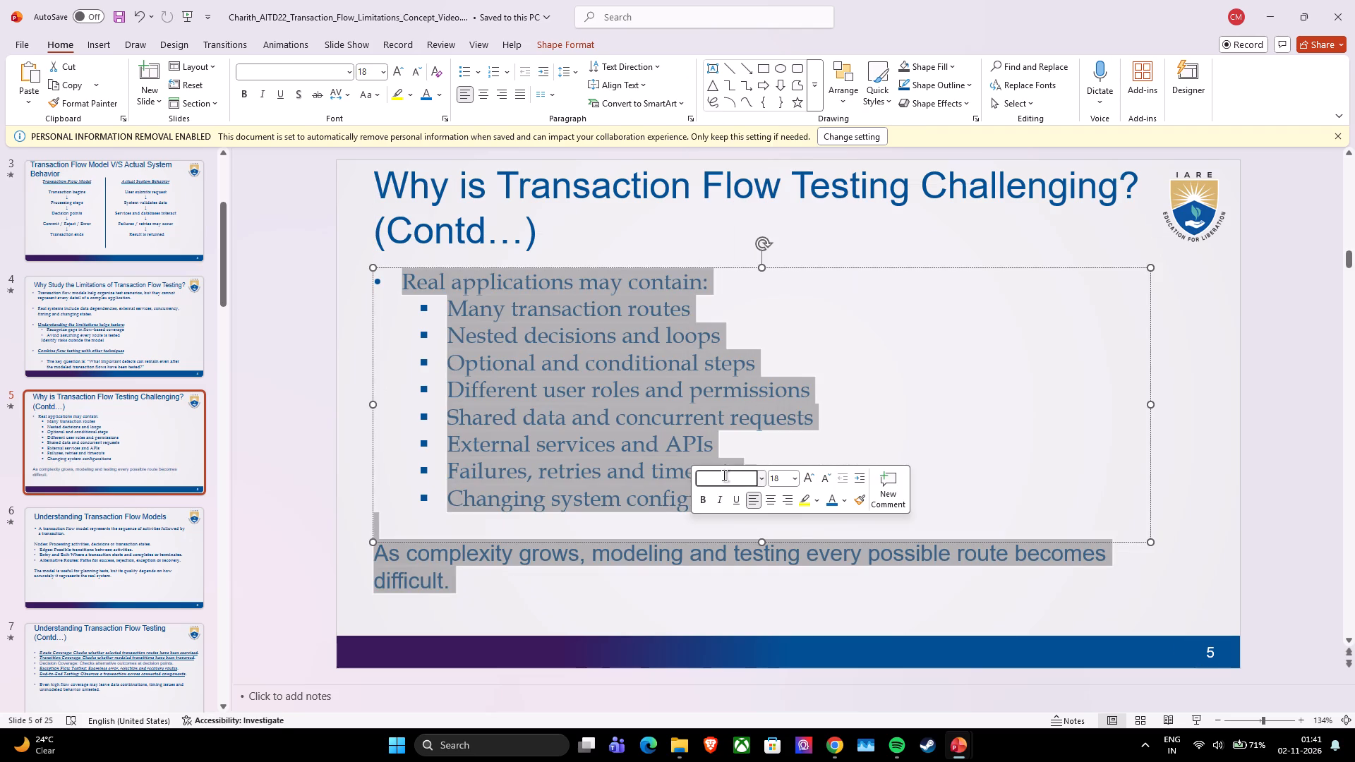
type("boo")
key("Return")
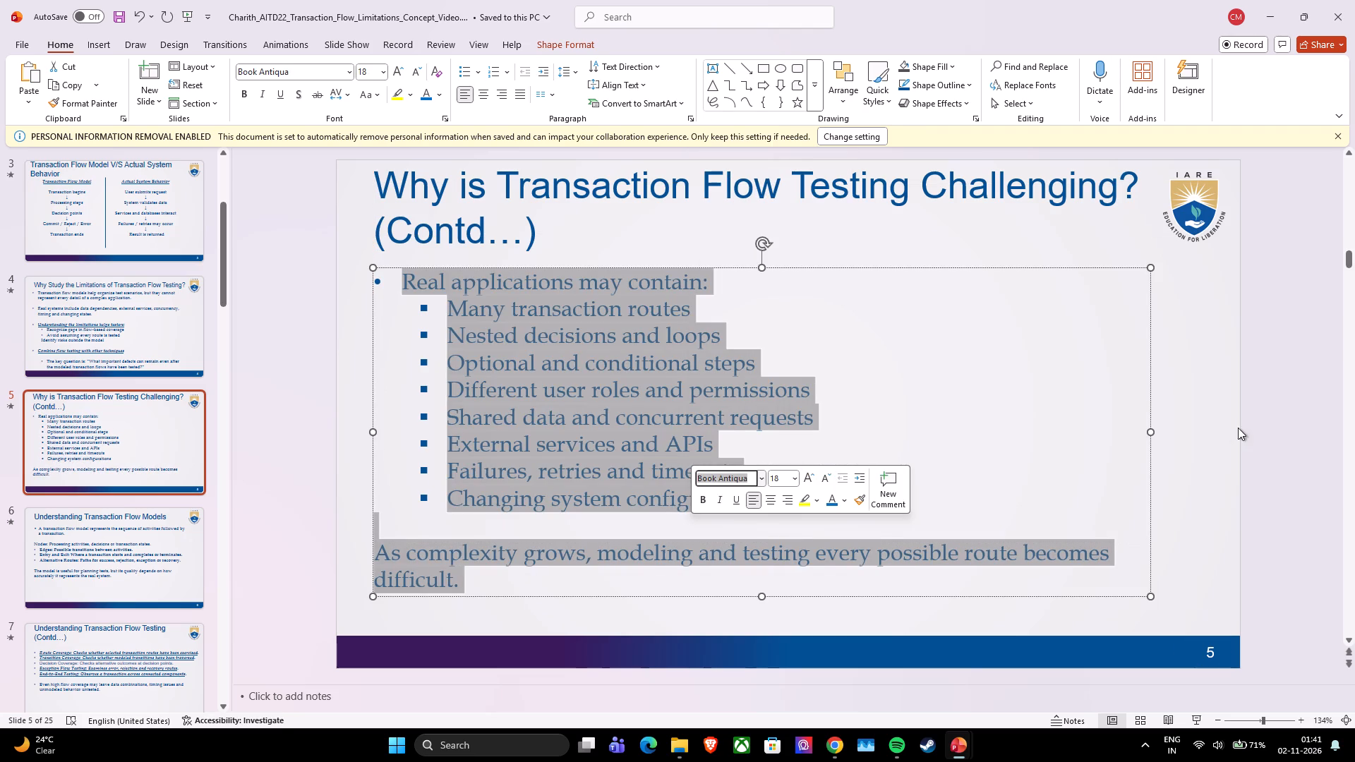
left_click(1287, 416)
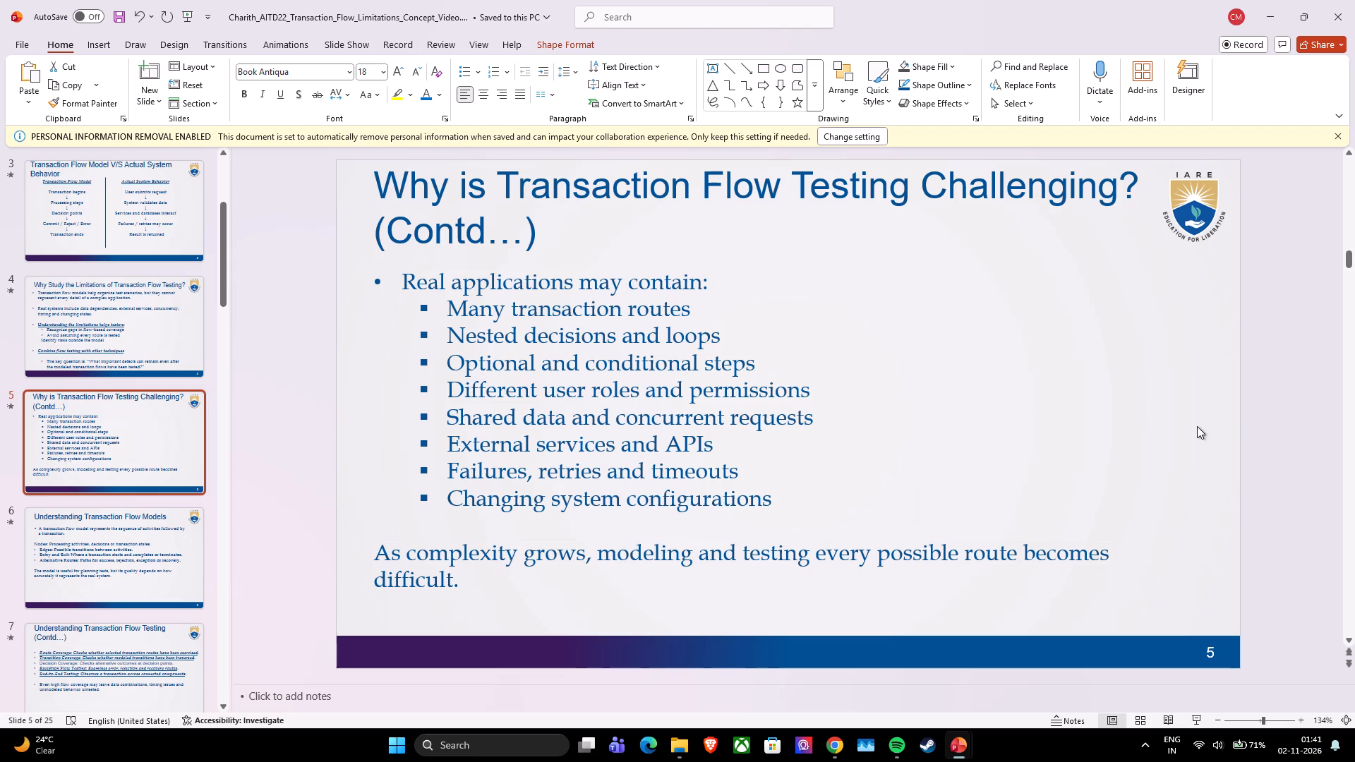
Go to slide 6, "Understanding Transaction Flow Models".
key("Down")
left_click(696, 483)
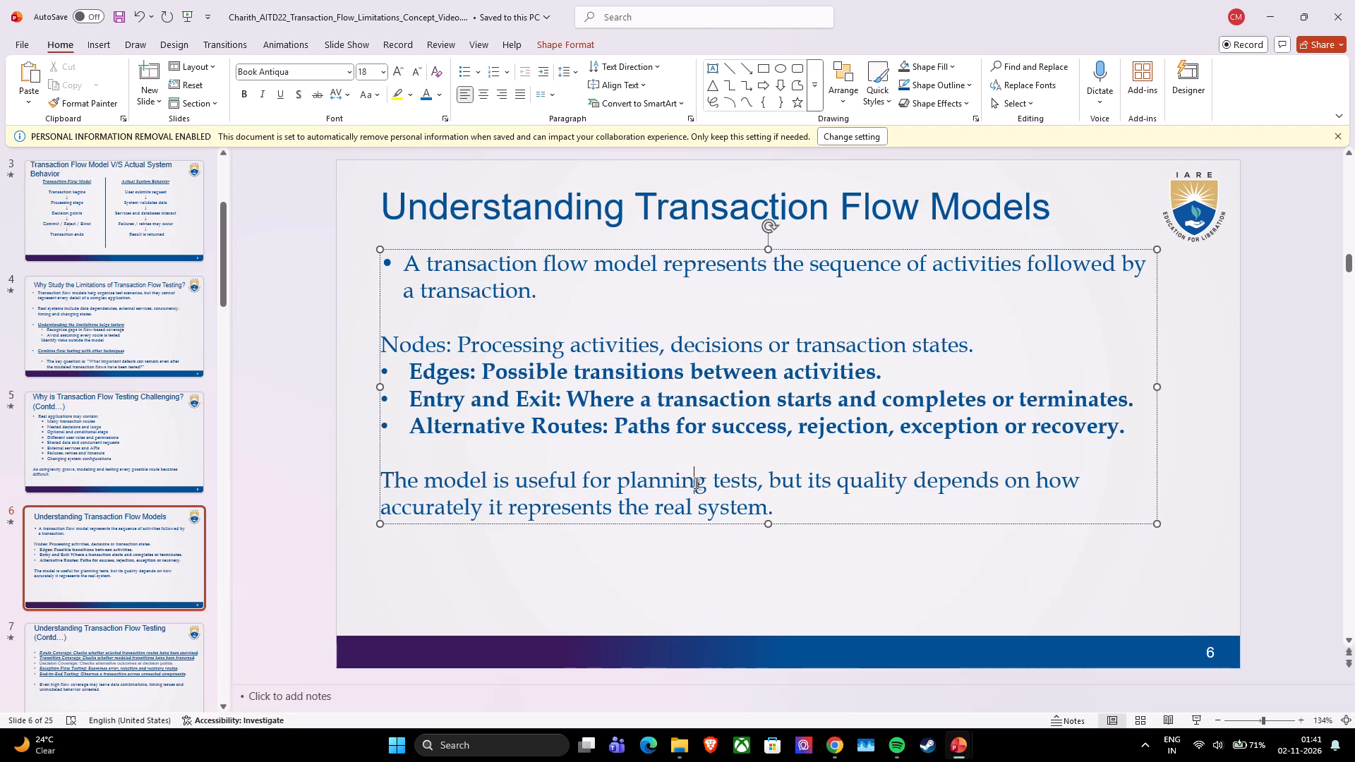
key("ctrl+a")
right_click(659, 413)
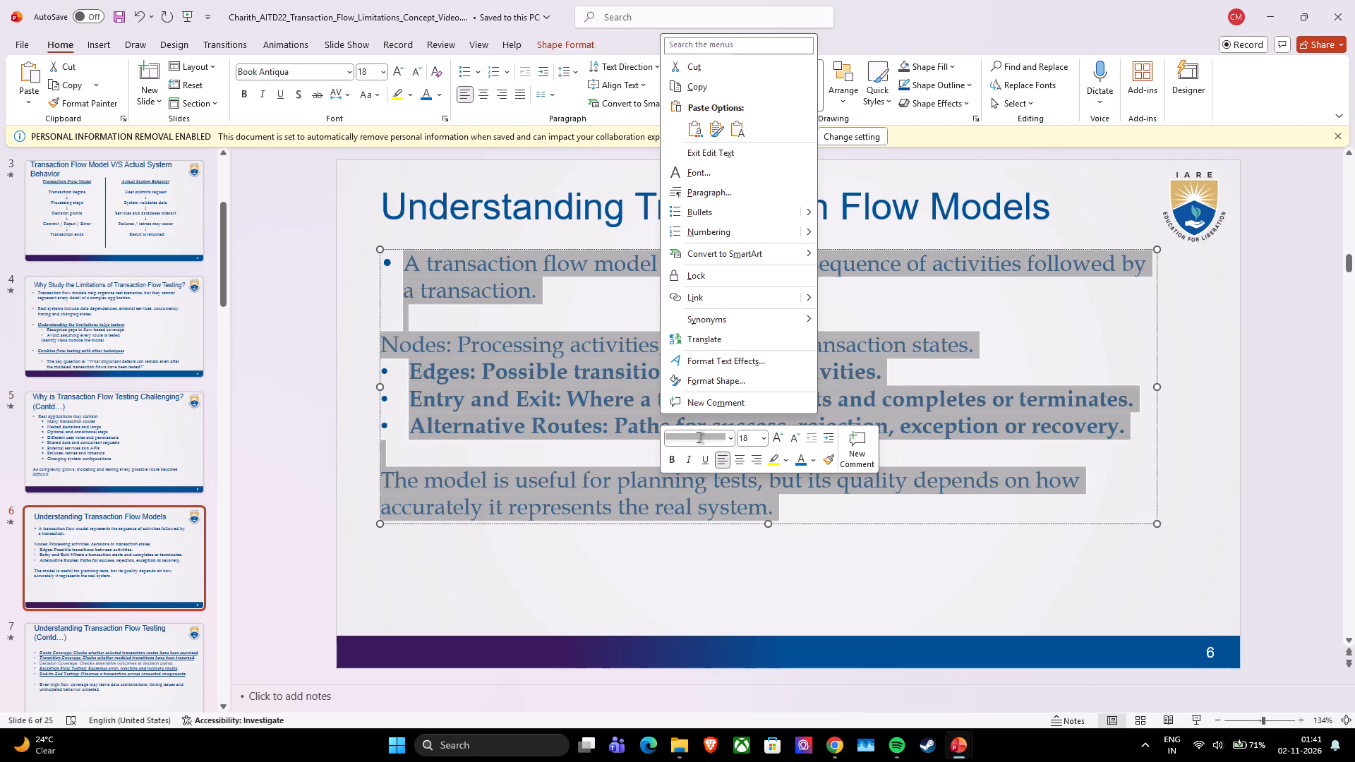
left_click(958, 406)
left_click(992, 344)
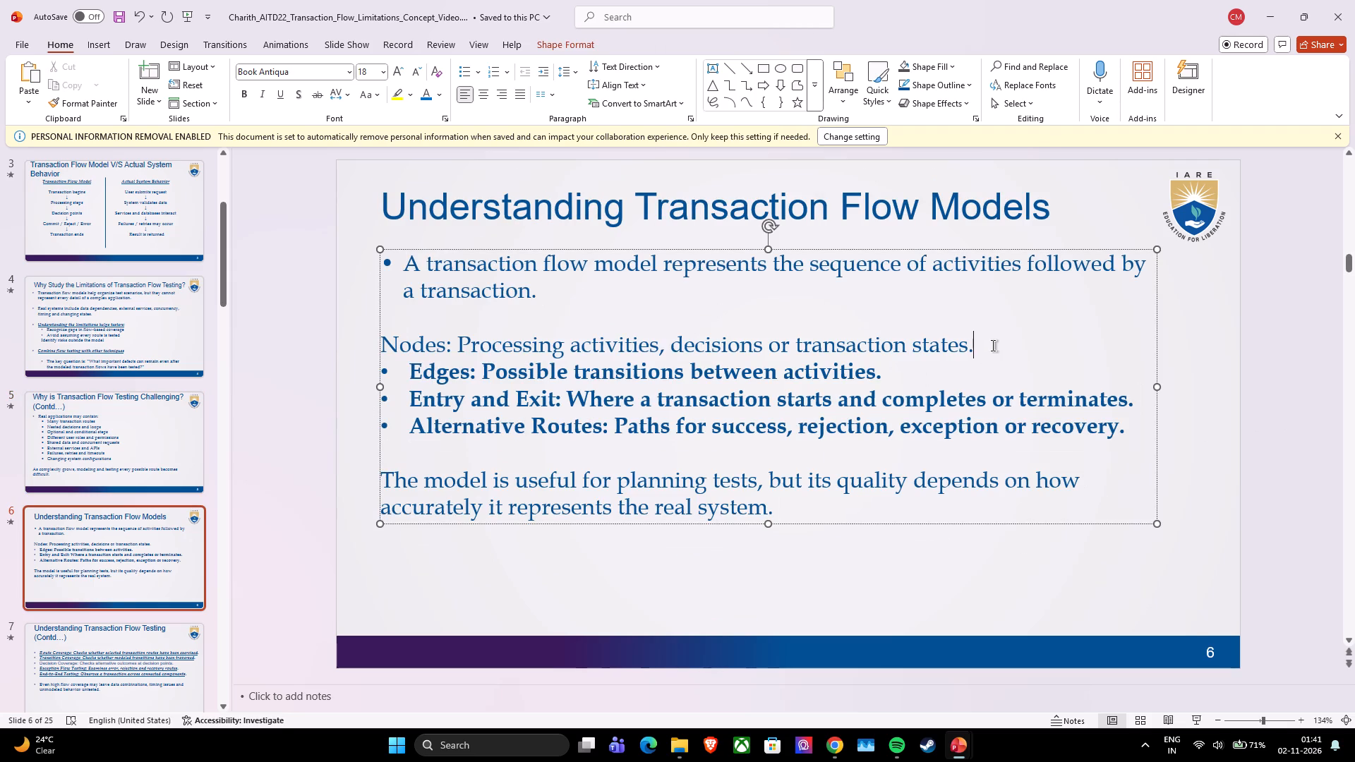
Remove bold from the descriptions following "Edges:", "Entry and Exit:" and "Alternative Routes:" on slide 6, keeping the labels bold.
left_click_drag(483, 369, 583, 367)
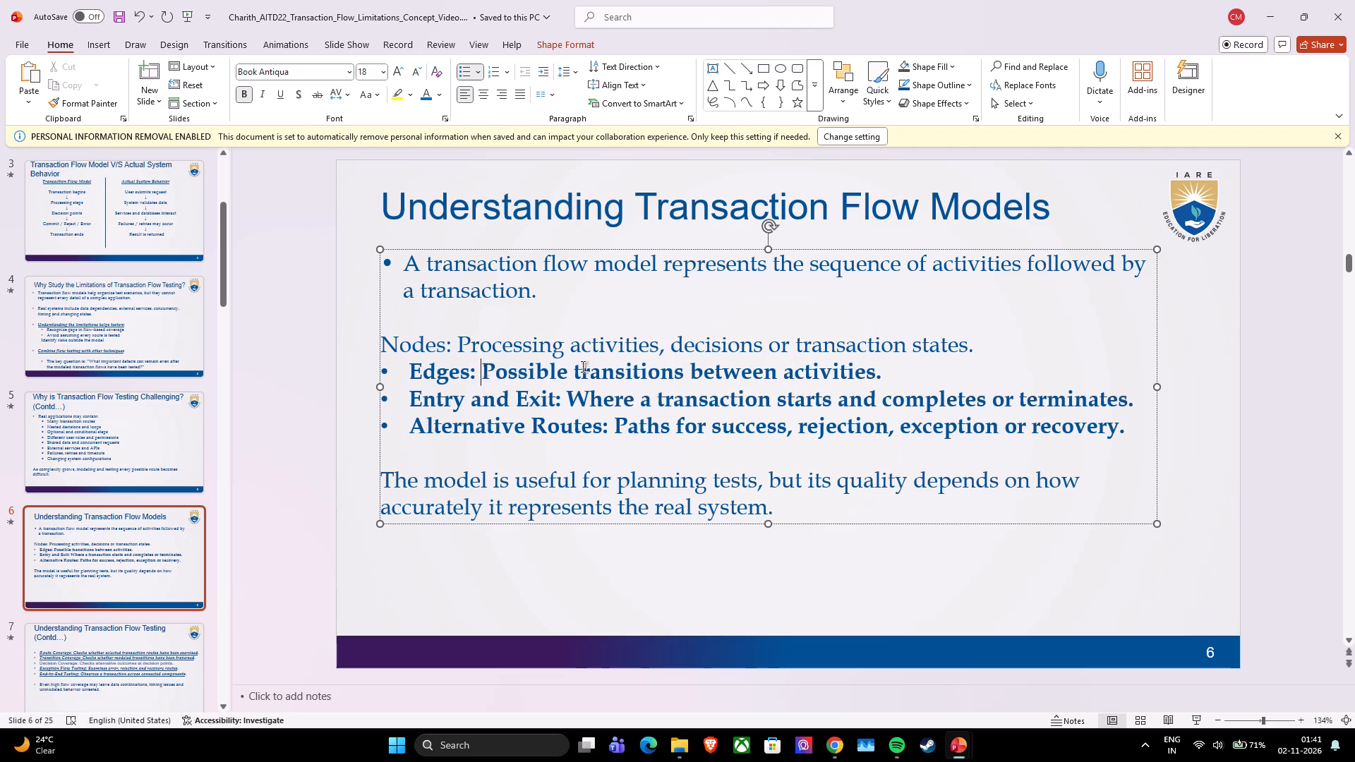
left_click_drag(583, 367, 939, 367)
left_click_drag(572, 396, 1192, 397, "ctrl+shift")
left_click_drag(615, 423, 1160, 424, "ctrl+shift")
left_click_drag(567, 396, 1126, 387, "ctrl+shift")
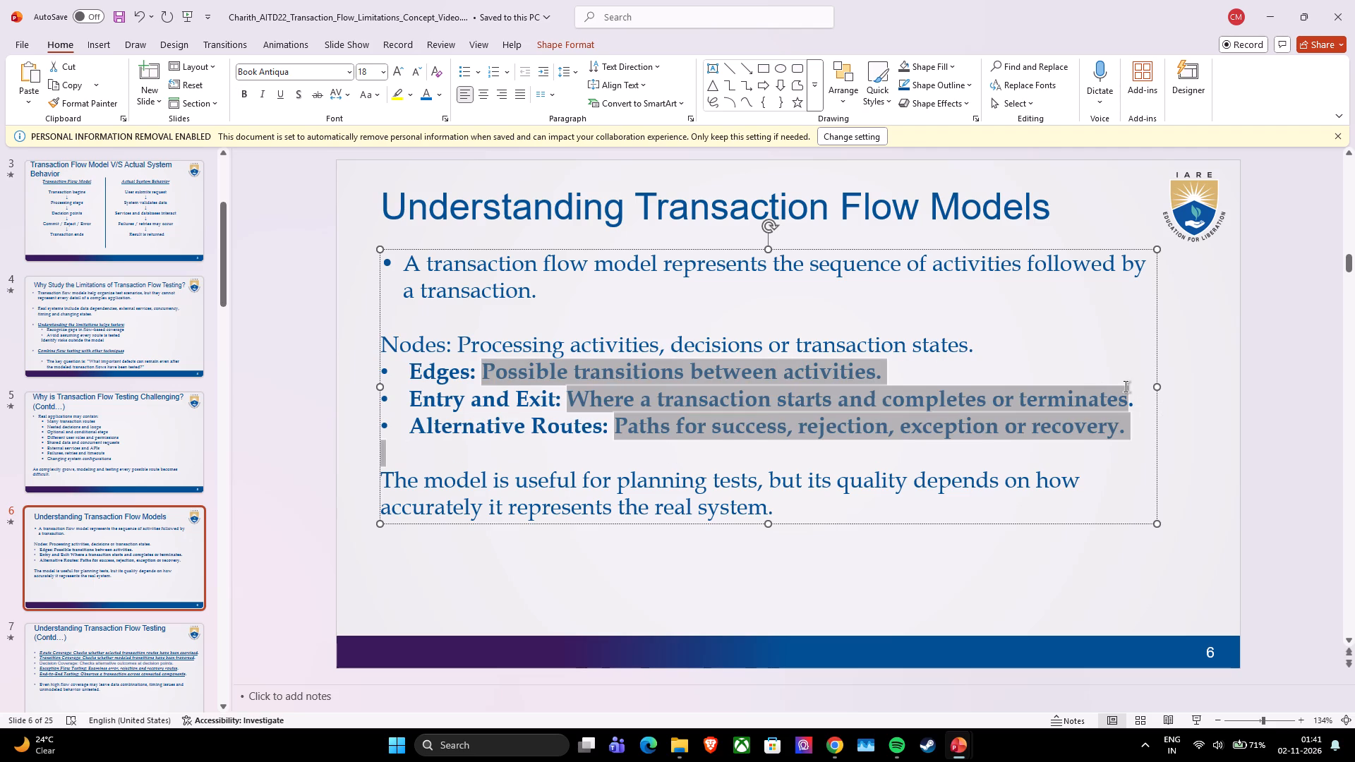
left_click_drag(1126, 387, 1137, 392, "ctrl+shift")
key("ctrl+b")
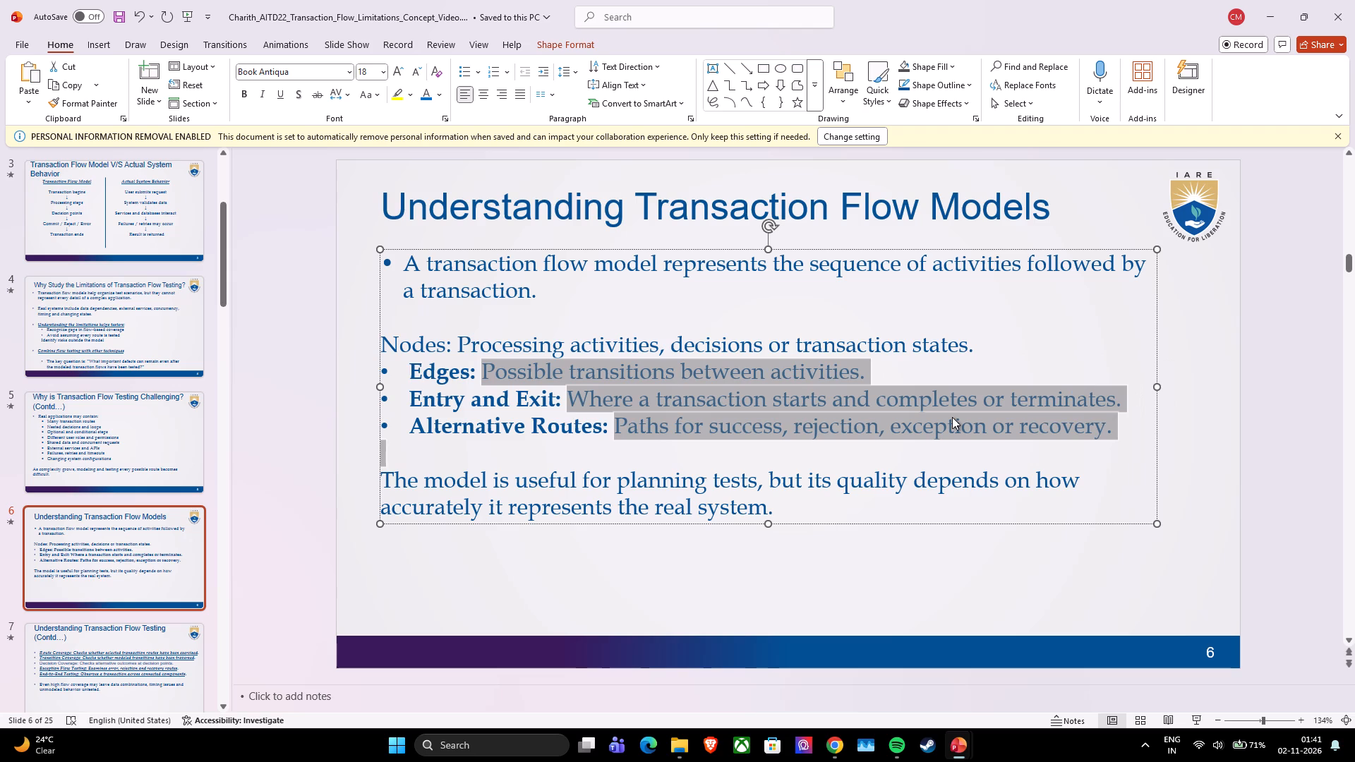
left_click(1234, 401)
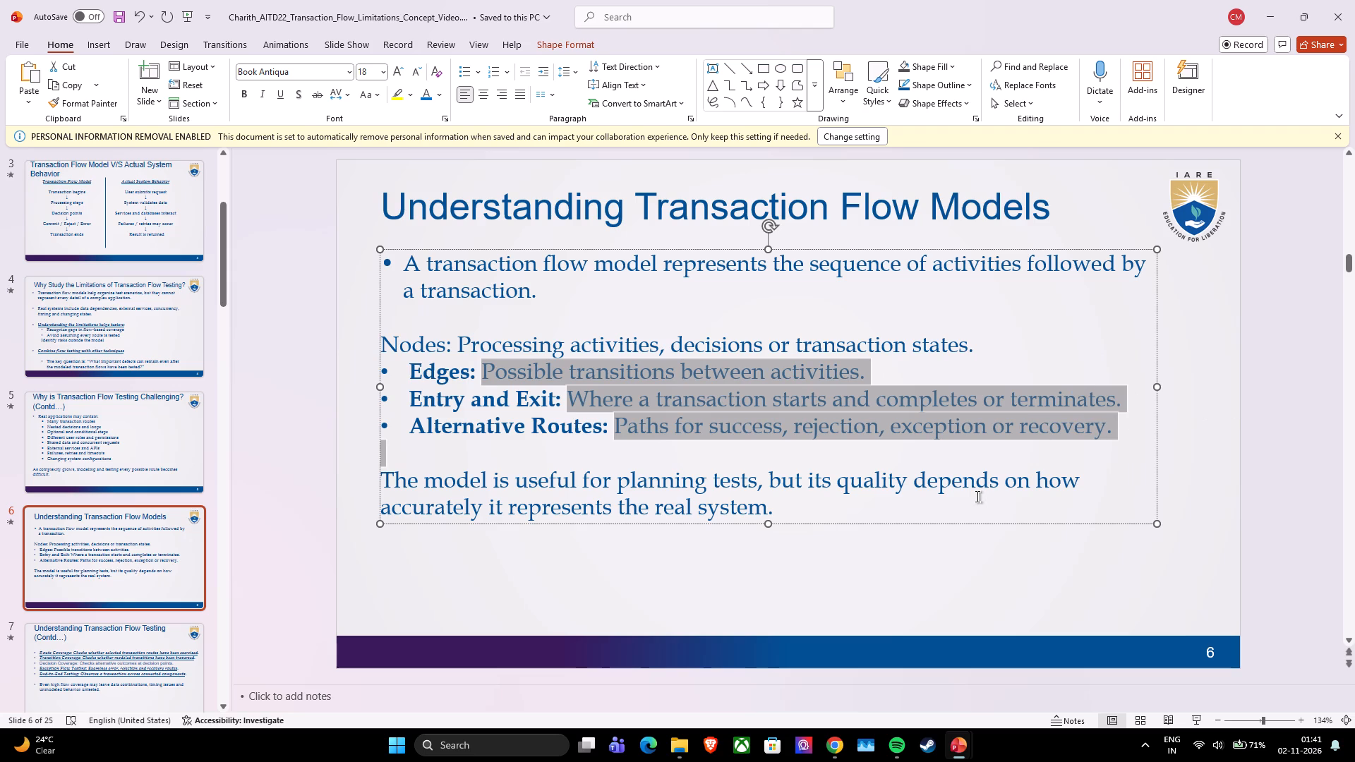
left_click(966, 495)
left_click(969, 521)
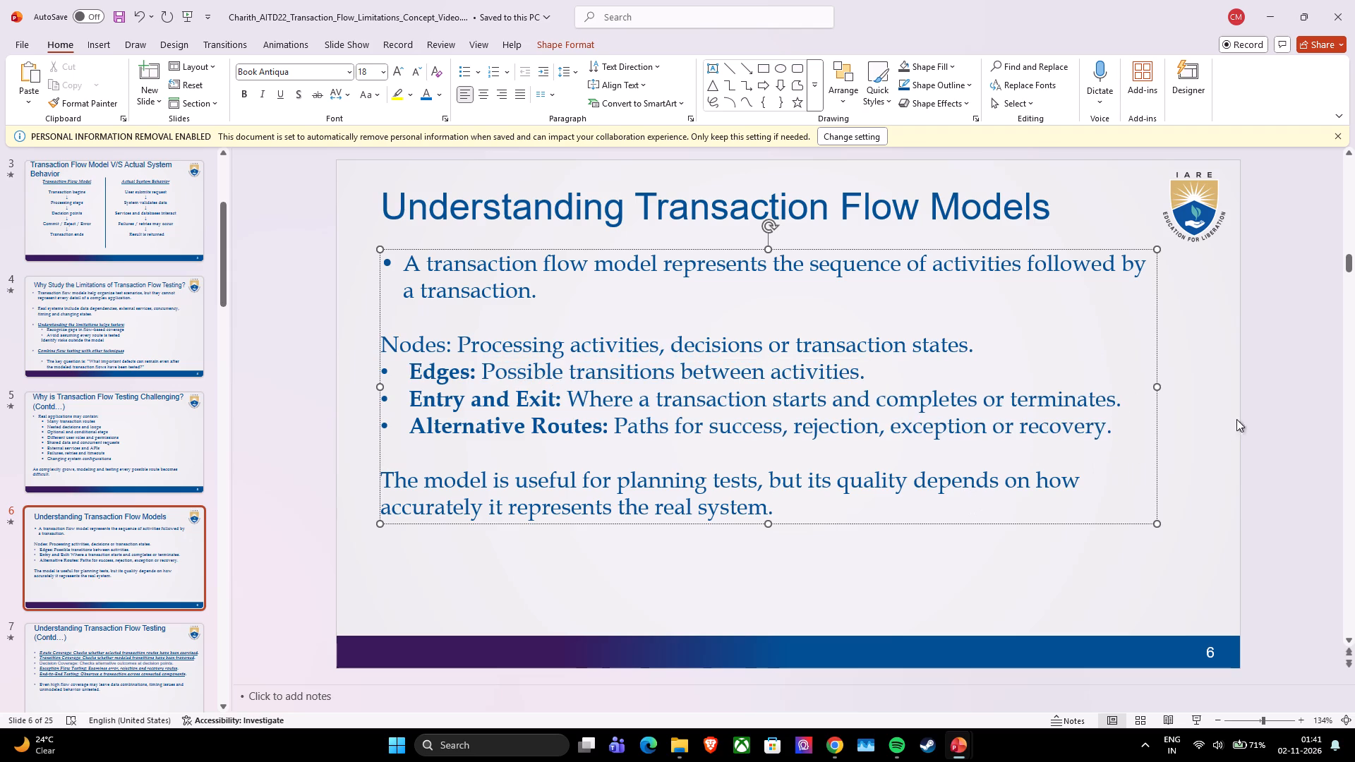
left_click(1296, 404)
On slide 7, remove italic, bold and underline from the descriptions following the five coverage and testing labels, leaving the labels as they are.
key("Down")
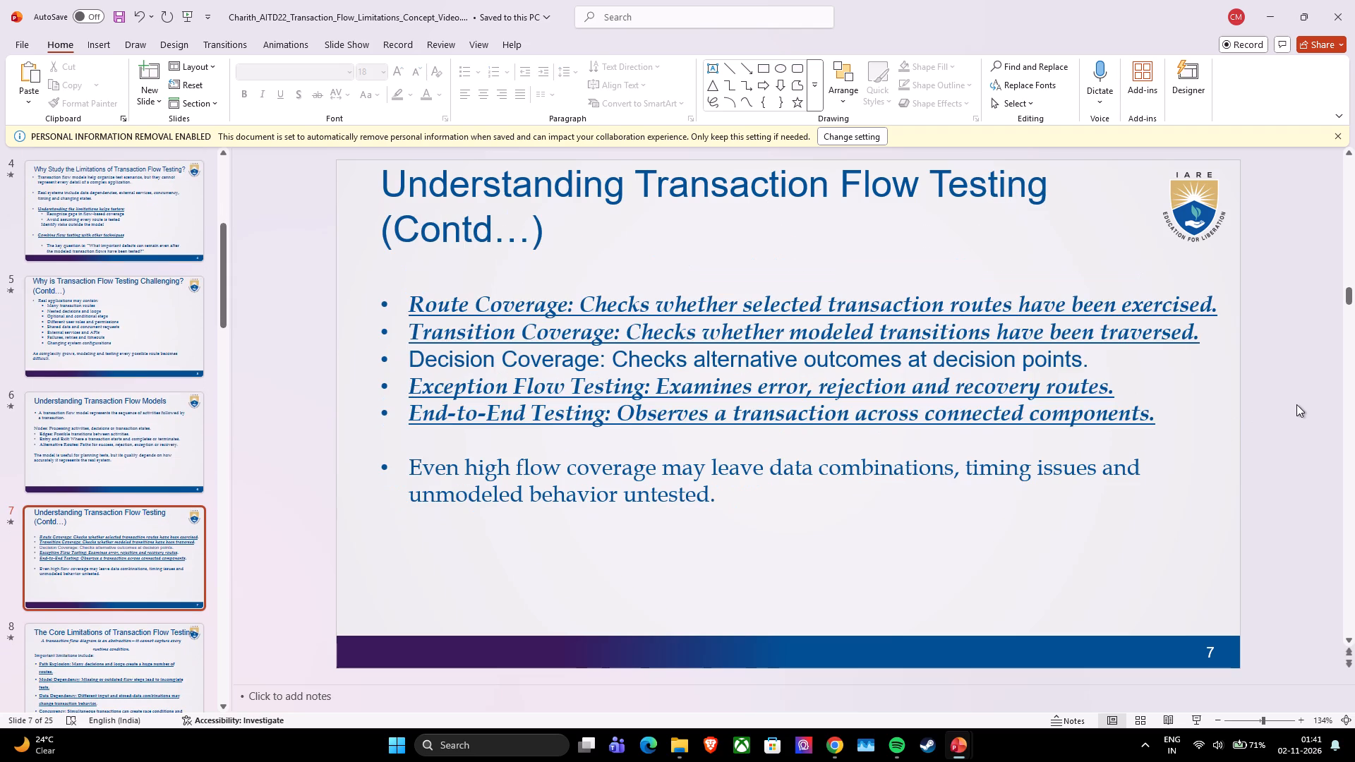
left_click(733, 363)
left_click_drag(581, 301, 943, 296)
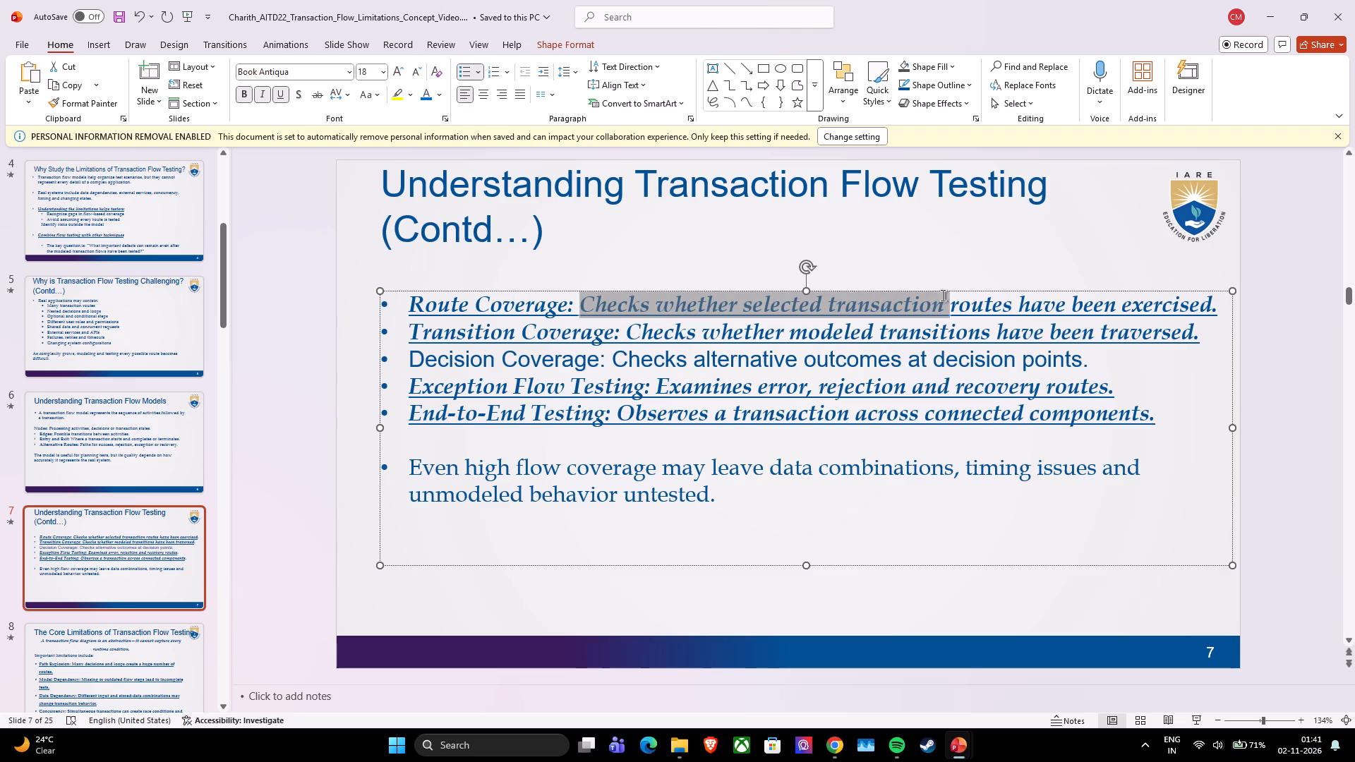
left_click_drag(943, 296, 1226, 313)
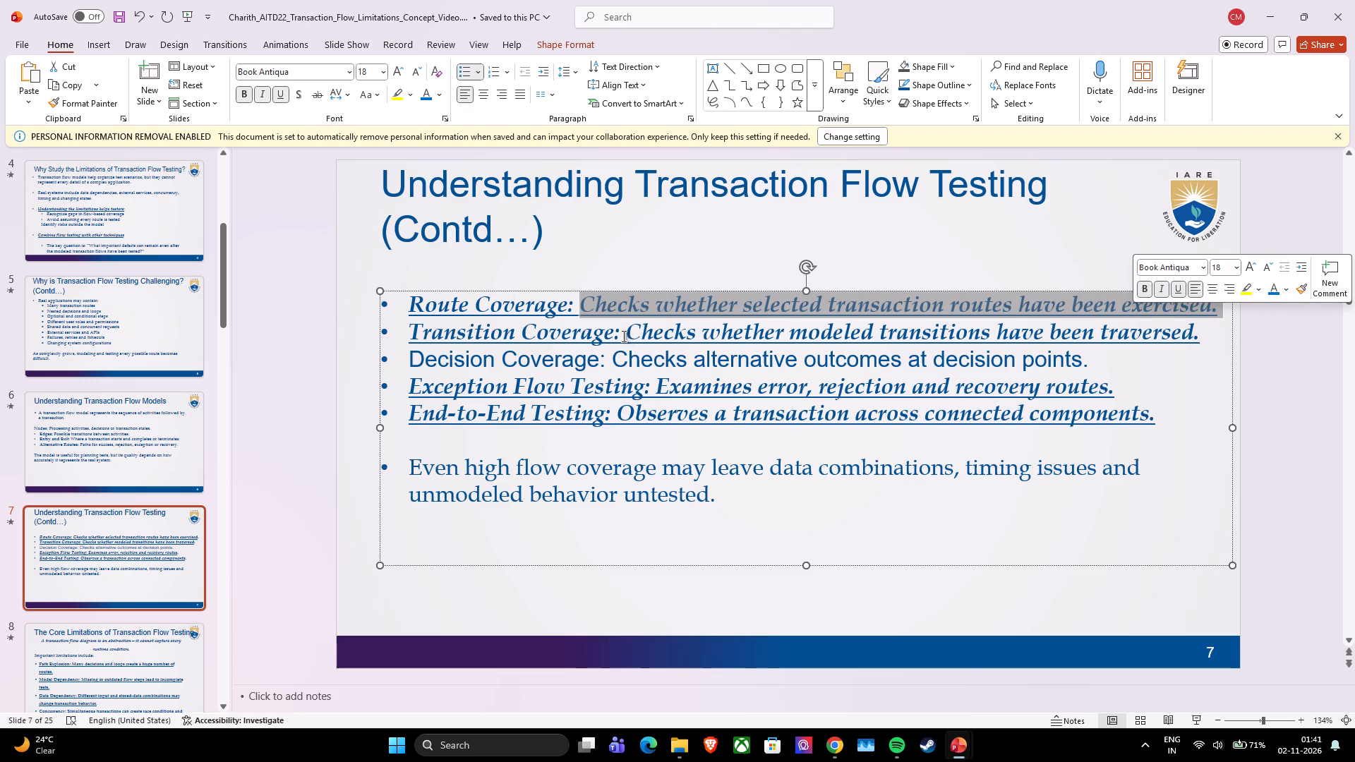
left_click_drag(625, 334, 1207, 341, "ctrl+shift")
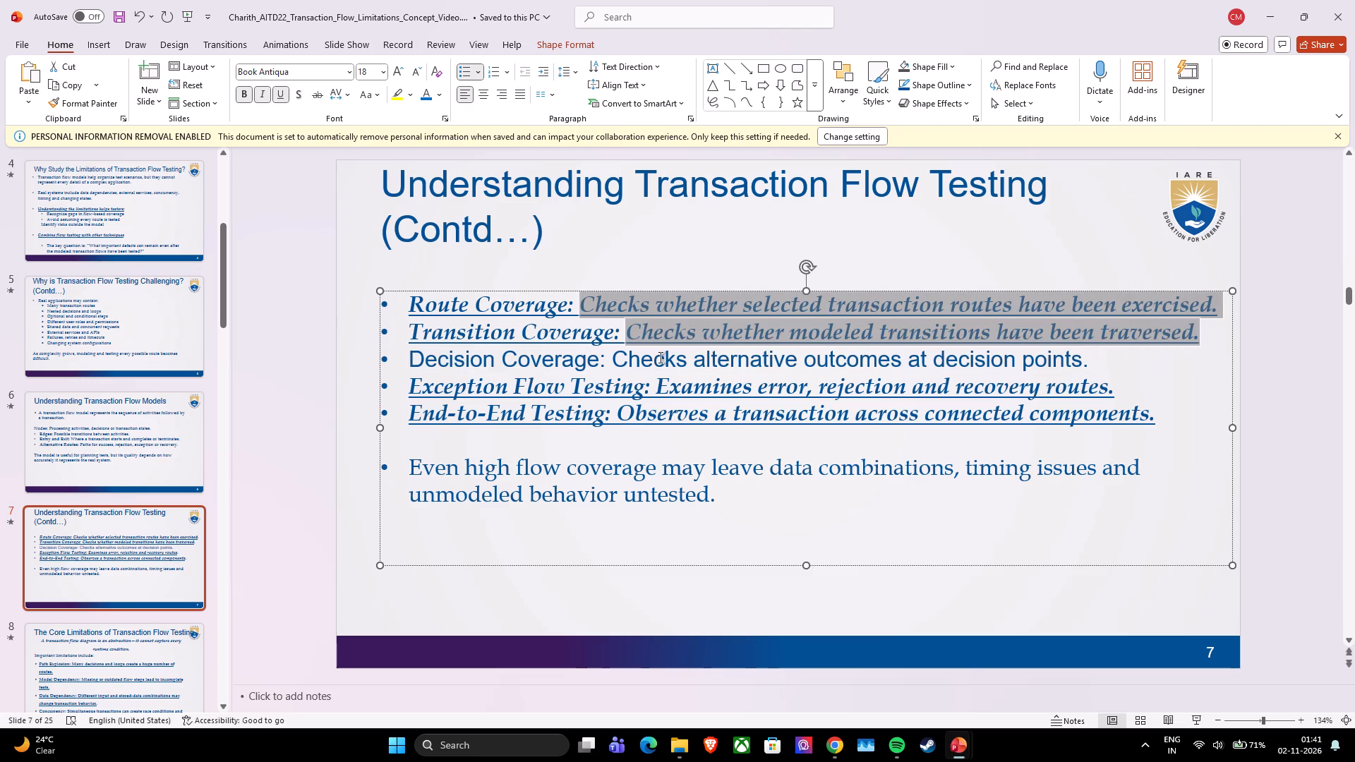
left_click_drag(614, 361, 1157, 367, "ctrl+shift")
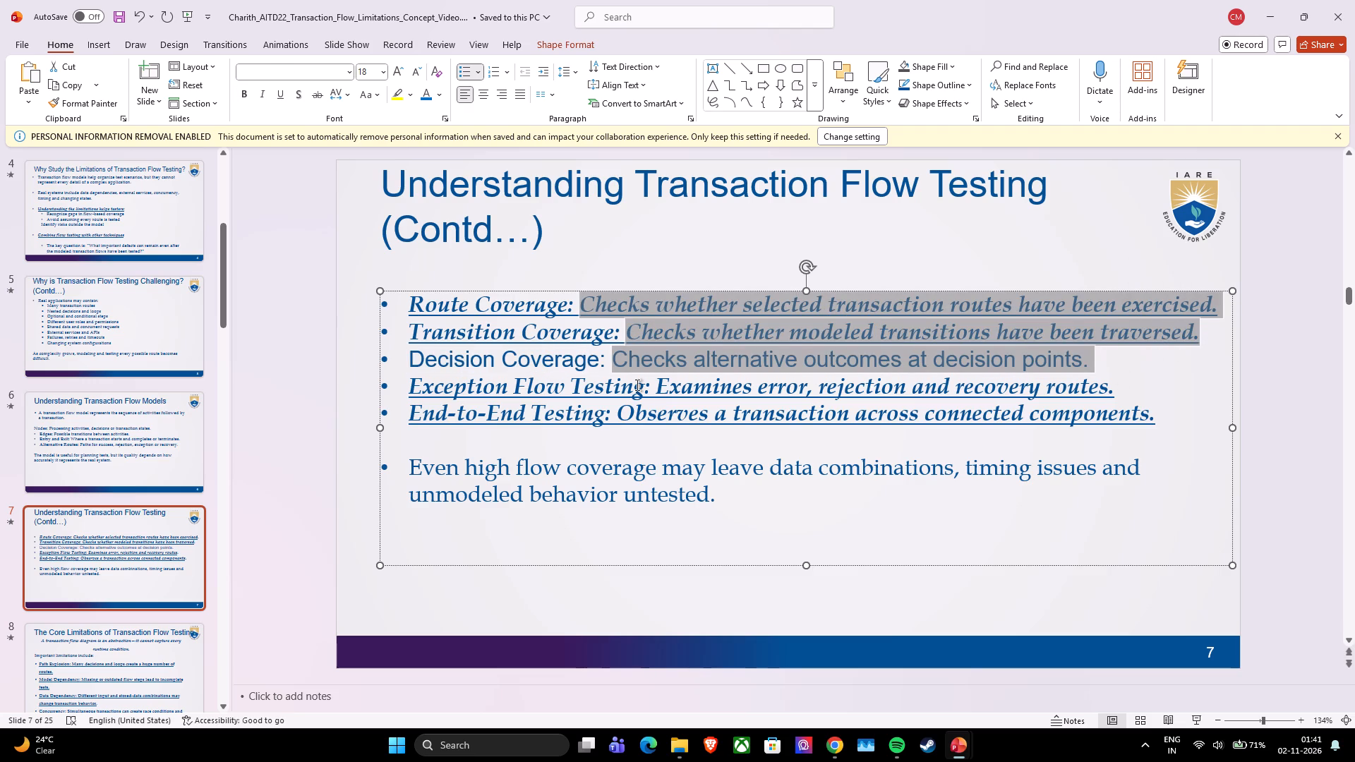
left_click_drag(656, 381, 1133, 393, "ctrl+shift")
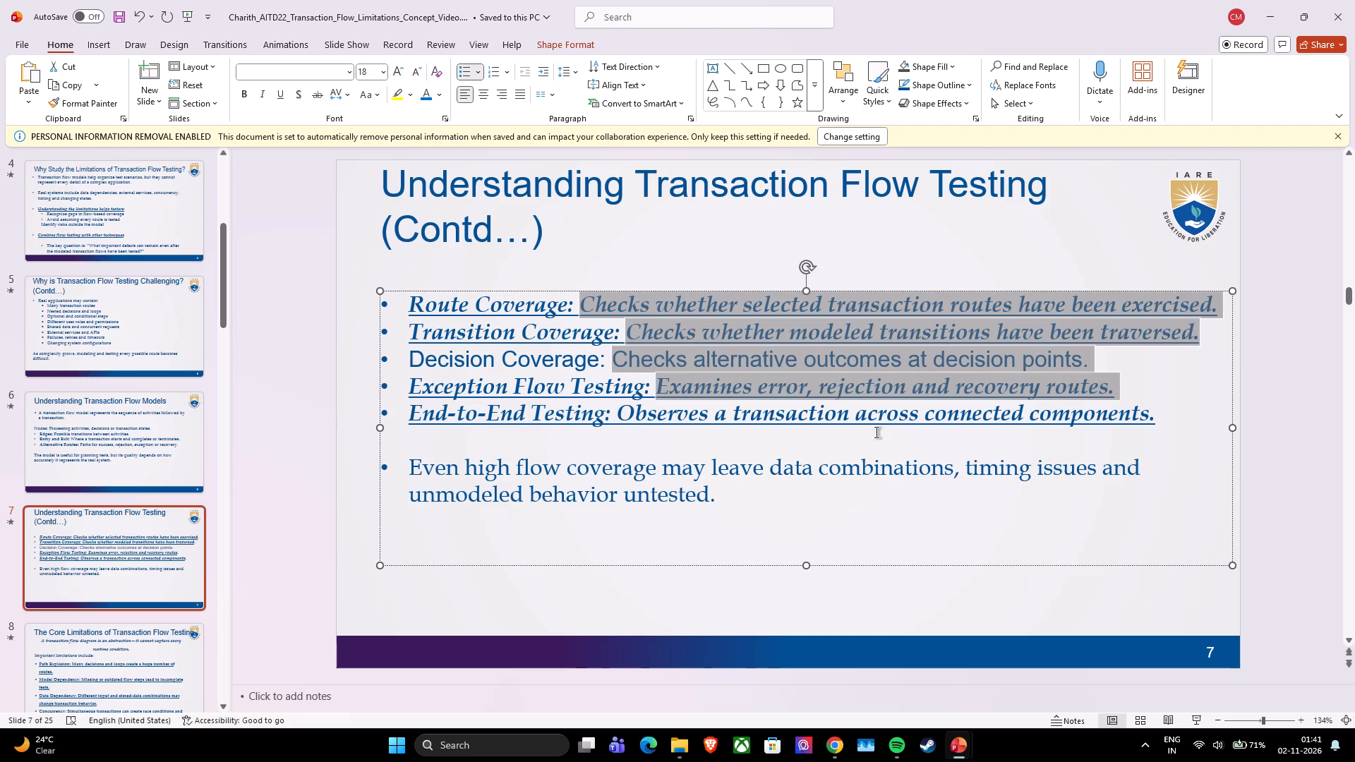
left_click_drag(615, 411, 1179, 414, "ctrl+shift")
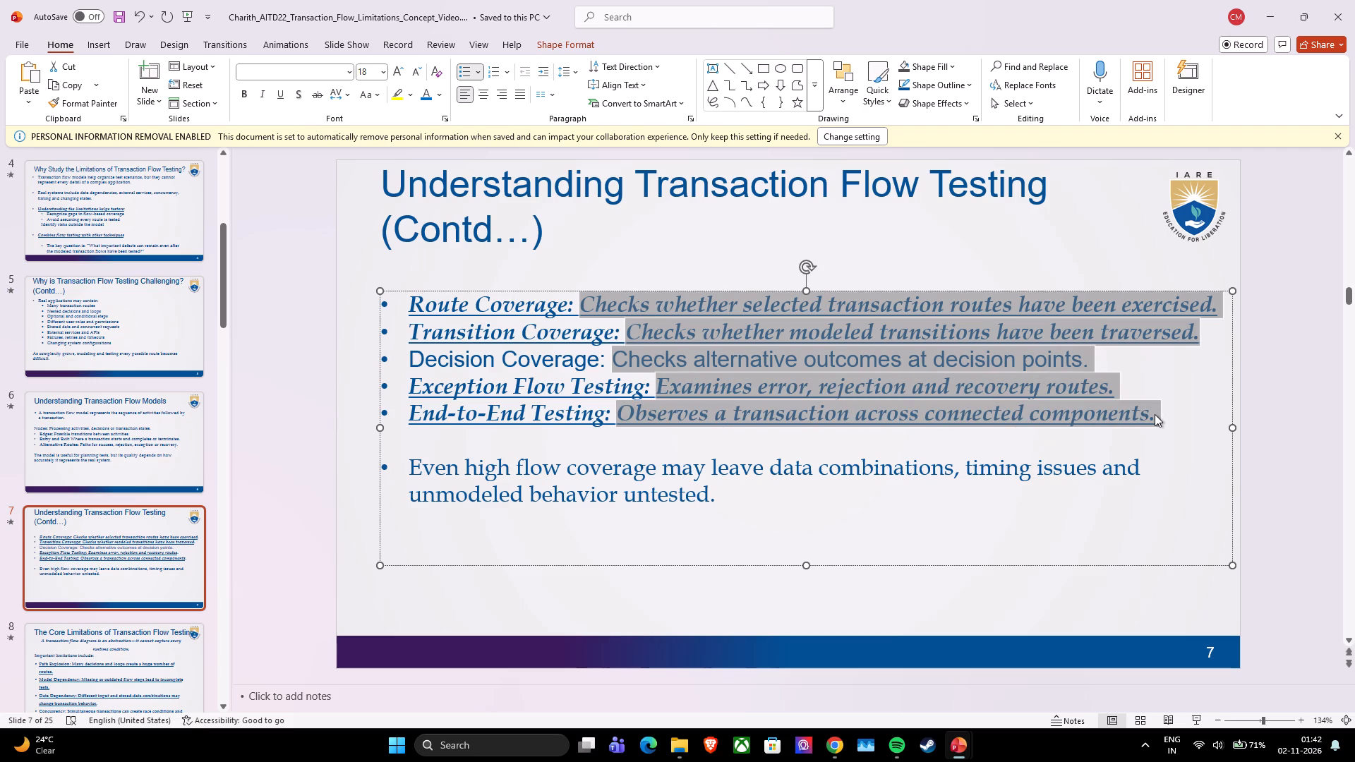
key("ctrl+i")
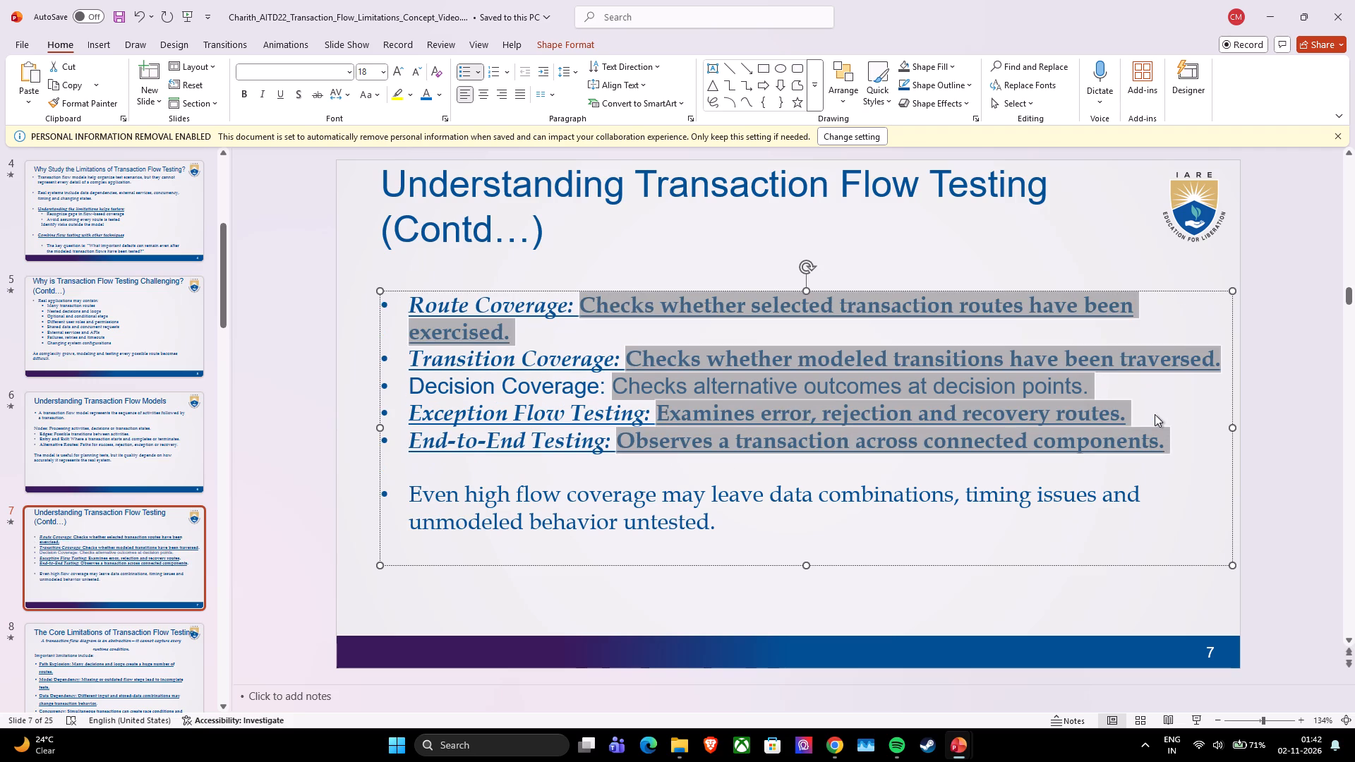
key("ctrl+b")
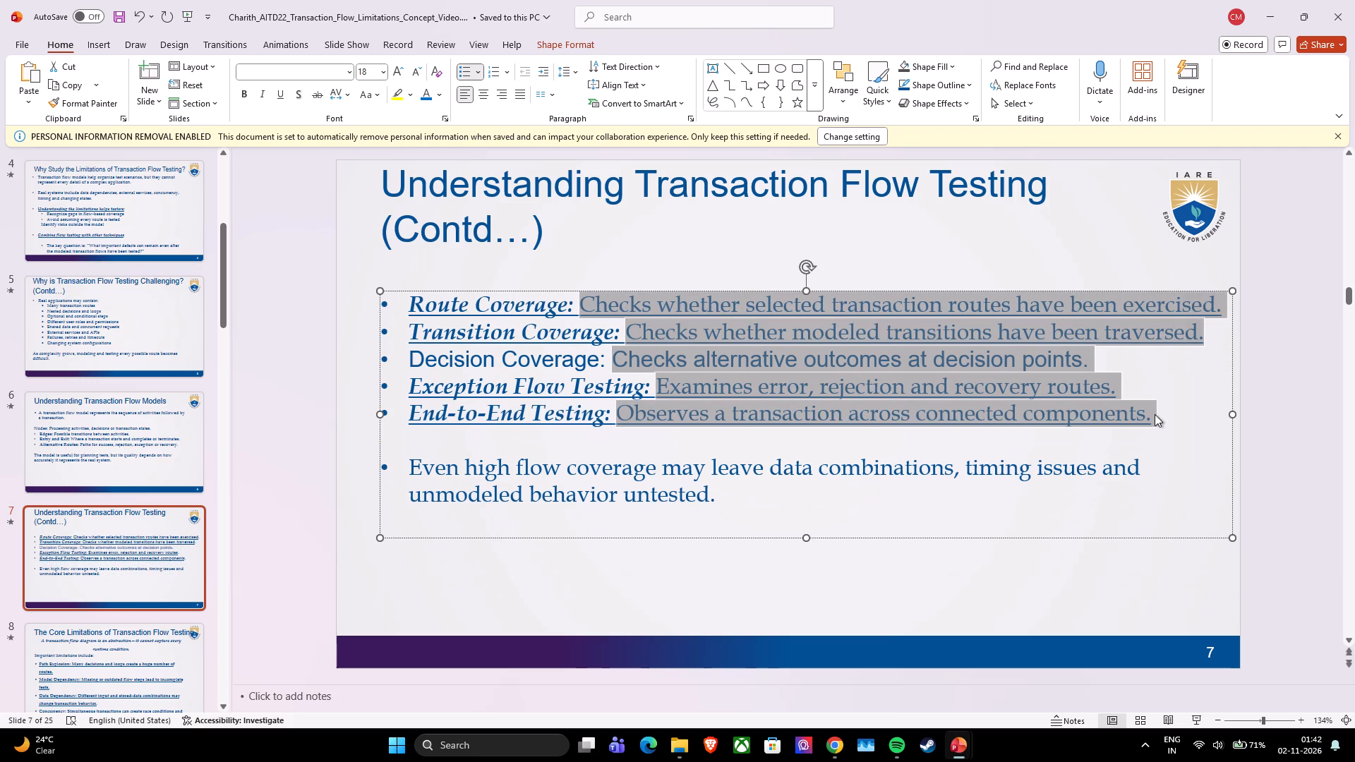
key("ctrl+u")
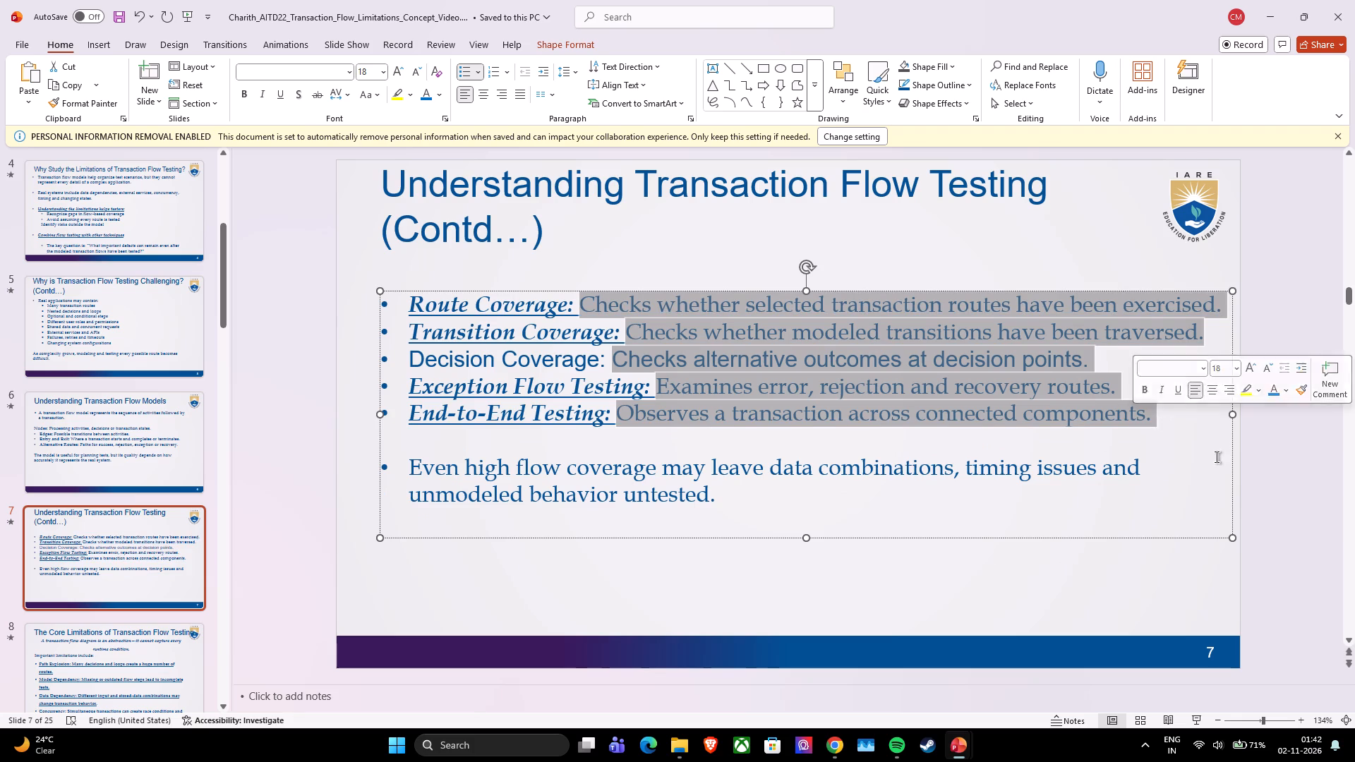
left_click(1318, 464)
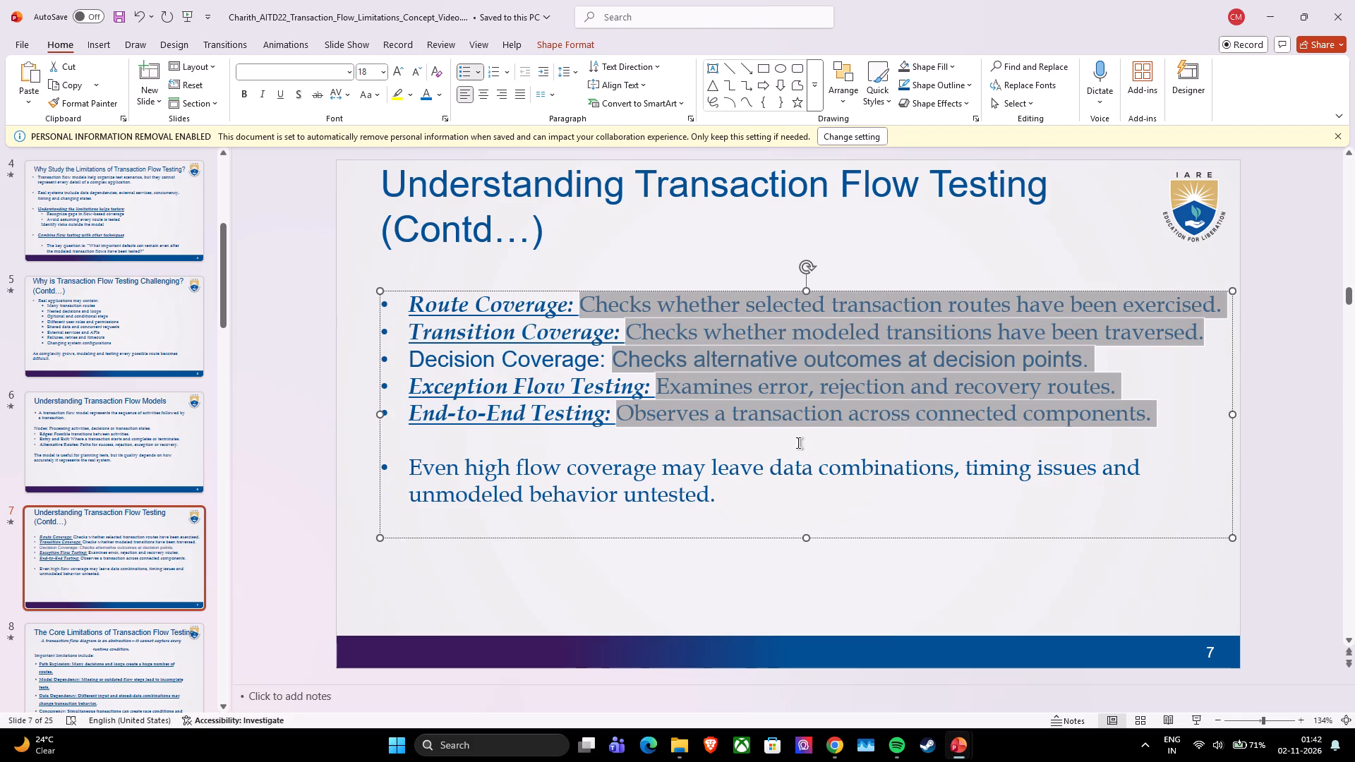
Italicise and underline the "Decision Coverage:" label on slide 7.
left_click_drag(406, 361, 531, 358)
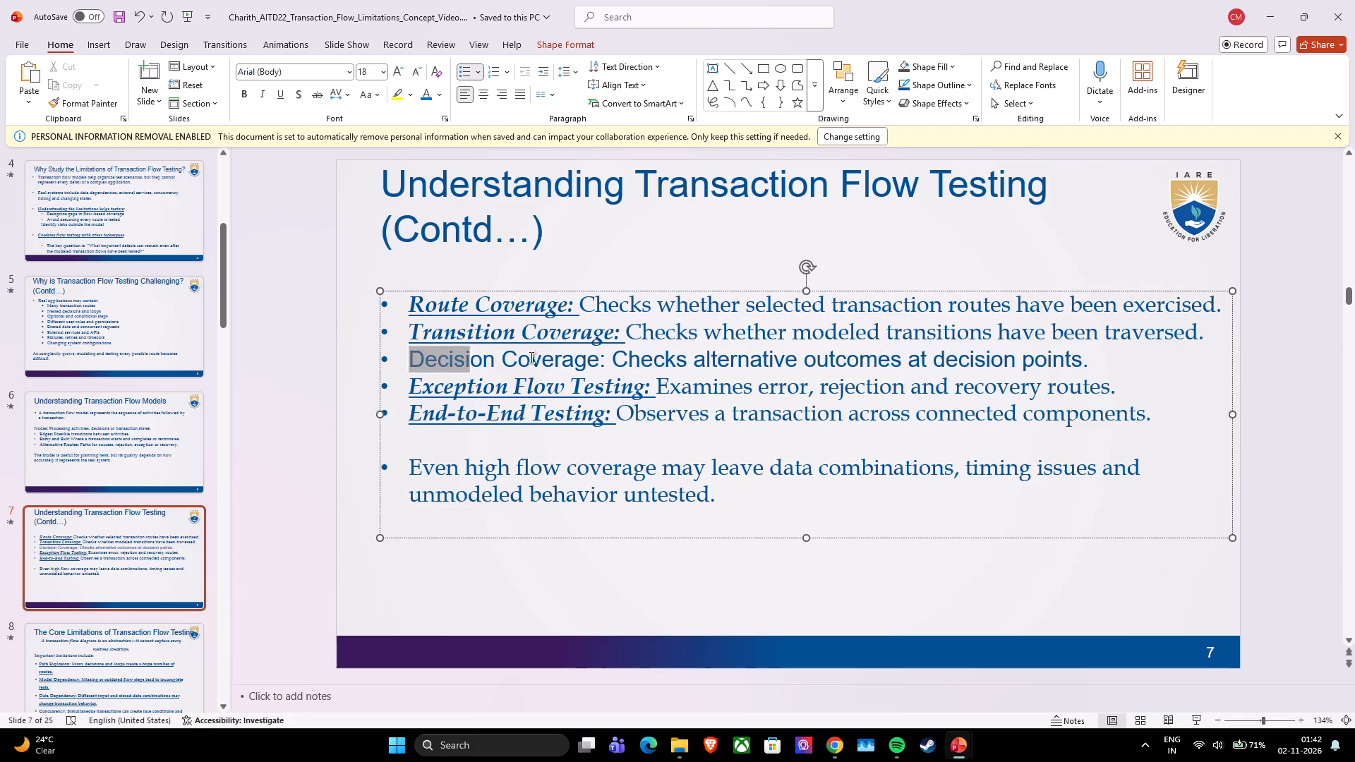
left_click_drag(531, 358, 607, 361)
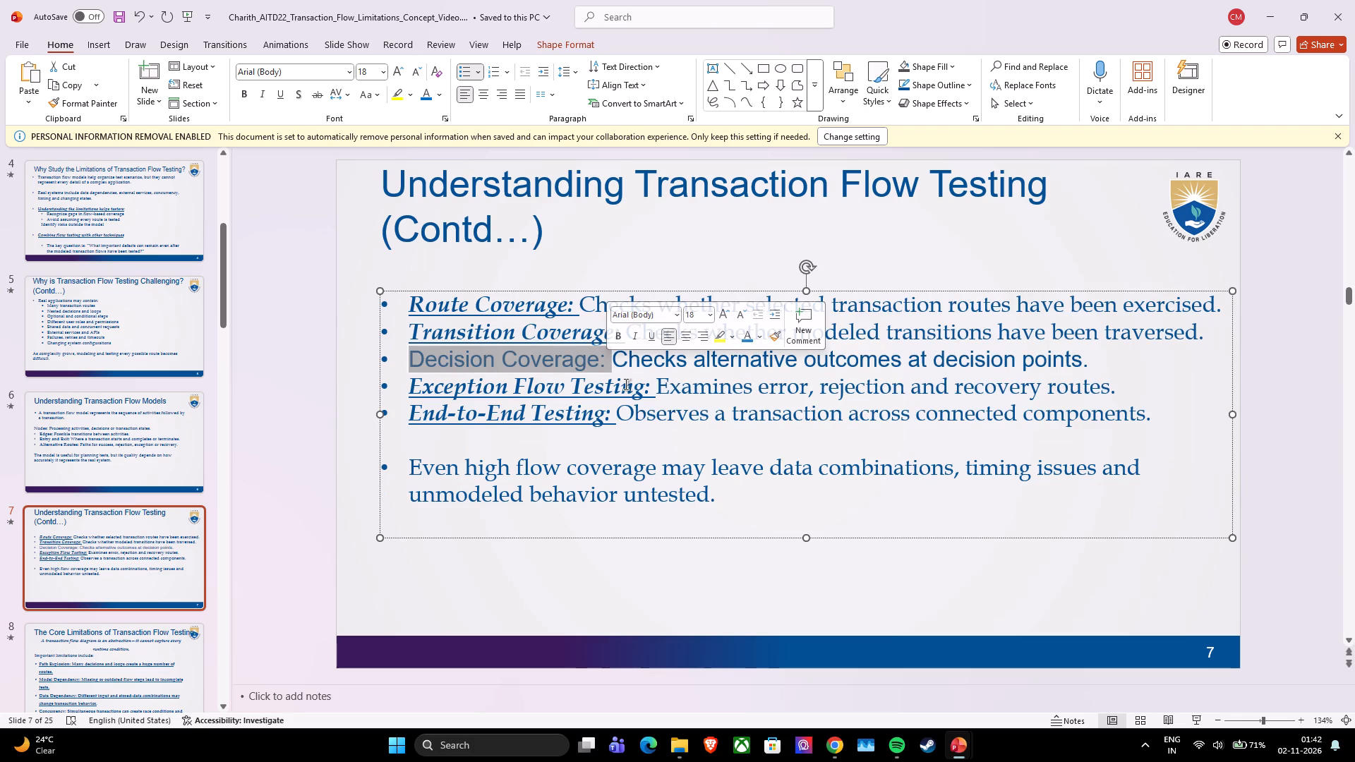
key("ctrl+i")
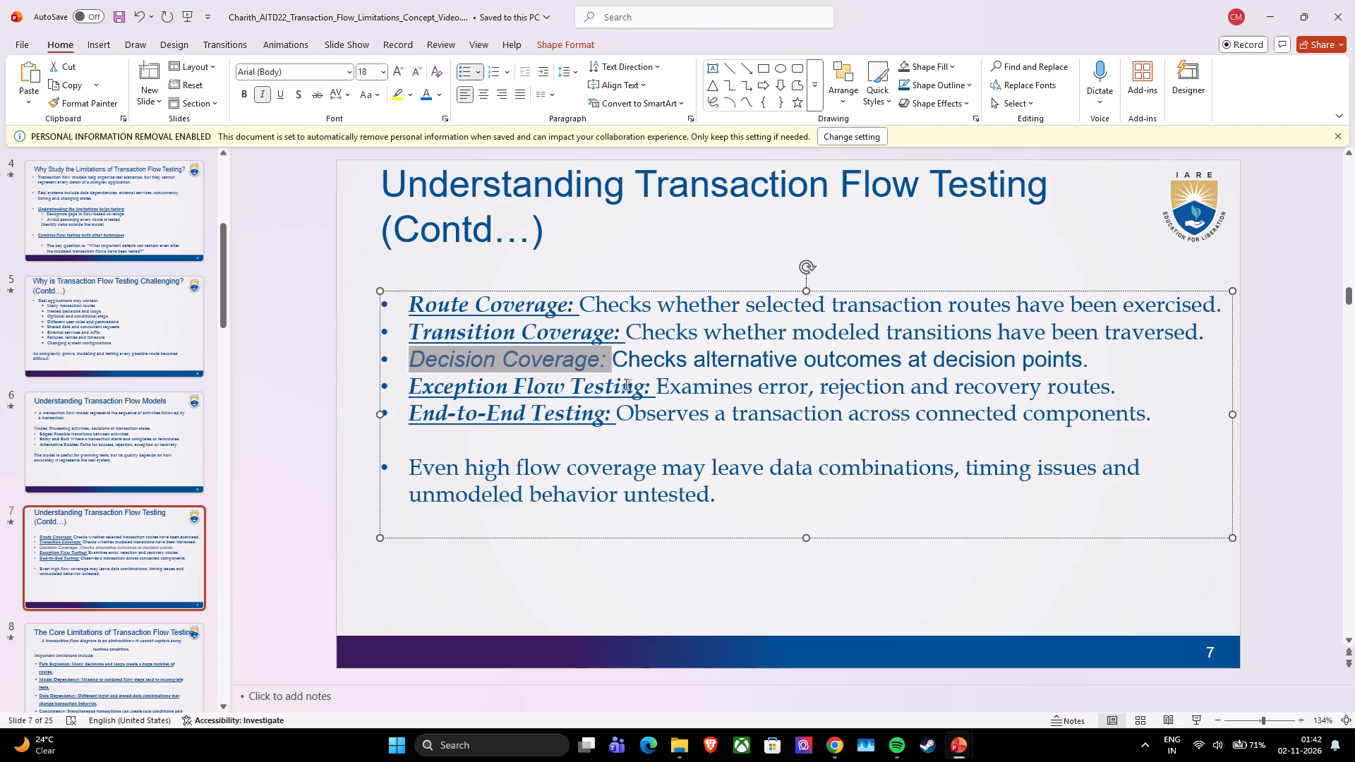
key("ctrl+u")
Set all of slide 7's body text to the Book Antiqua font.
left_click(745, 500)
key("ctrl+a")
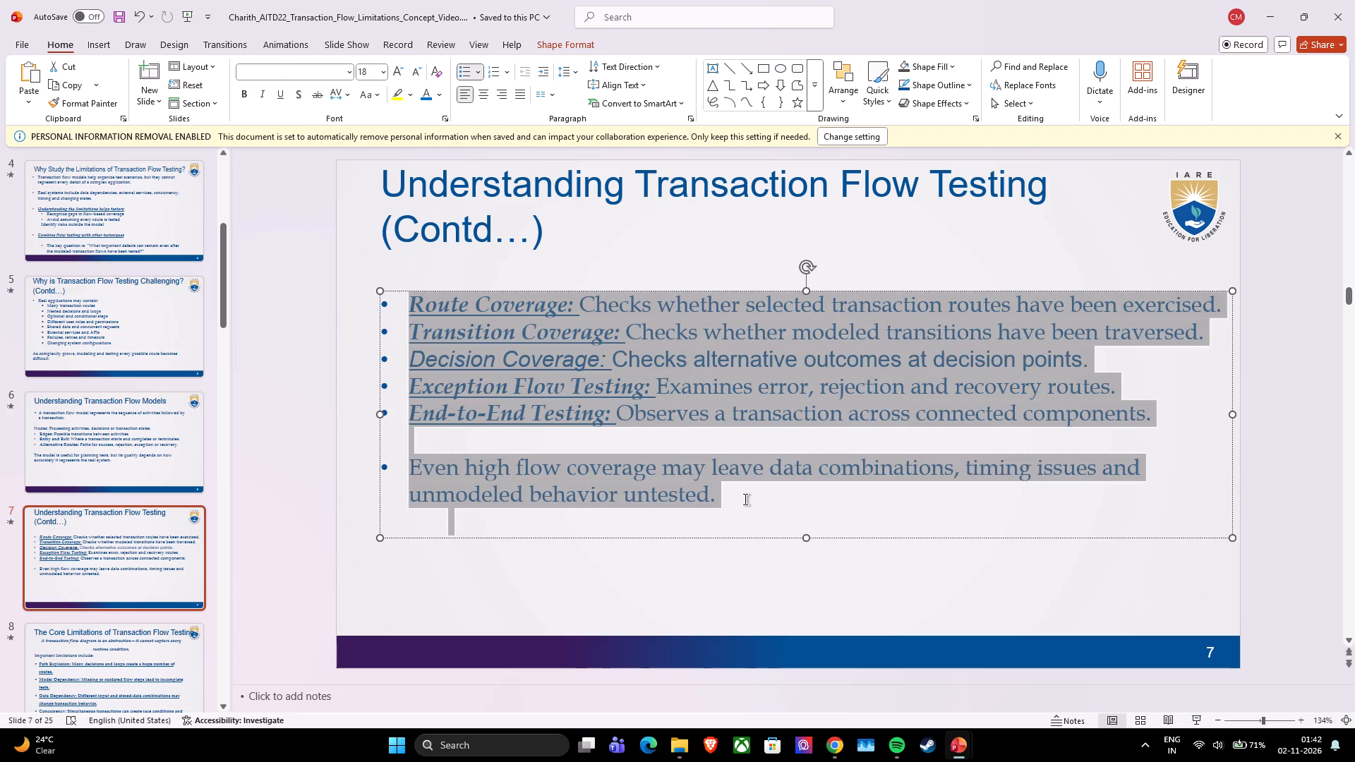
right_click(675, 451)
left_click(606, 481)
key("ctrl+a")
right_click(605, 481)
left_click(639, 504)
type("boo")
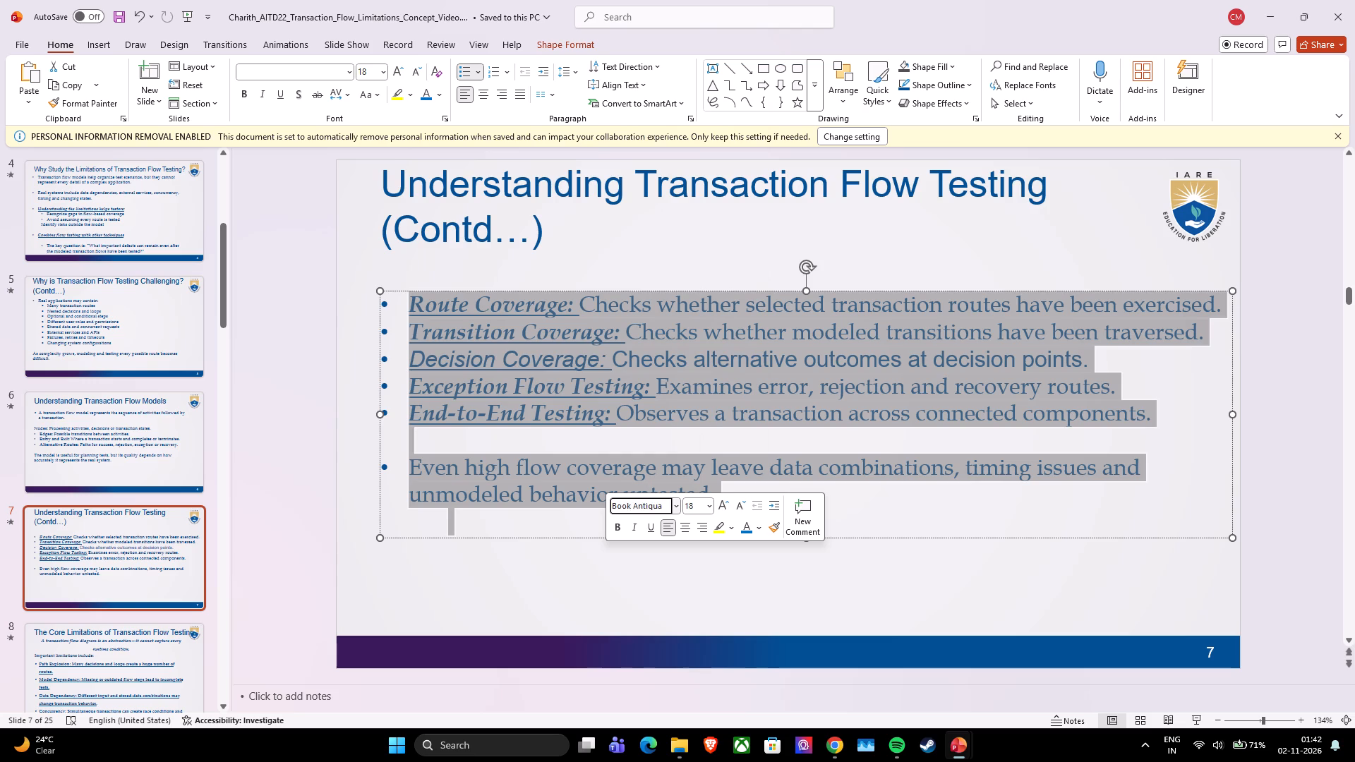
key("Return")
left_click(623, 415)
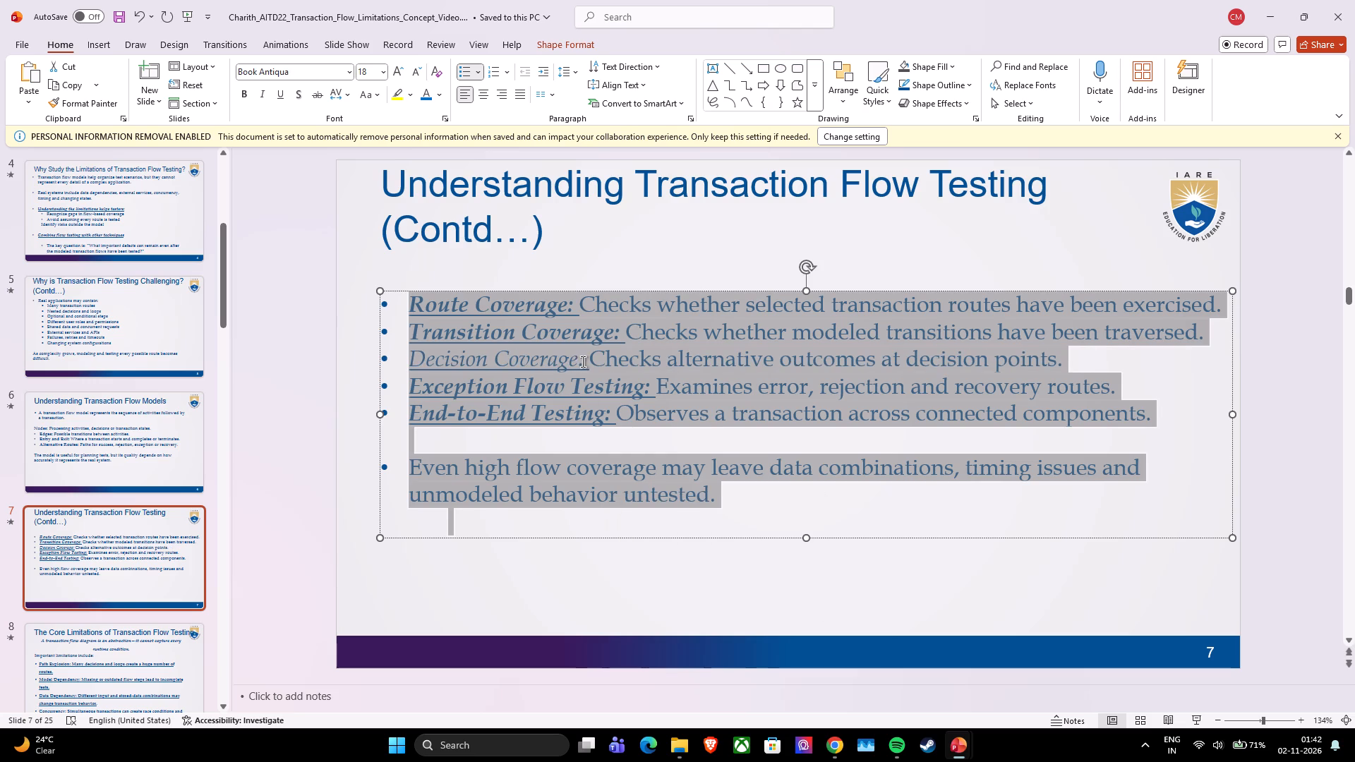
Make the "Decision Coverage:" label on slide 7 bold.
left_click(583, 362)
key("ctrl+shift+Up")
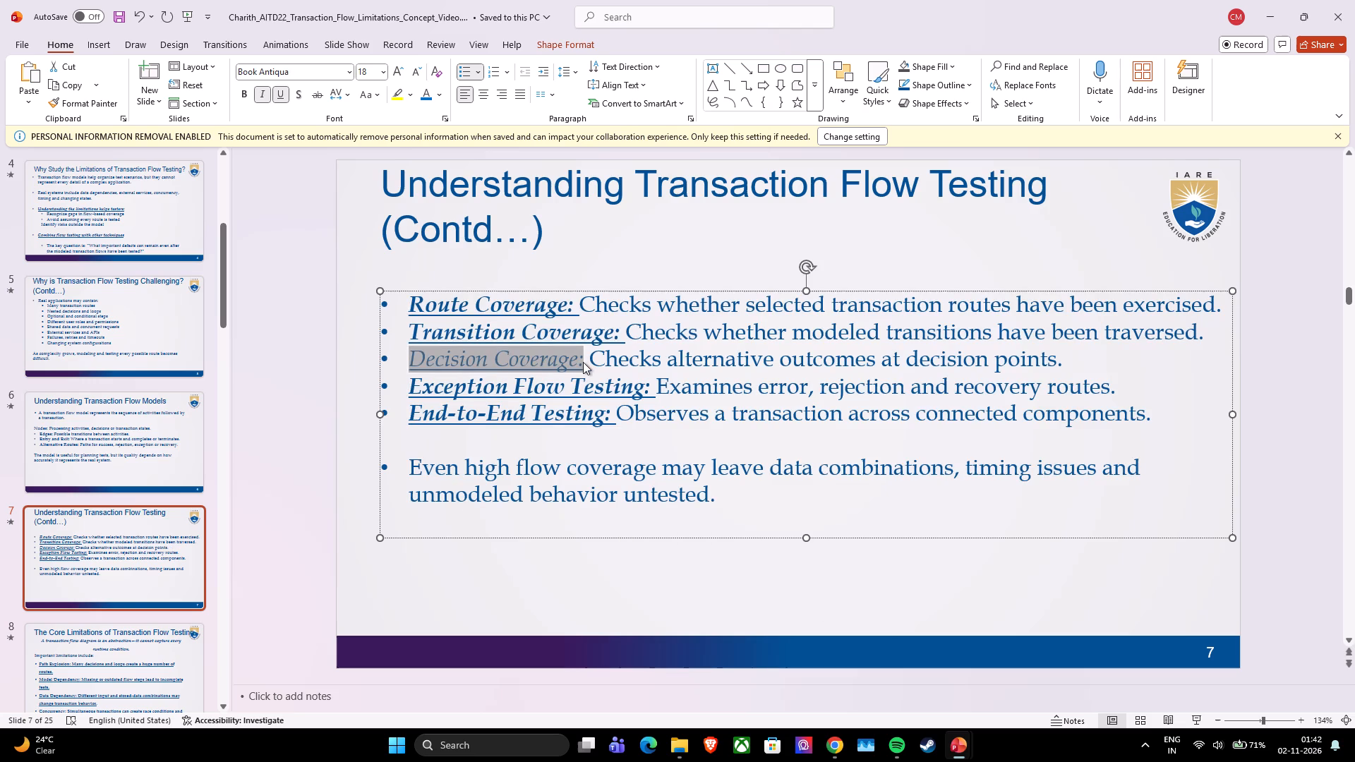
key("ctrl+b")
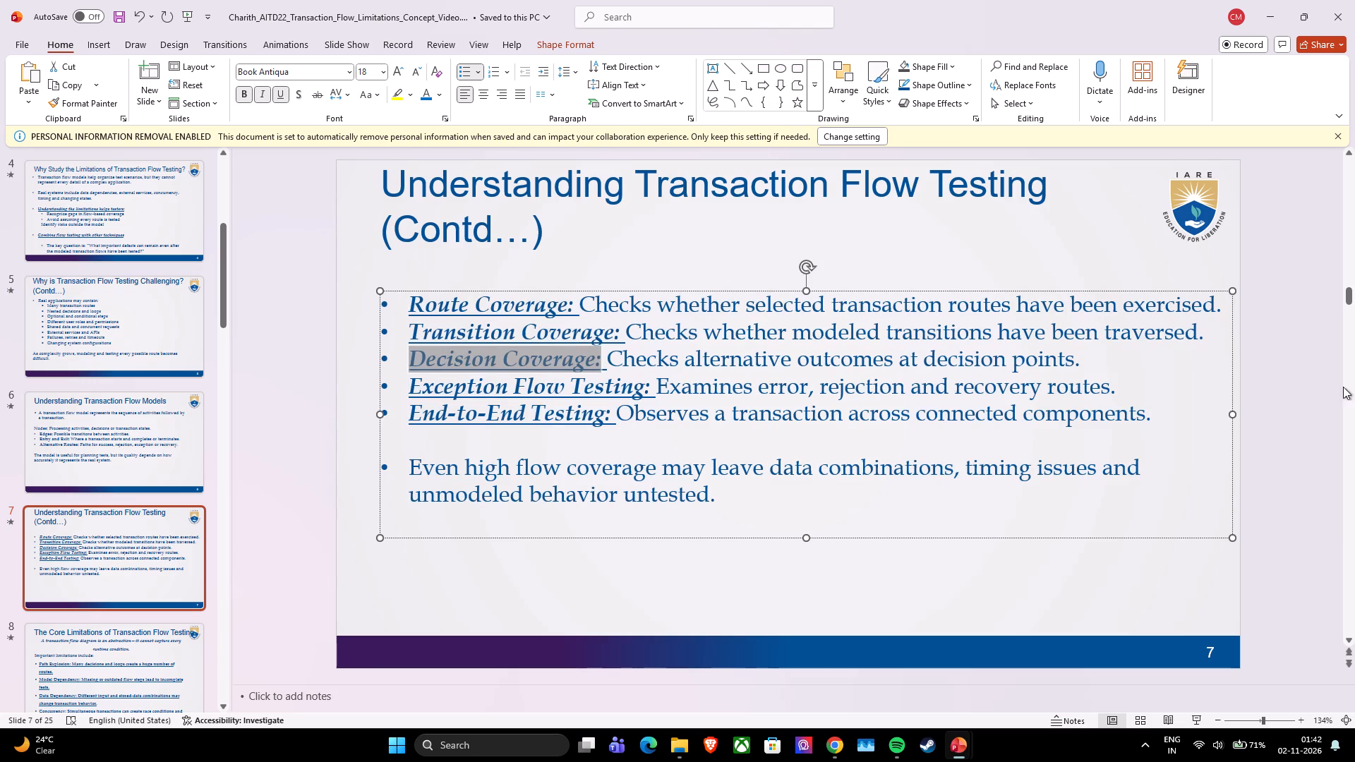
On slide 8, "The Core Limitations of Transaction Flow Testing", delete the "External Dependencies" and "Limited Coverage" bullets.
left_click(1293, 400)
key("Down")
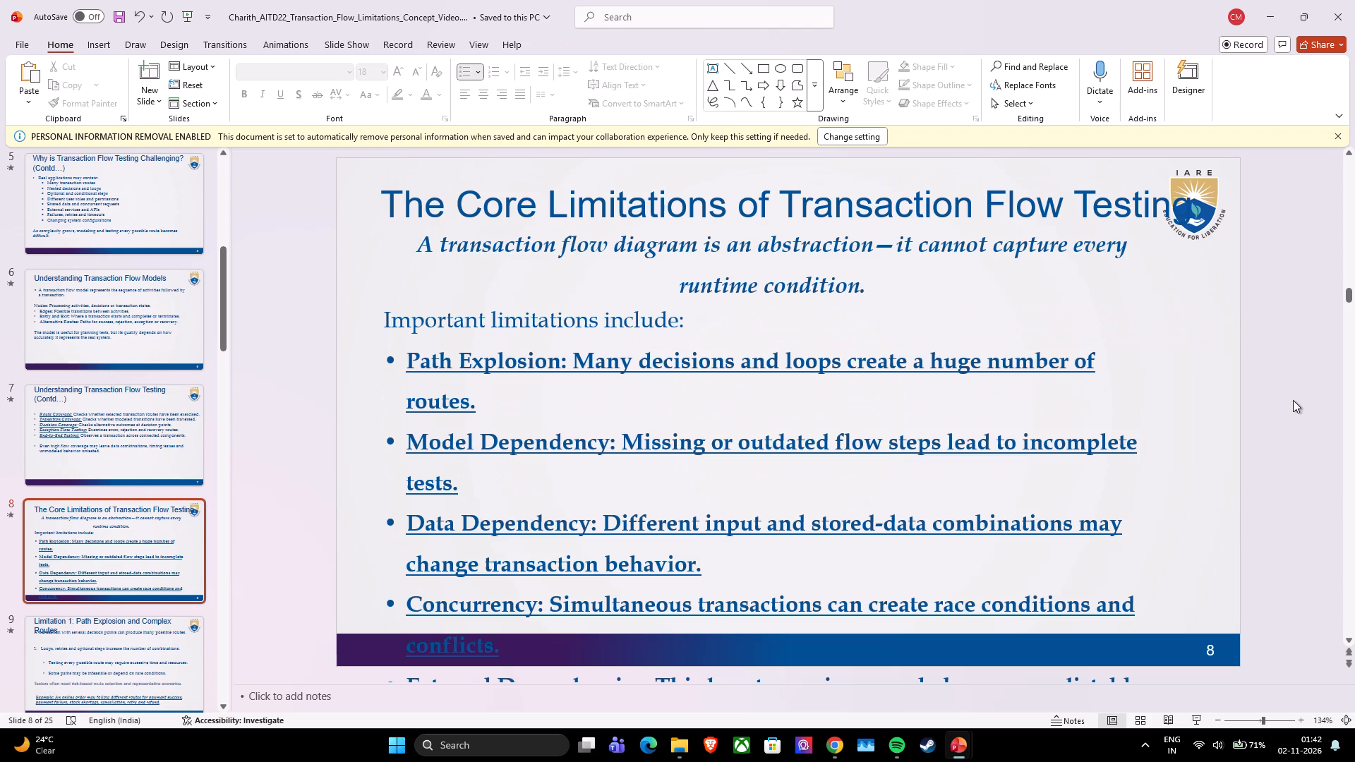
scroll(910, 513, "down", 5)
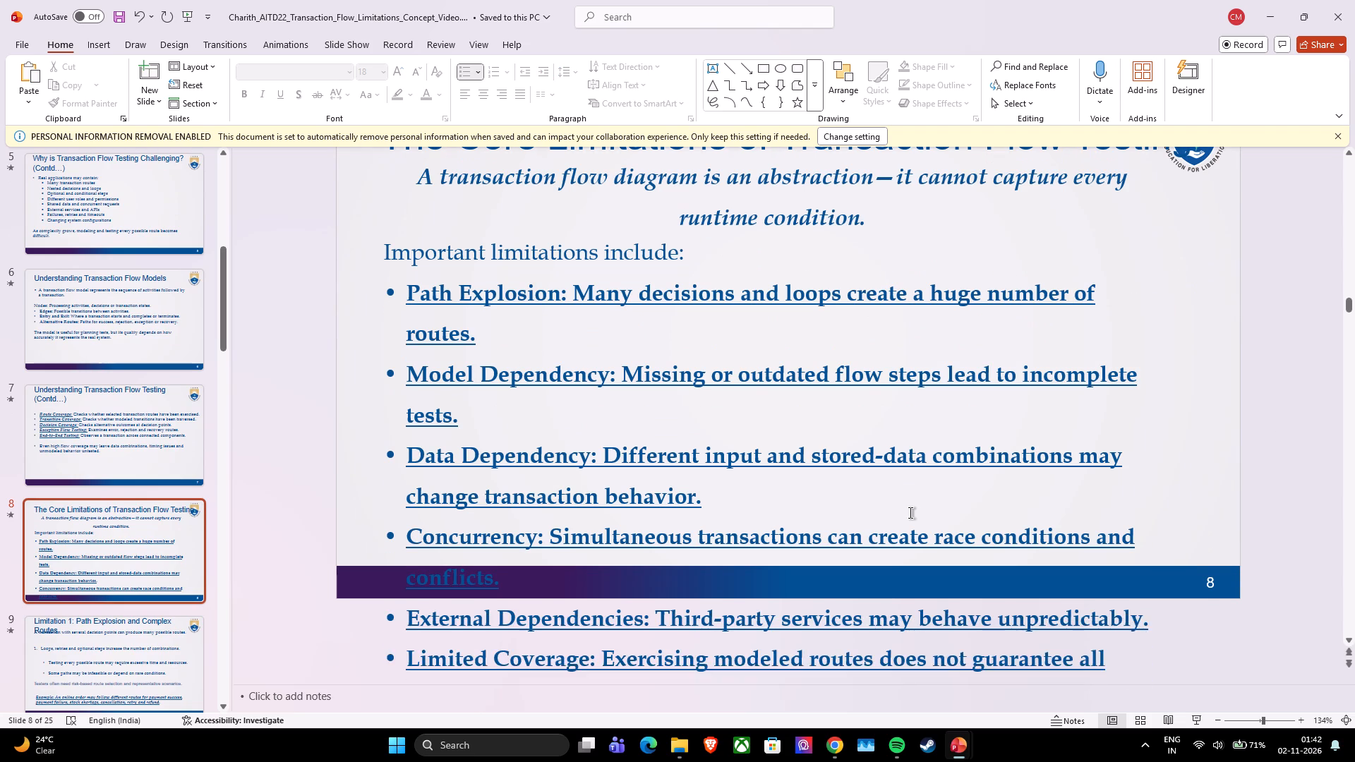
scroll(910, 513, "down", 3)
left_click(832, 543)
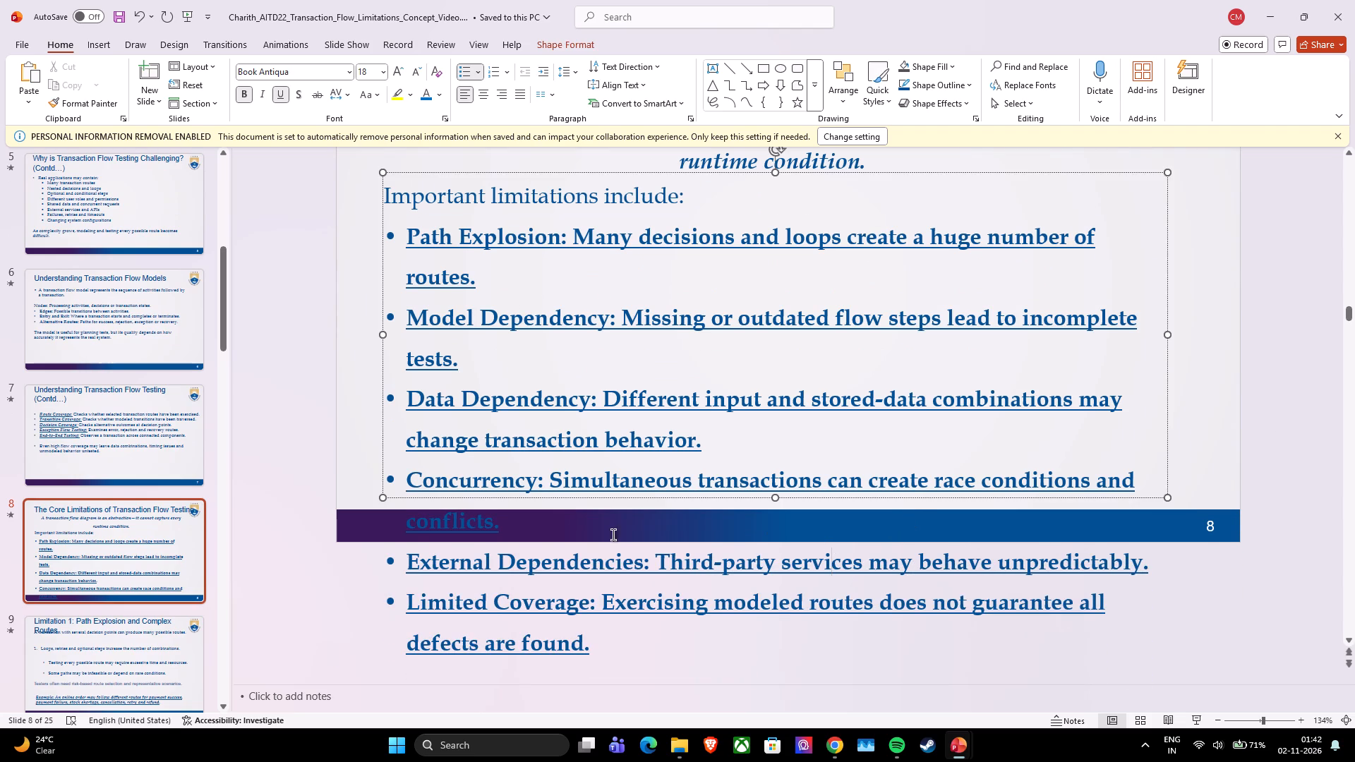
left_click(610, 645)
key("ctrl+shift+Up")
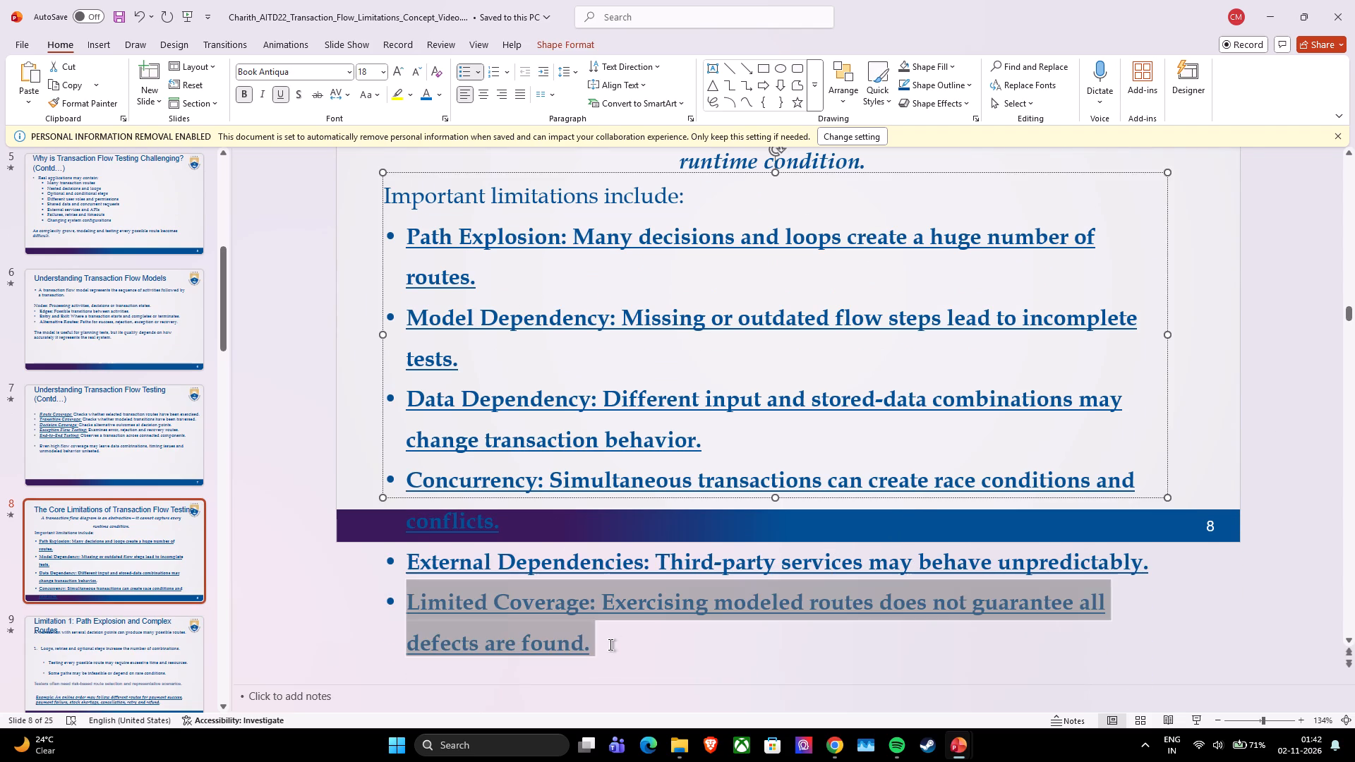
key("ctrl+shift+Up")
key("ctrl+shift+Up")
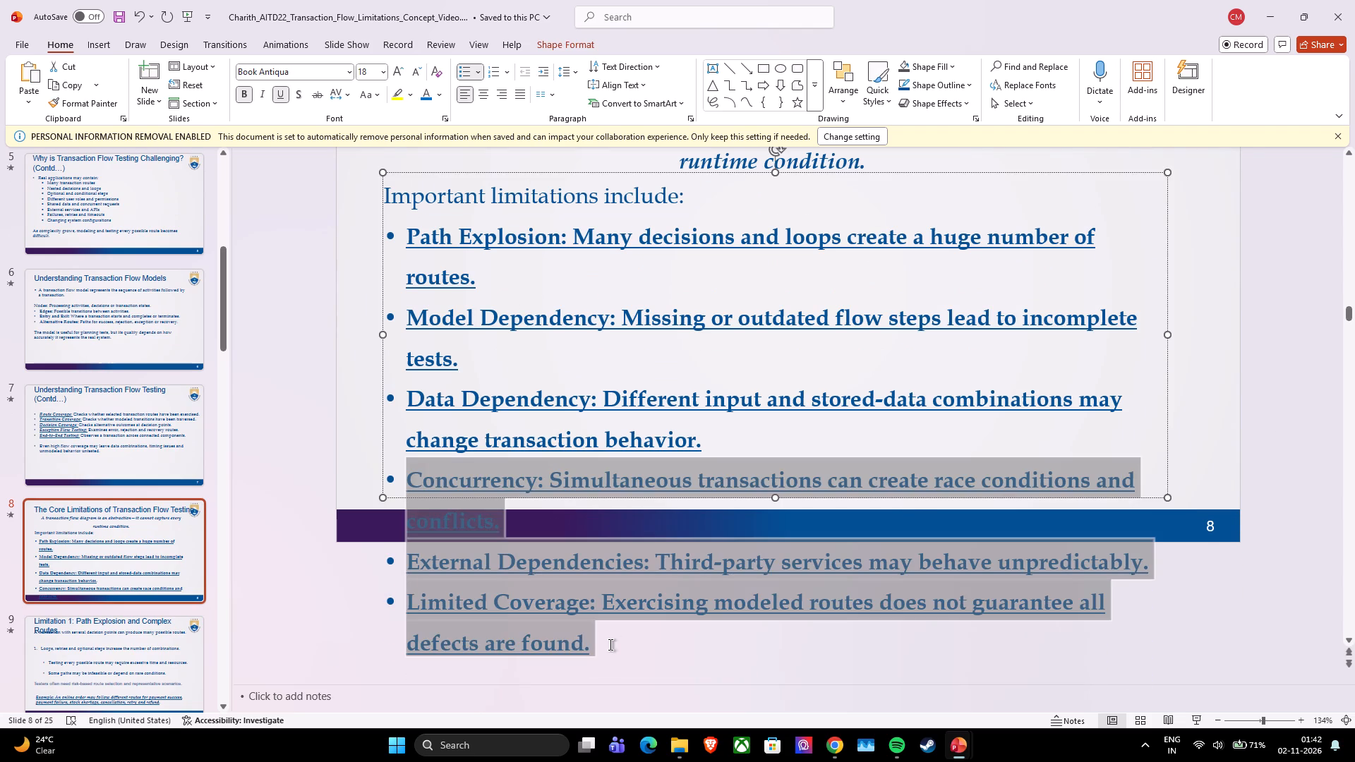
key("ctrl+shift+Down")
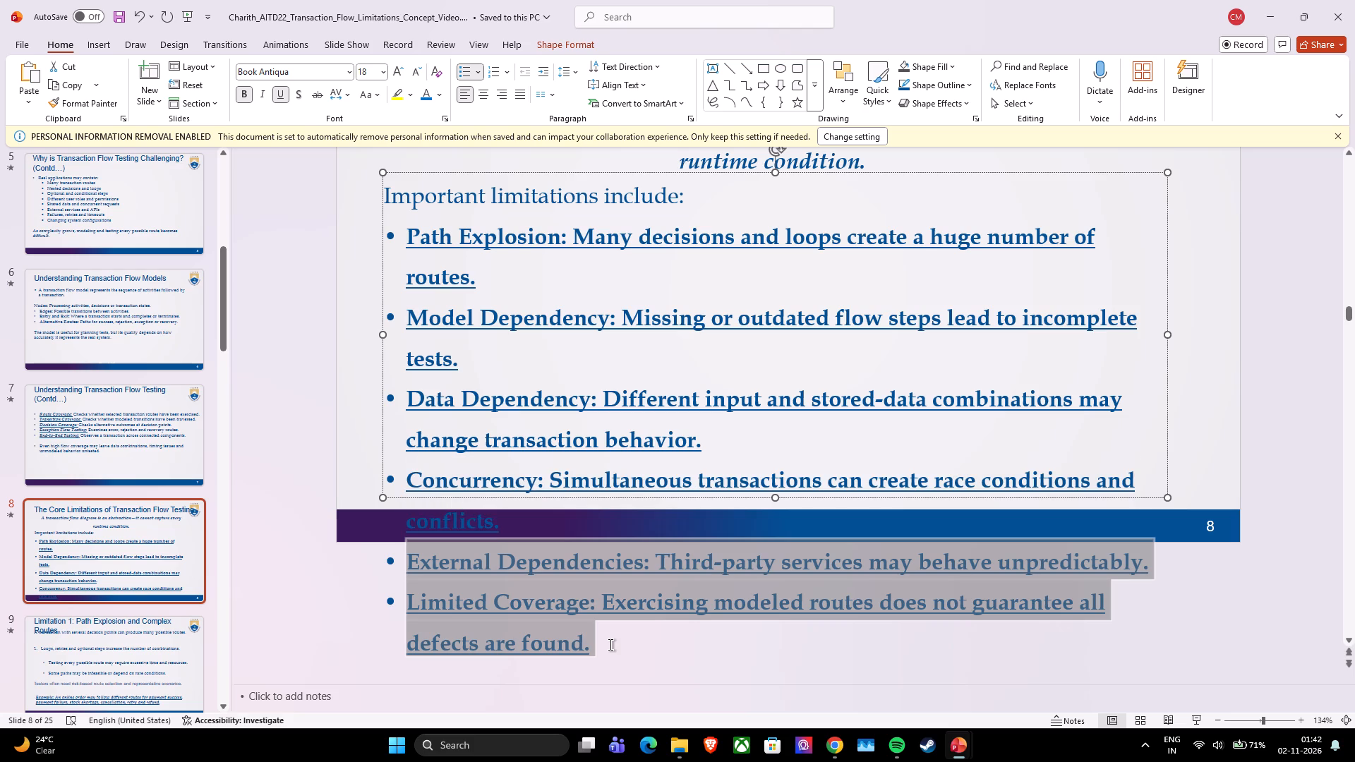
key("ctrl+shift+Up")
key("ctrl+shift+Down")
key("BackSpace")
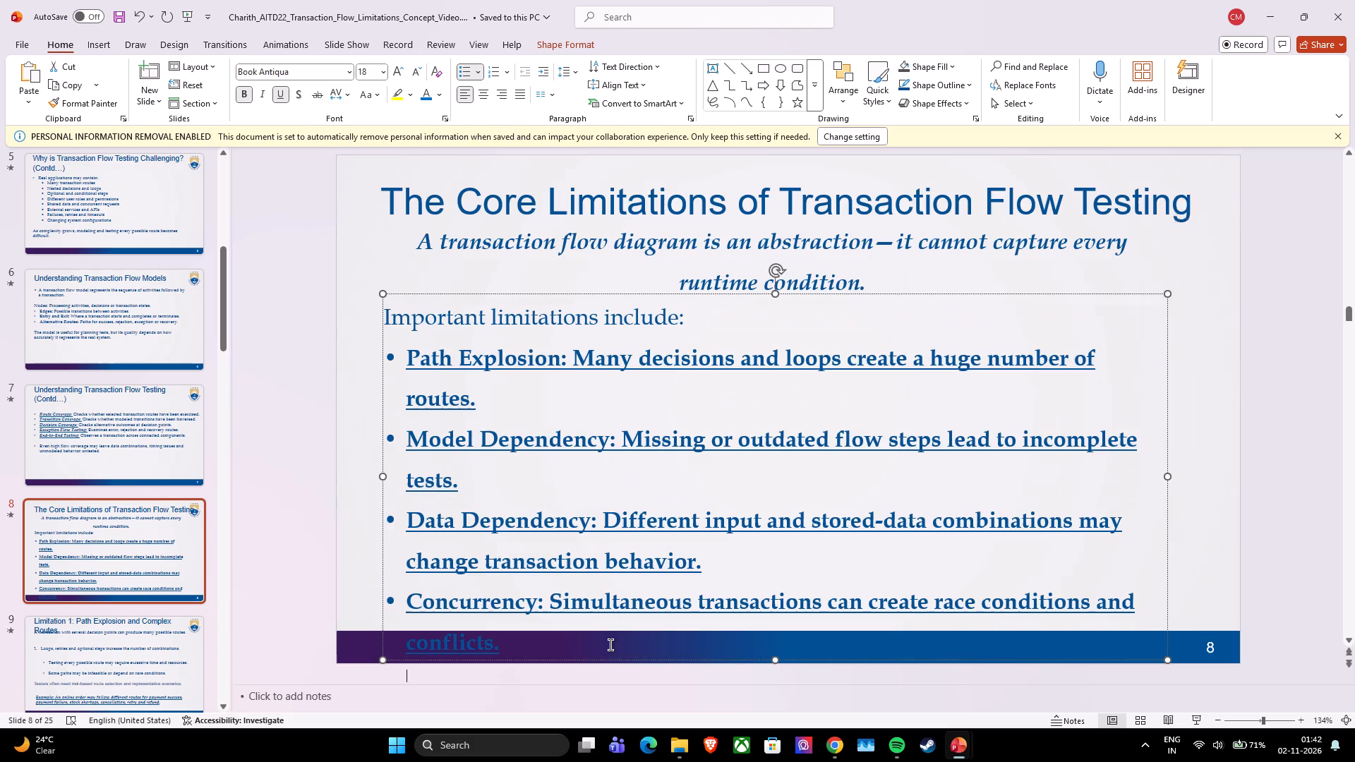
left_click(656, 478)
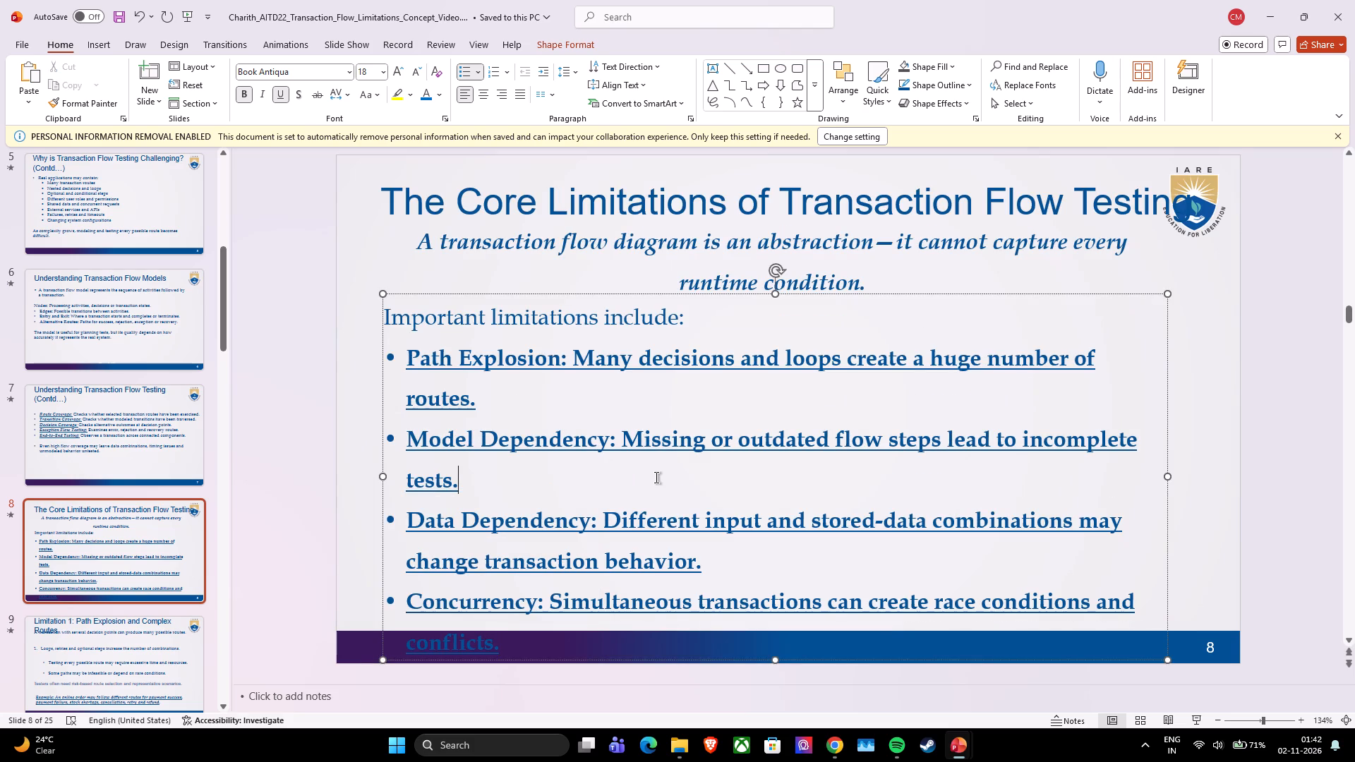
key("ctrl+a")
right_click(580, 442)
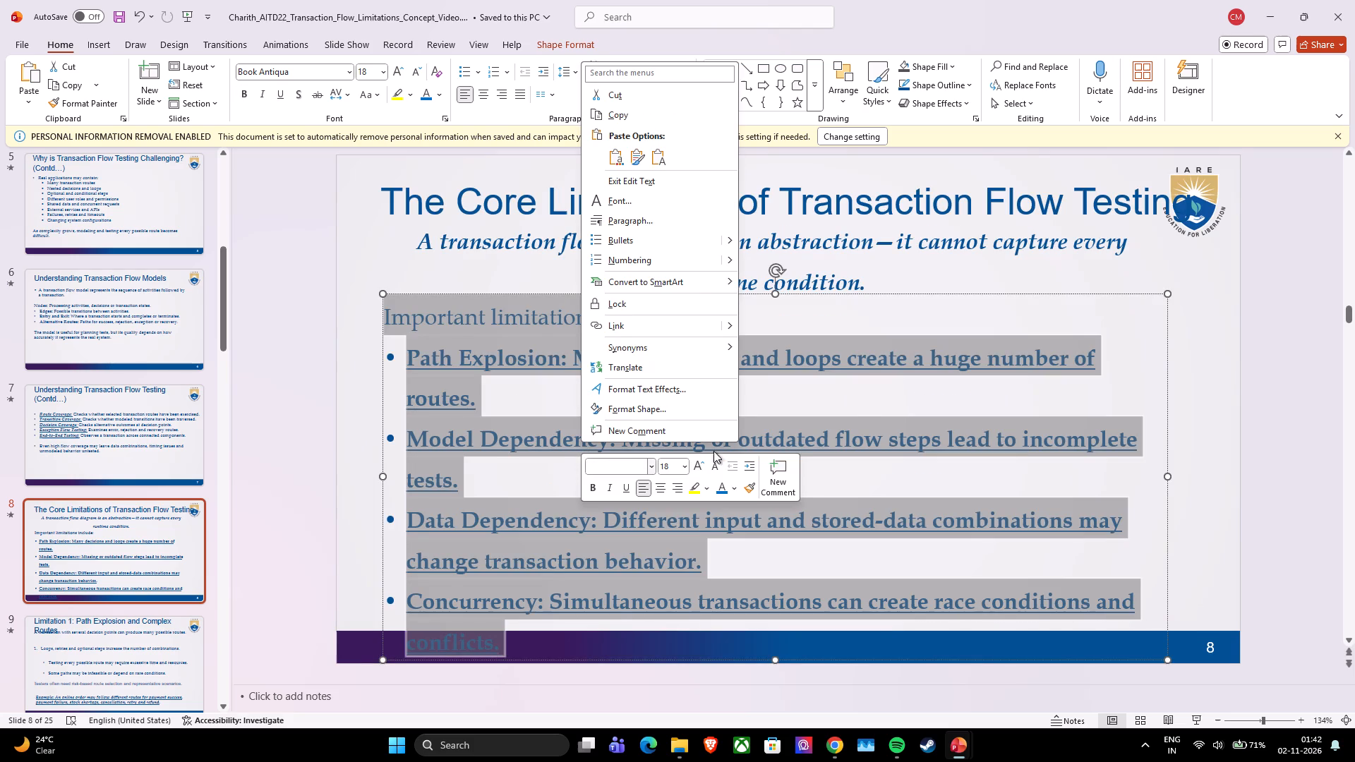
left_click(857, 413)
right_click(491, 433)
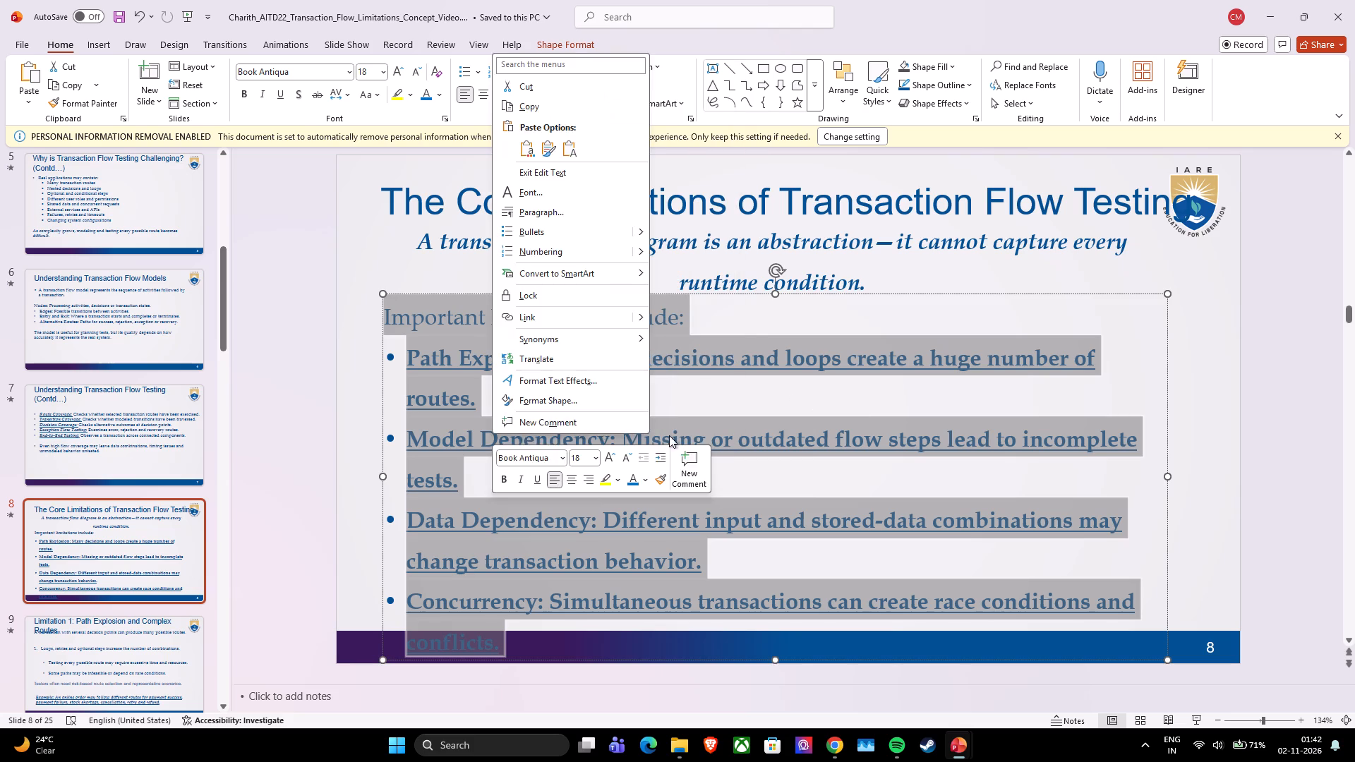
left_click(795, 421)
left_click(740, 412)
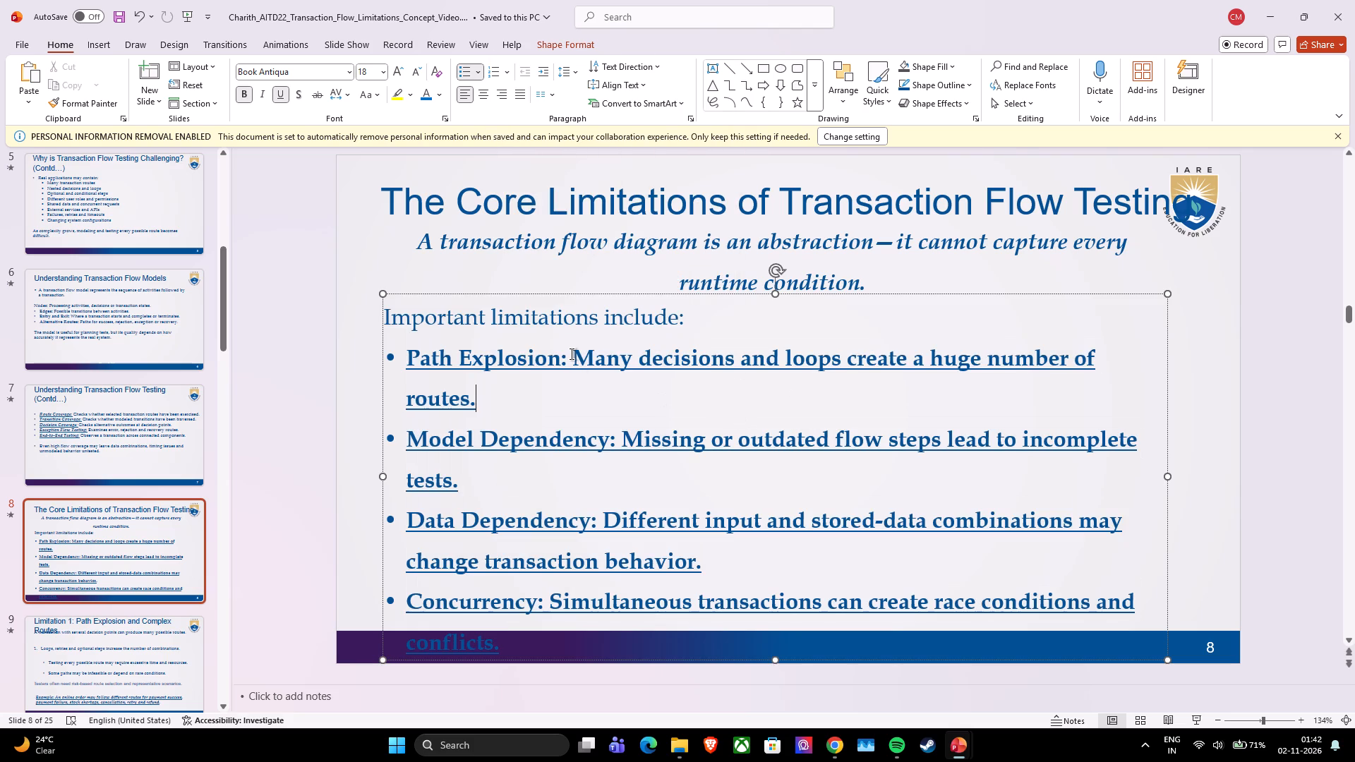
Remove bold and underline from the descriptions following the four limitation labels on slide 8, leaving the labels as they are.
left_click_drag(572, 354, 596, 406)
left_click_drag(619, 435, 625, 502, "ctrl+shift")
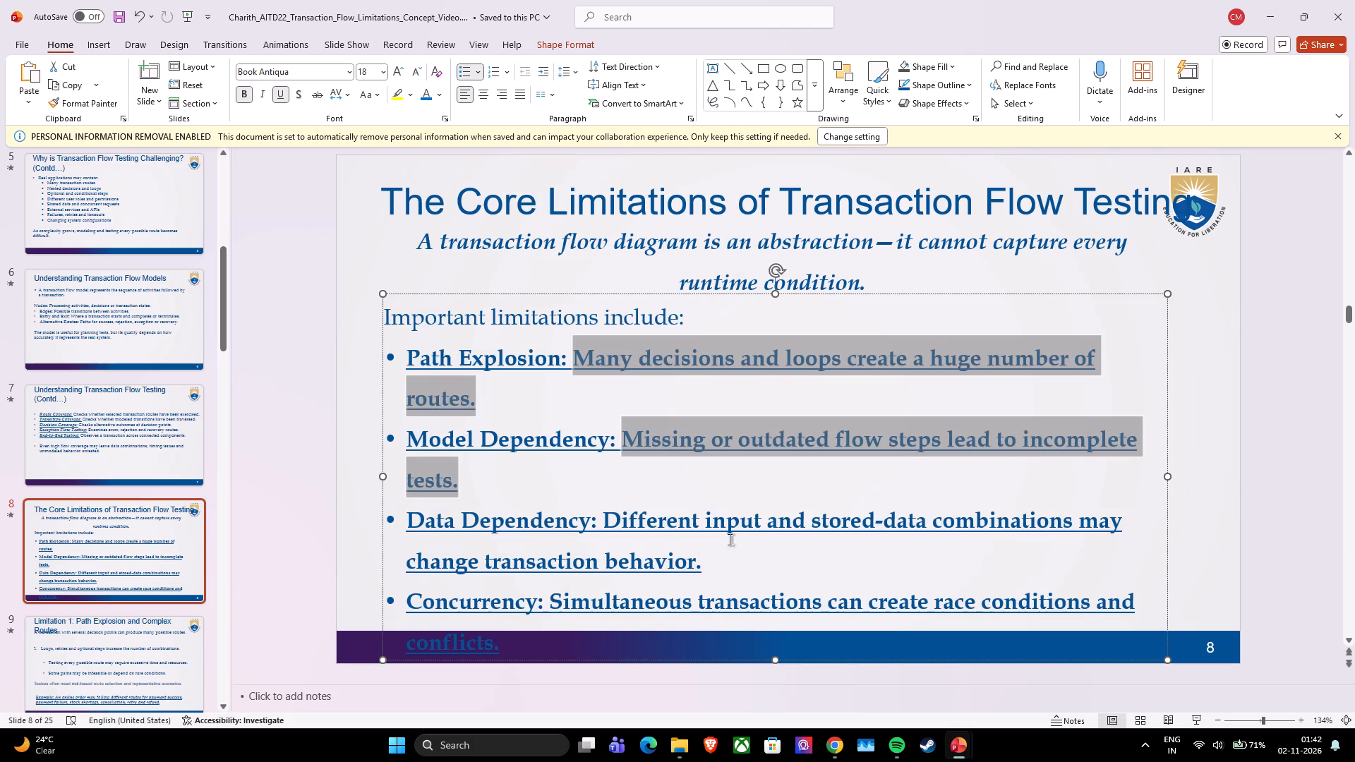
left_click_drag(605, 519, 753, 569, "ctrl+shift")
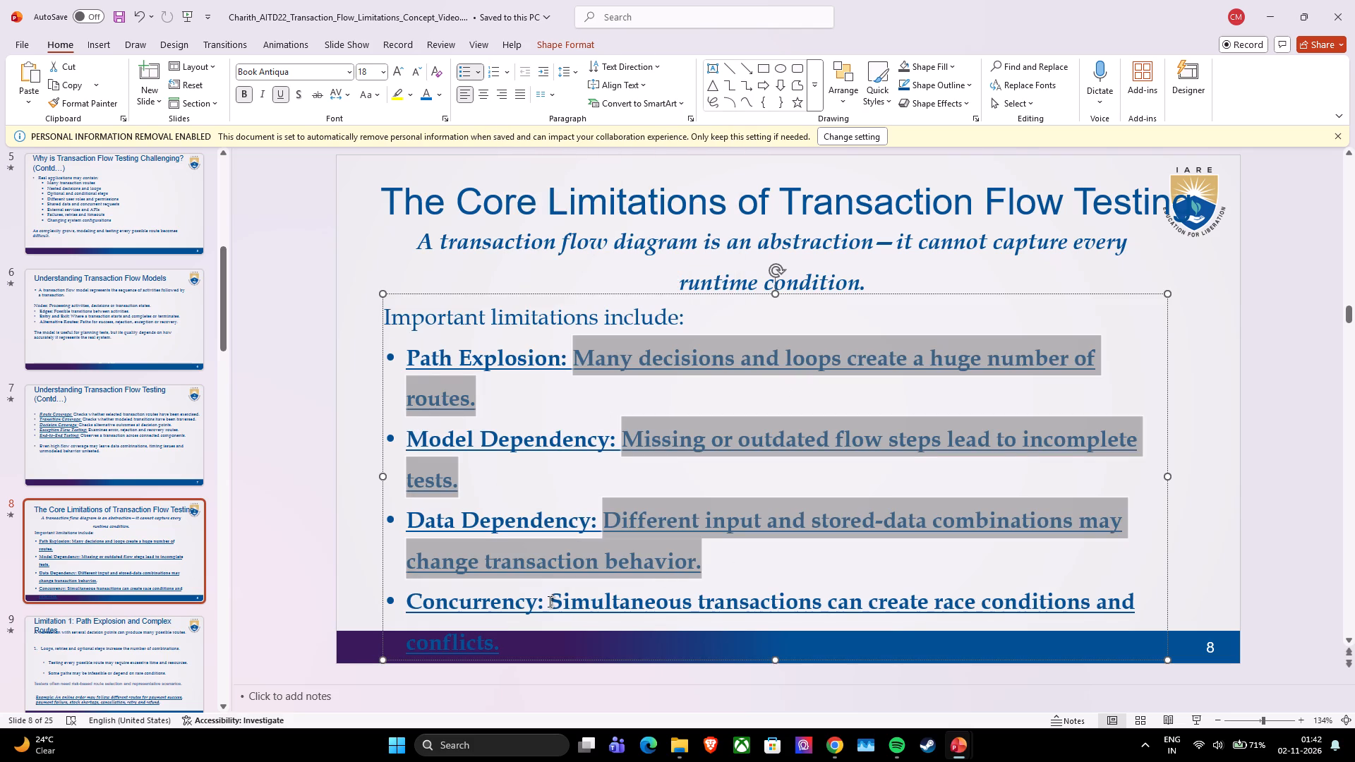
left_click_drag(549, 598, 560, 646, "ctrl+shift")
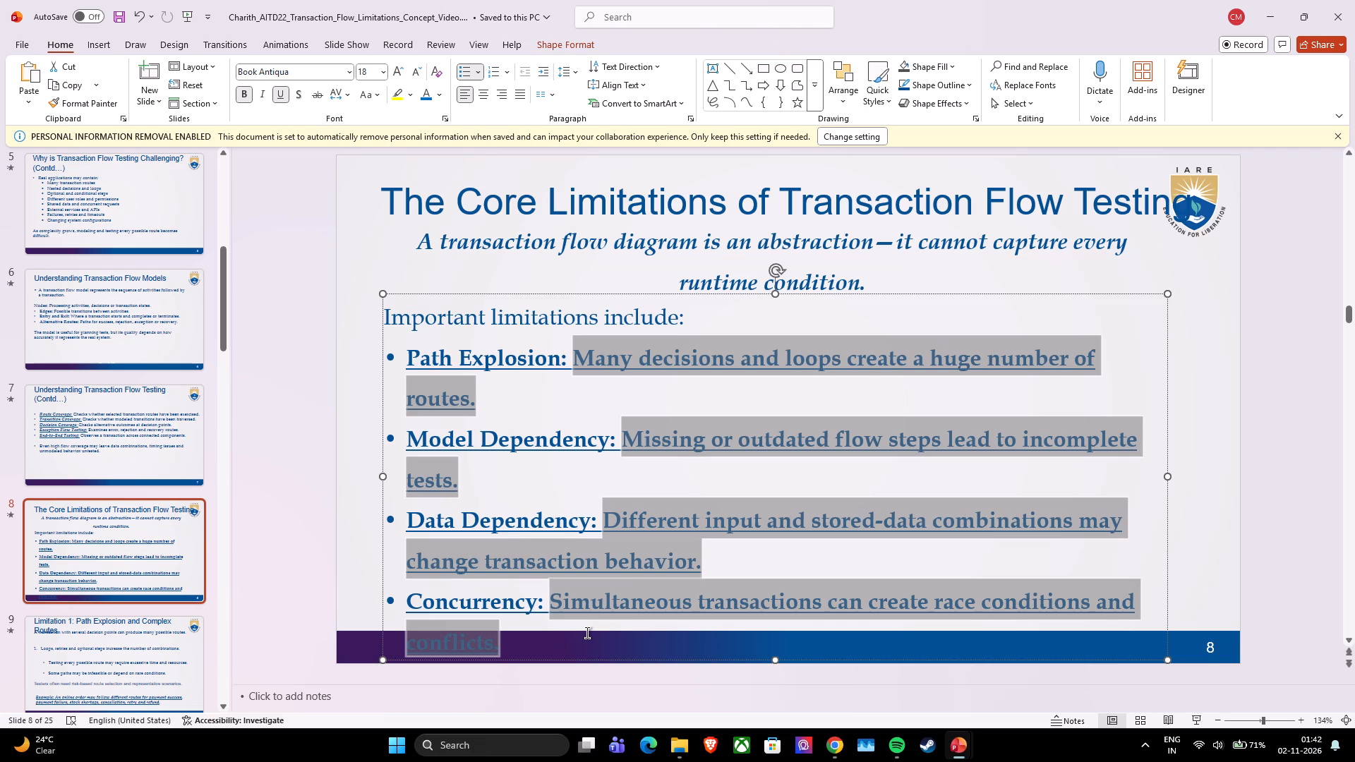
key("ctrl+b")
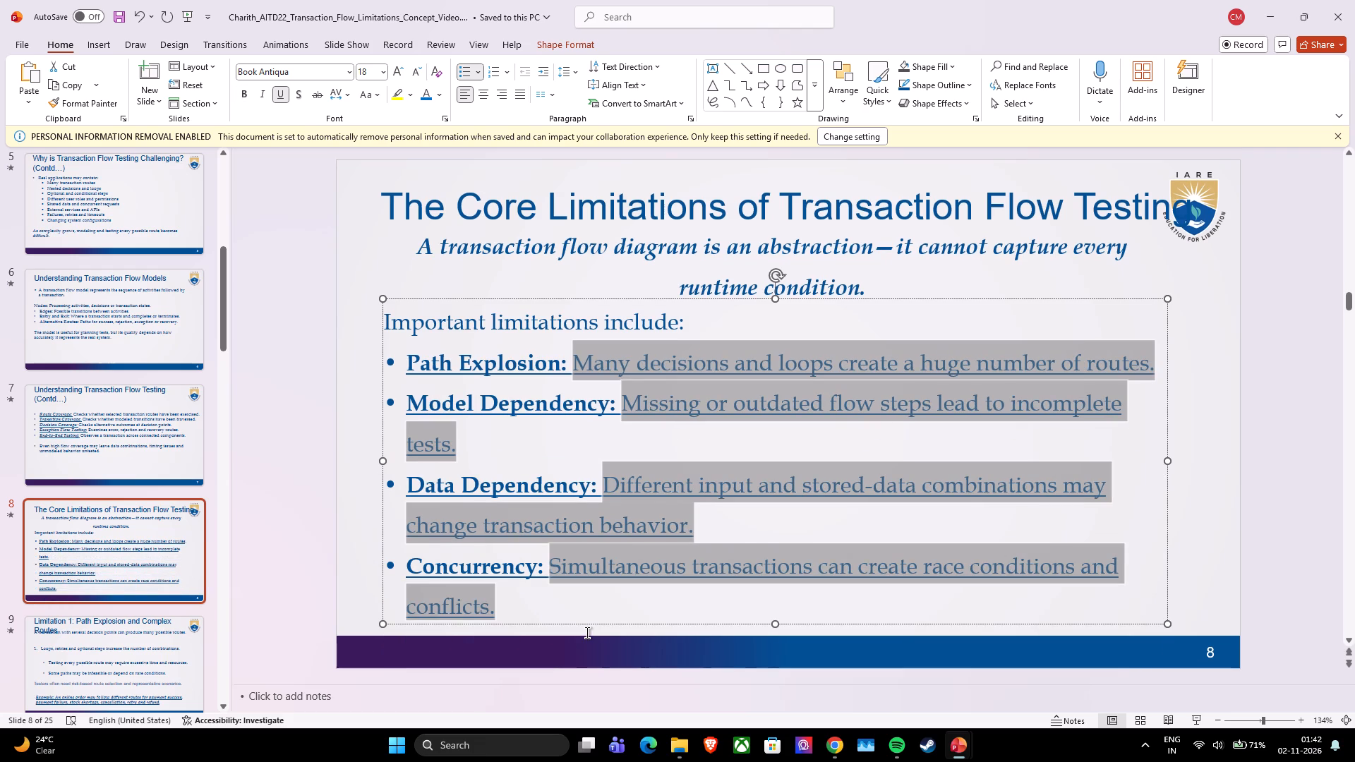
key("ctrl+u")
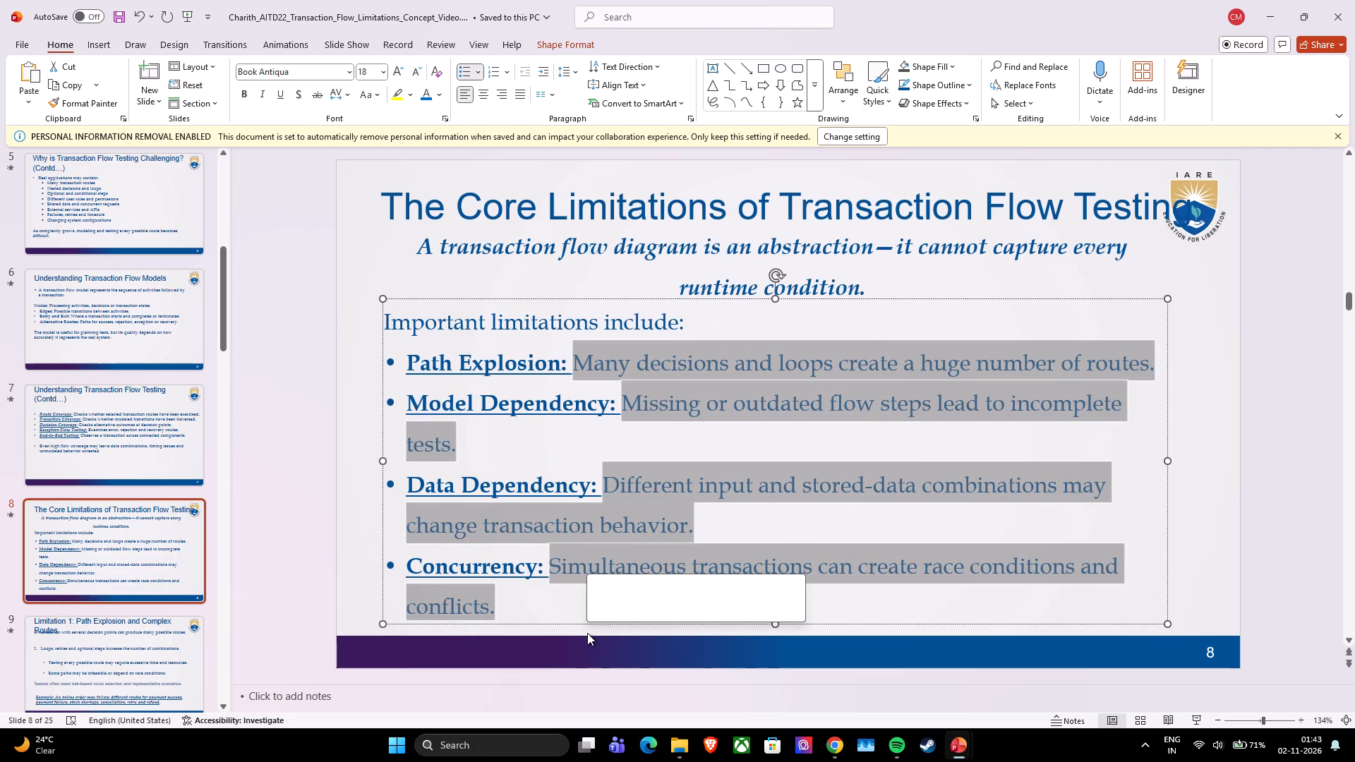
Italicise the labels "Path Explosion:", "Model Dependency:", "Data Dependency:" and "Concurrency:" on slide 8.
left_click(893, 476)
left_click_drag(406, 355, 574, 360)
right_click(574, 360)
left_click_drag(406, 398, 576, 402, "ctrl+shift")
left_click_drag(403, 397, 577, 413, "ctrl+shift")
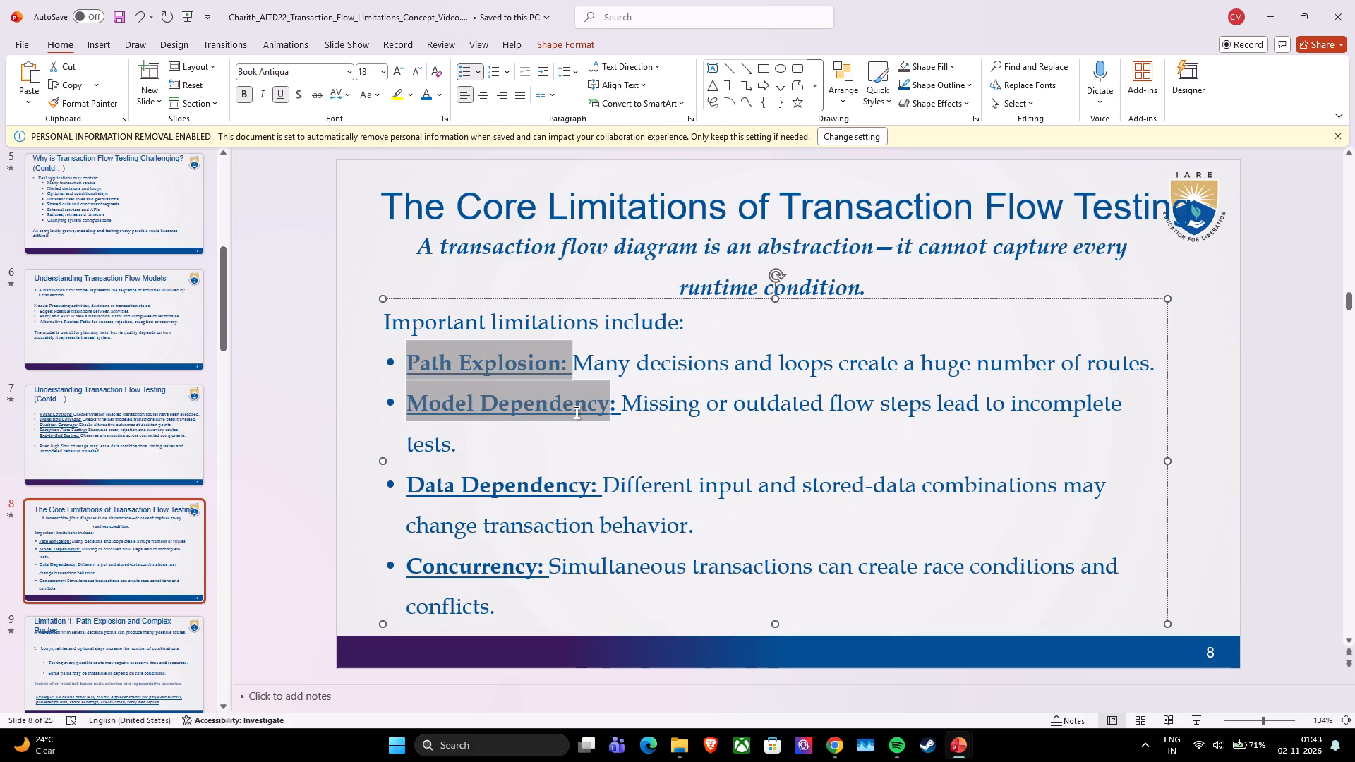
left_click_drag(577, 413, 619, 412, "ctrl+shift")
left_click_drag(405, 483, 601, 499, "ctrl+shift")
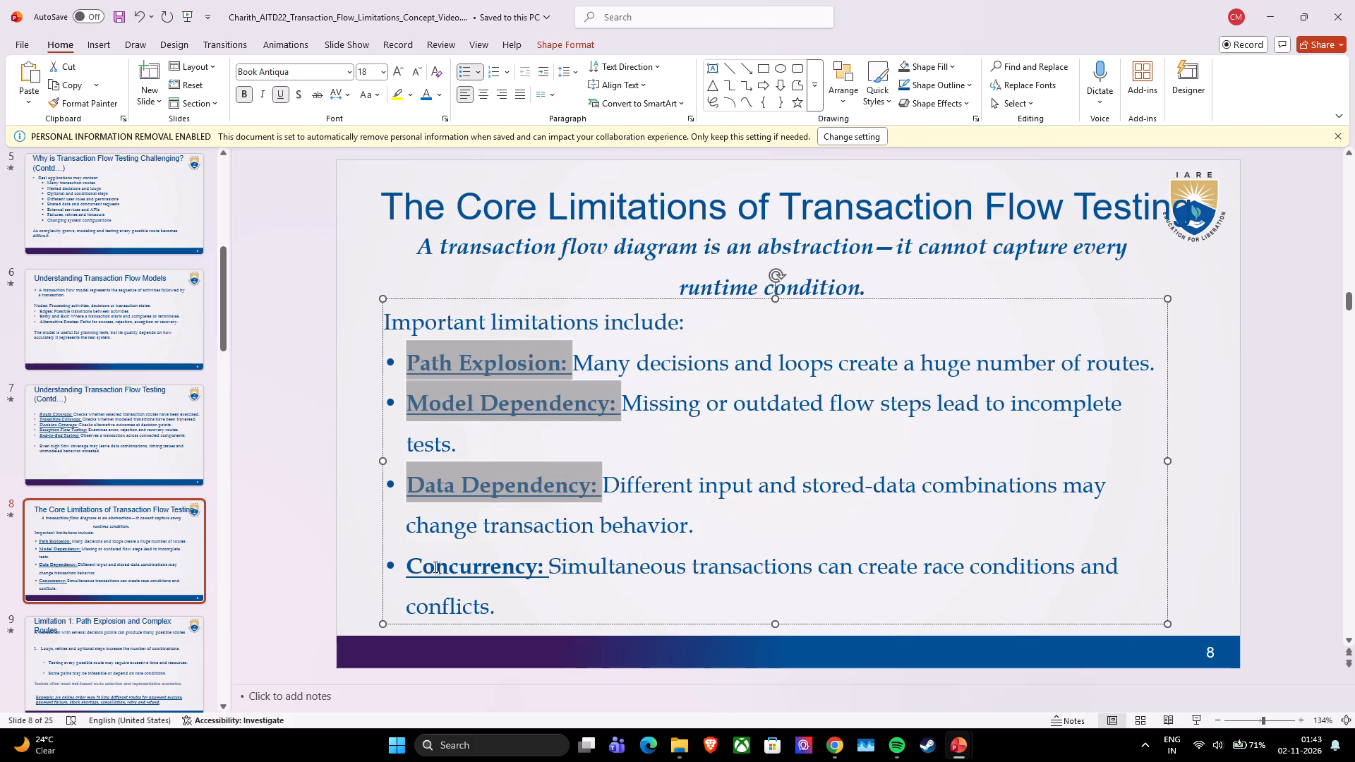
left_click_drag(408, 564, 555, 569, "ctrl+shift")
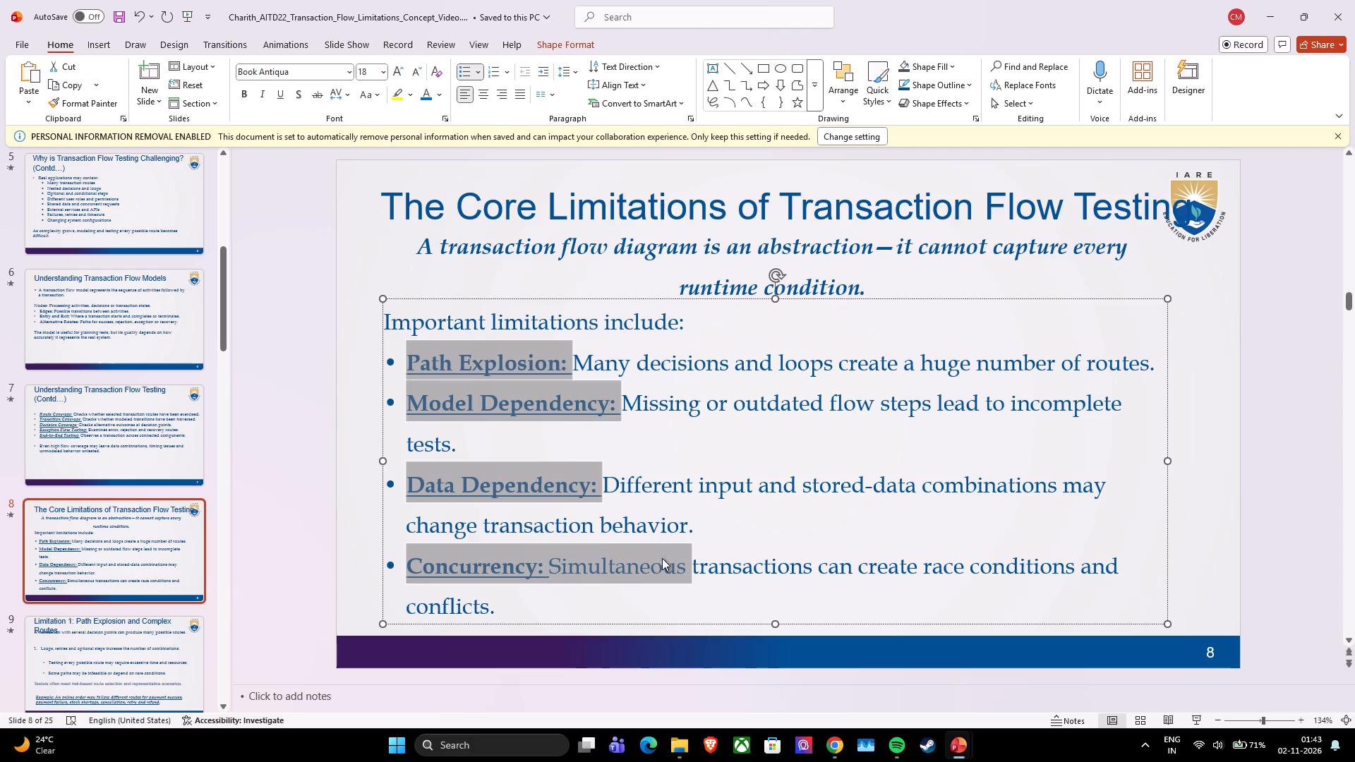
left_click_drag(686, 556, 560, 562, "ctrl+shift")
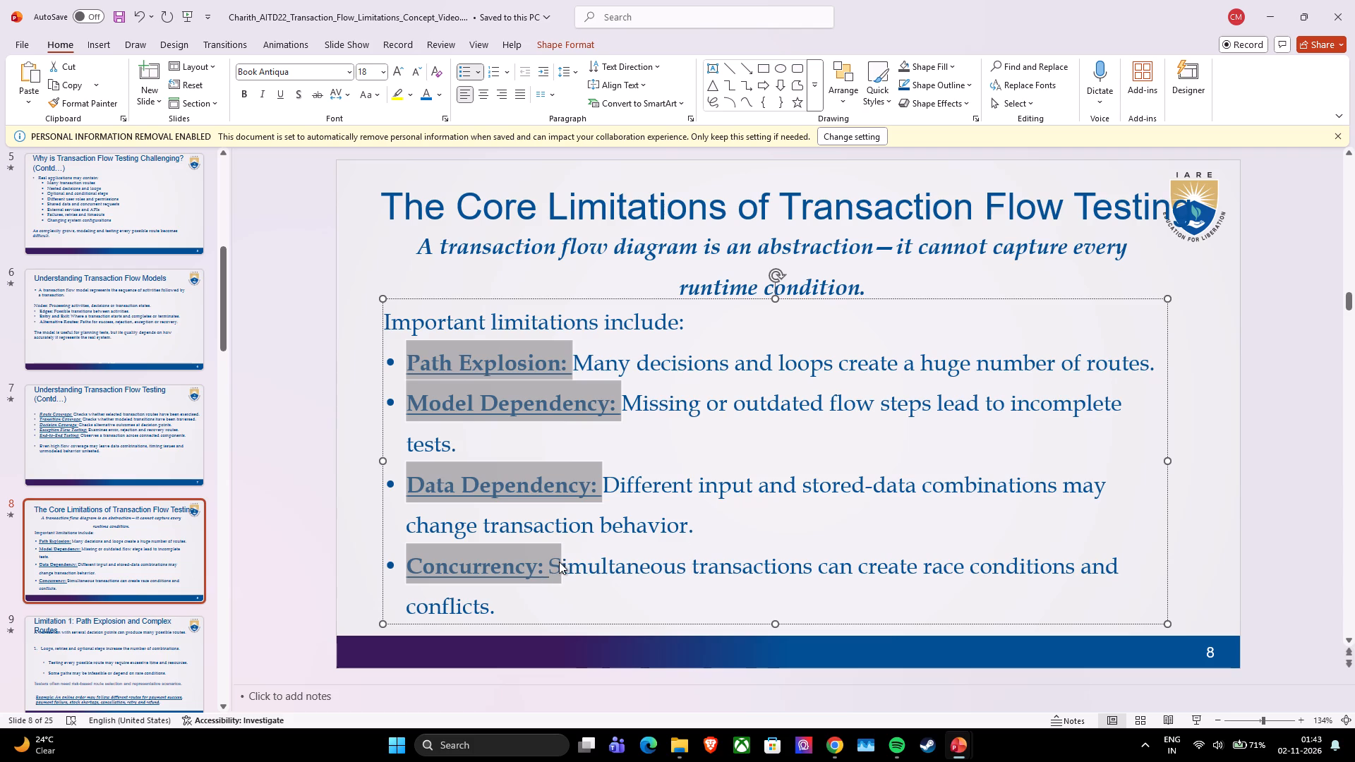
left_click(544, 562, "ctrl+shift")
key("ctrl+i")
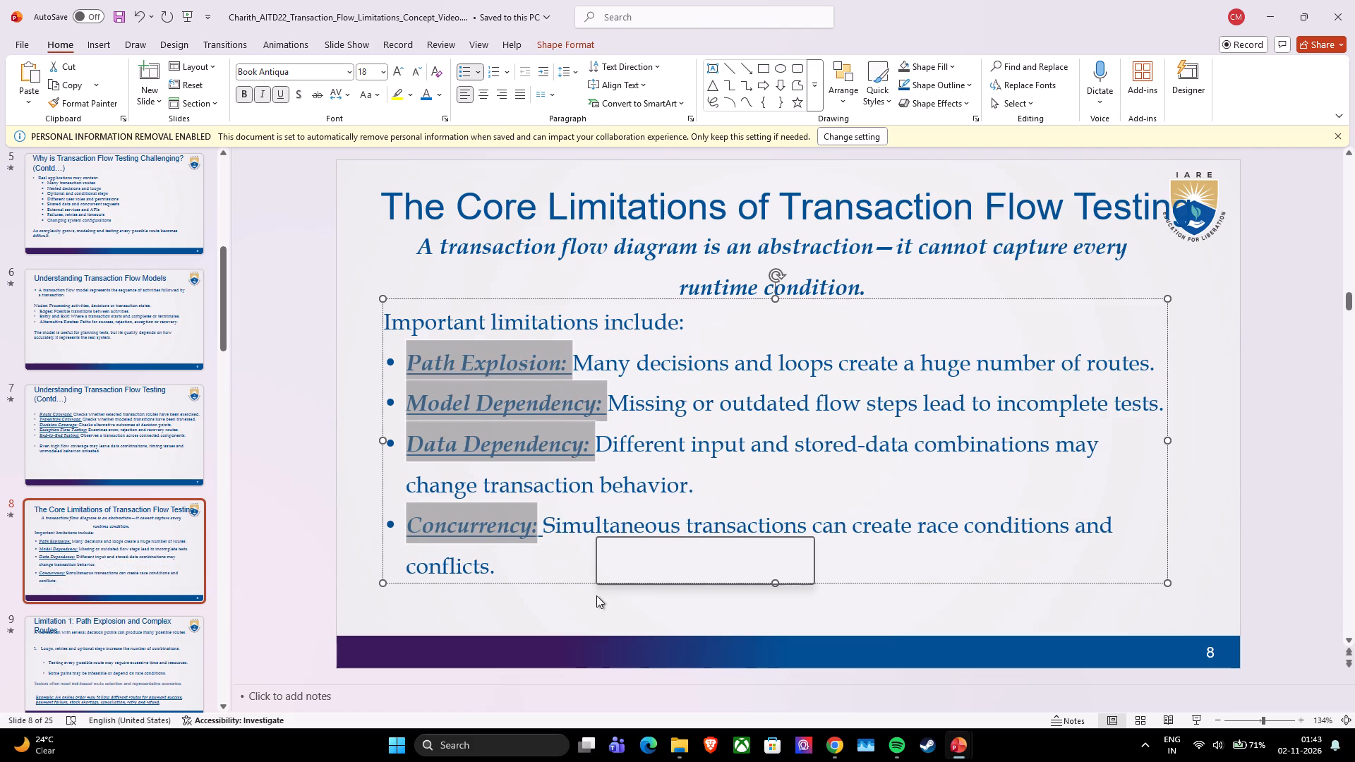
left_click(1291, 402)
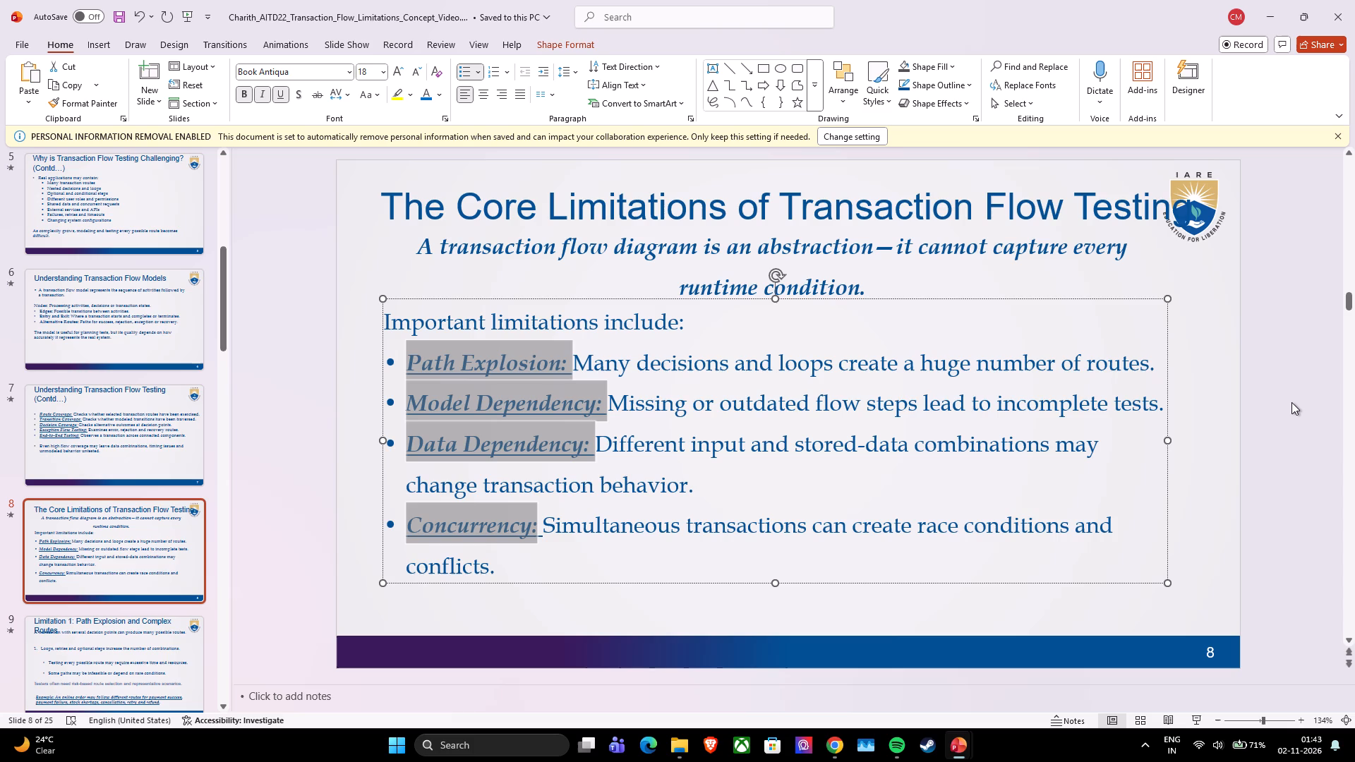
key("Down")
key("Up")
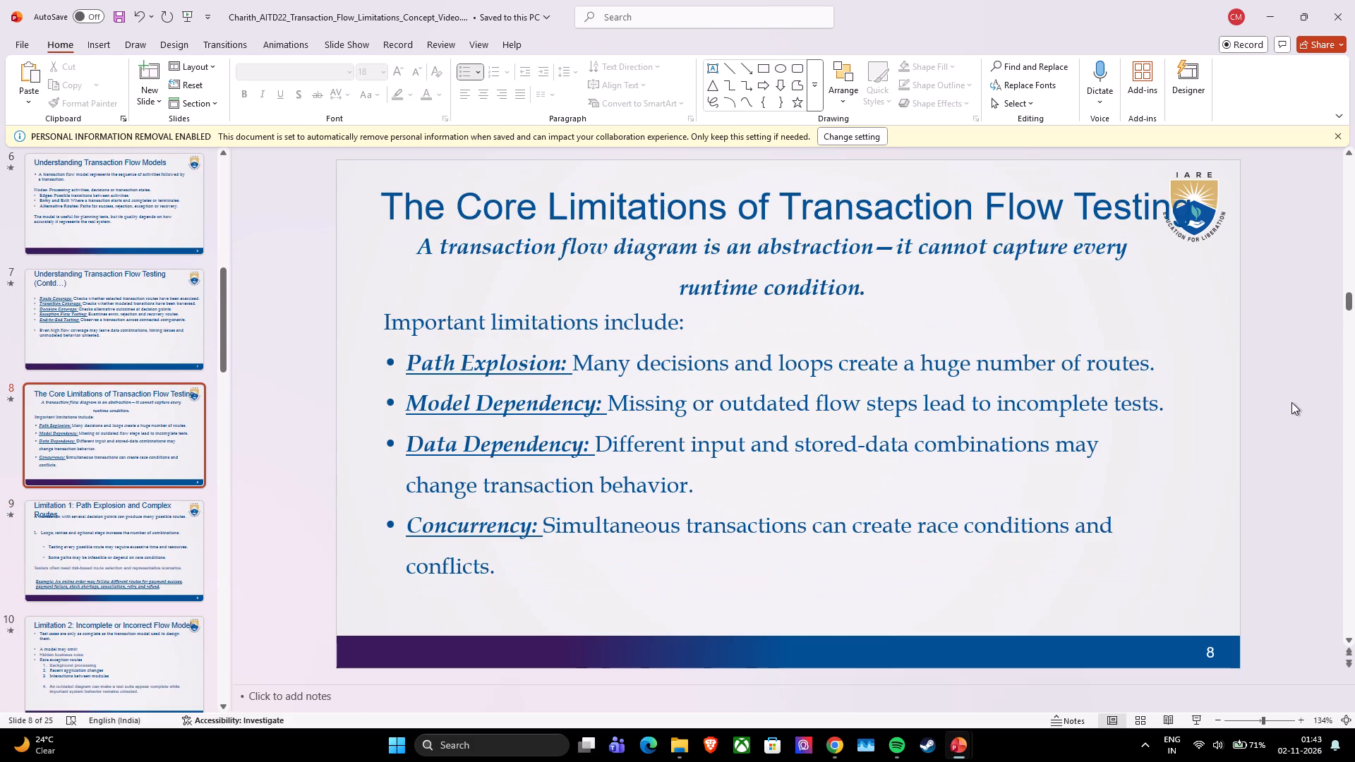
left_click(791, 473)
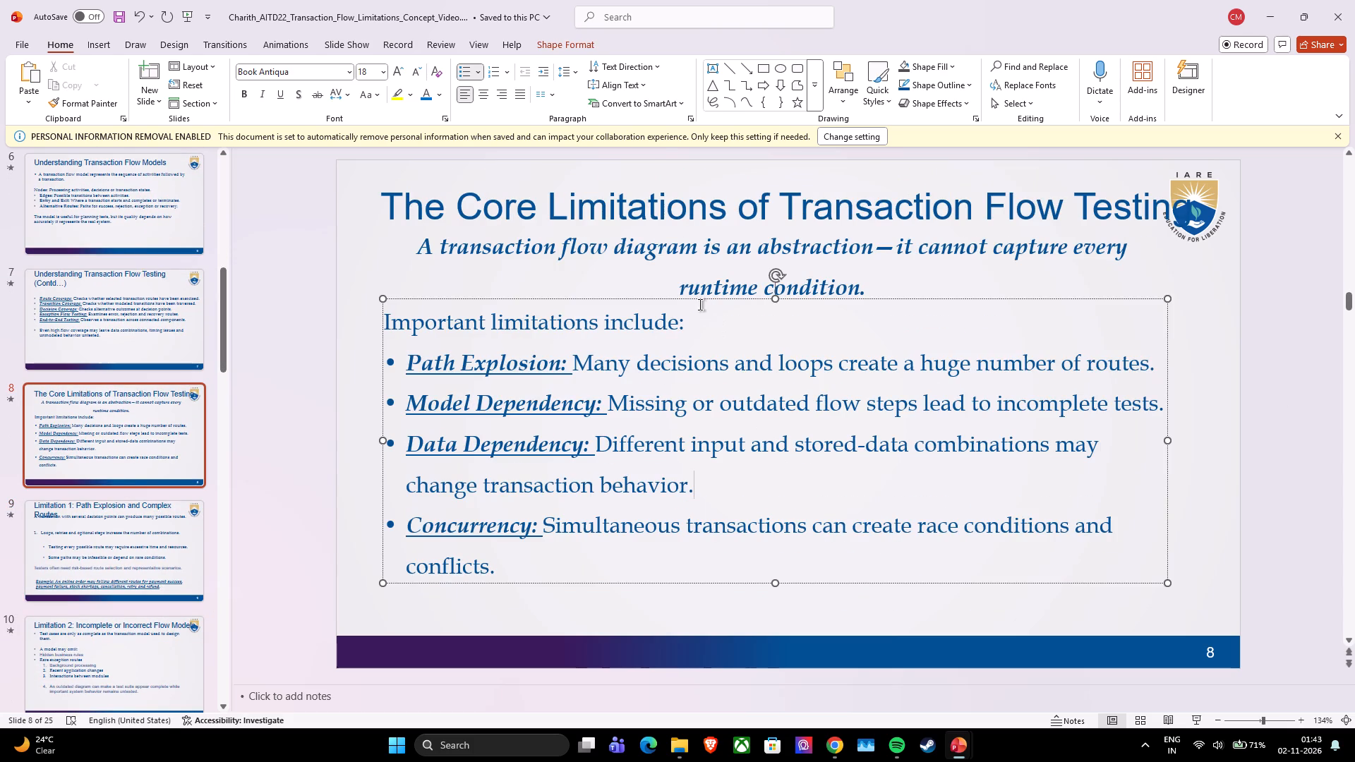
Move the limitations list and the centred italic statement on slide 8 slightly down, clearing space below the title.
left_click_drag(682, 299, 684, 317)
left_click(683, 258)
left_click_drag(693, 260, 692, 275)
left_click(1283, 370)
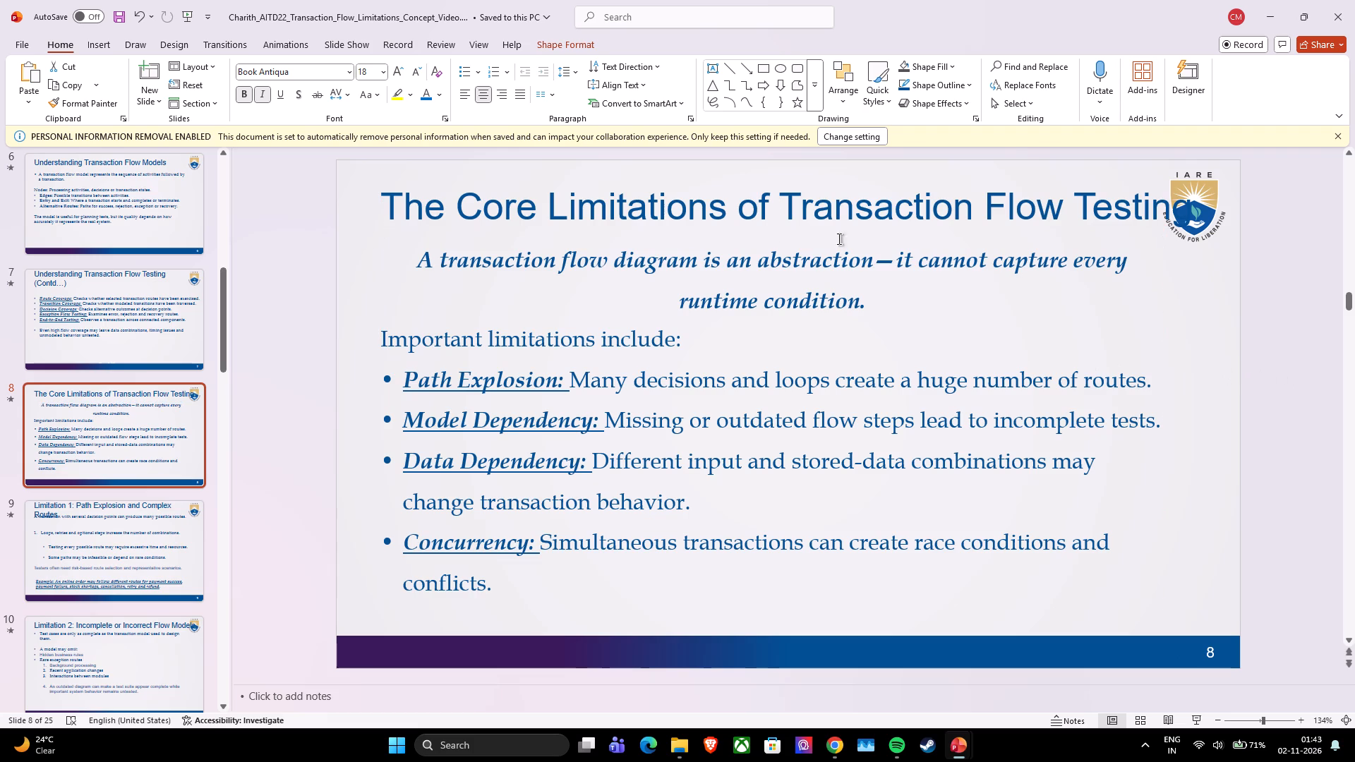
Set the font size of the slide 8 title, "The Core Limitations of Transaction Flow Testing", to 25.
left_click(693, 197)
key("ctrl+a")
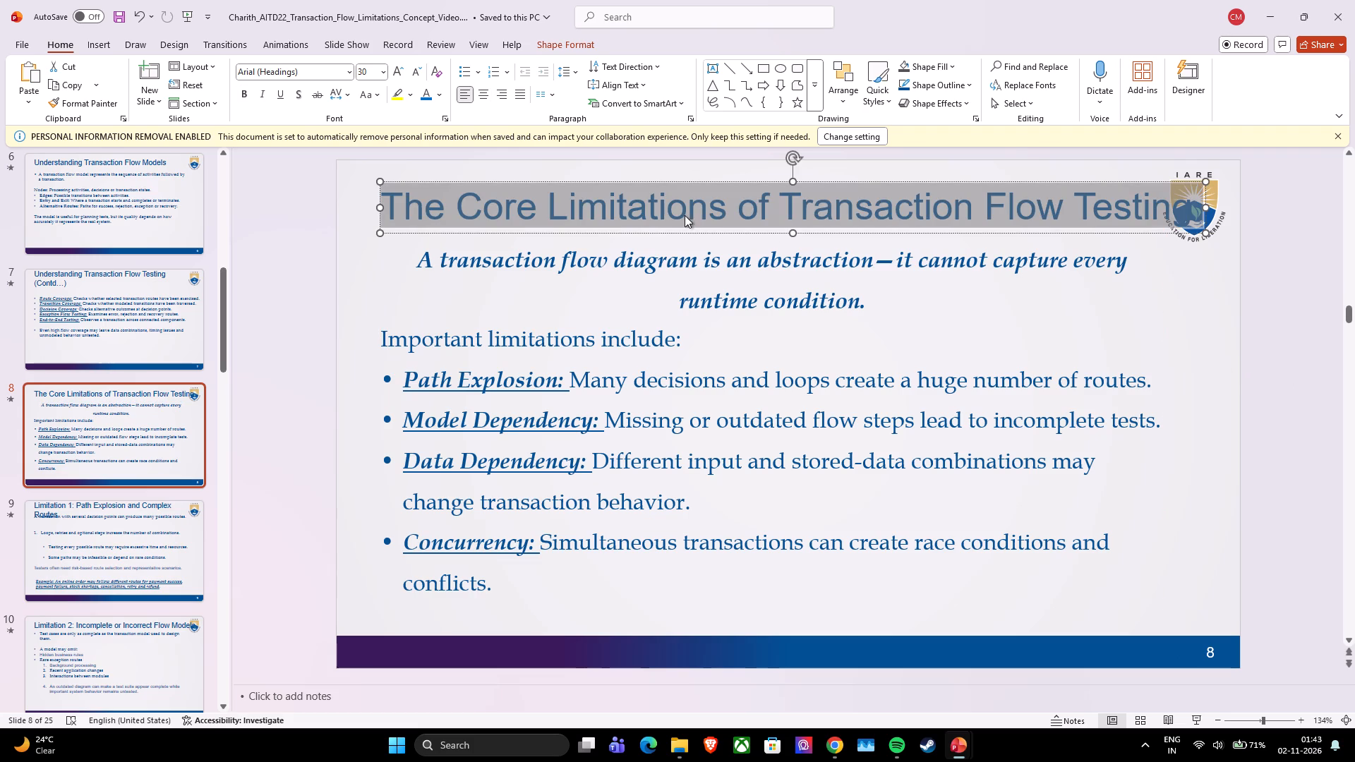
right_click(685, 215)
left_click(775, 165)
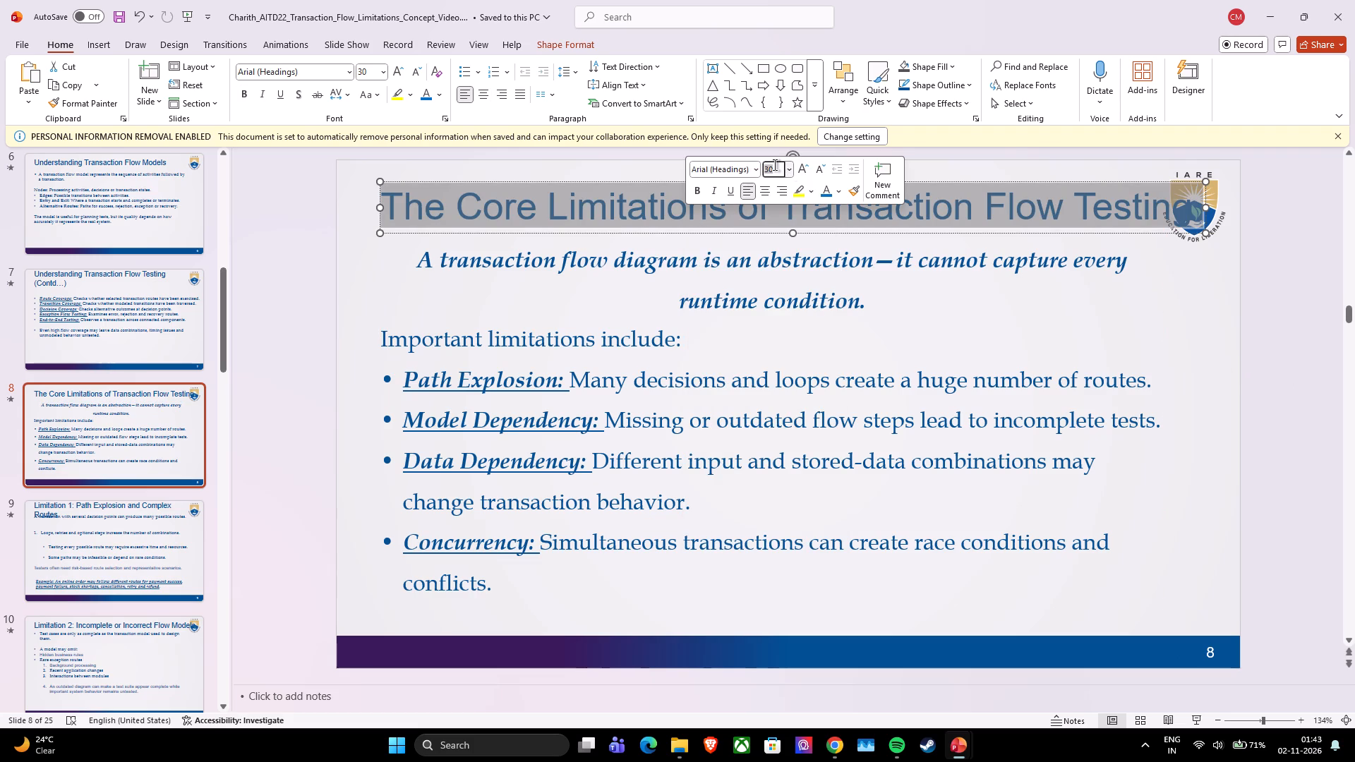
type("25")
key("Return")
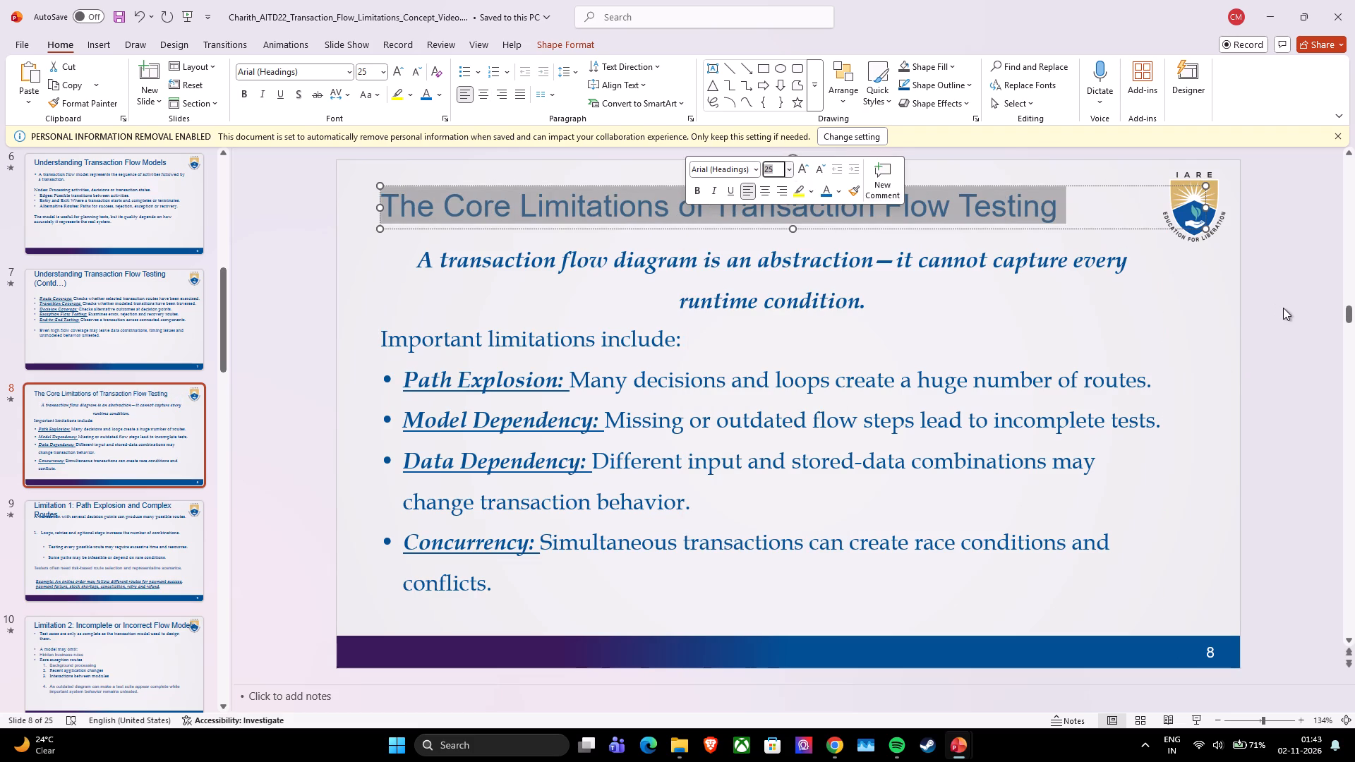
left_click(1283, 308)
On slide 9, delete the blank line above the "Loops, retries" item and move the body text box down clear of the title.
key("Up")
key("Up")
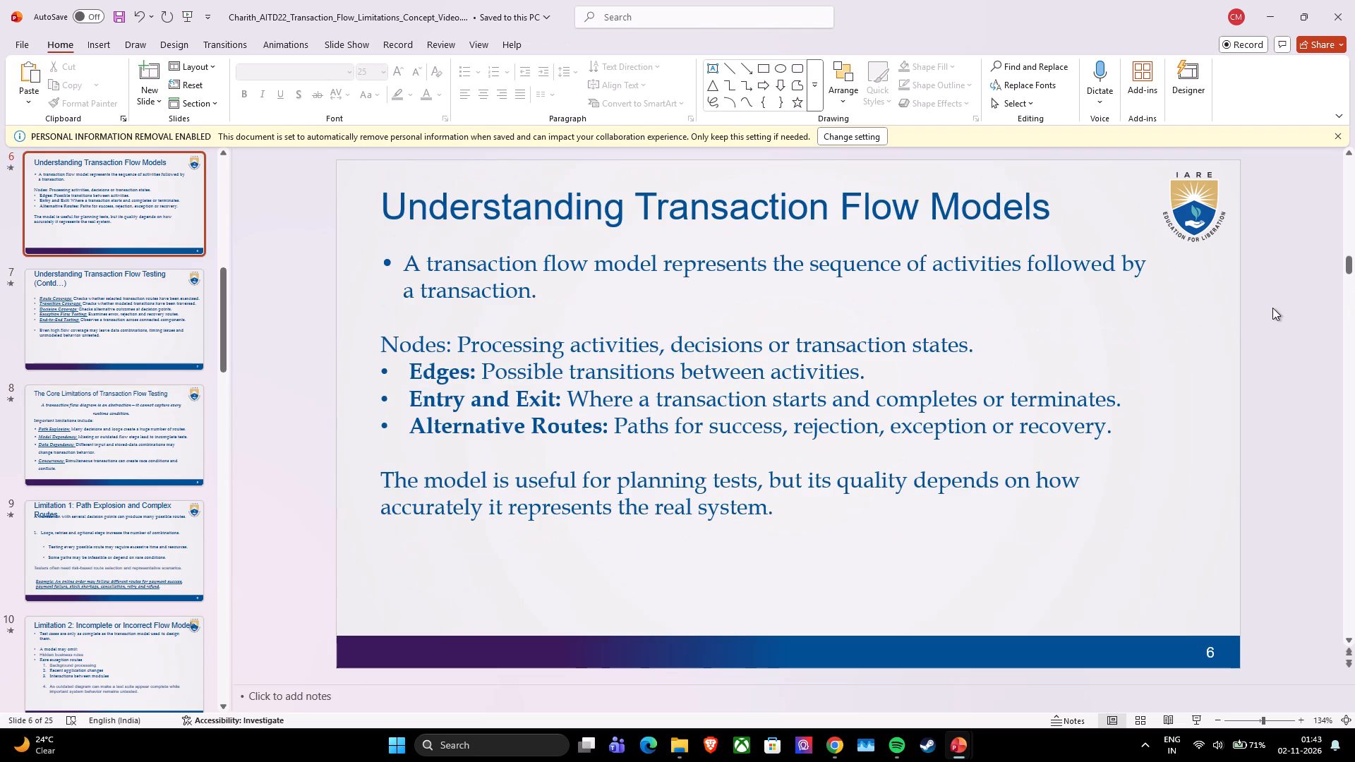
key("Down")
key("Down")
key("Down")
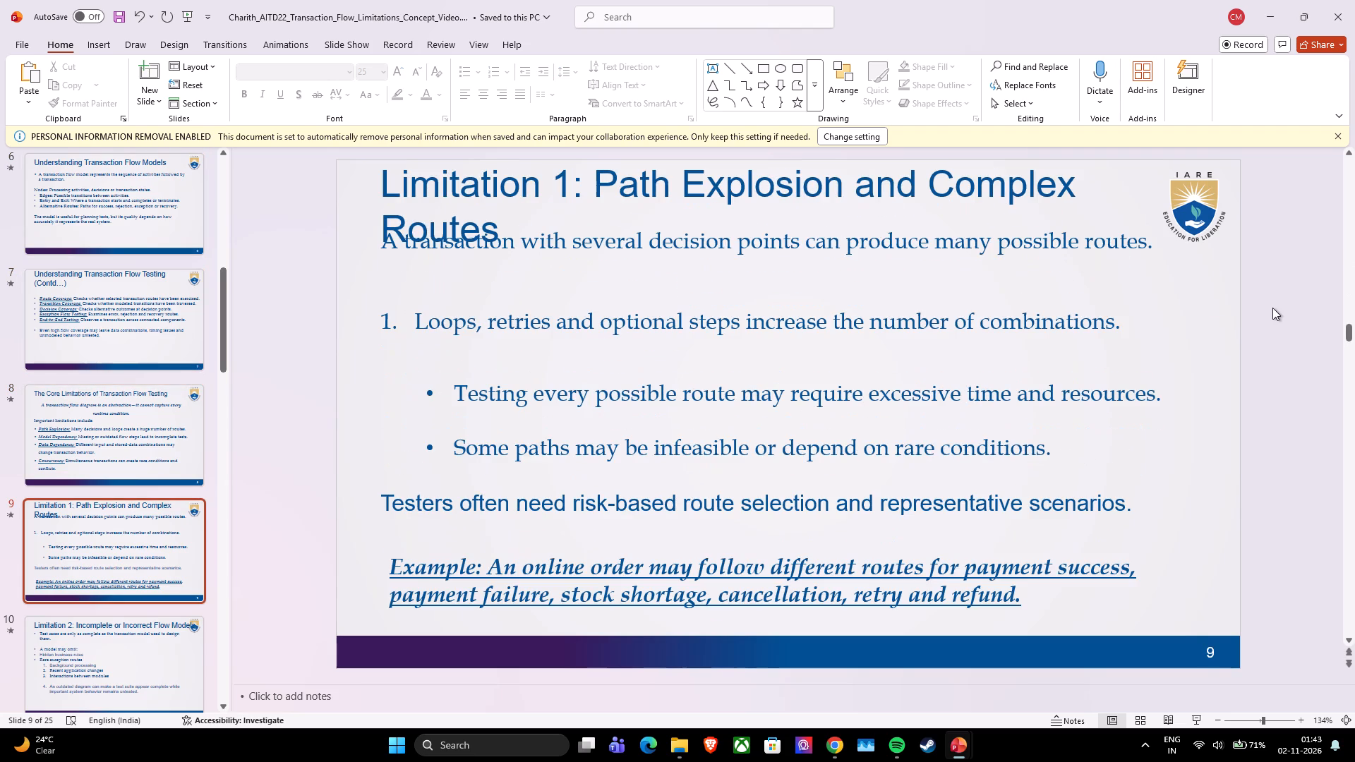
left_click(863, 274)
key("BackSpace")
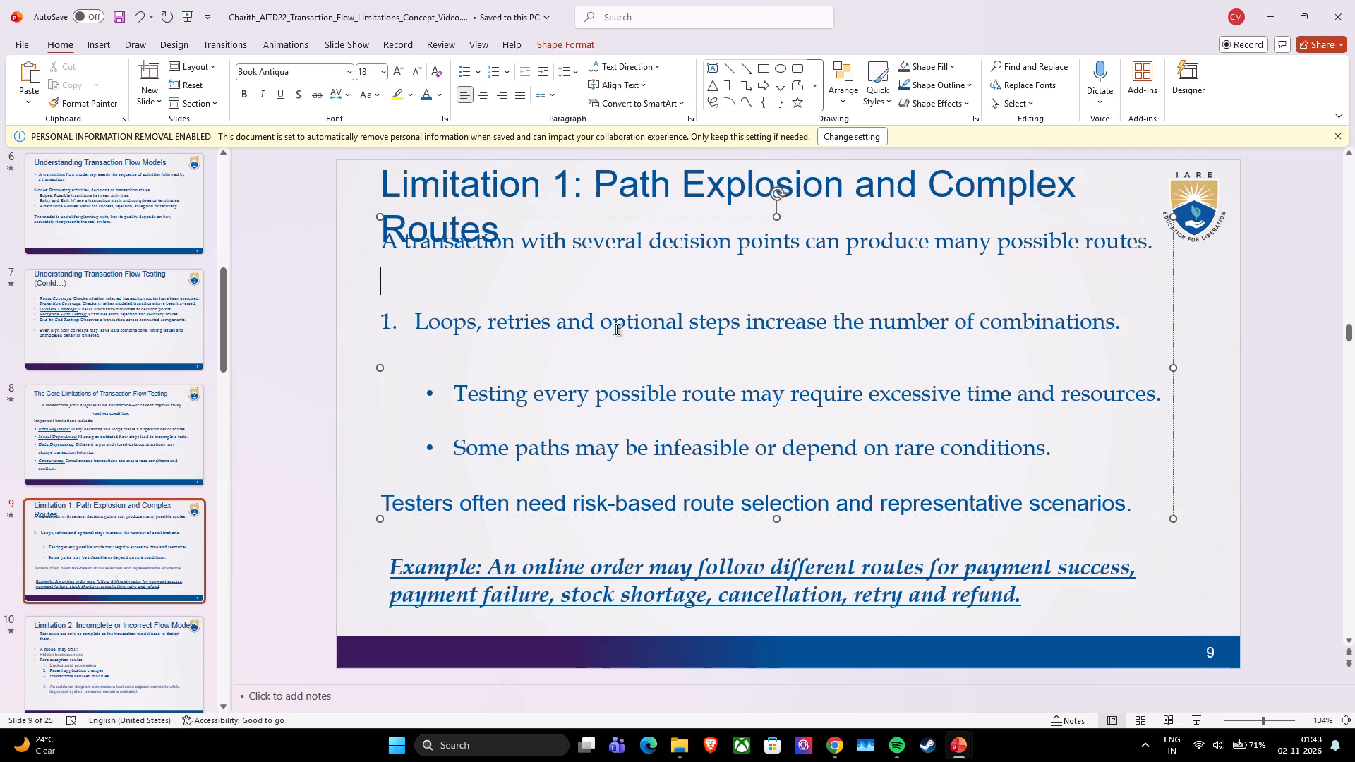
key("BackSpace")
left_click_drag(634, 217, 634, 253)
Move the "Example:" text box on slide 9 slightly up, closer to the body text and away from the footer.
left_click(893, 581)
left_click_drag(916, 614, 905, 594)
Select the online order example text following the "Example:" label on slide 9.
left_click(483, 555)
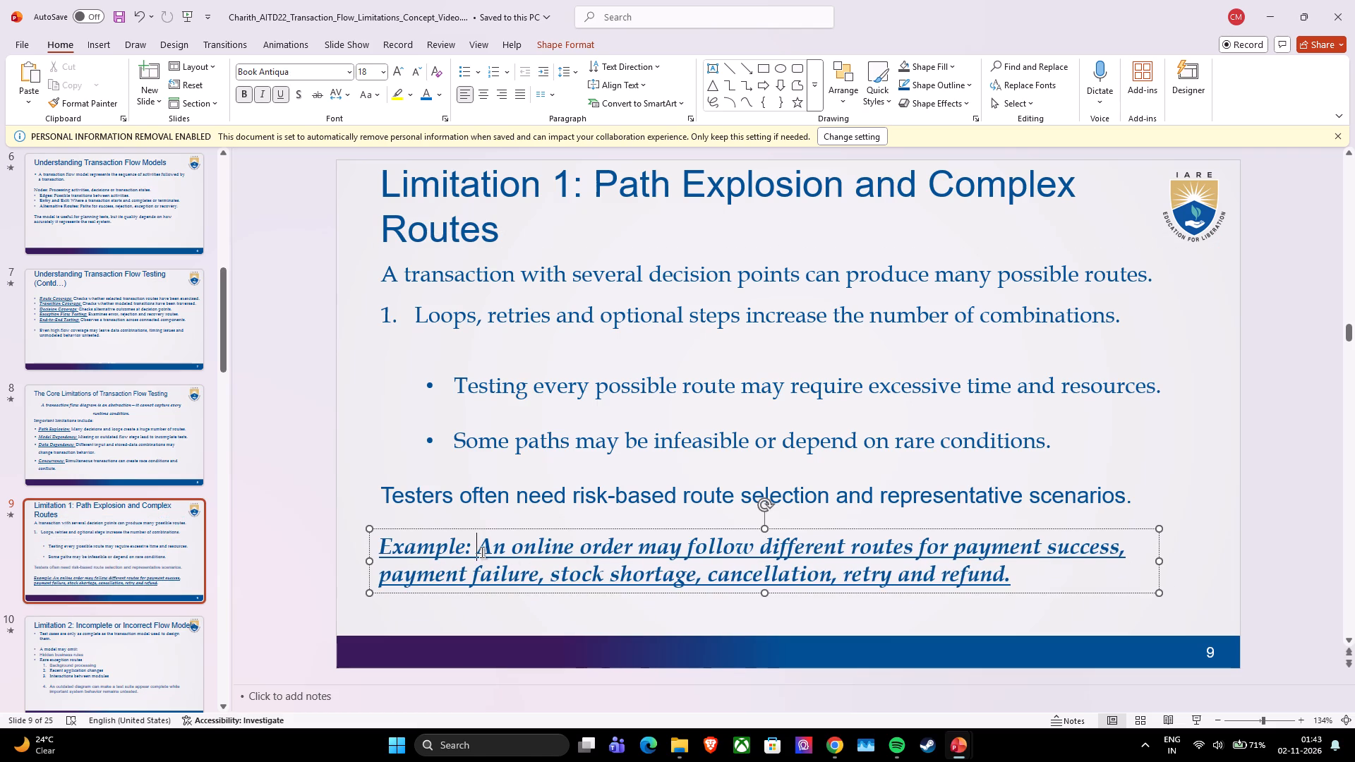
left_click_drag(481, 548, 1064, 579)
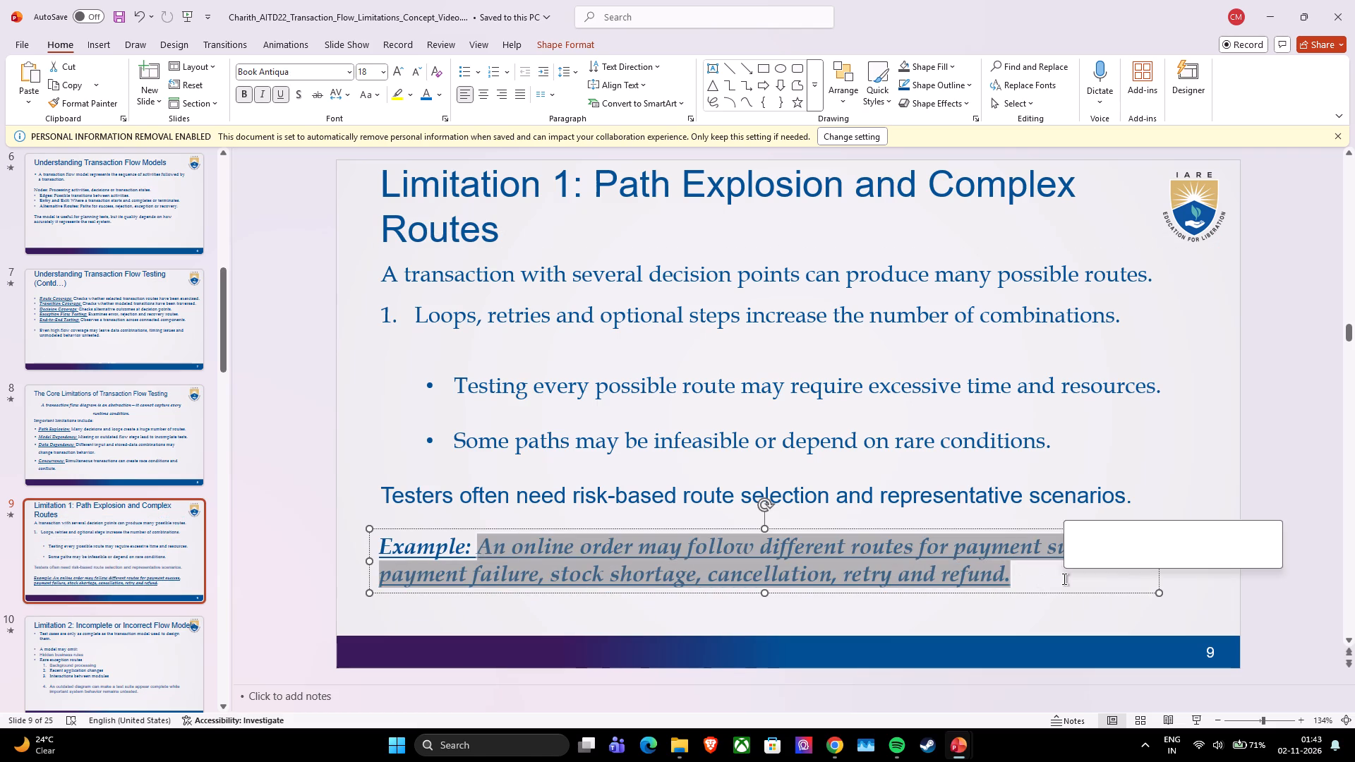
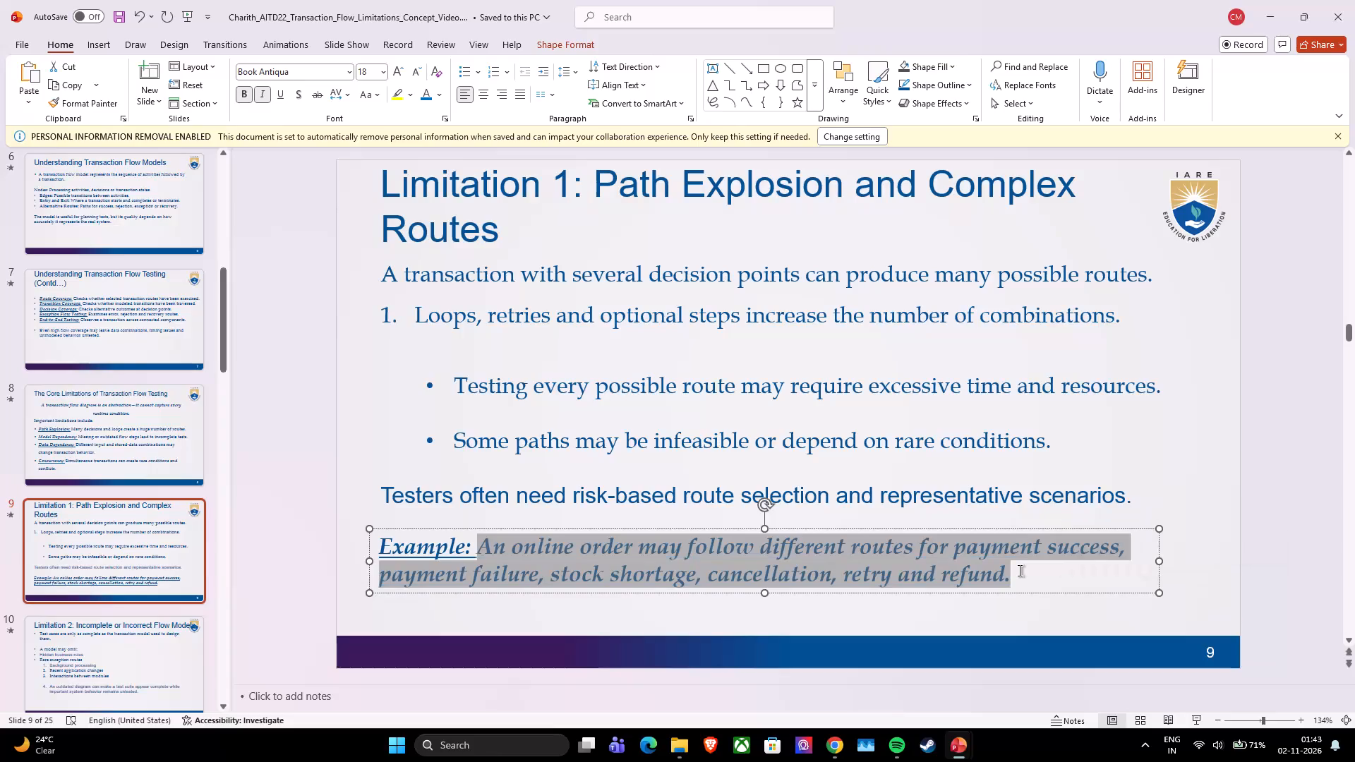
Remove the italic and bold formatting from the selected online order example text on slide 9.
key("ctrl+i")
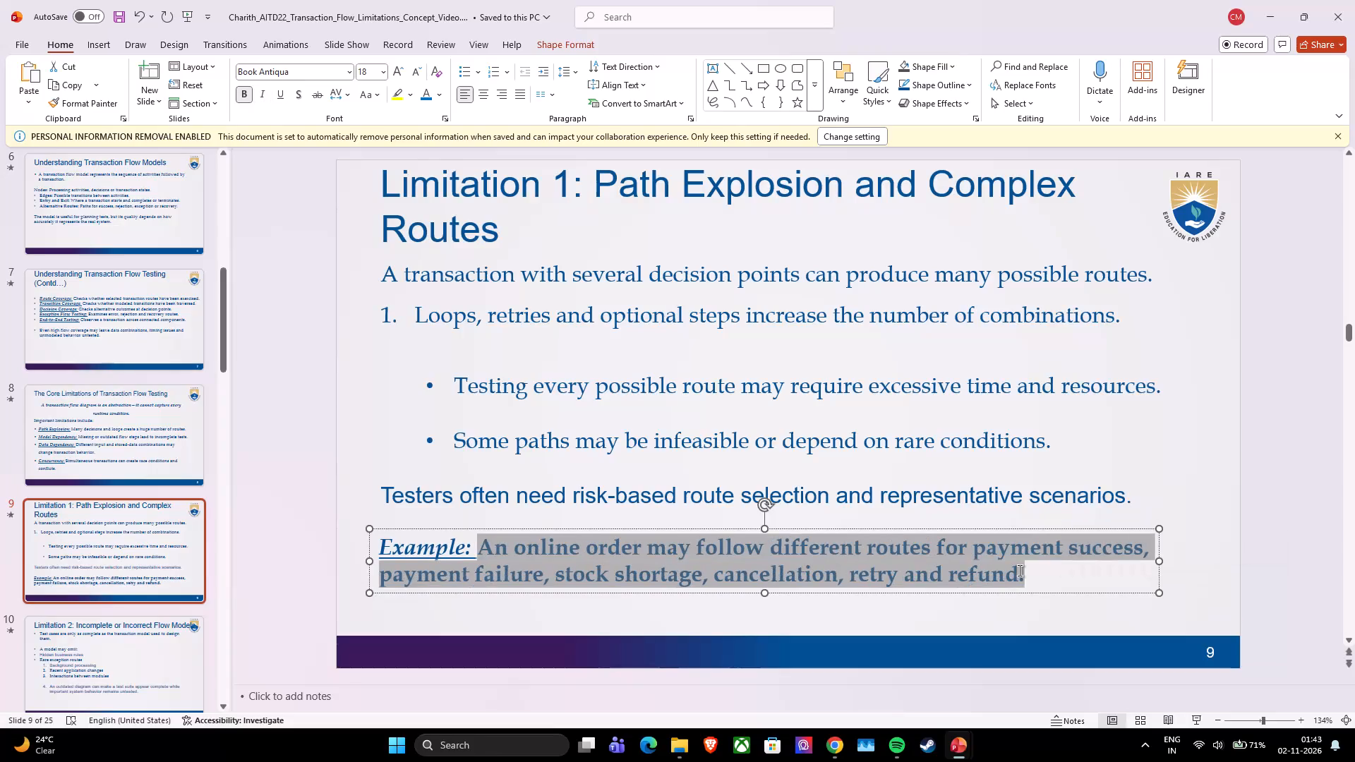
key("ctrl+b")
Delete the blank line below the "Loops, retries" item on slide 9 and move the body text box slightly down from the title.
left_click(1040, 435)
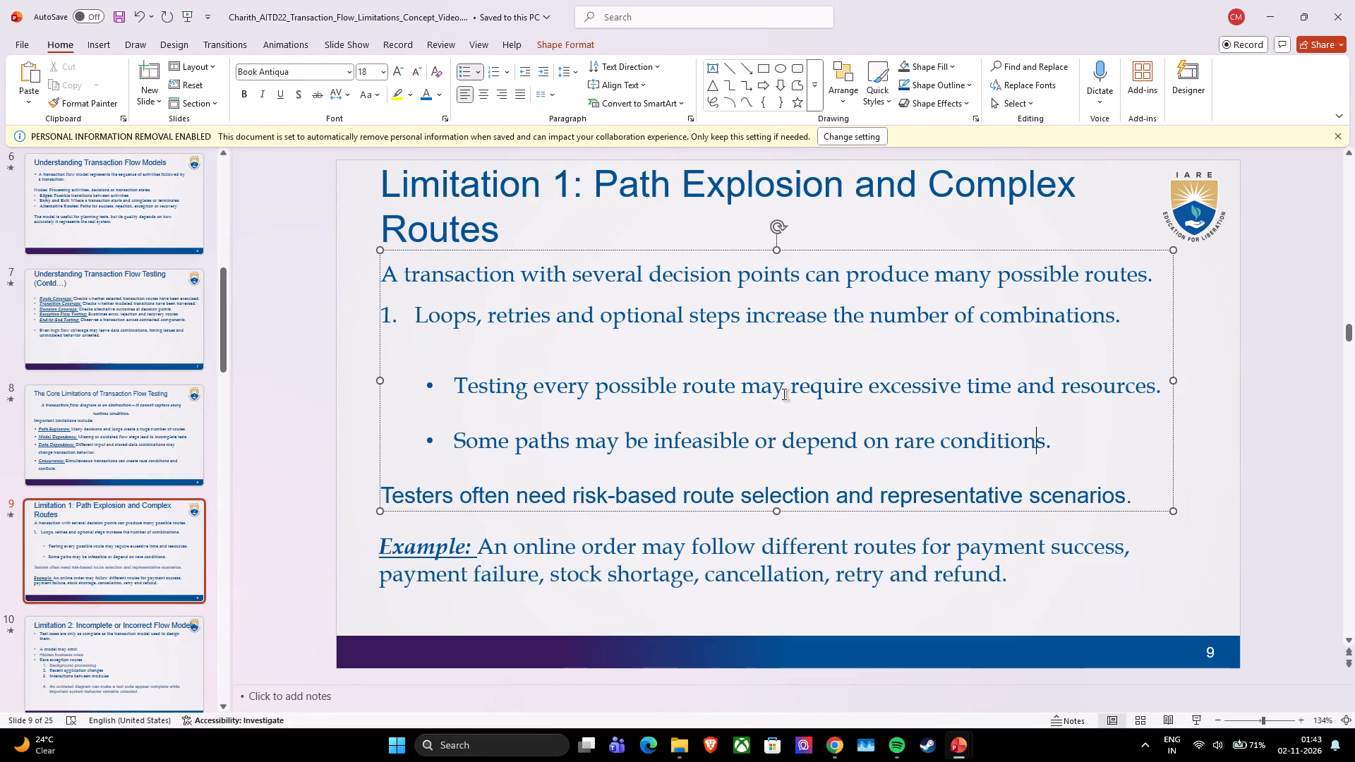
left_click(755, 365)
key("BackSpace")
key("BackSpace")
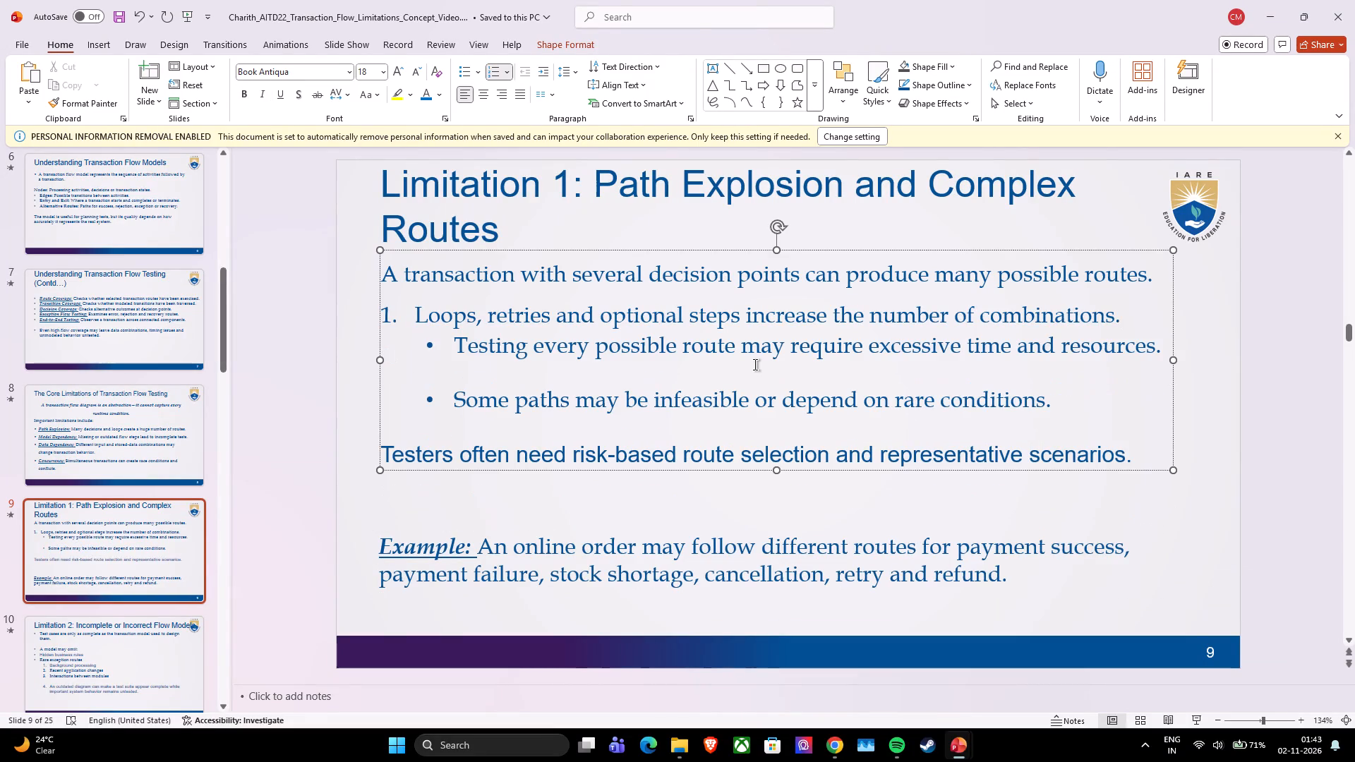
left_click_drag(837, 470, 833, 490)
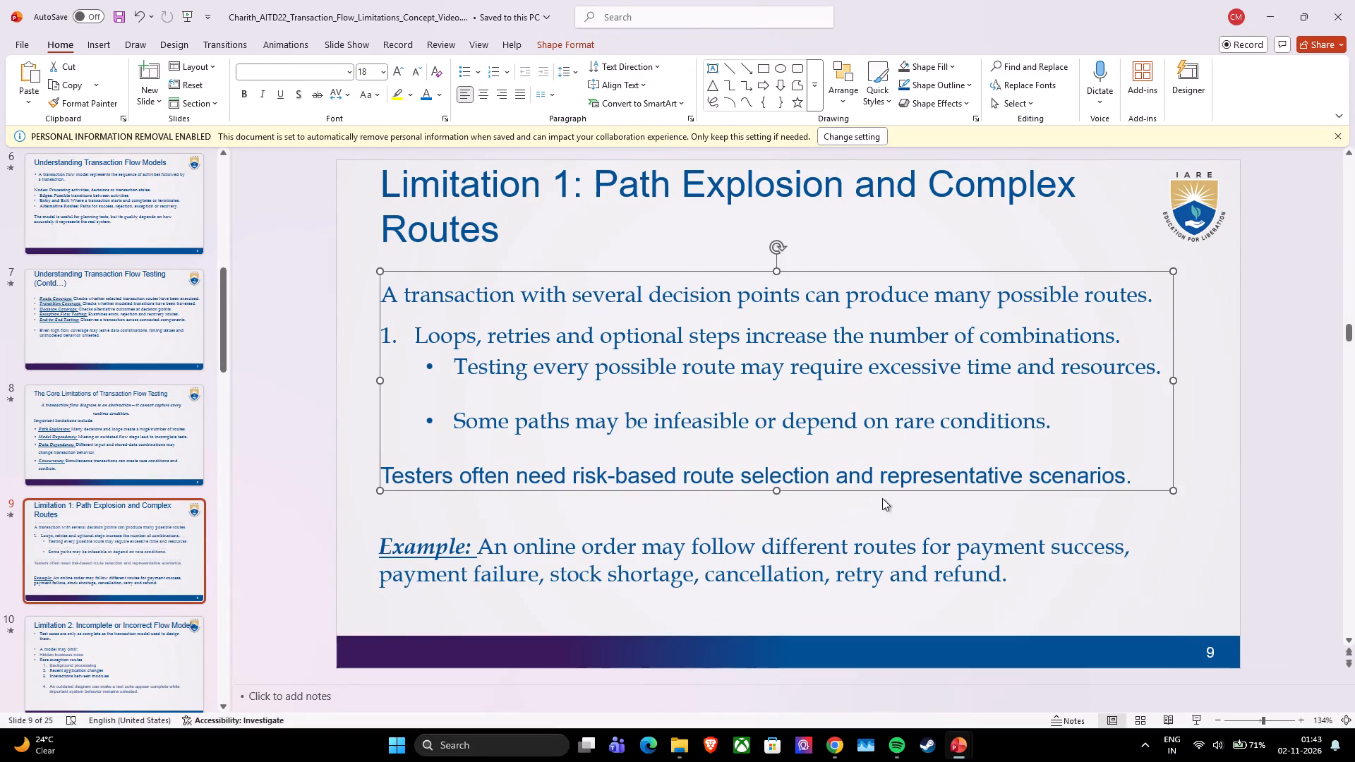
Set the font of all the body text on slide 9 to Book Antiqua.
left_click(982, 549)
key("ctrl+a")
right_click(713, 559)
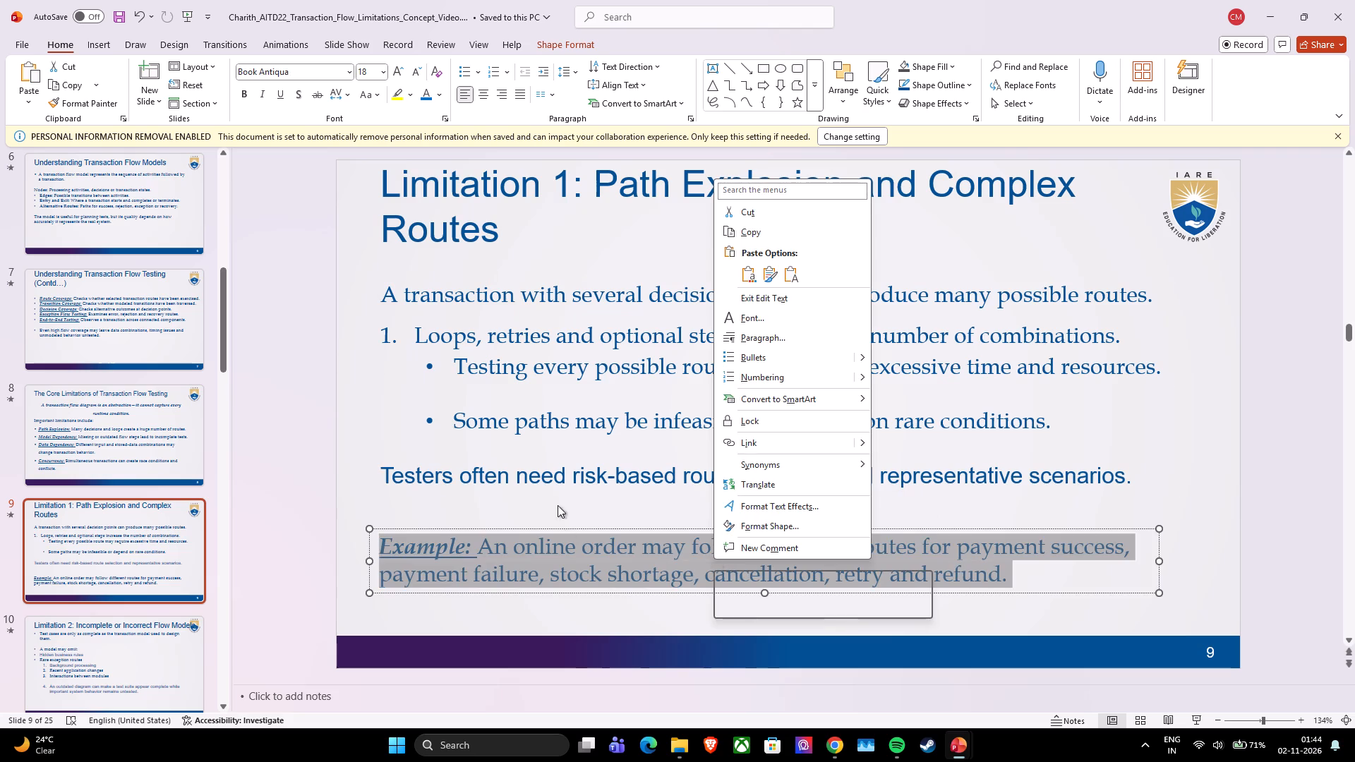
left_click(509, 389)
key("ctrl+a")
left_click(509, 370)
key("ctrl+a")
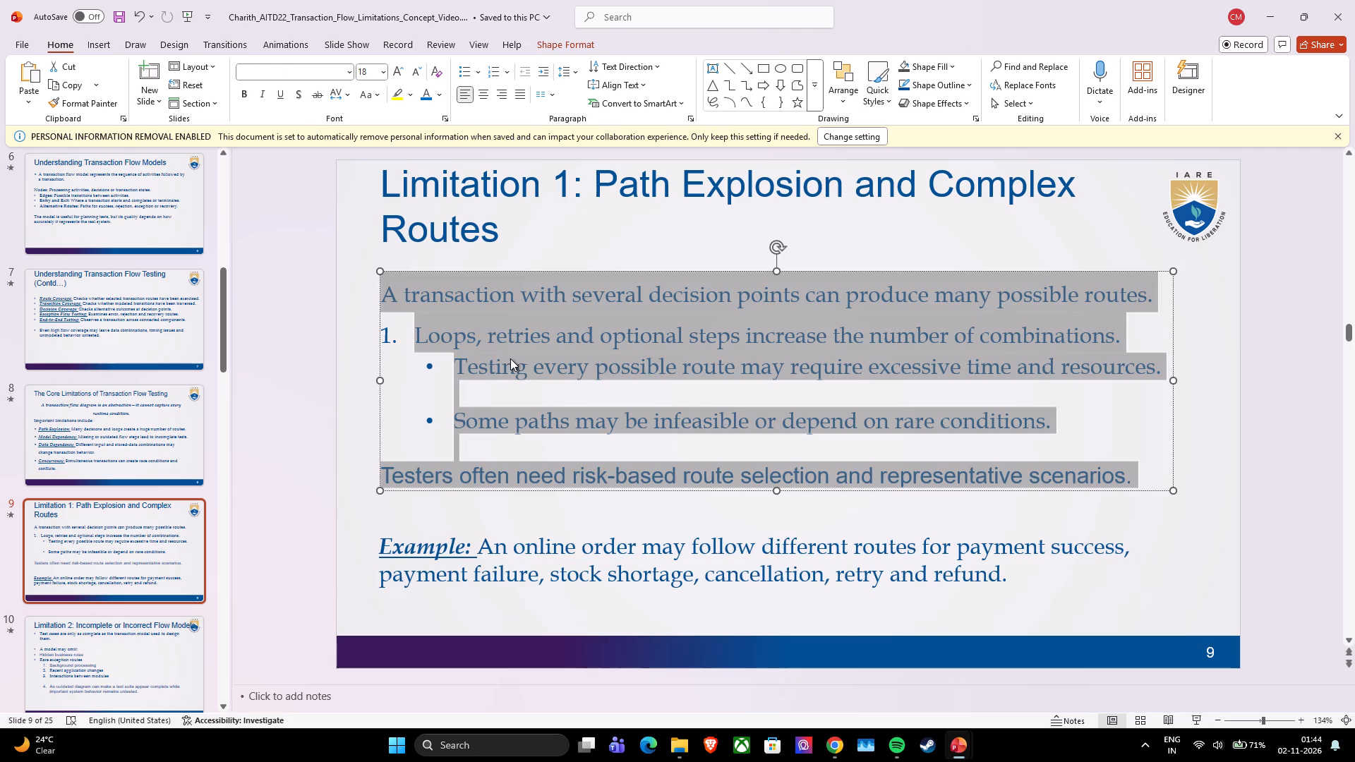
right_click(513, 337)
double_click(534, 286)
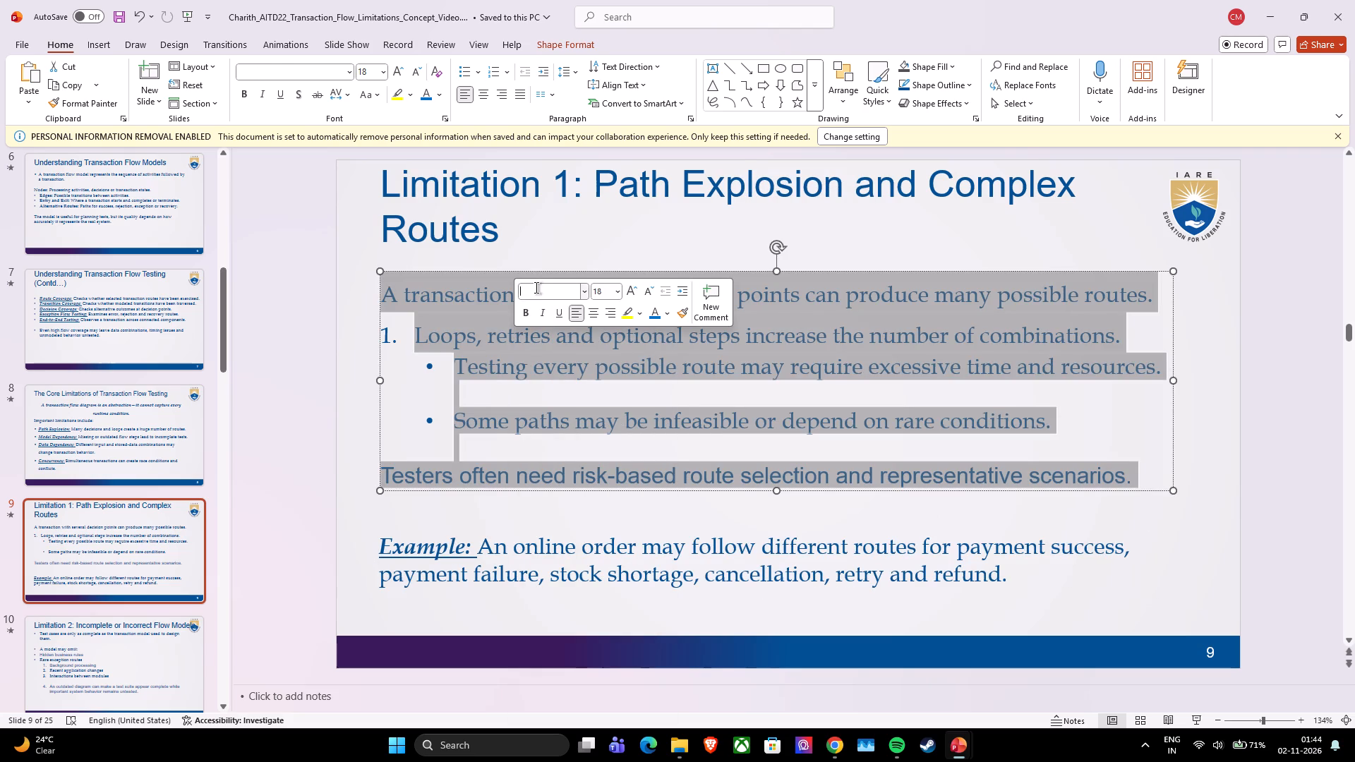
type("boo")
key("Return")
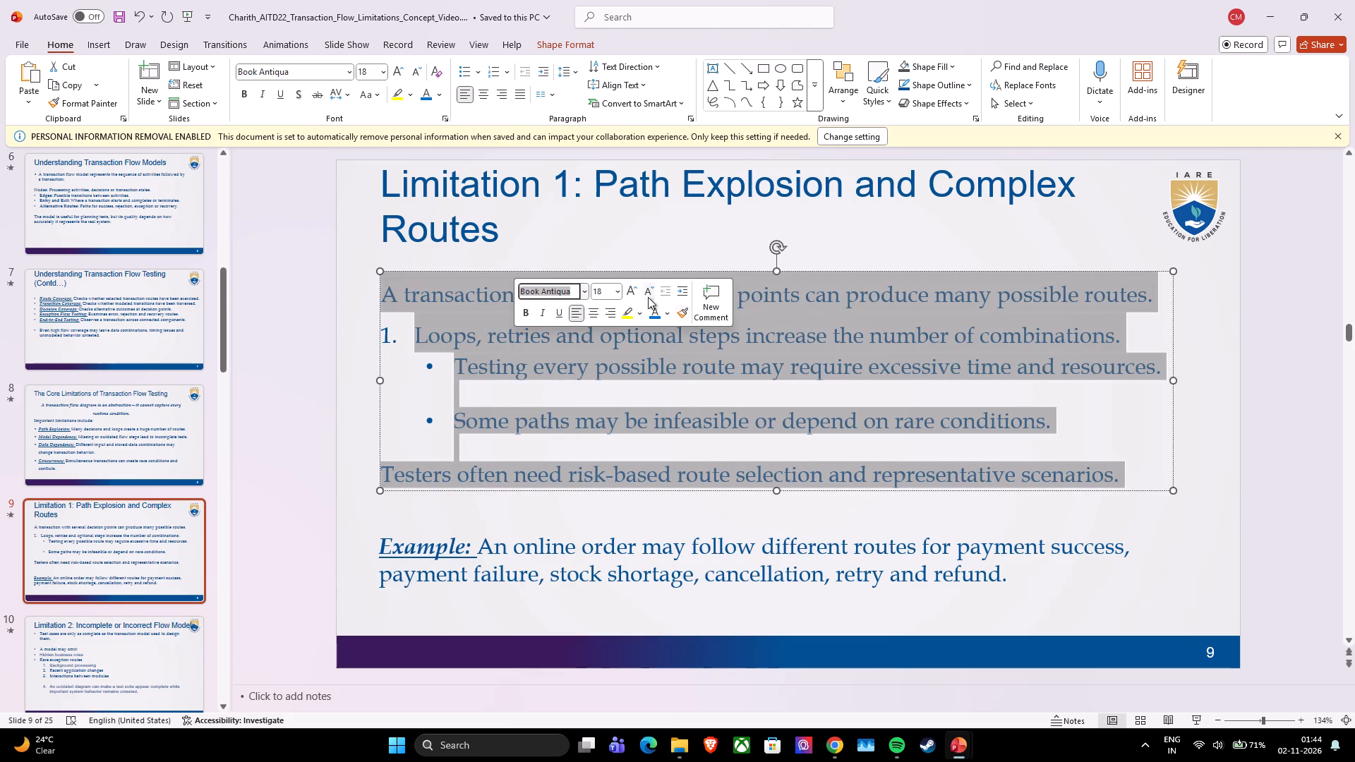
left_click(1272, 360)
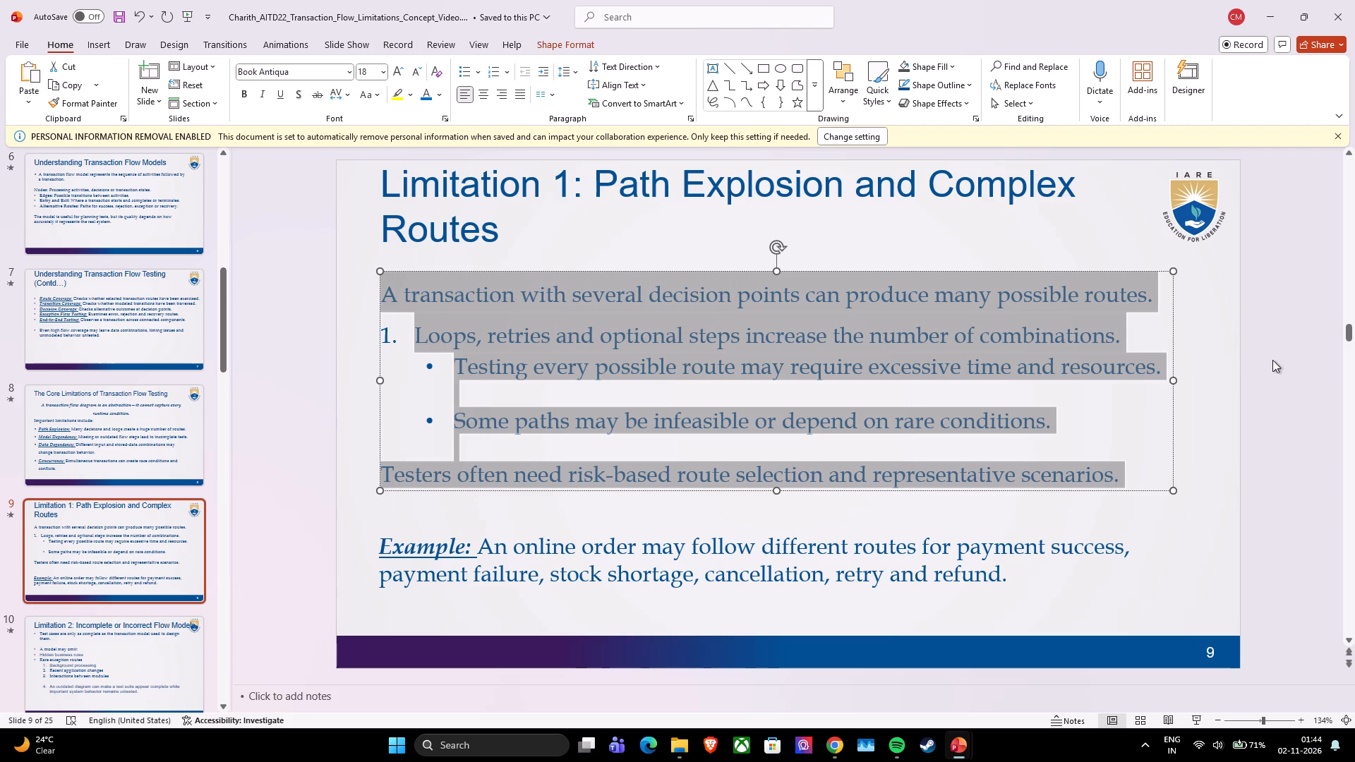
On slide 10, delete the blank line above "A model may omit:" and move the body text box slightly down, clear of the title.
key("Down")
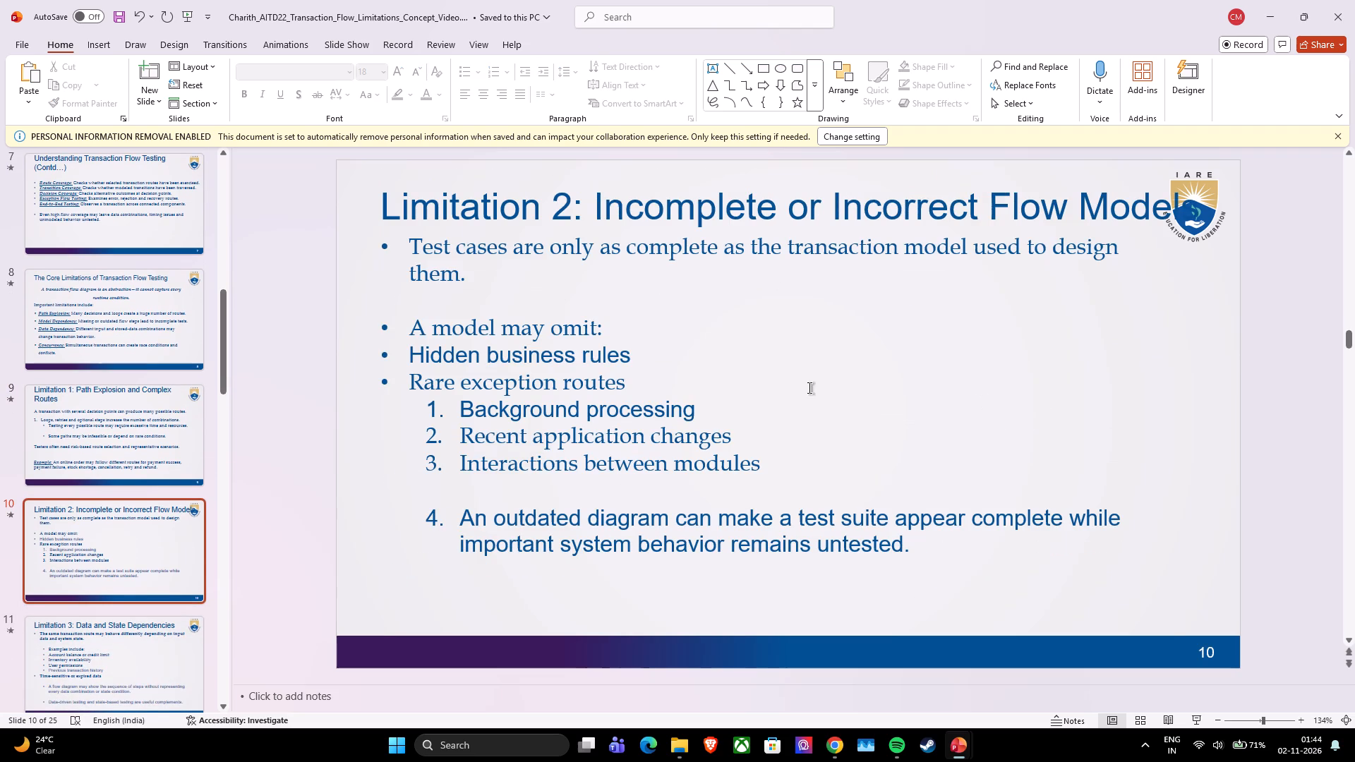
left_click(742, 367)
left_click(648, 293)
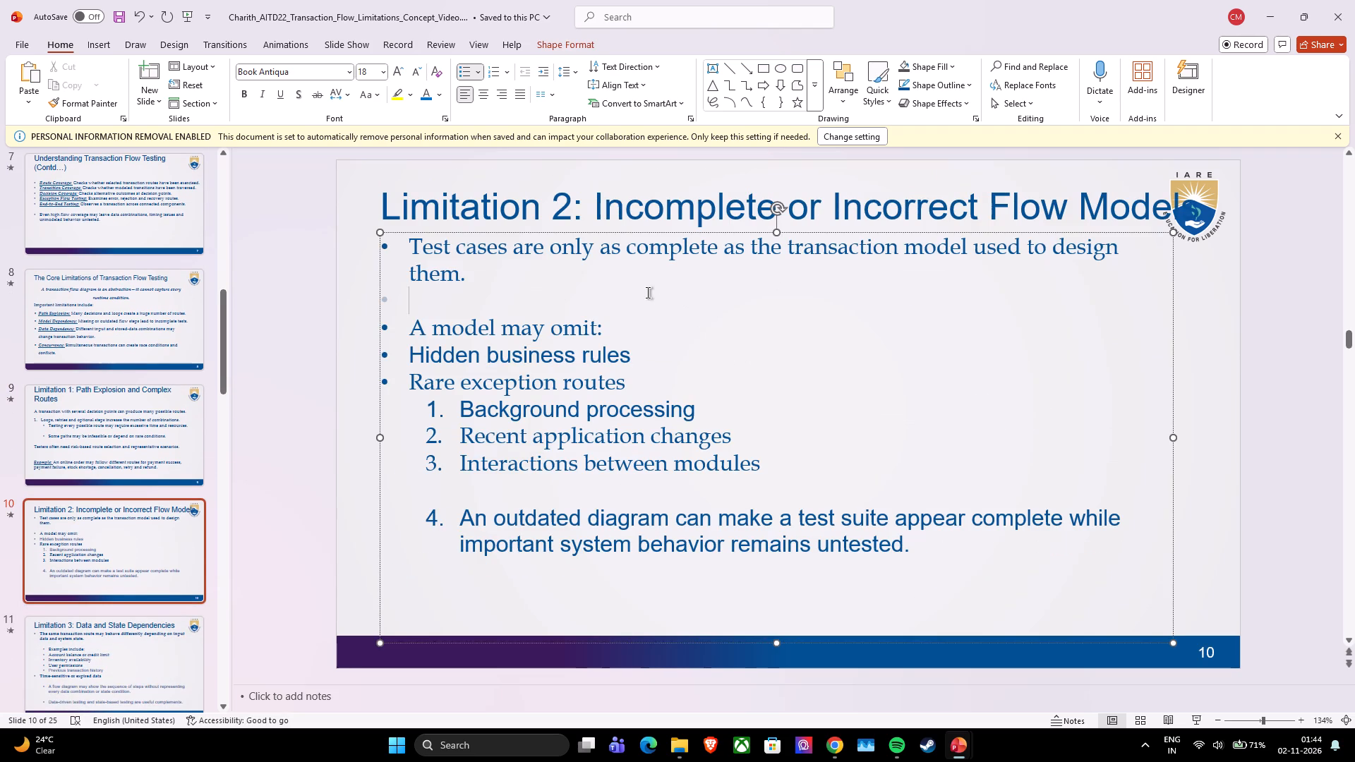
key("BackSpace")
key("BackSpace")
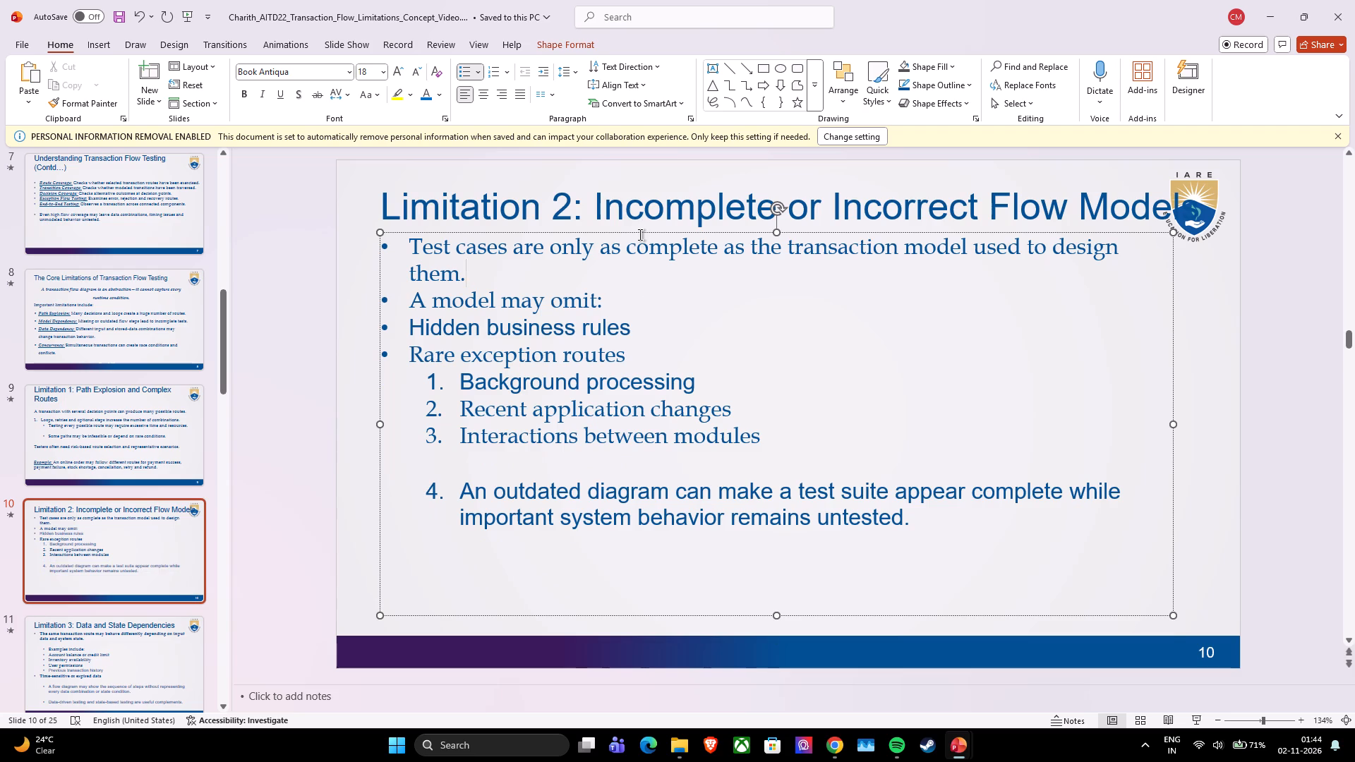
left_click_drag(639, 231, 634, 254)
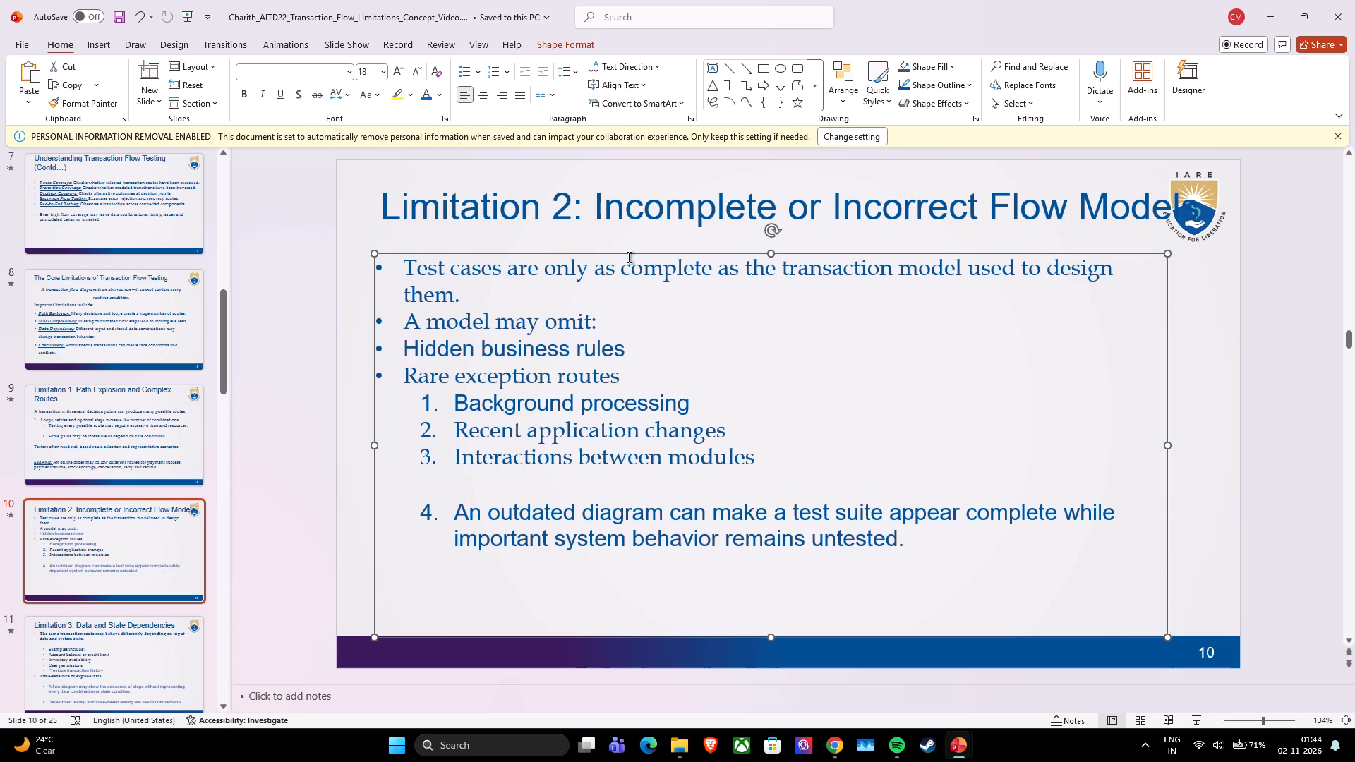
Delete the blank line above the "An outdated diagram" item on slide 10.
left_click(547, 487)
key("BackSpace")
key("BackSpace")
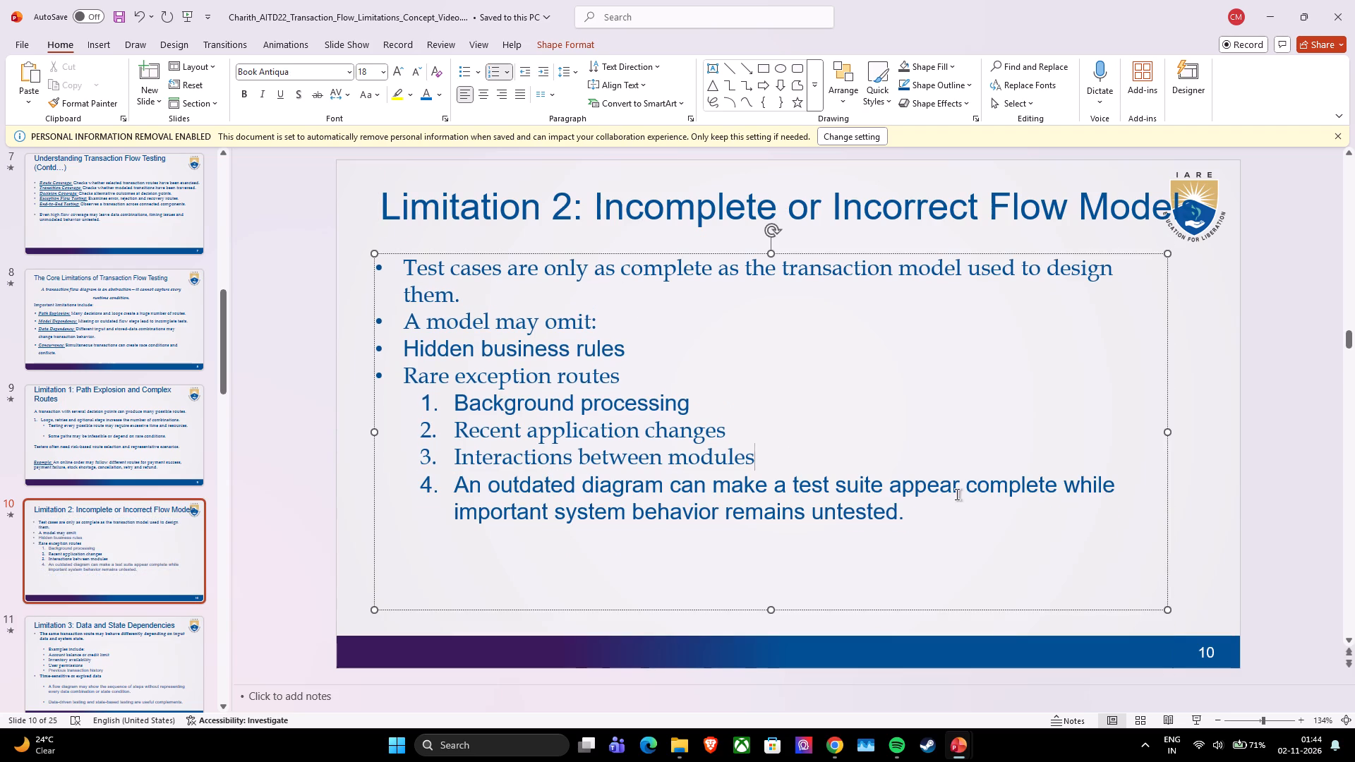
Set the font of all the body text on slide 10 to Book Antiqua.
key("ctrl+a")
right_click(685, 501)
left_click(721, 525)
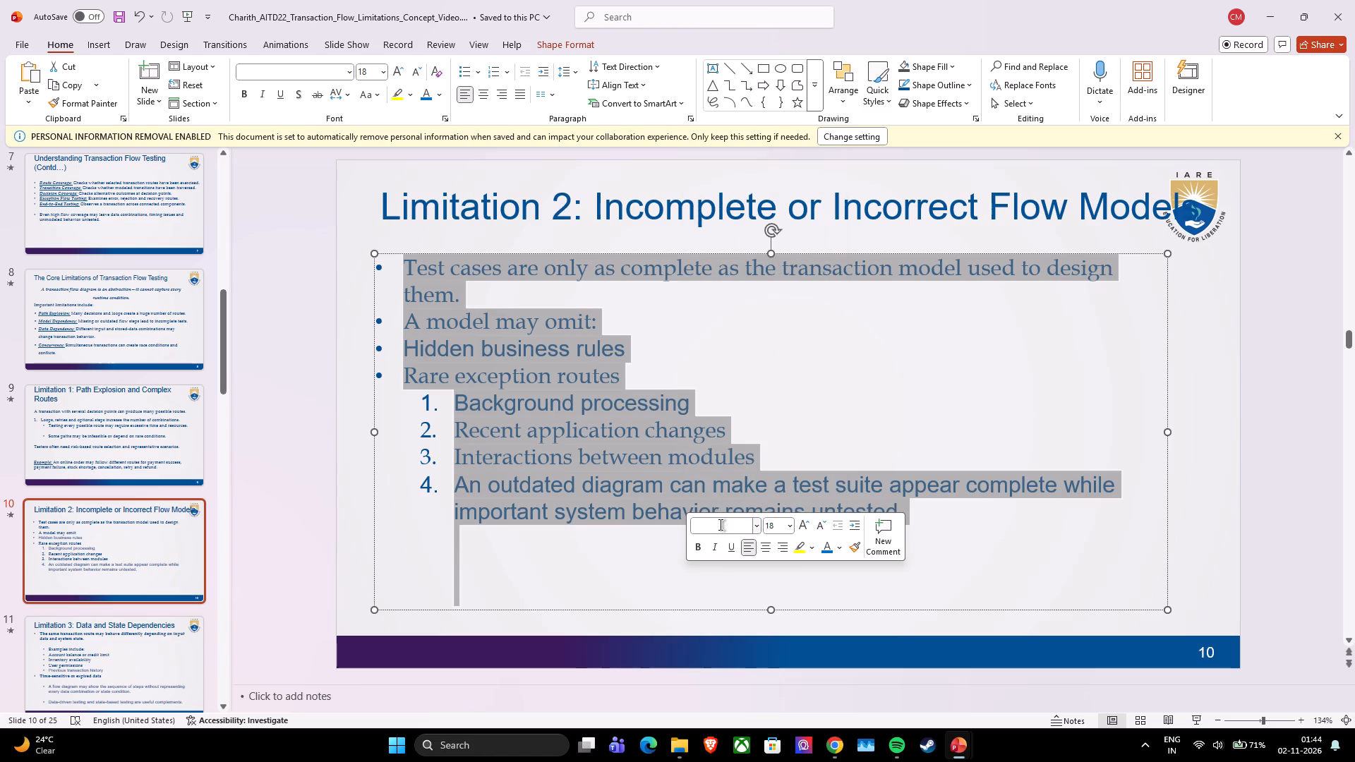
type("book")
key("Return")
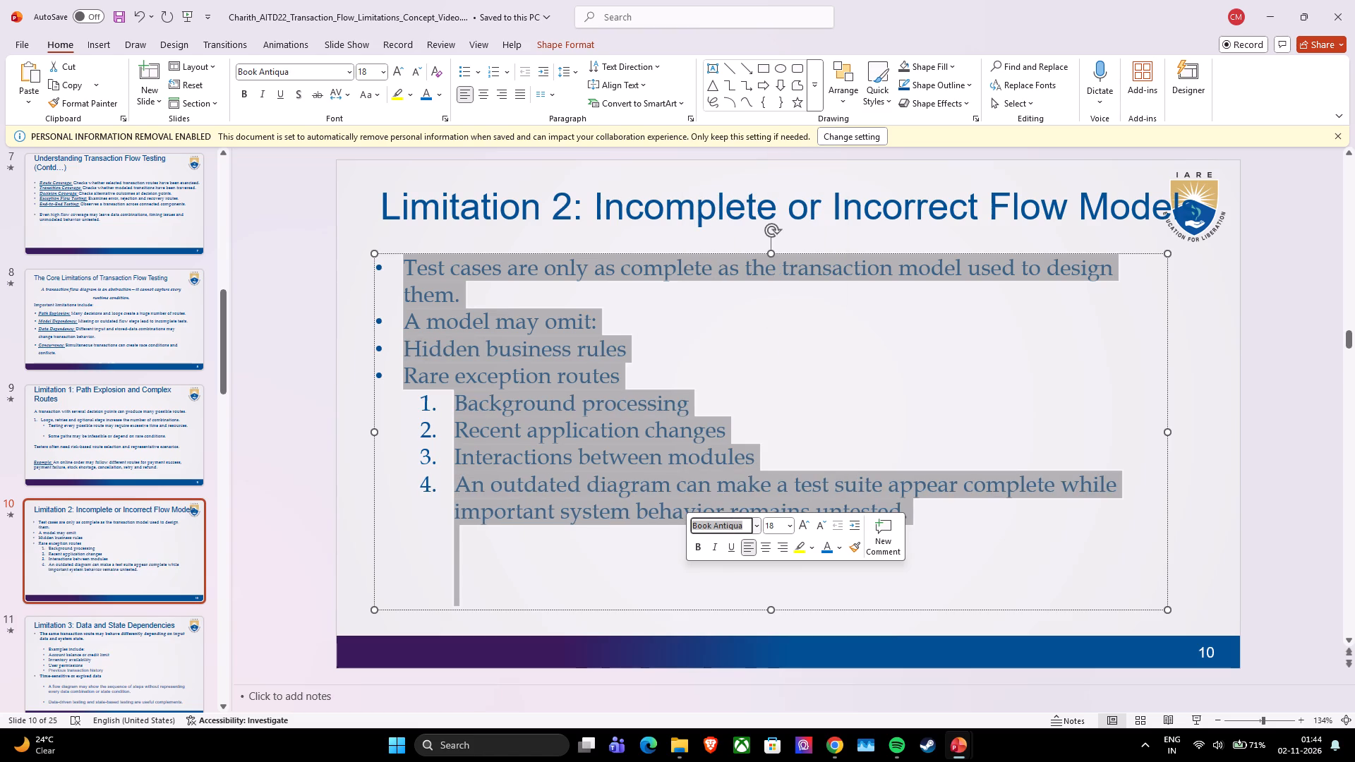
left_click(1246, 413)
Switch to Spotify and skip ahead through the Liked Songs playlist to "All Mine" by Kanye West.
key("alt+Tab")
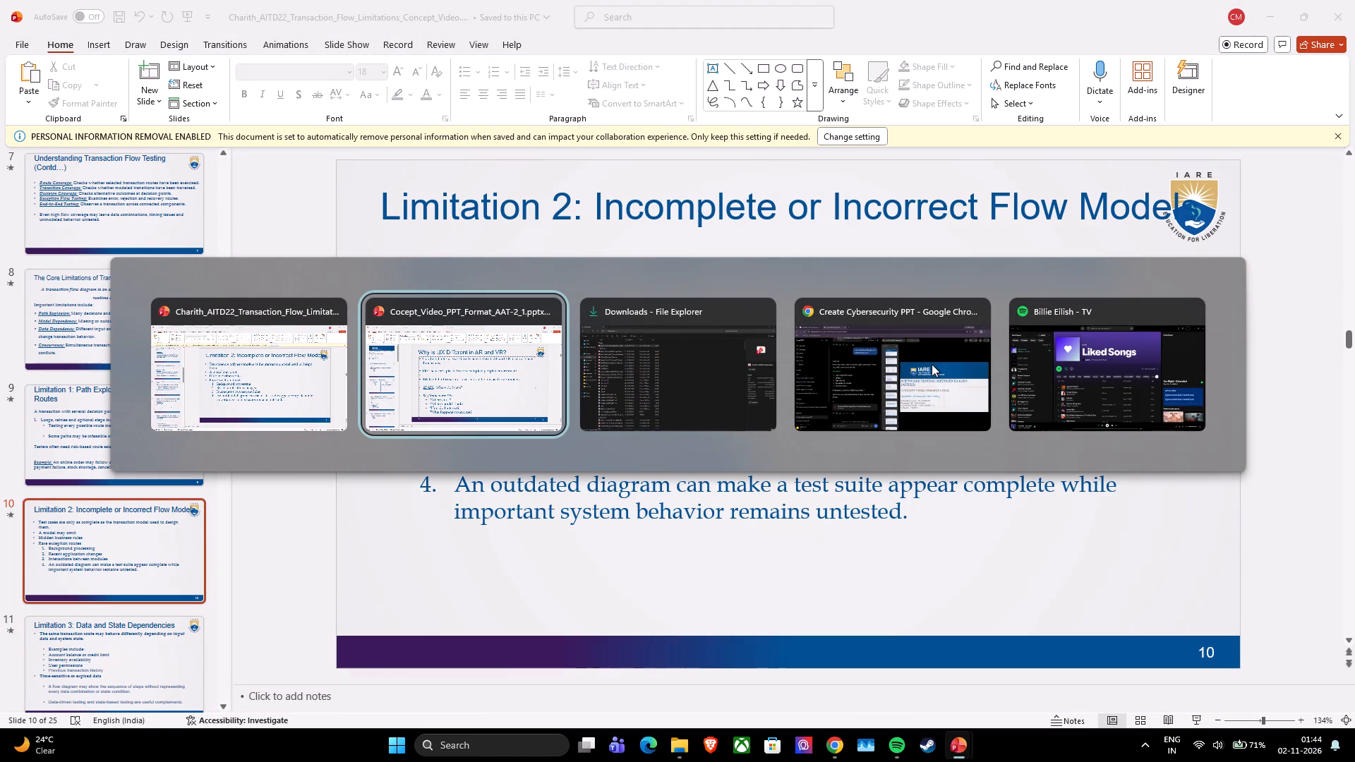
left_click(1077, 352, "alt")
key("Right")
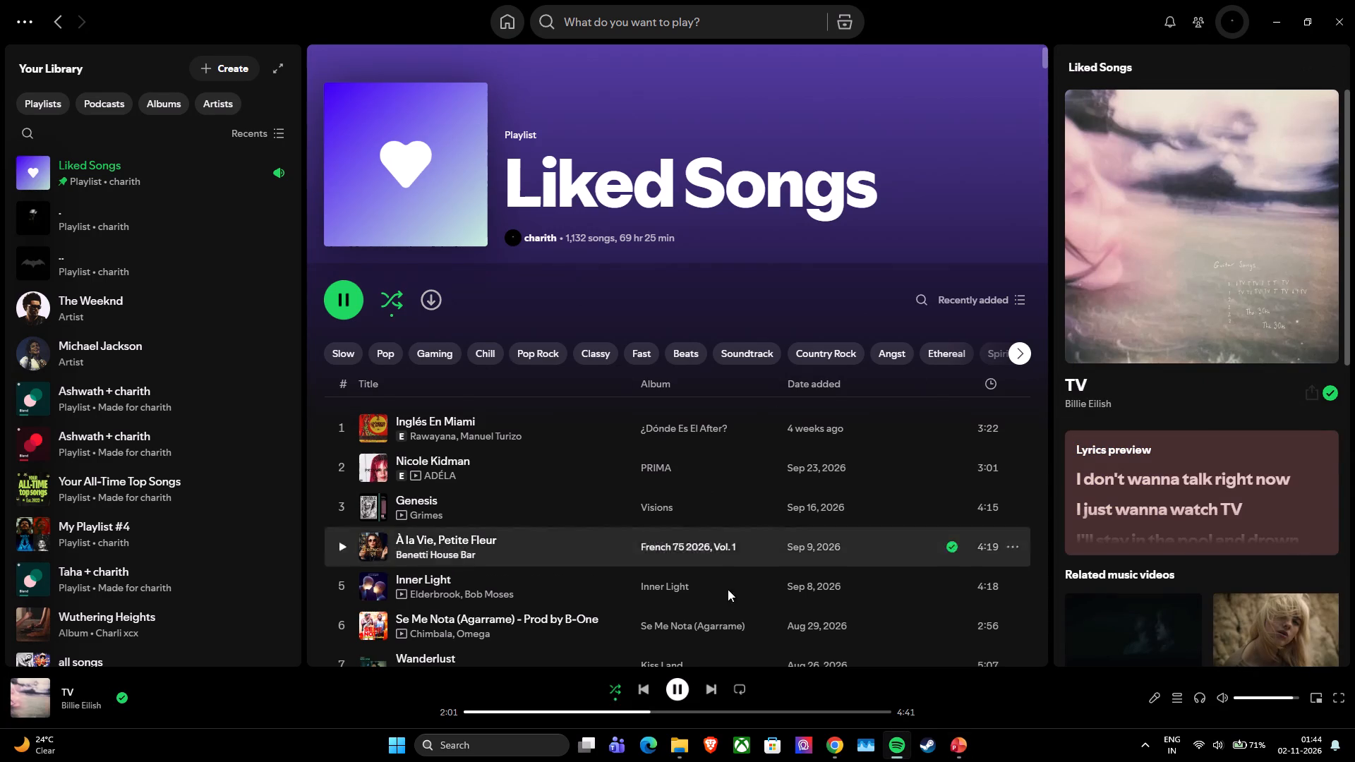
left_click(715, 684)
left_click(715, 684)
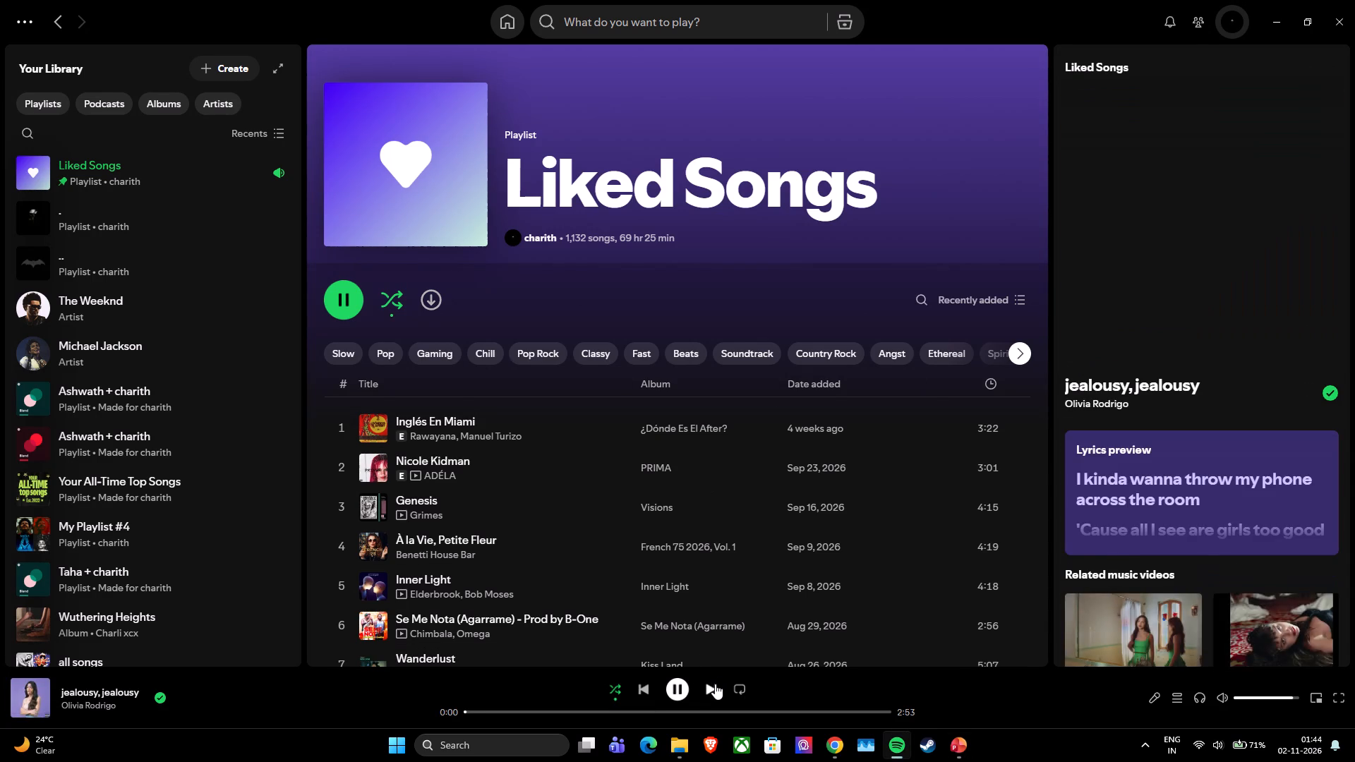
left_click(715, 684)
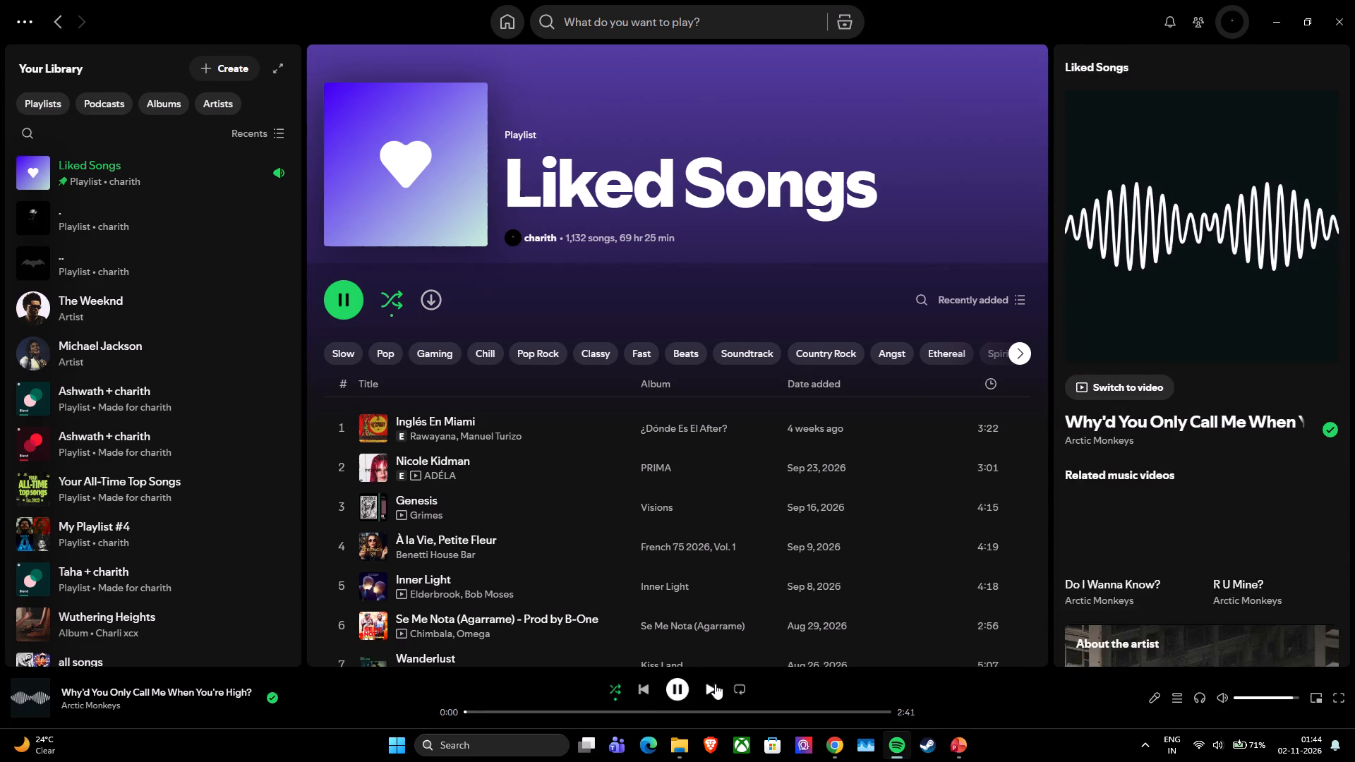
left_click(715, 684)
left_click(715, 684)
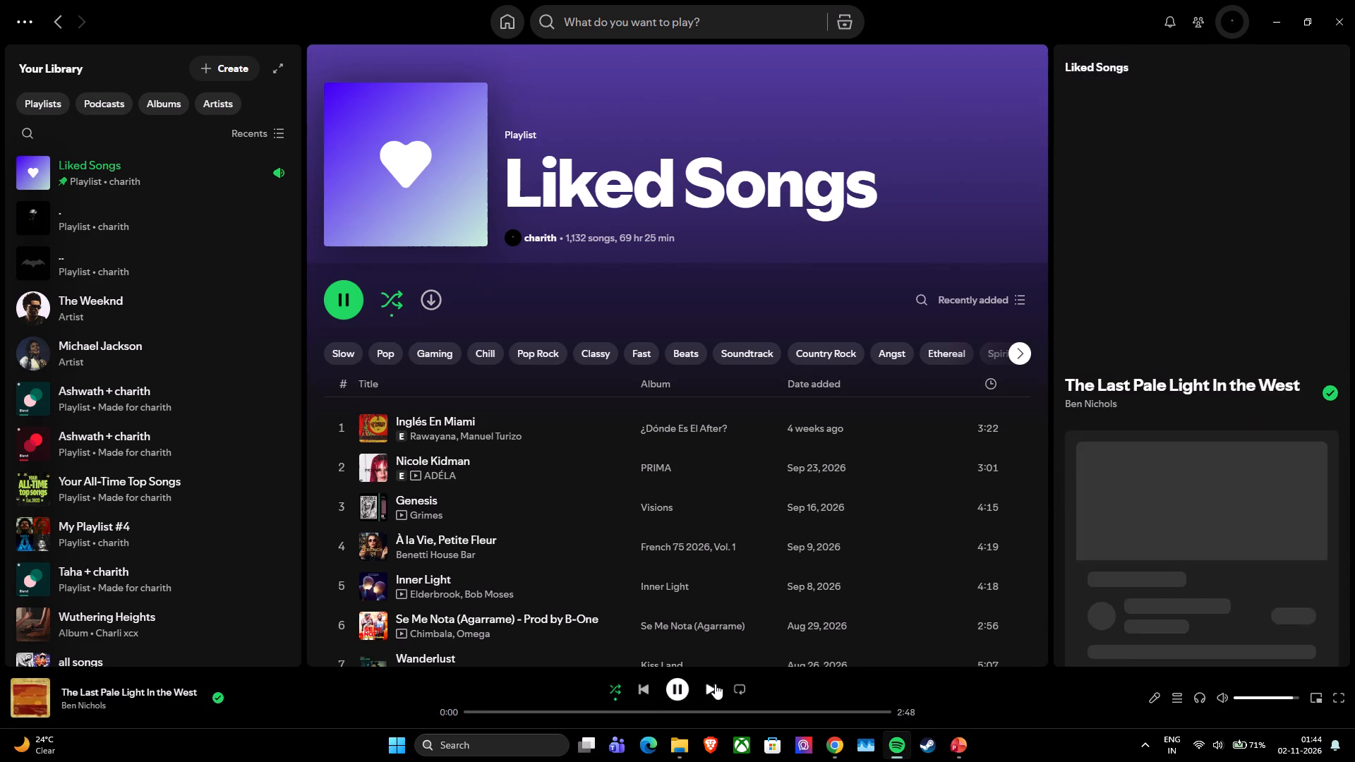
left_click(715, 684)
left_click(715, 684)
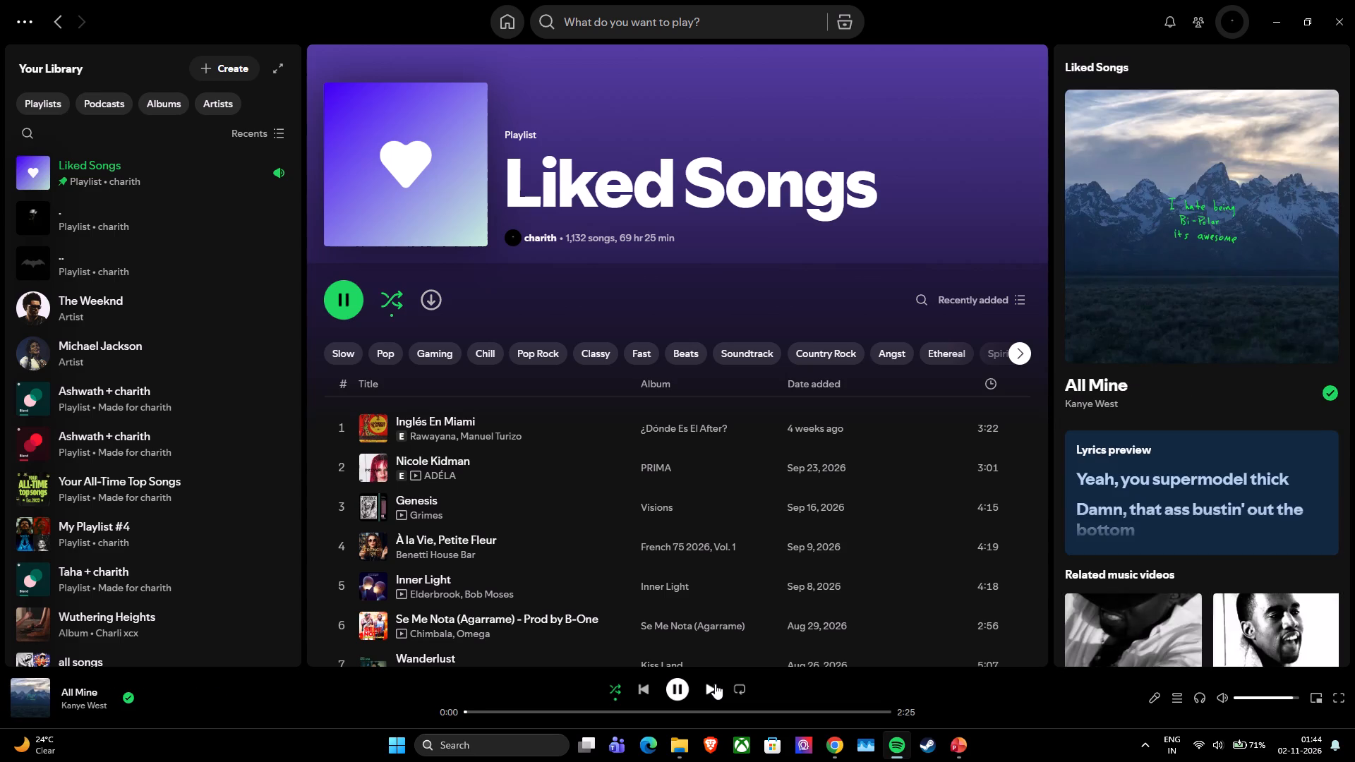
left_click(653, 689)
Return to the PowerPoint presentation and, on slide 11, delete the blank line above "Examples include:" and move the body text box slightly down.
key("alt+Tab")
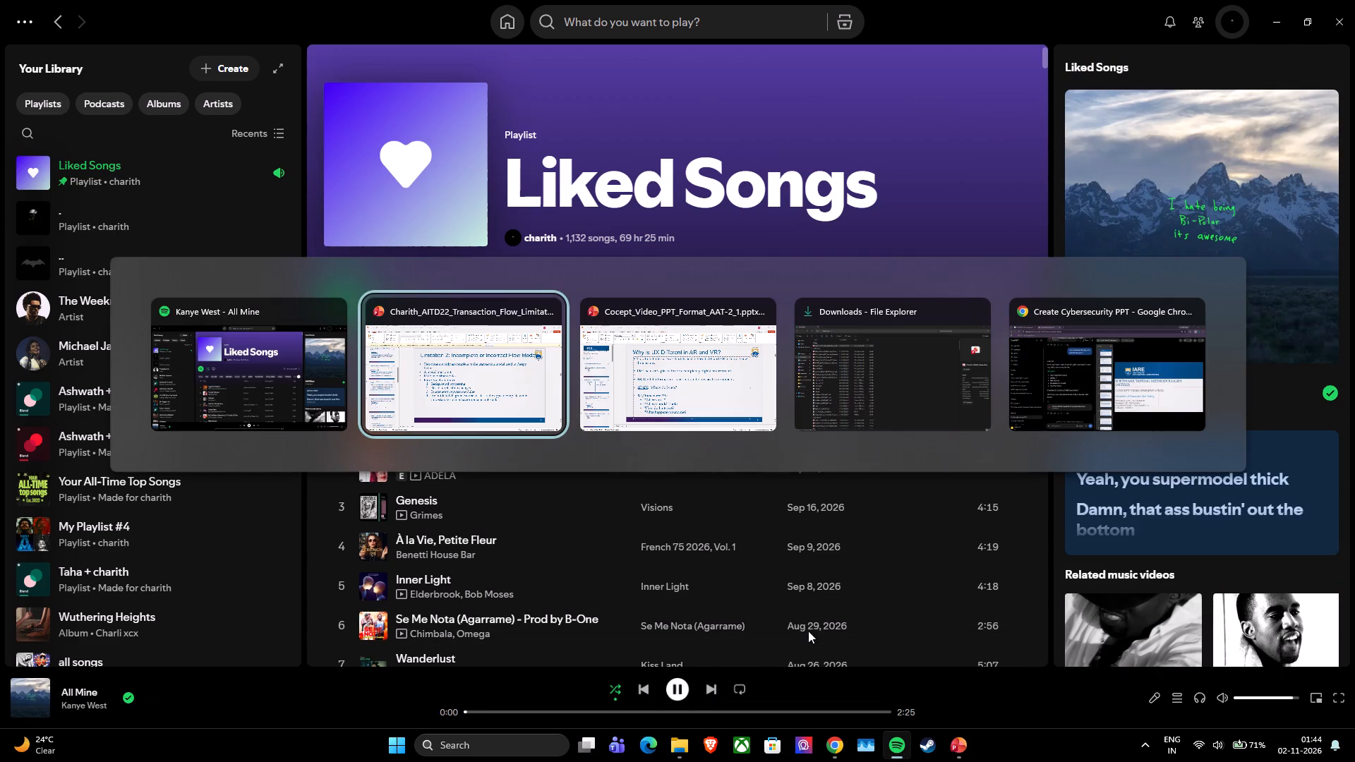
left_click(1270, 389)
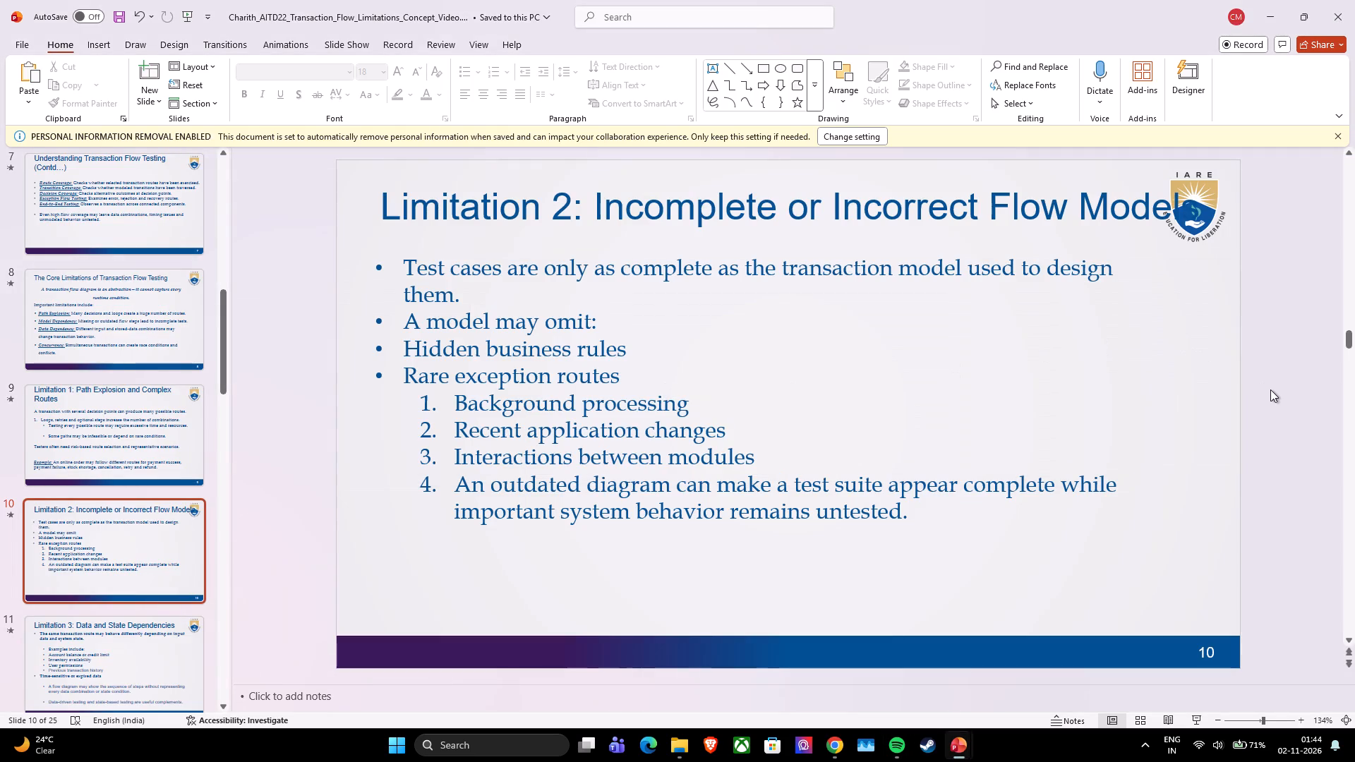
key("Down")
key("Up")
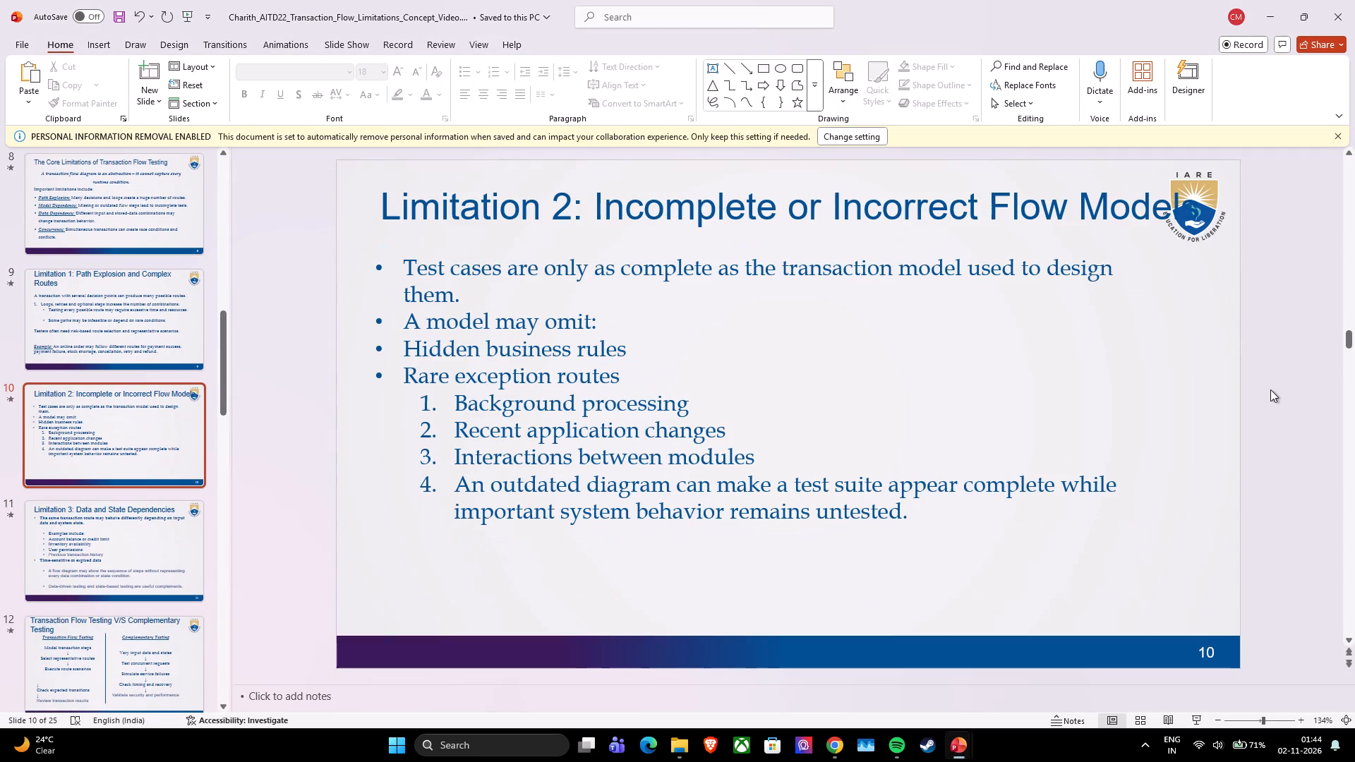
key("Down")
left_click(941, 358)
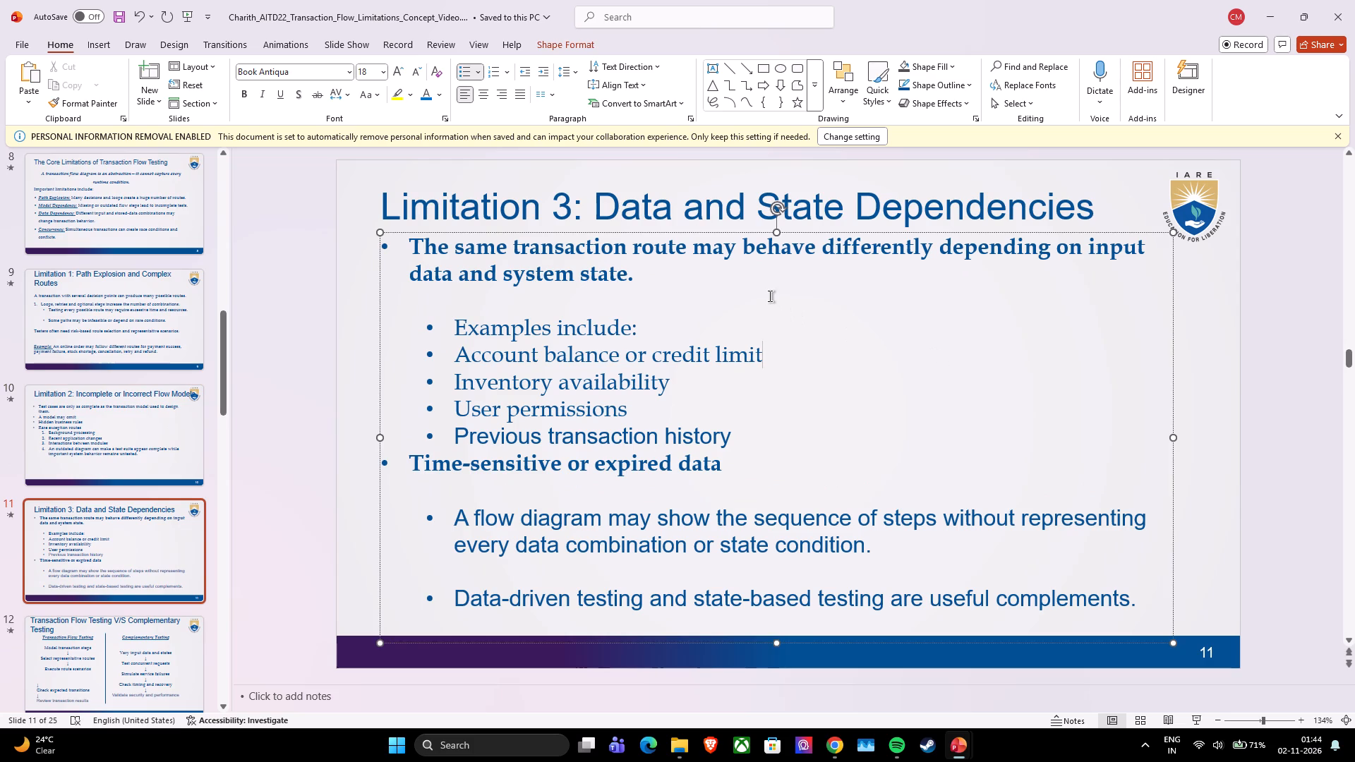
left_click(770, 296)
key("BackSpace")
key("BackSpace")
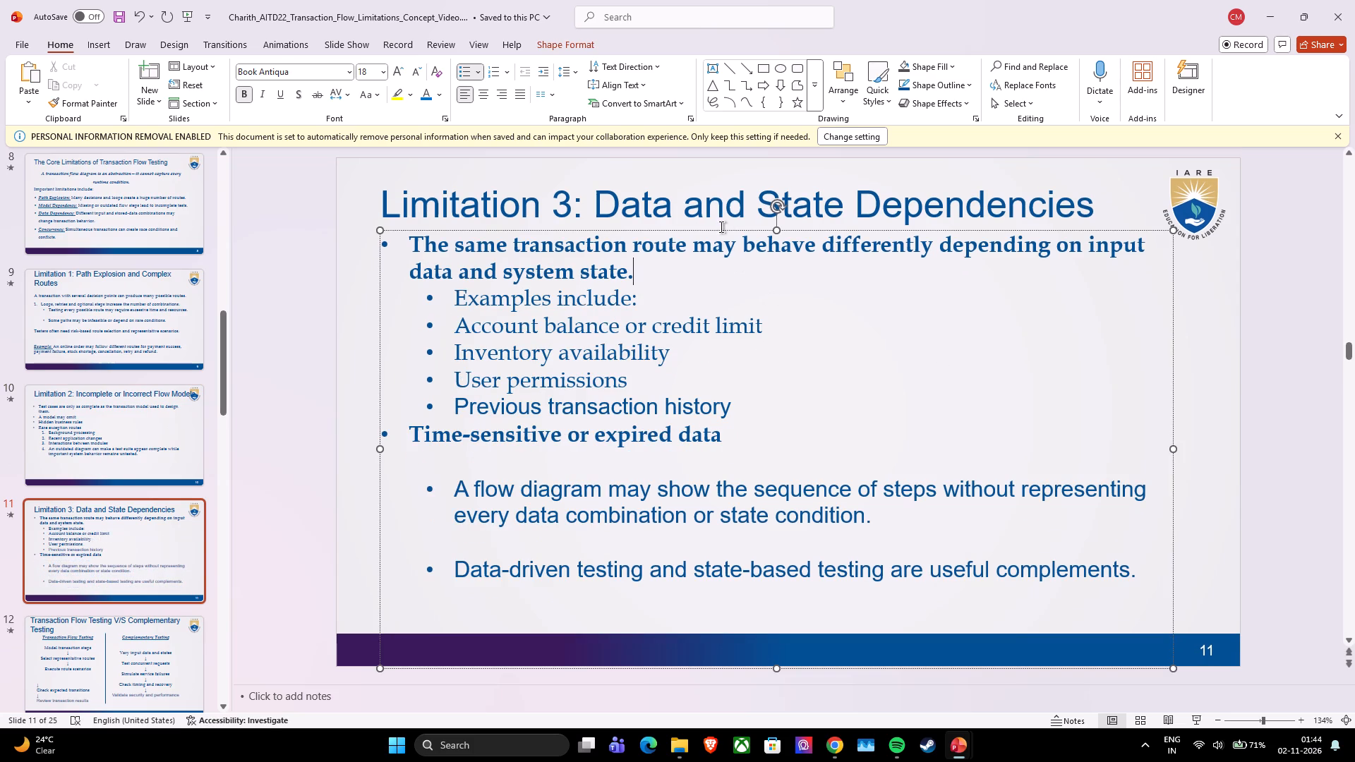
left_click_drag(721, 230, 715, 242)
Delete the blank lines above and below the "A flow diagram" item on slide 11.
left_click(701, 466)
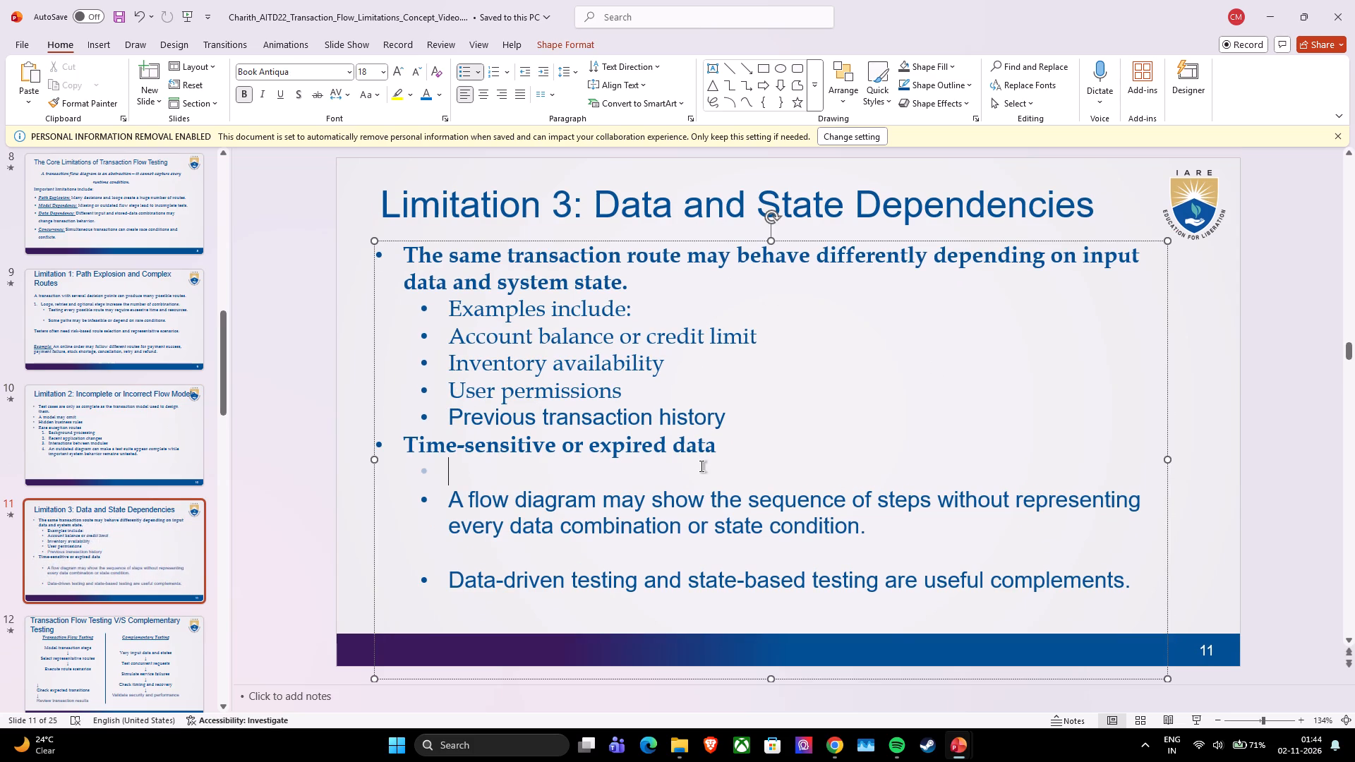
key("BackSpace")
key("BackSpace")
left_click(646, 524)
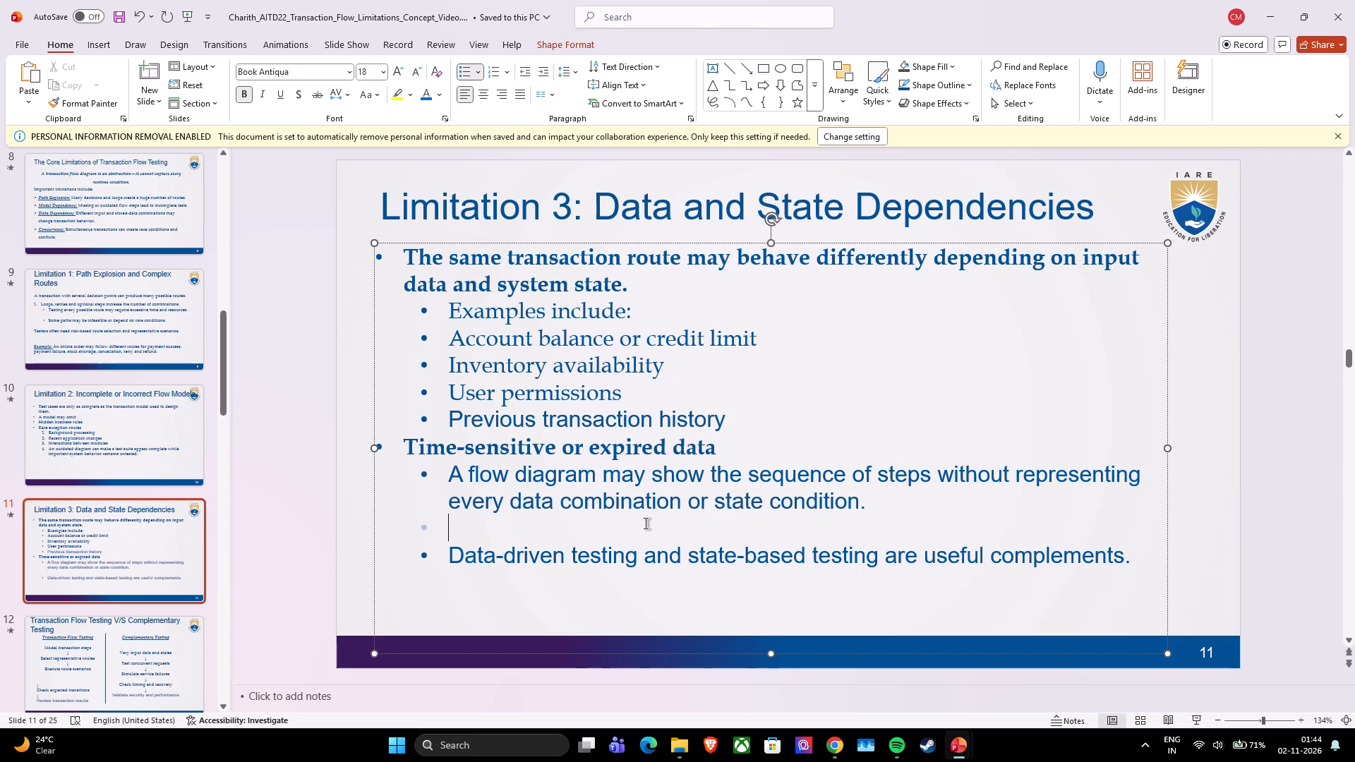
key("BackSpace")
key("BackSpace")
Insert an unbulleted blank line after "Previous transaction history" on slide 11.
left_click(766, 423)
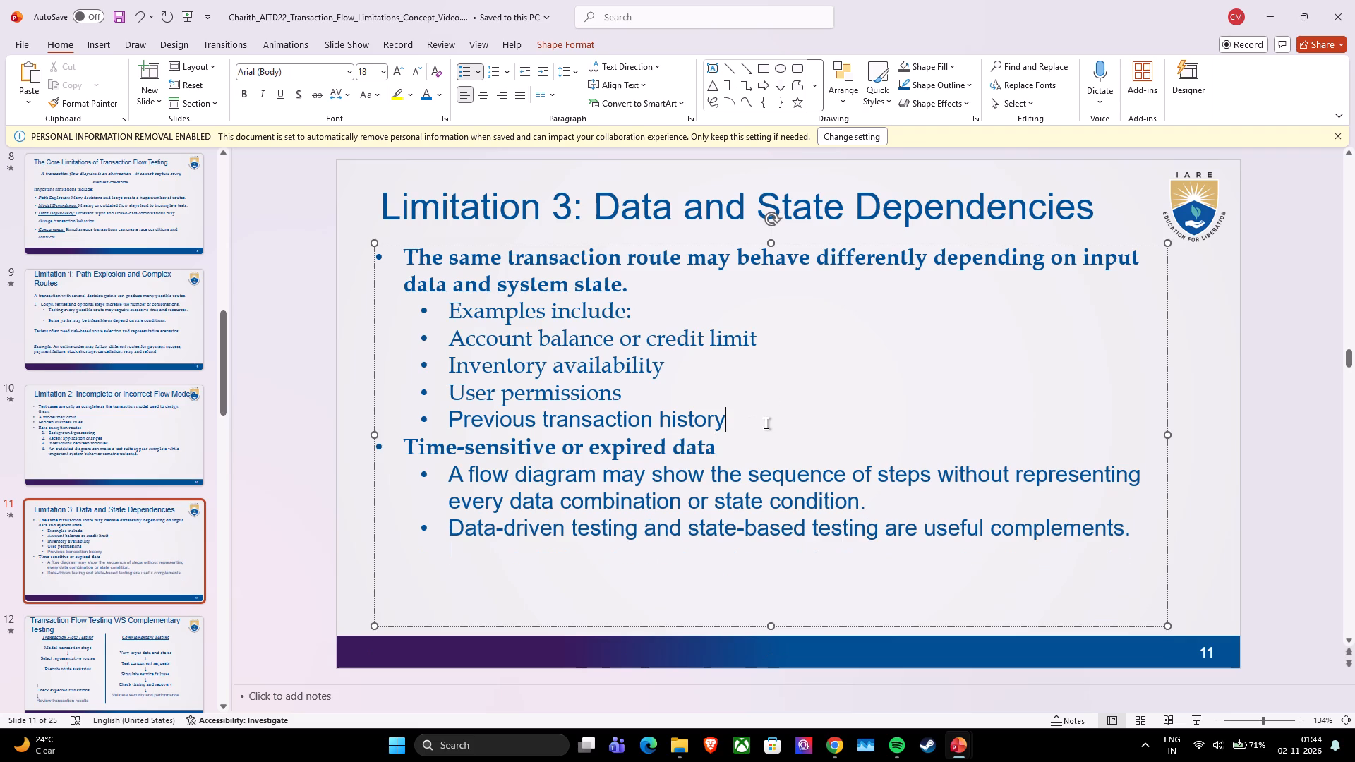
key("Return")
key("BackSpace")
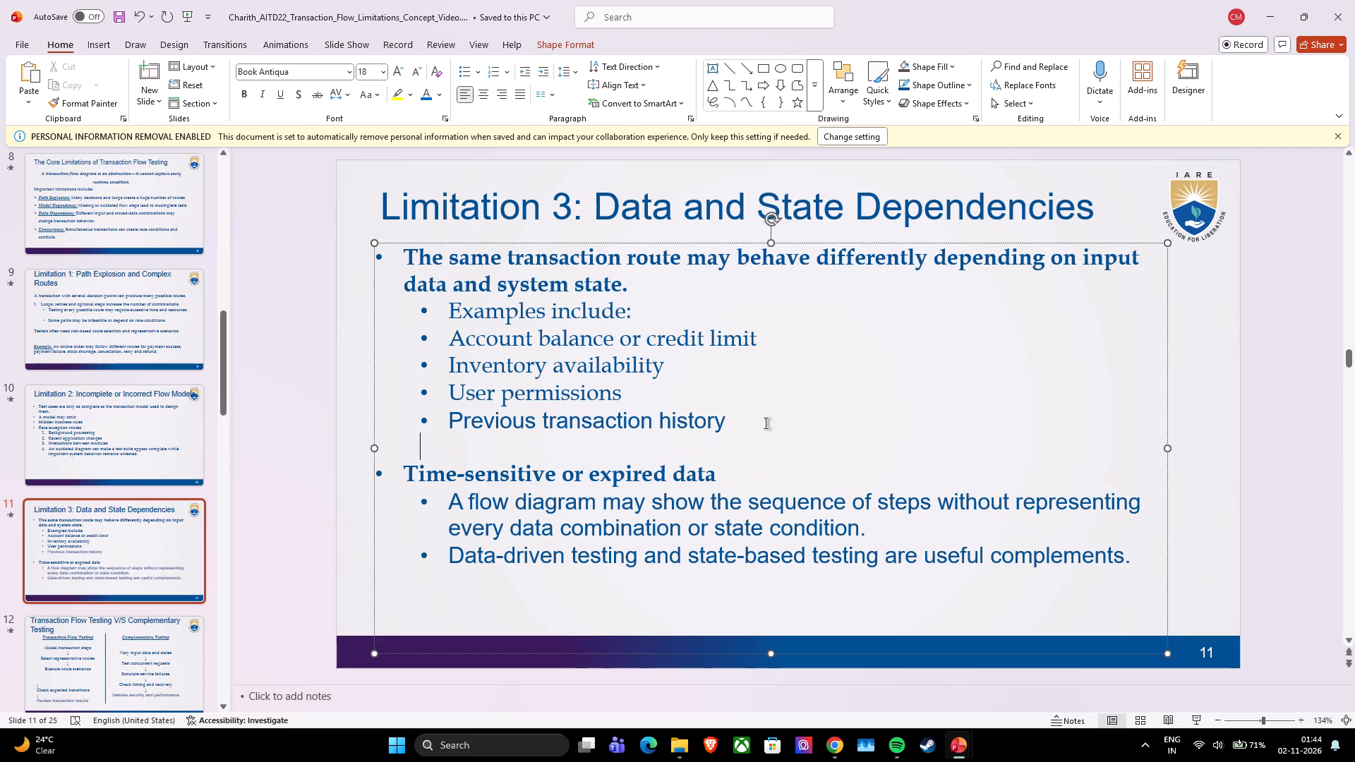
Set the font of all the body text on slide 11 to Book Antiqua.
key("ctrl+a")
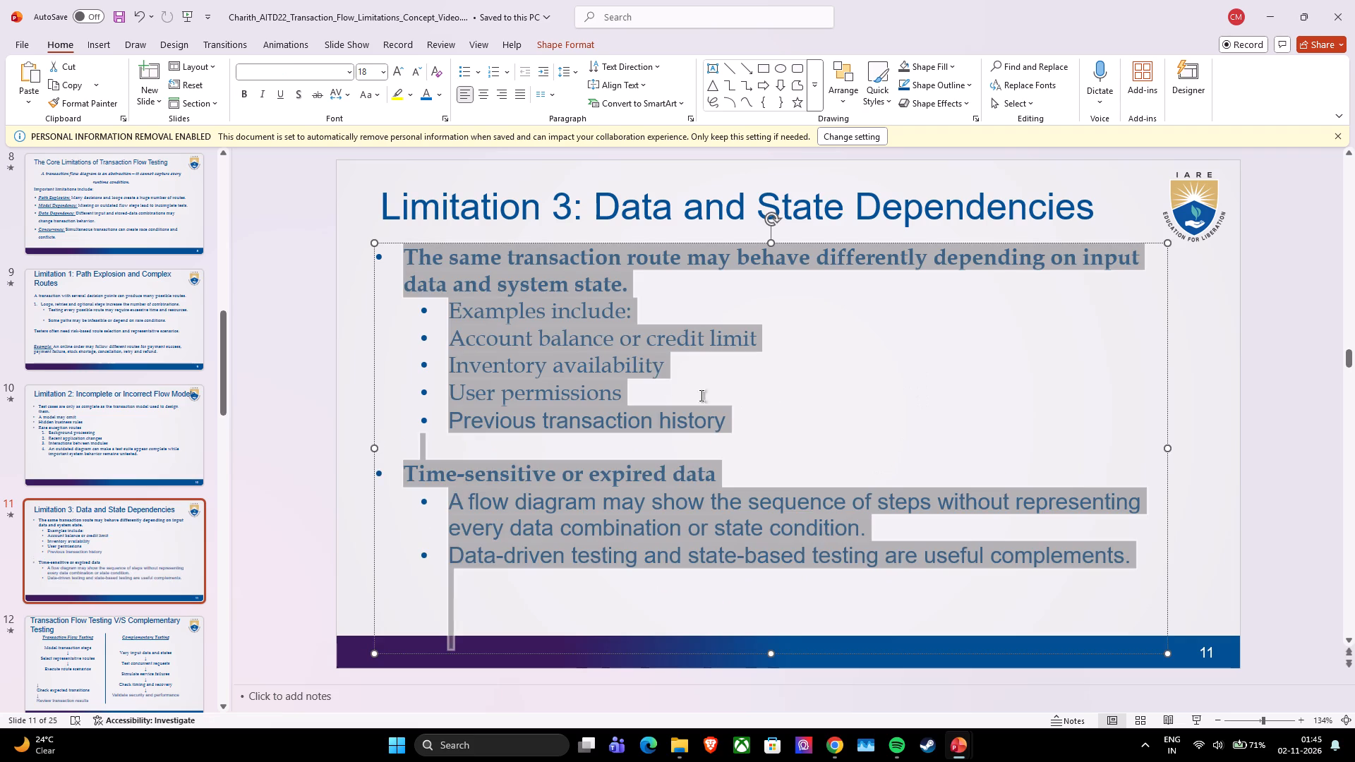
right_click(632, 375)
left_click(666, 297)
type("book")
key("Return")
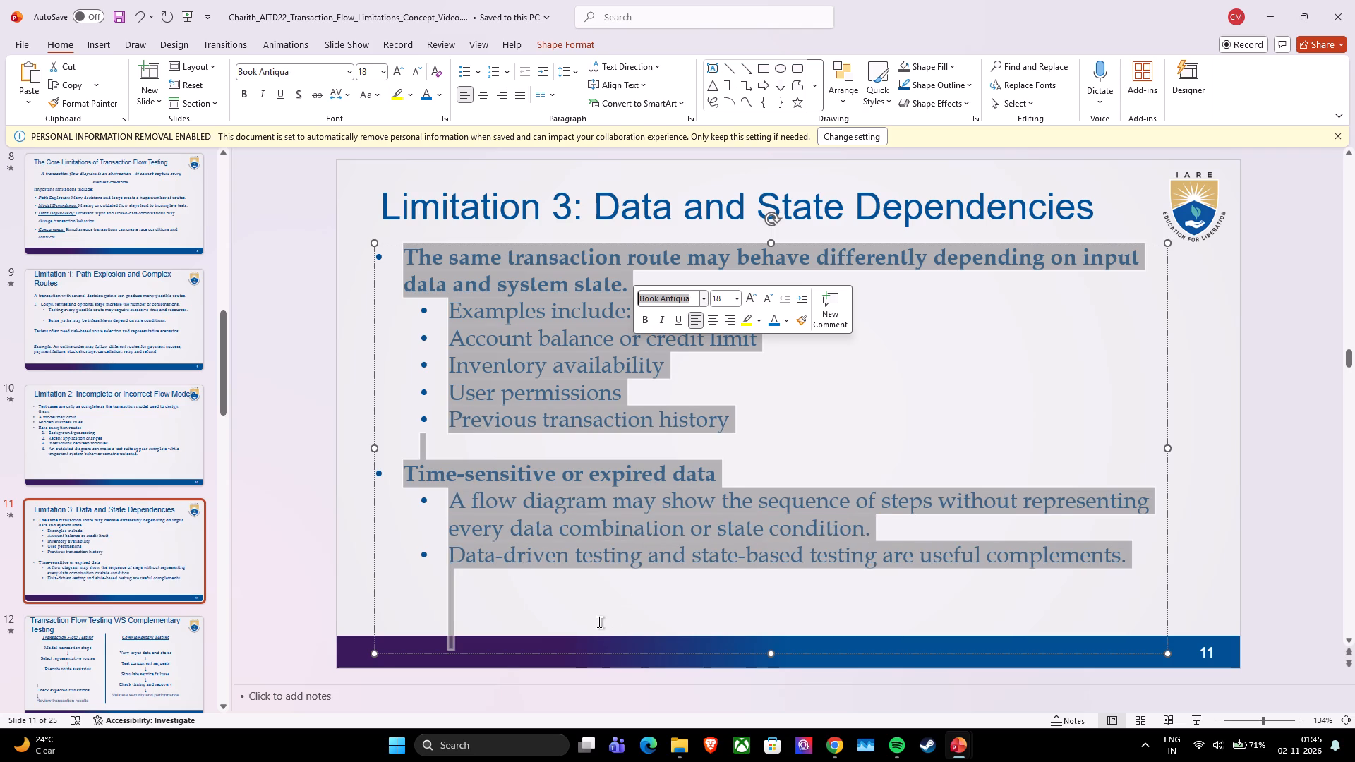
Delete trailing blank lines after the "Data-driven testing" item at the end of slide 11's body text.
left_click(596, 619)
key("BackSpace")
key("BackSpace")
key("BackSpace")
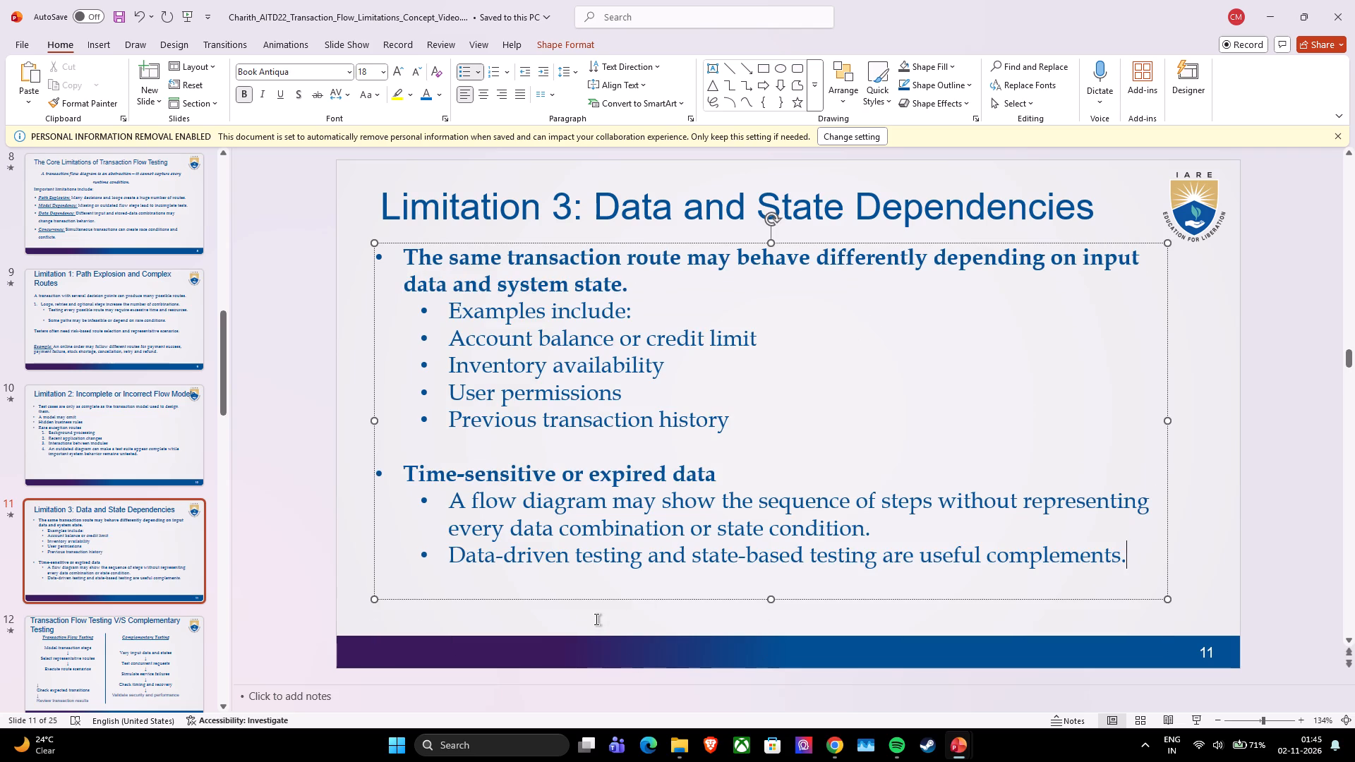
Delete the remaining trailing blank line at the end of slide 11's body text.
key("Down")
key("BackSpace")
key("BackSpace")
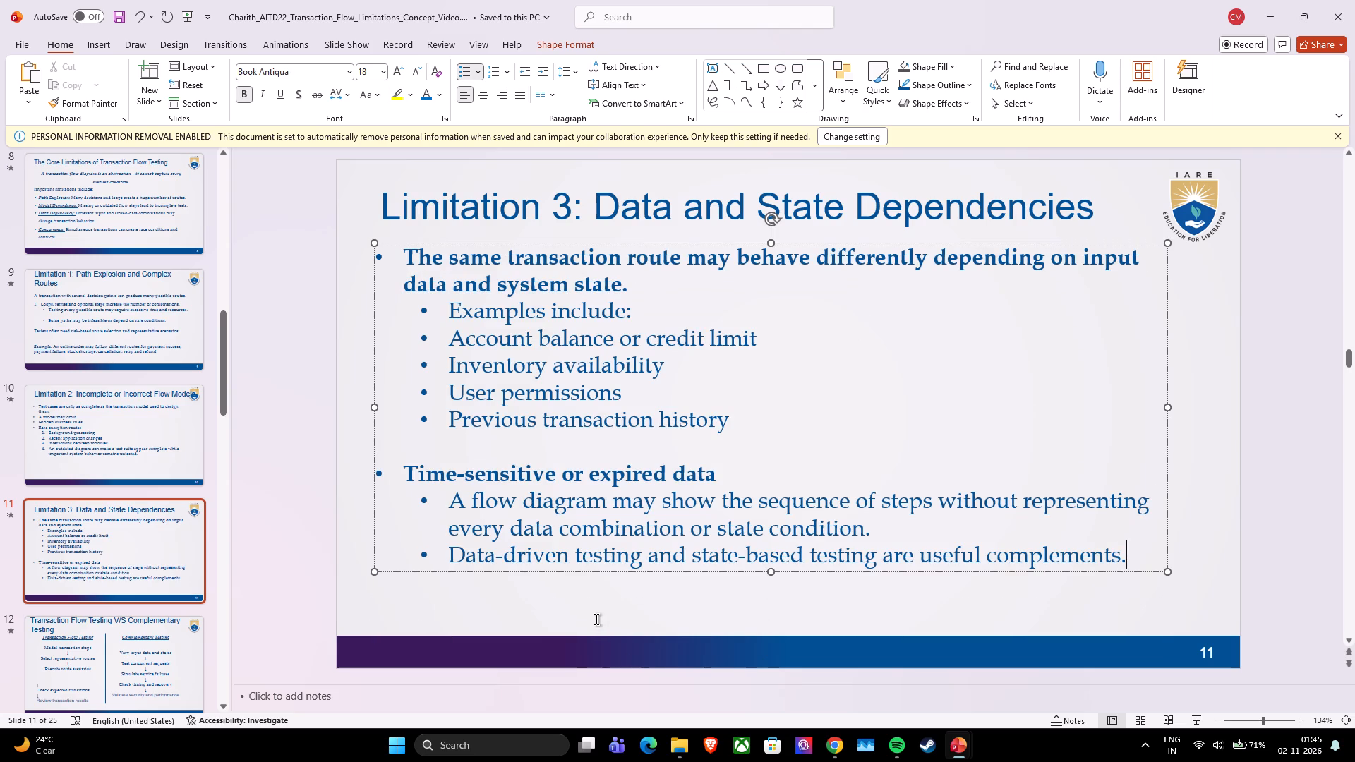
left_click(1277, 399)
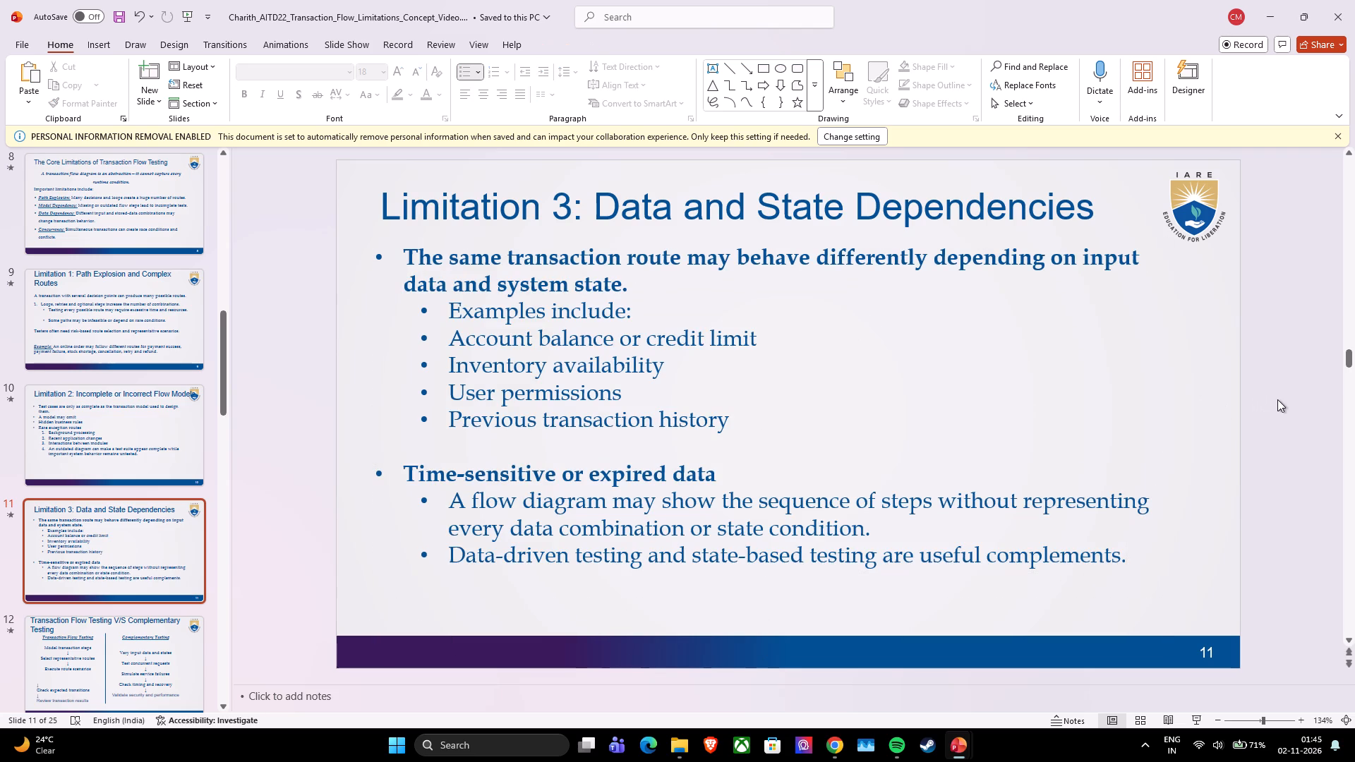
Delete the extra blank lines after "Execute route scenarios" in the Transaction Flow Testing column on slide 12.
key("Down")
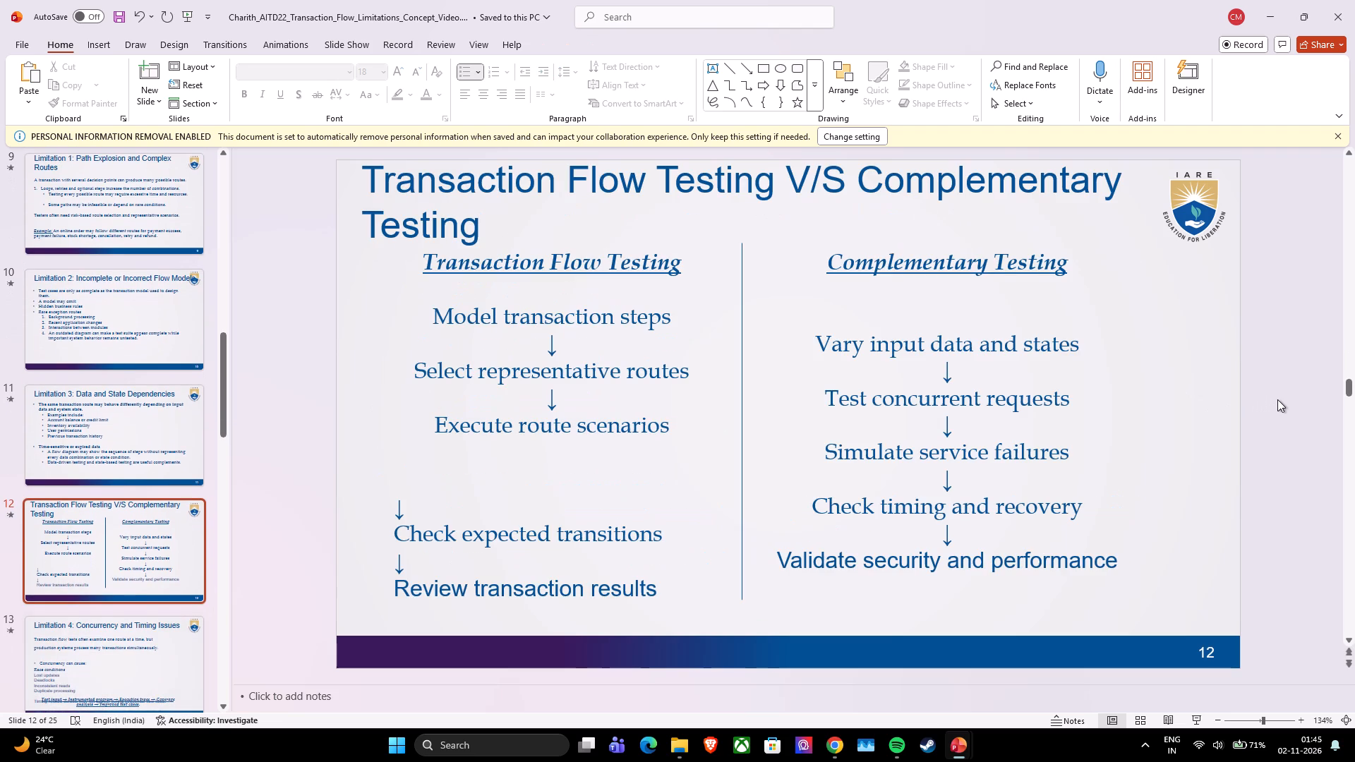
left_click(577, 452)
key("BackSpace")
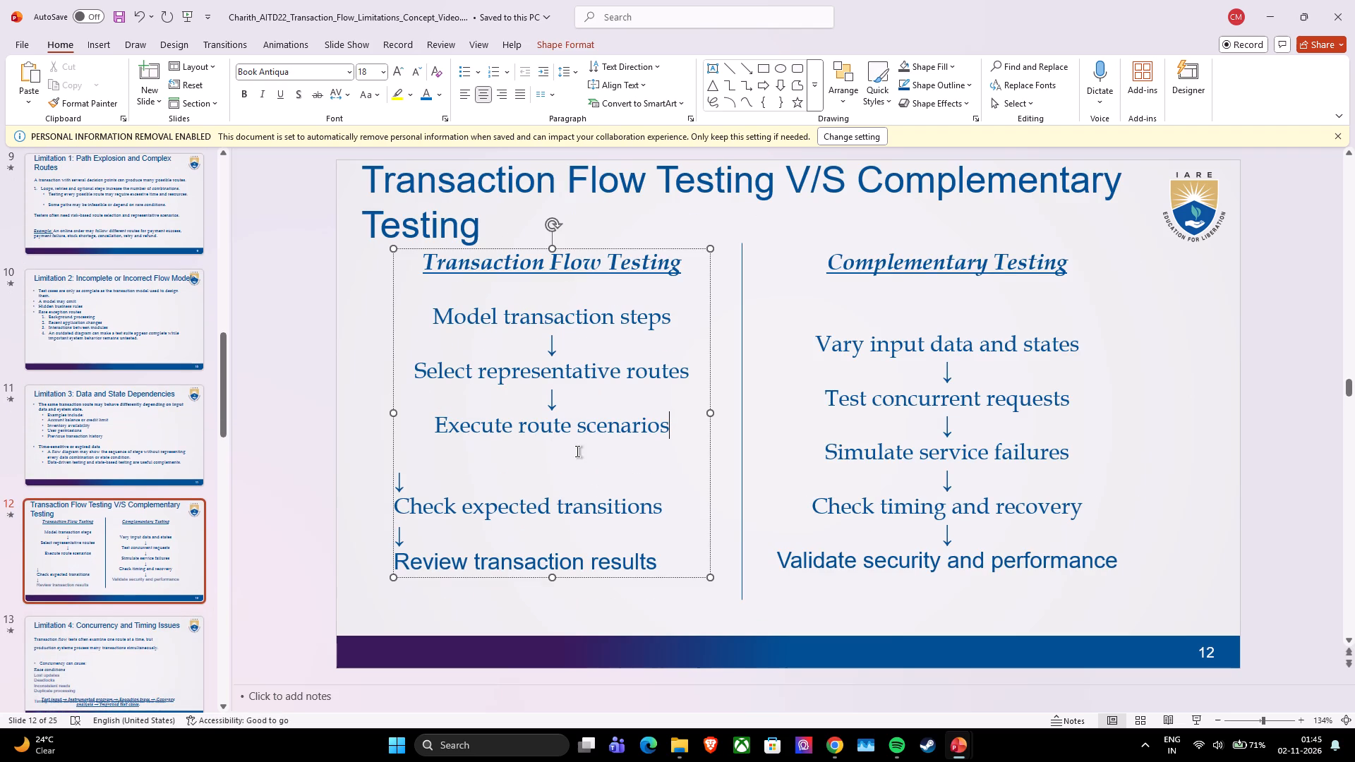
key("Down")
key("BackSpace")
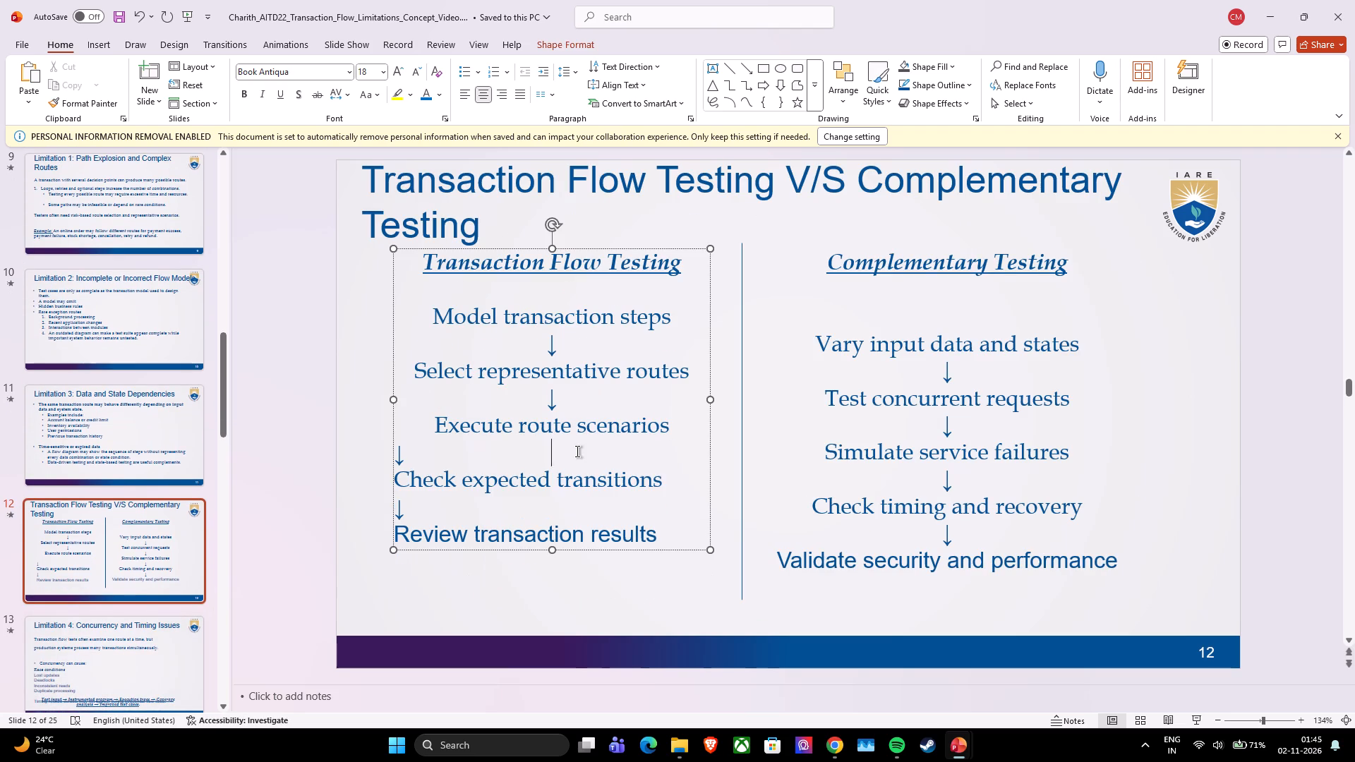
Indent the arrow above "Check expected transitions" on slide 12 until it lines up with the centred arrows above it.
key("Down")
key("Left")
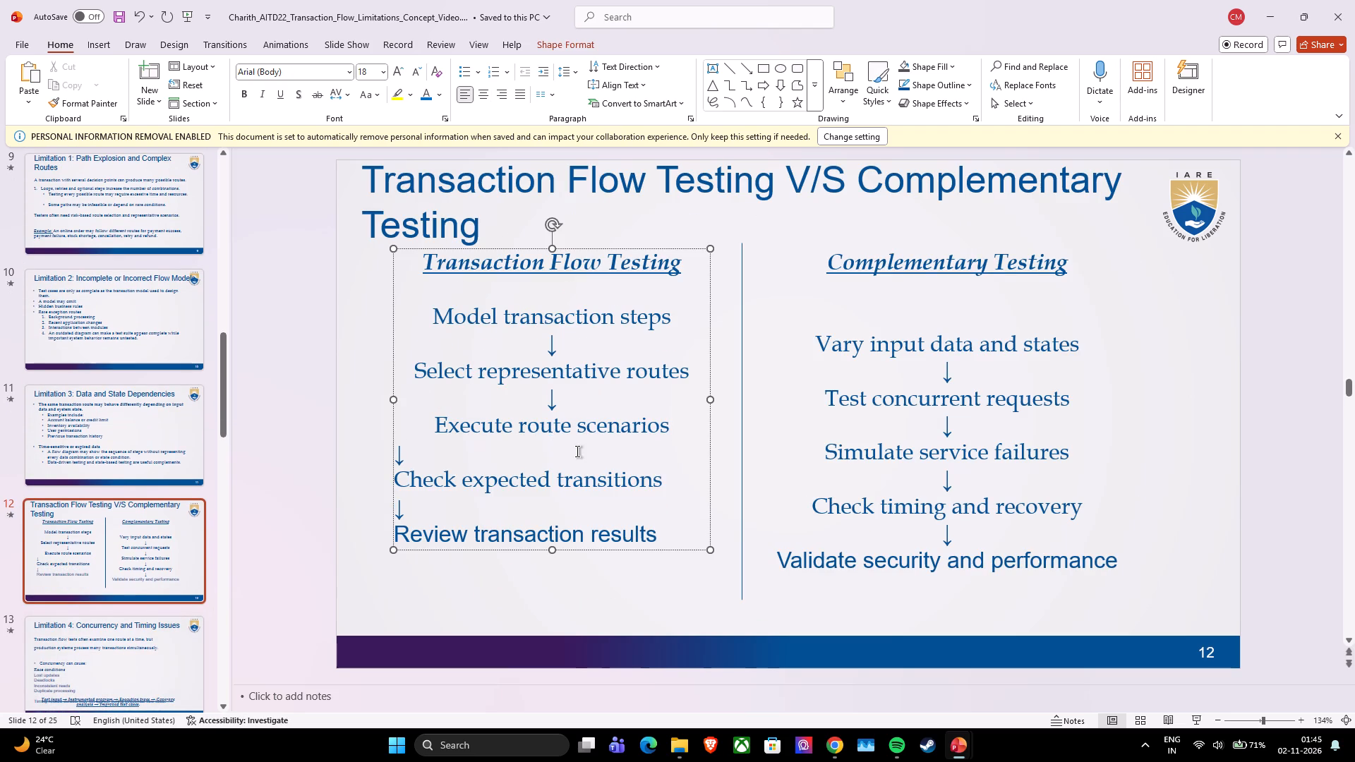
key("Tab")
key("Tab")
key("BackSpace")
key("space")
key("space")
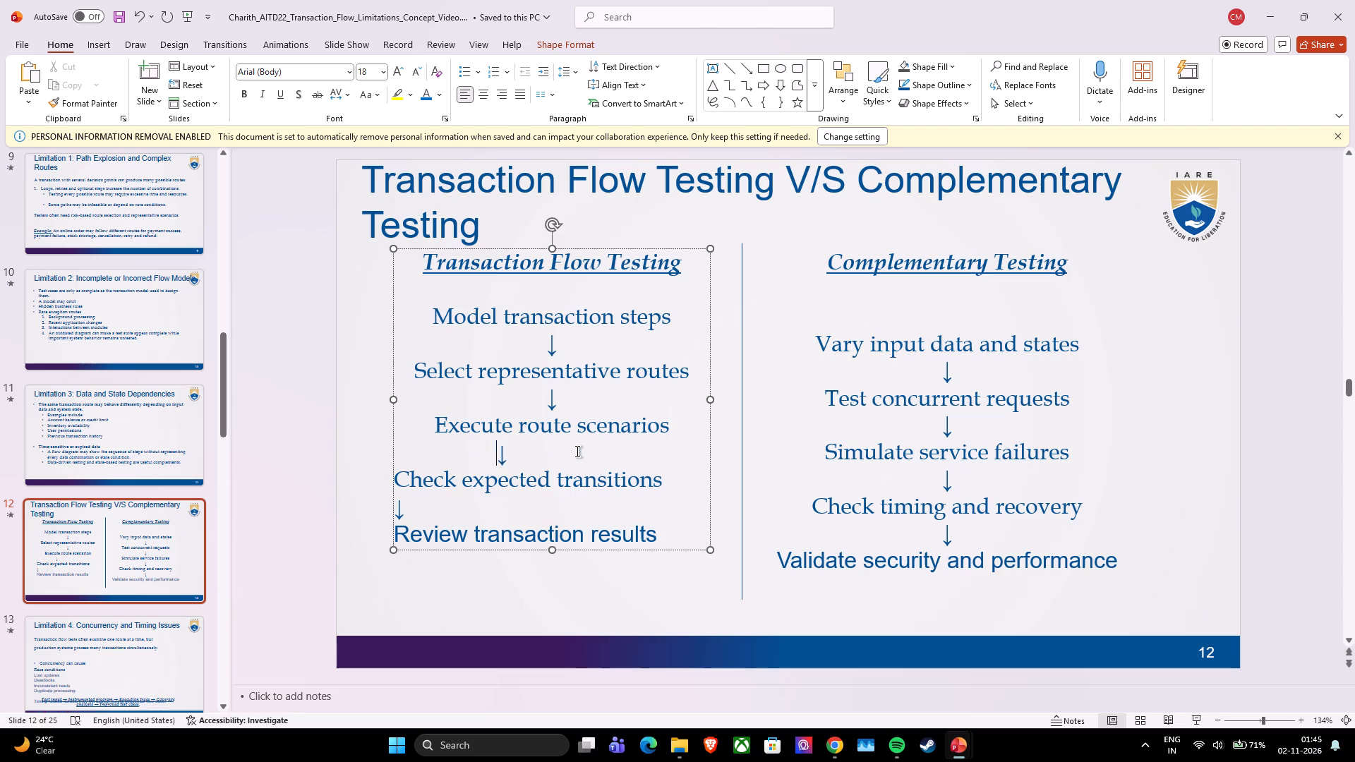
key("space")
key("space")
key("space")
key("space")
key("space")
key("space")
key("space")
key("space")
Indent the arrow above "Review transaction results" until it lines up with the other arrows in the column.
key("Down")
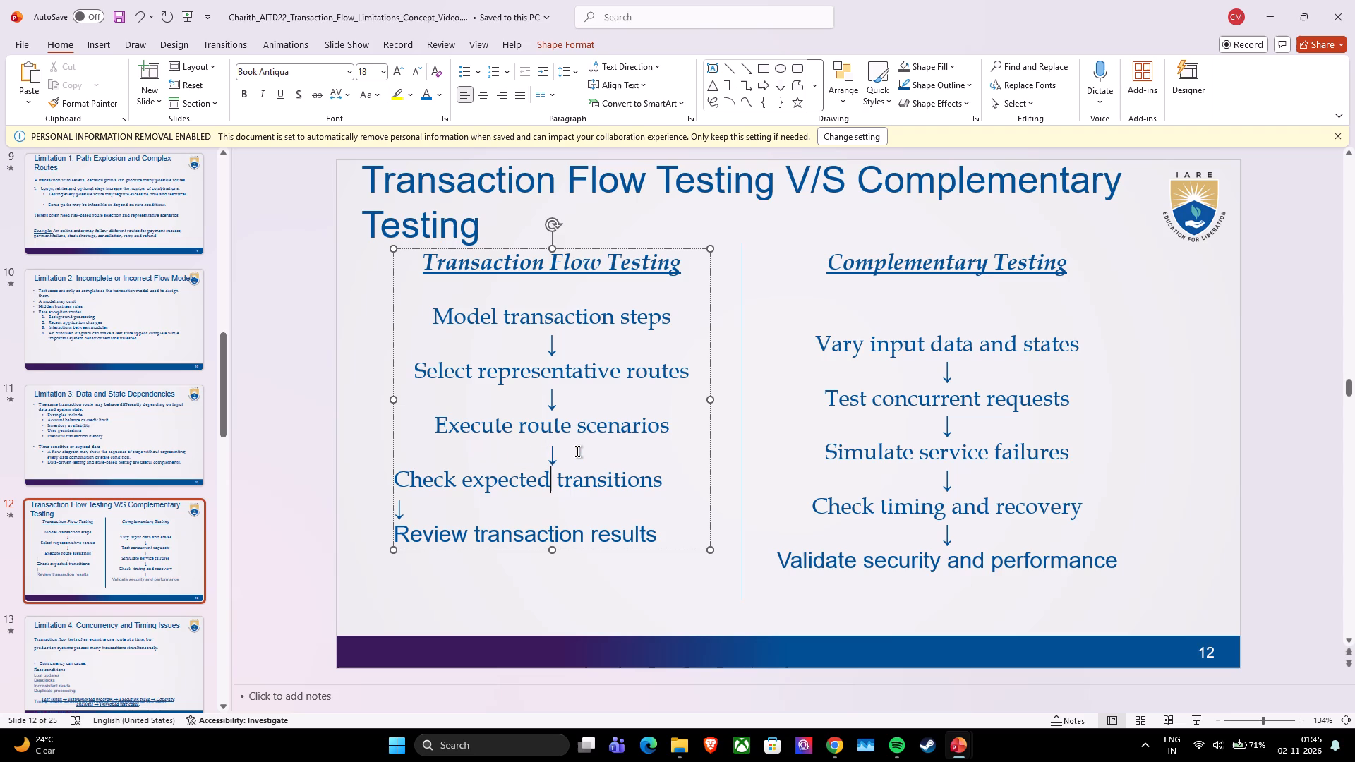
key("Down")
key("Left")
key("Tab")
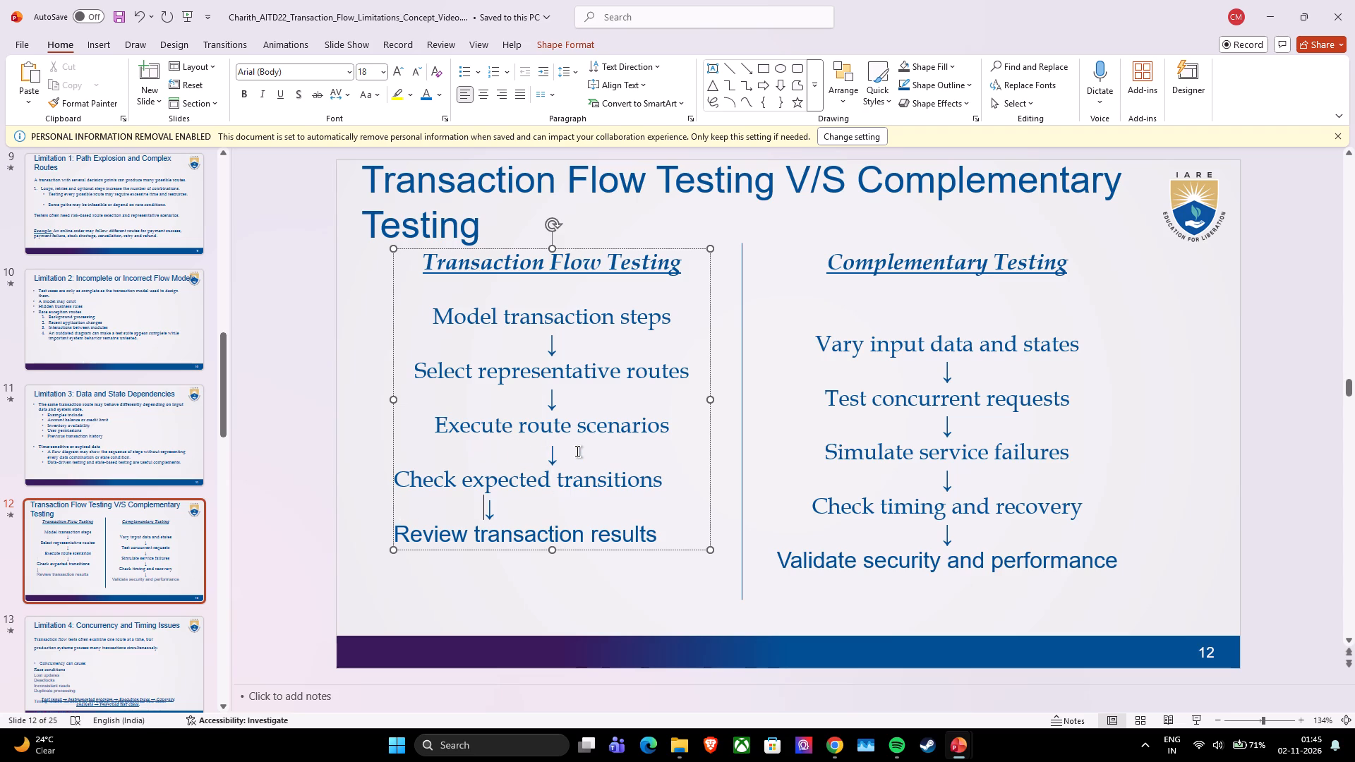
key("space")
key("space")
key("space")
key("space")
key("space")
key("space")
key("space")
key("space")
key("space")
key("space")
Pad the start of "Check expected transitions" with four spaces to centre it under its arrow.
key("Left")
key("Left")
key("Left")
key("Left")
key("Up")
key("ctrl+Left")
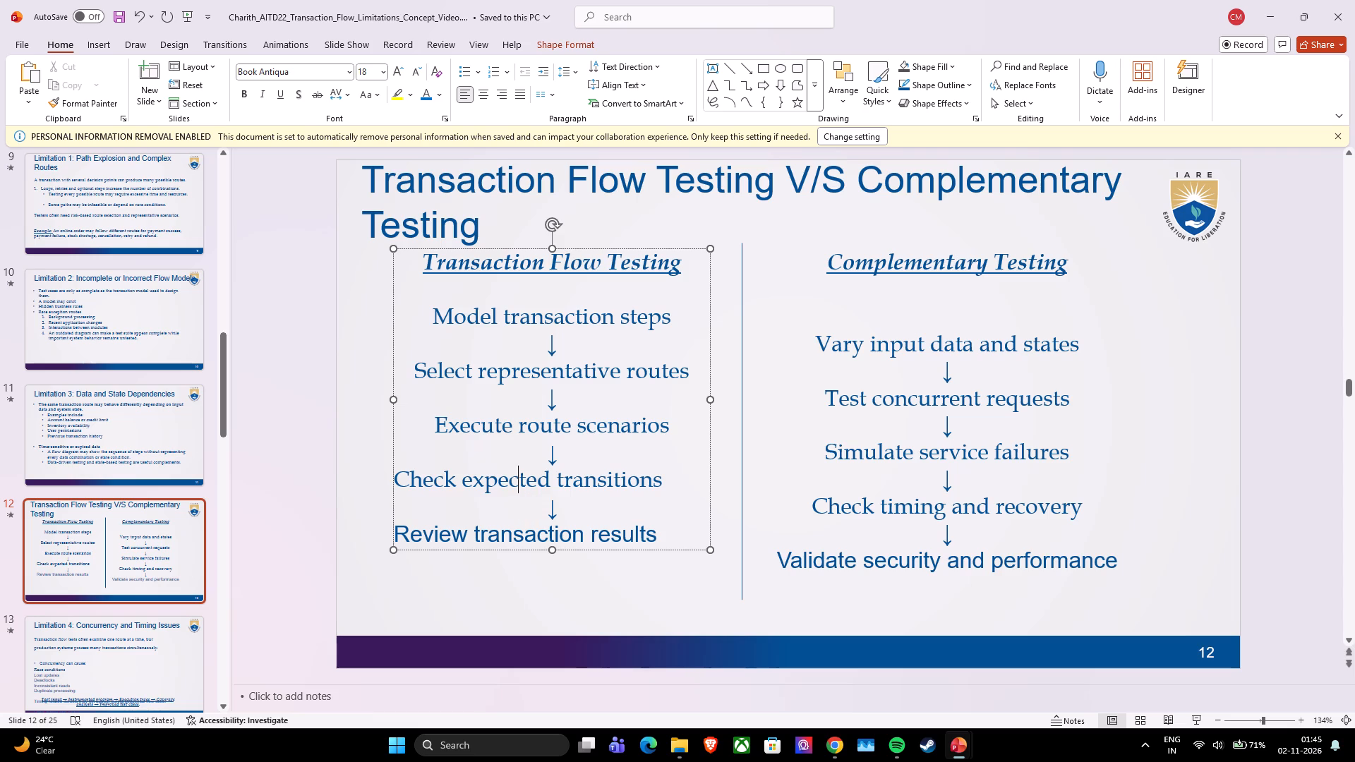
key("ctrl+Left")
key("space")
key("space")
key("space")
key("space")
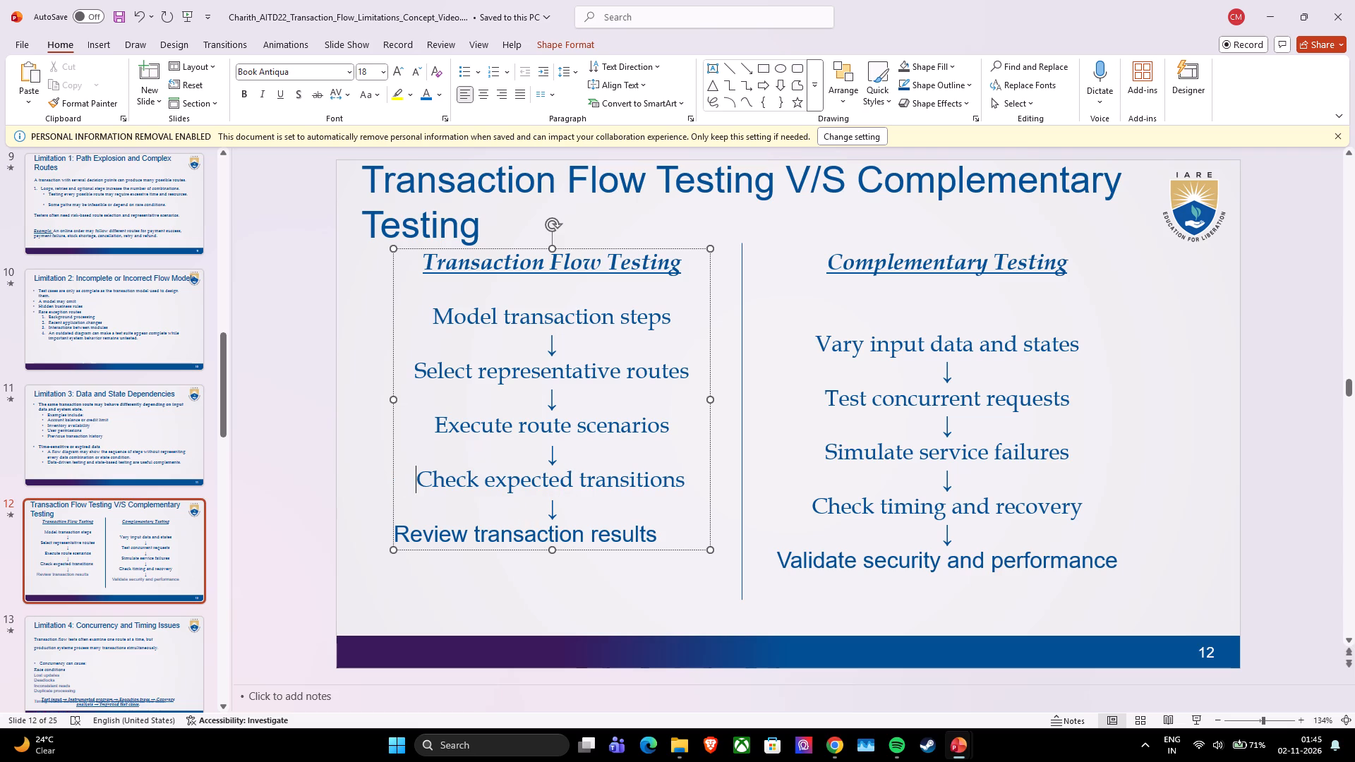
Pad the start of "Review transaction results" with three spaces to centre it under its arrow.
key("Down")
key("Down")
key("Left")
key("space")
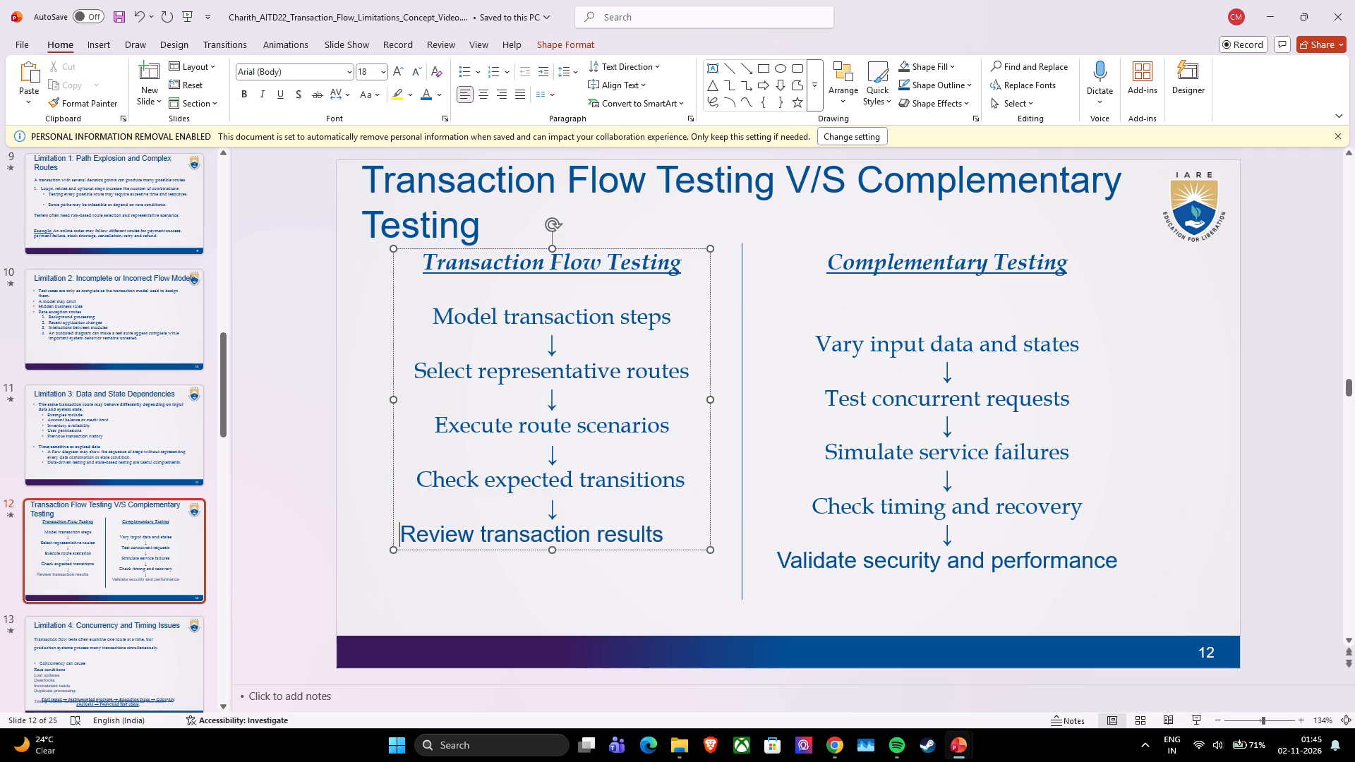
key("space")
key("space")
Set the font of the "Review transaction results" line to Book Antiqua.
key("ctrl+shift+Down")
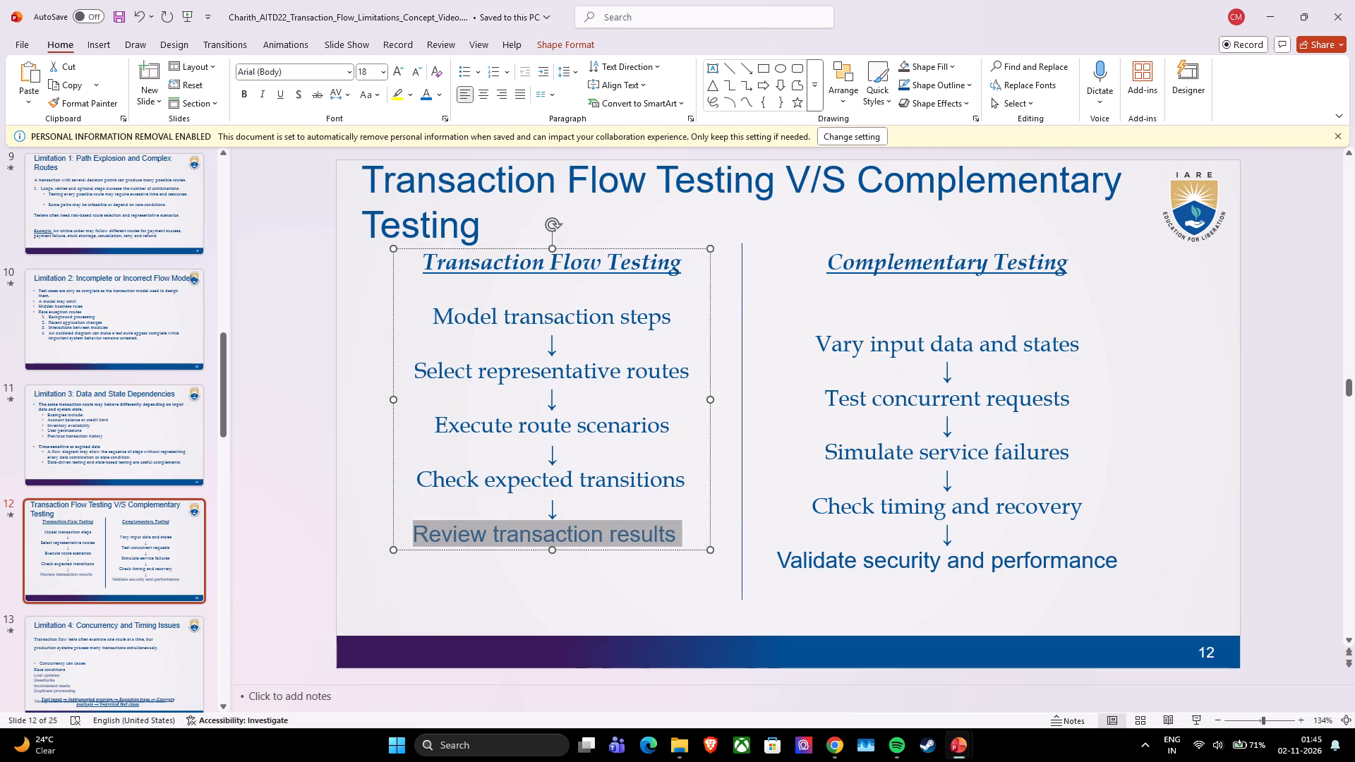
right_click(548, 543)
left_click(601, 566)
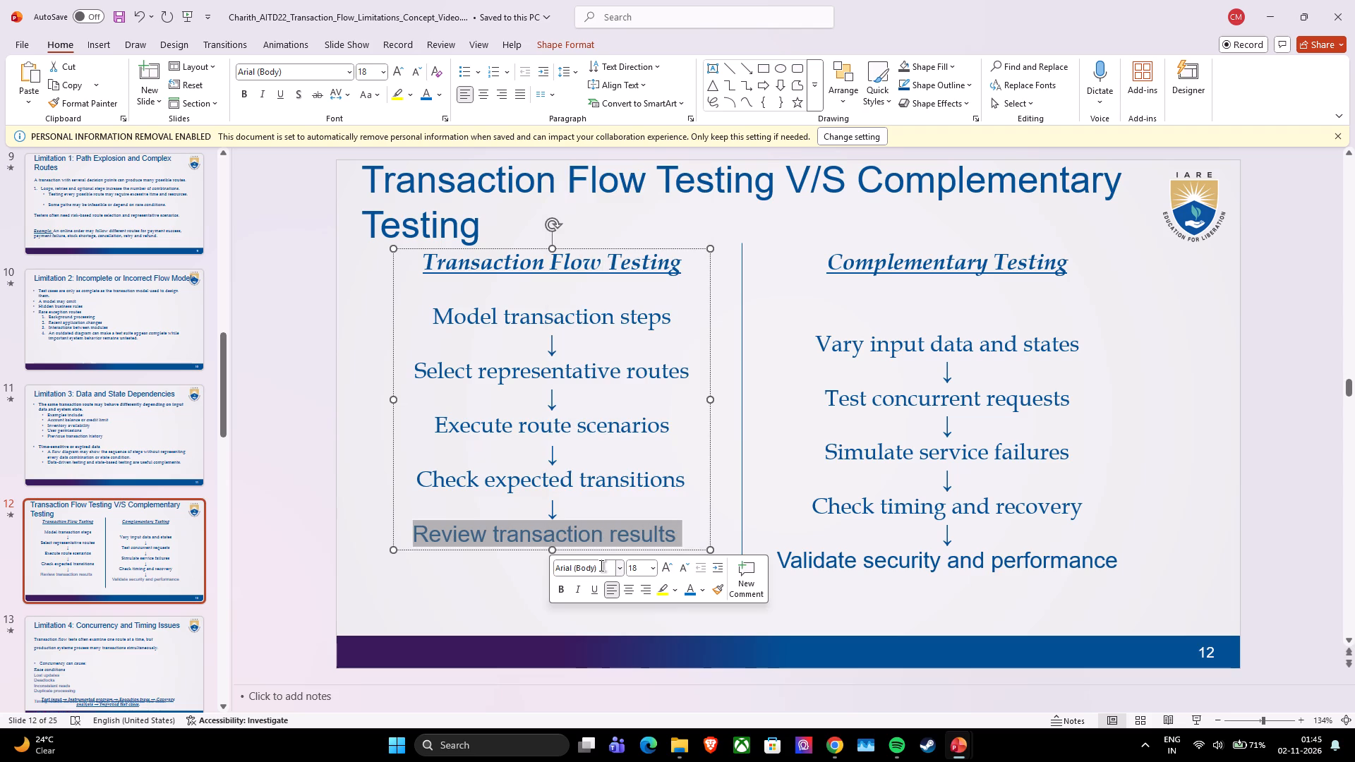
type("book")
key("Return")
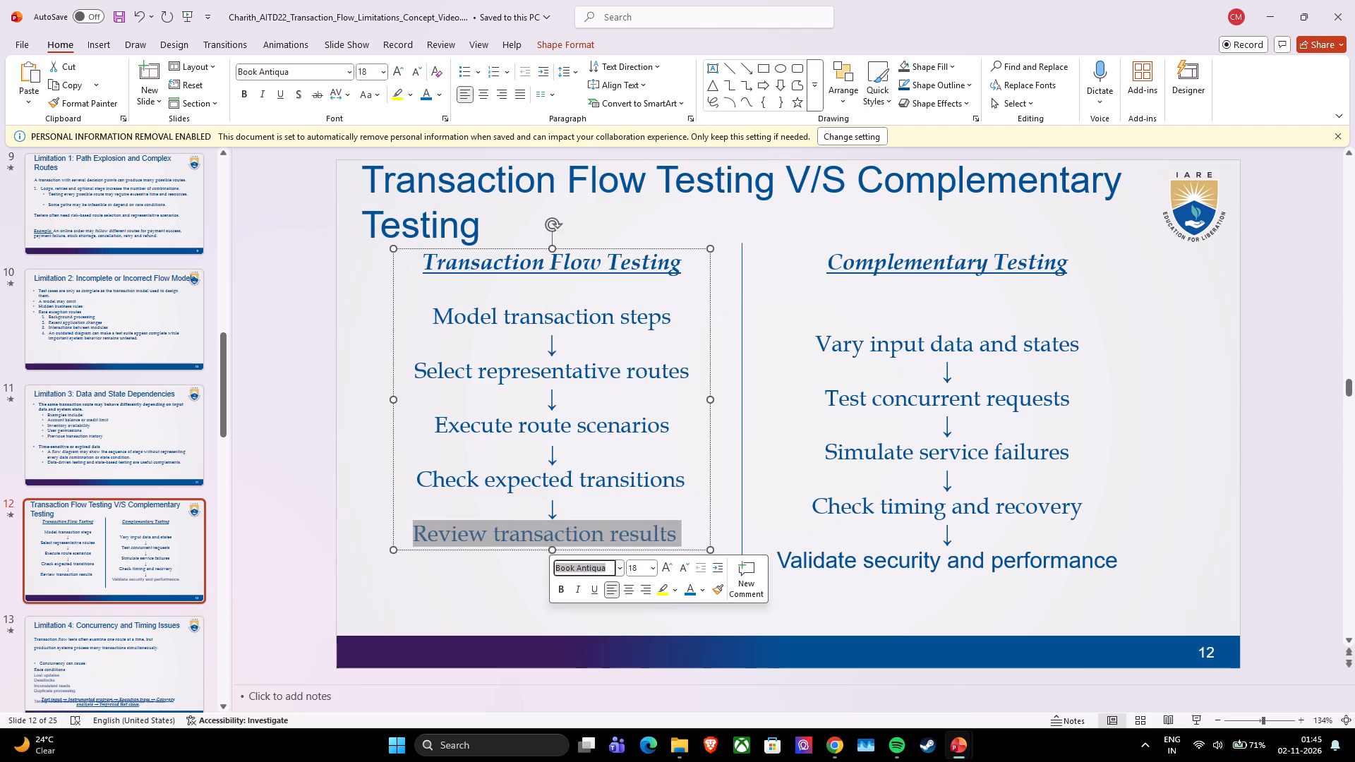
Delete one blank line below the "Complementary Testing" heading on slide 12.
left_click(836, 392)
left_click(833, 308)
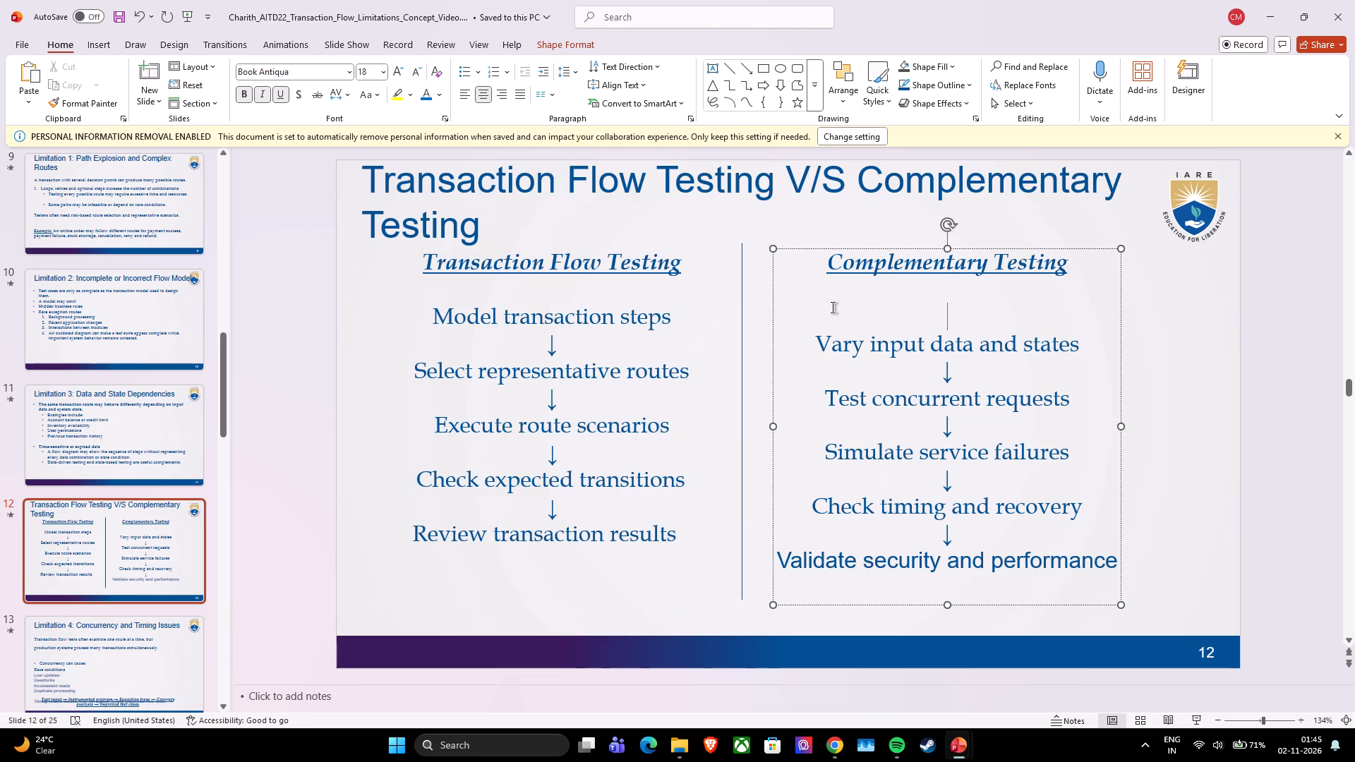
key("BackSpace")
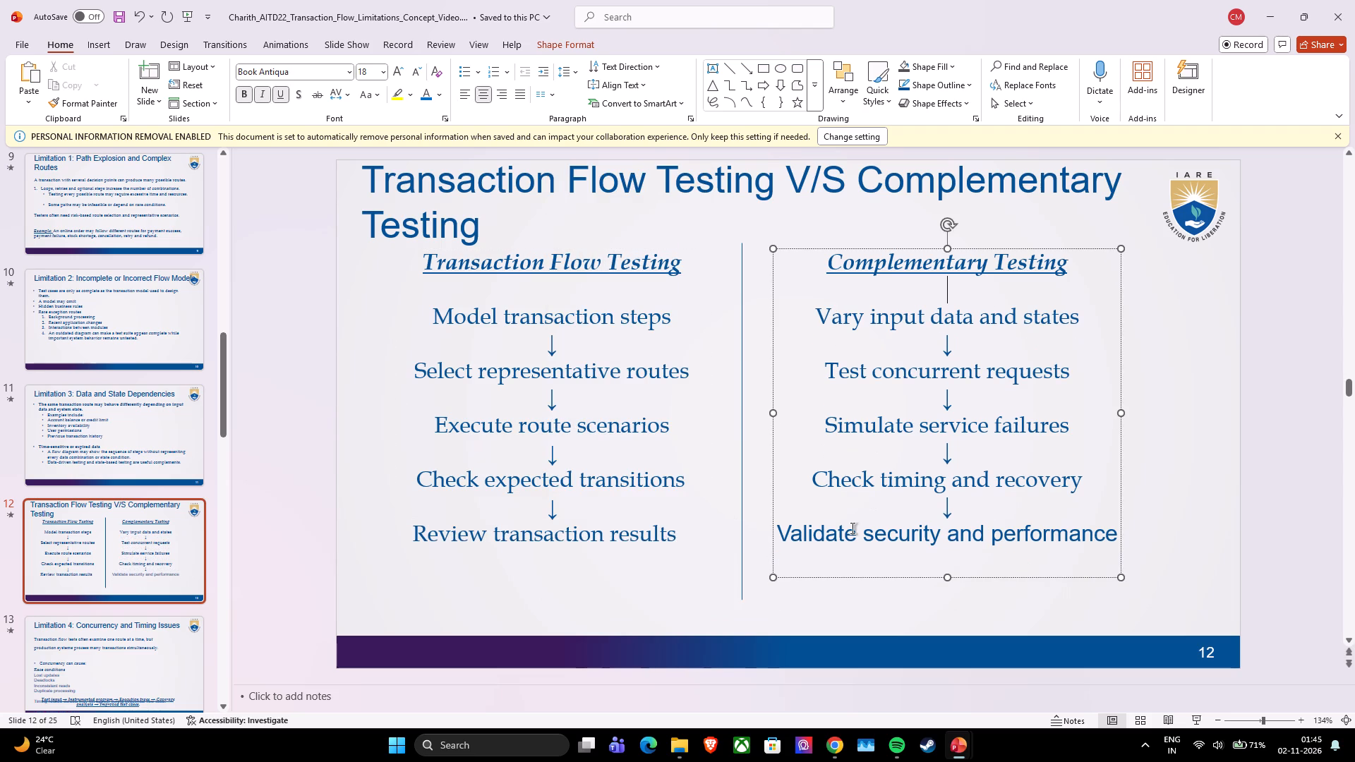
Set the font of the "Validate security and performance" line on slide 12 to Book Antiqua.
left_click(786, 536)
key("Left")
key("ctrl+shift+Down")
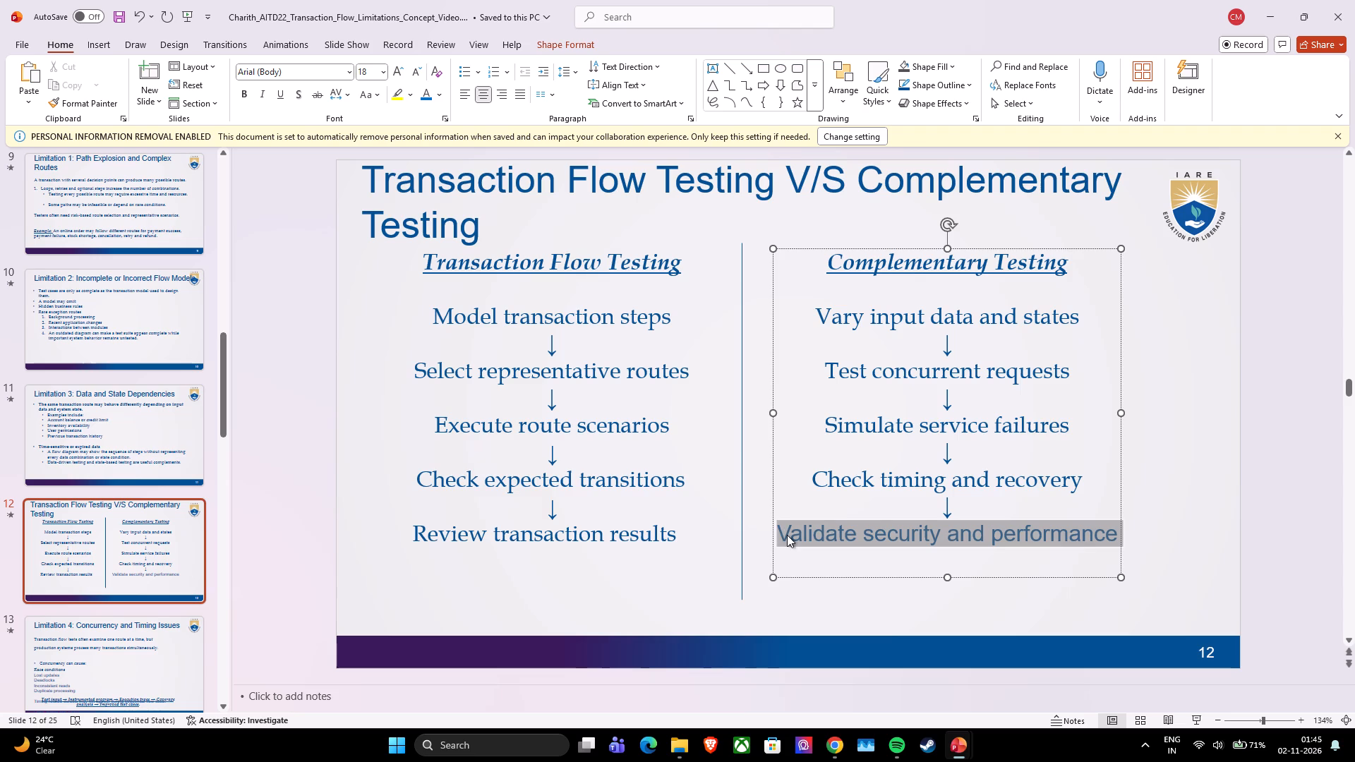
right_click(843, 534)
left_click(889, 550)
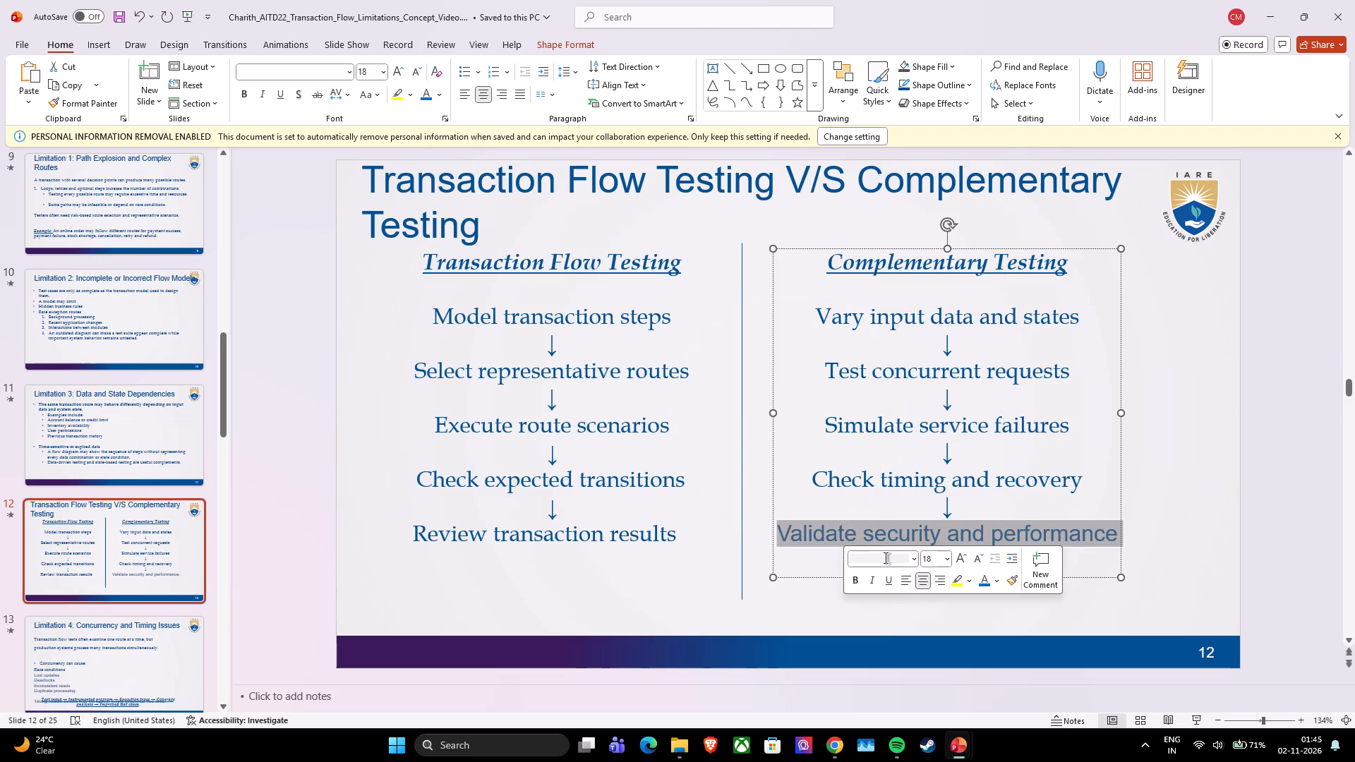
left_click(886, 558)
type("book")
key("Return")
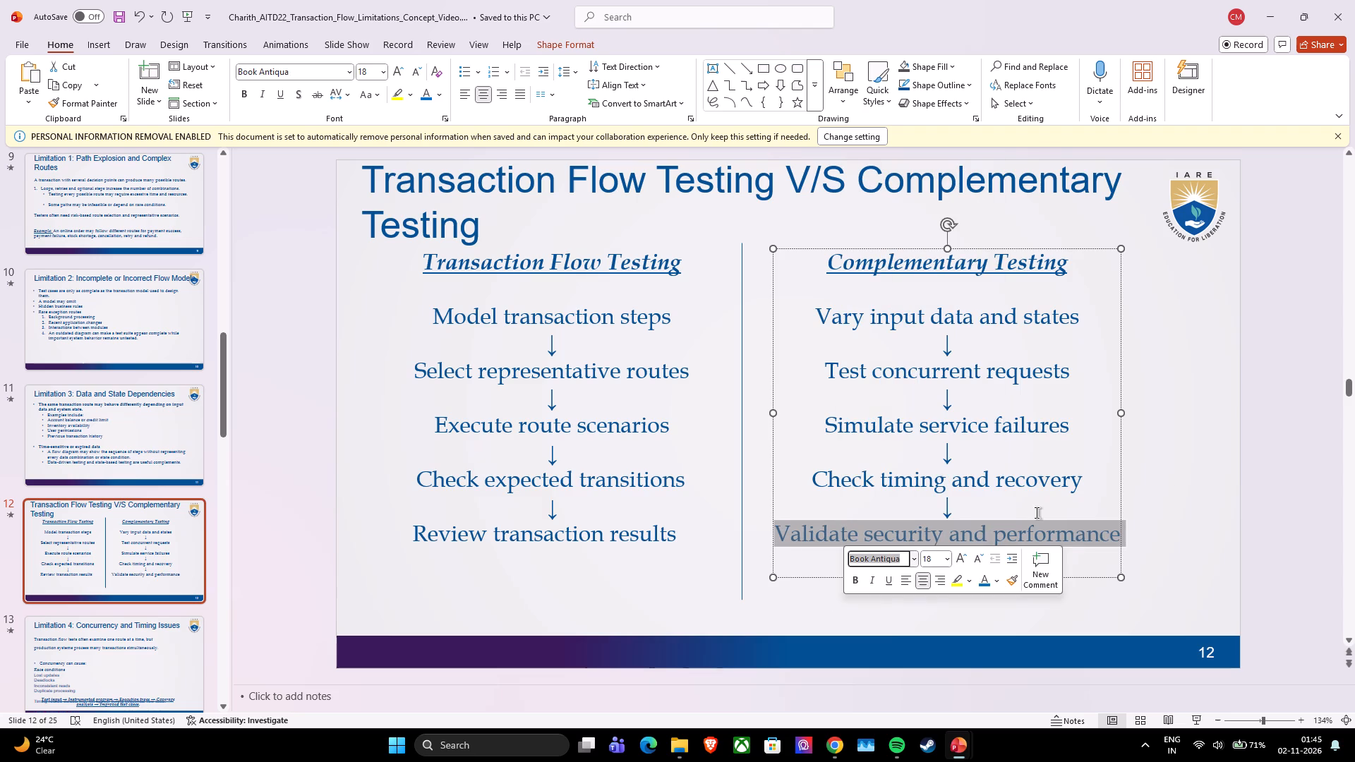
left_click(1264, 459)
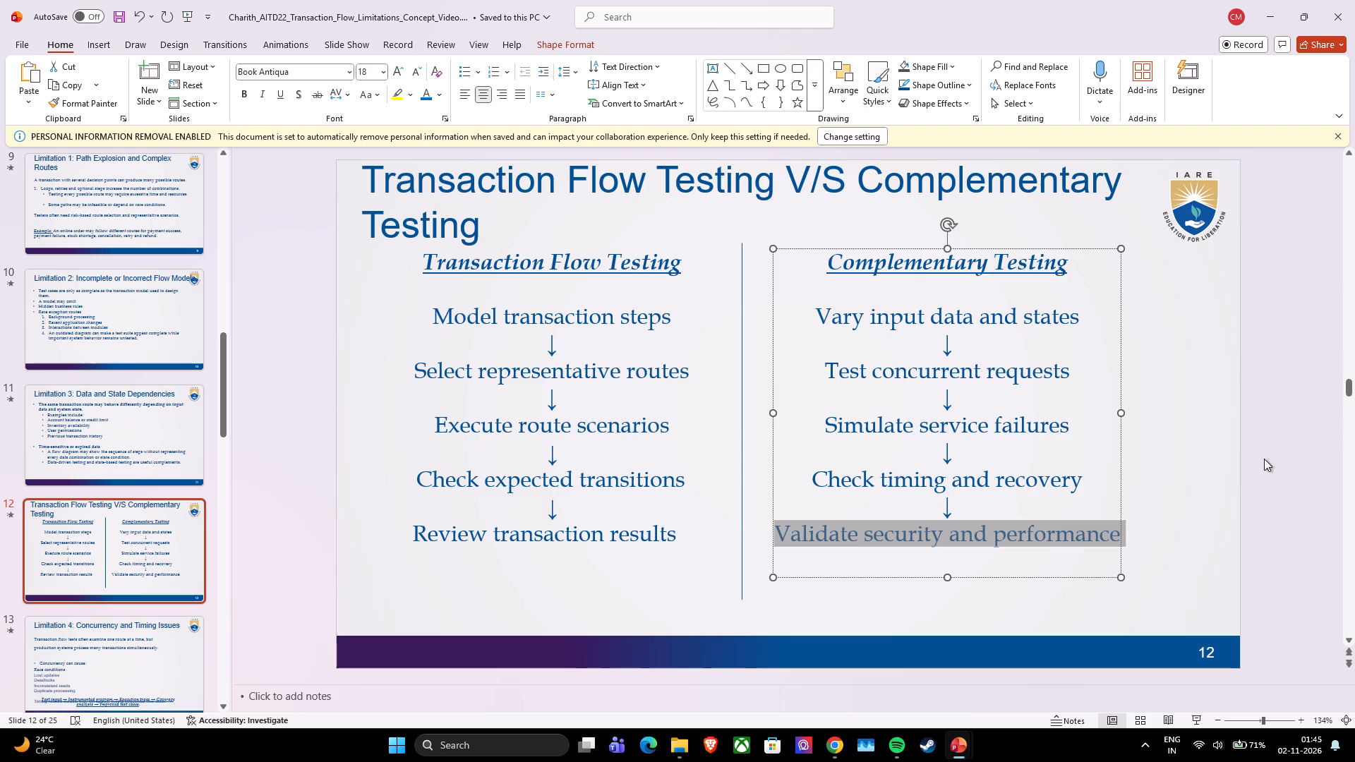
Set the font size of slide 12's title to 25 so it fits on one line.
left_click(781, 208)
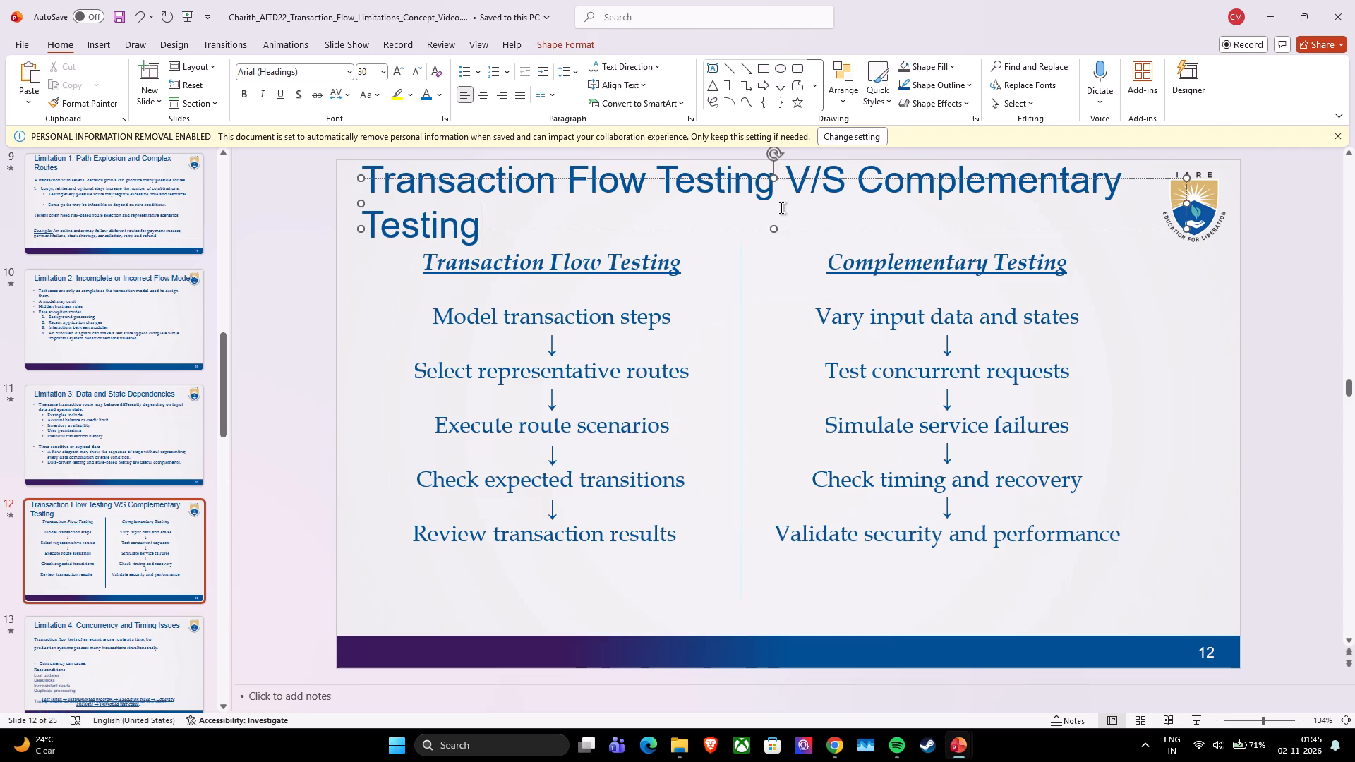
key("ctrl+a")
right_click(724, 183)
left_click(812, 137)
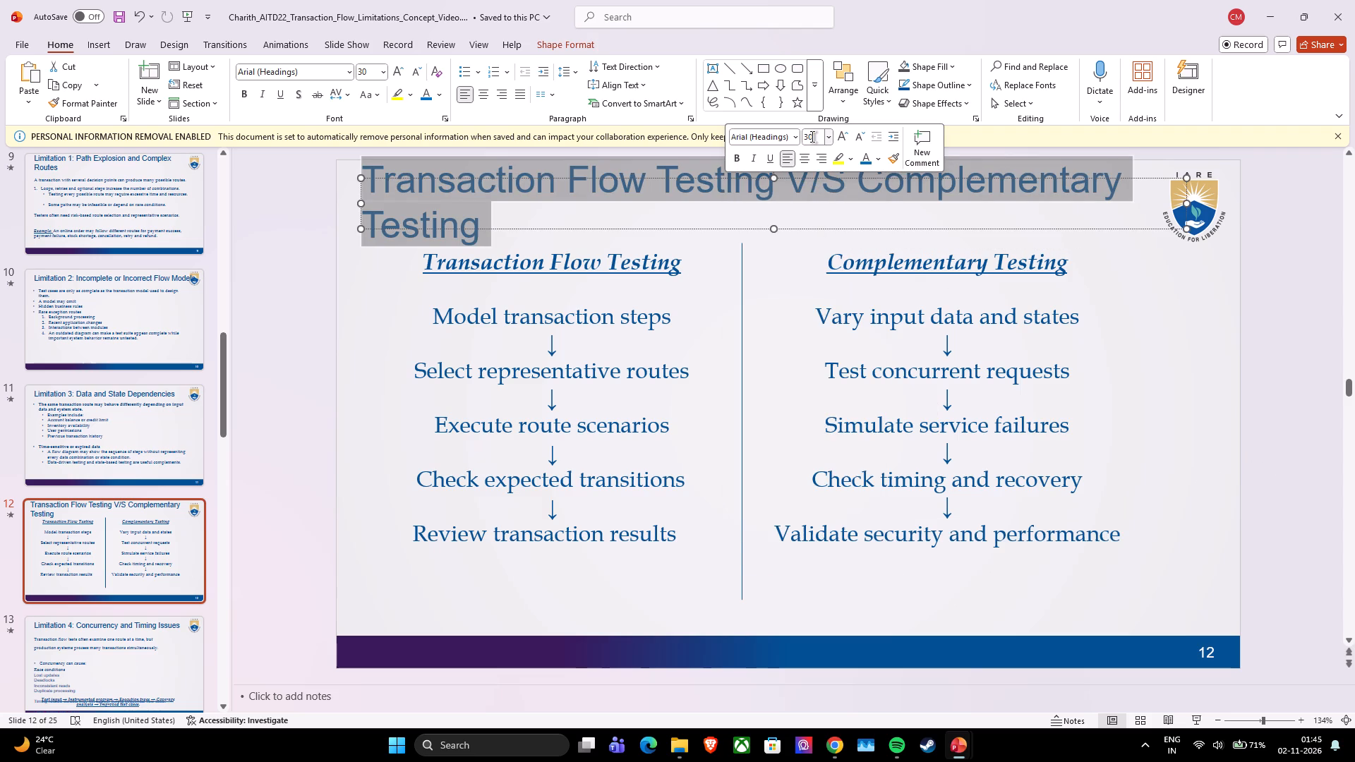
type("25")
key("Return")
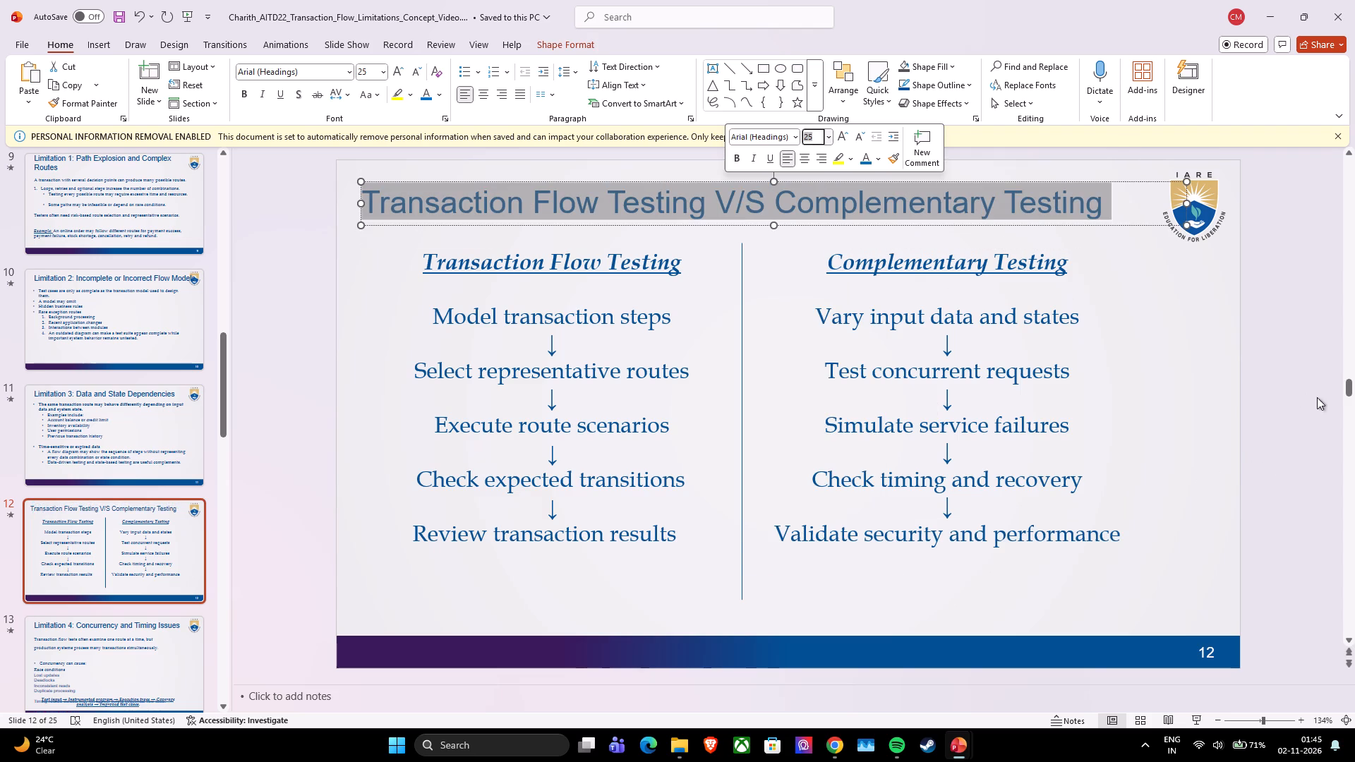
left_click(1297, 407)
Remove the bullet from the blank line above "Concurrency can cause:" on slide 13.
key("Down")
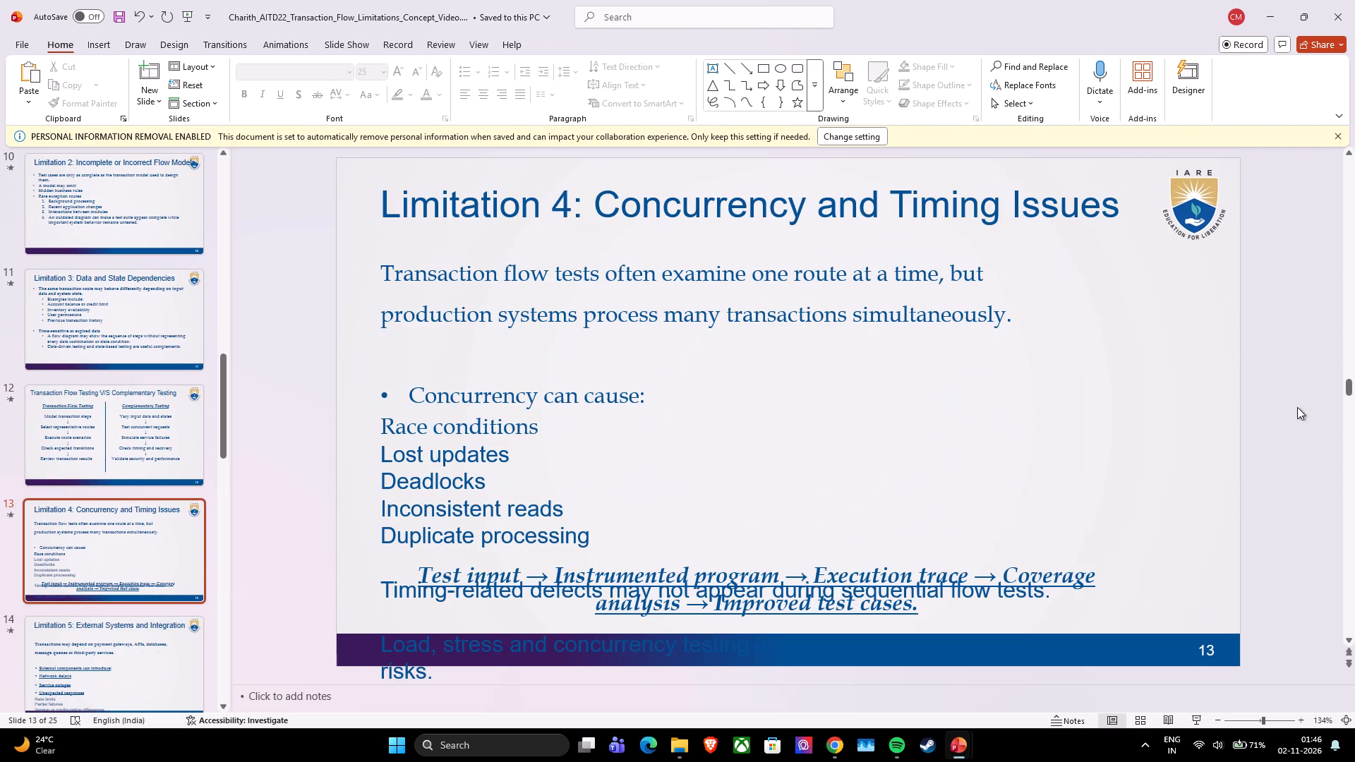
left_click(706, 365)
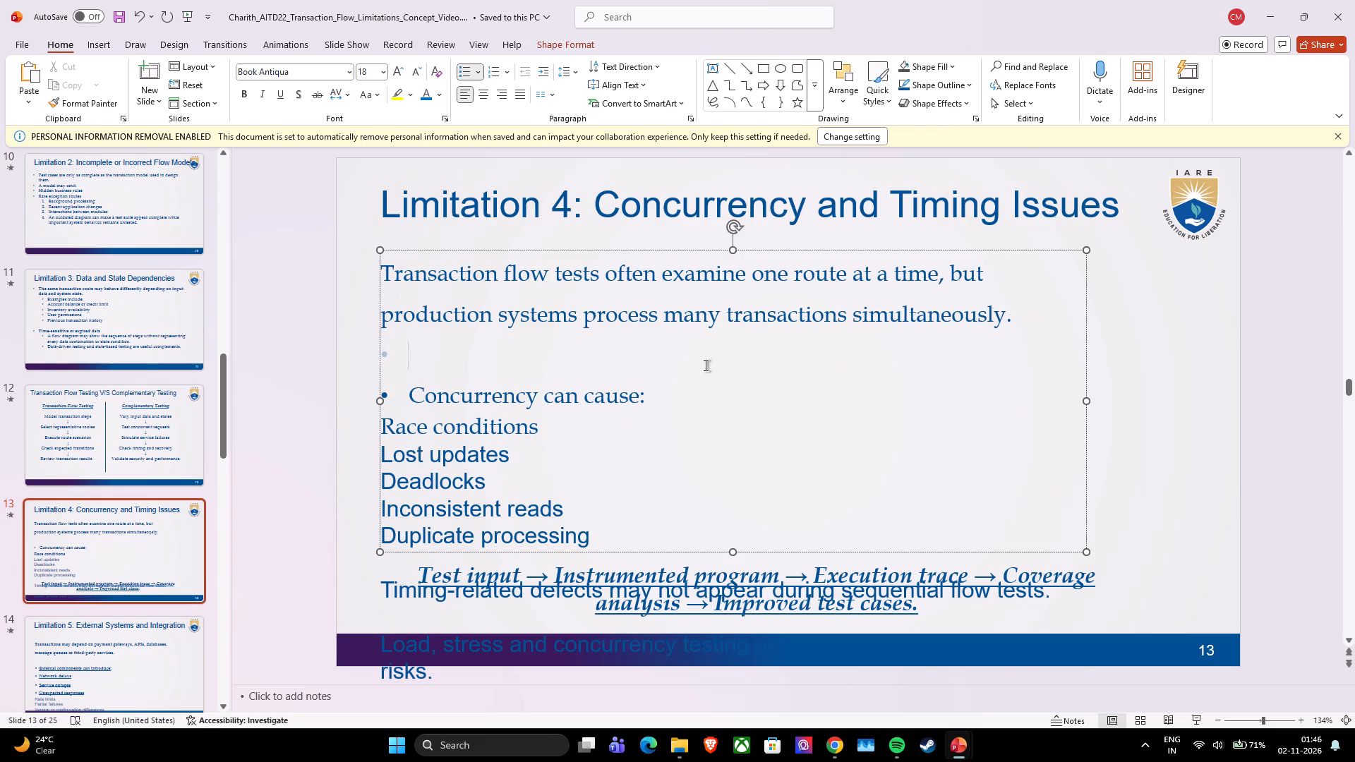
key("BackSpace")
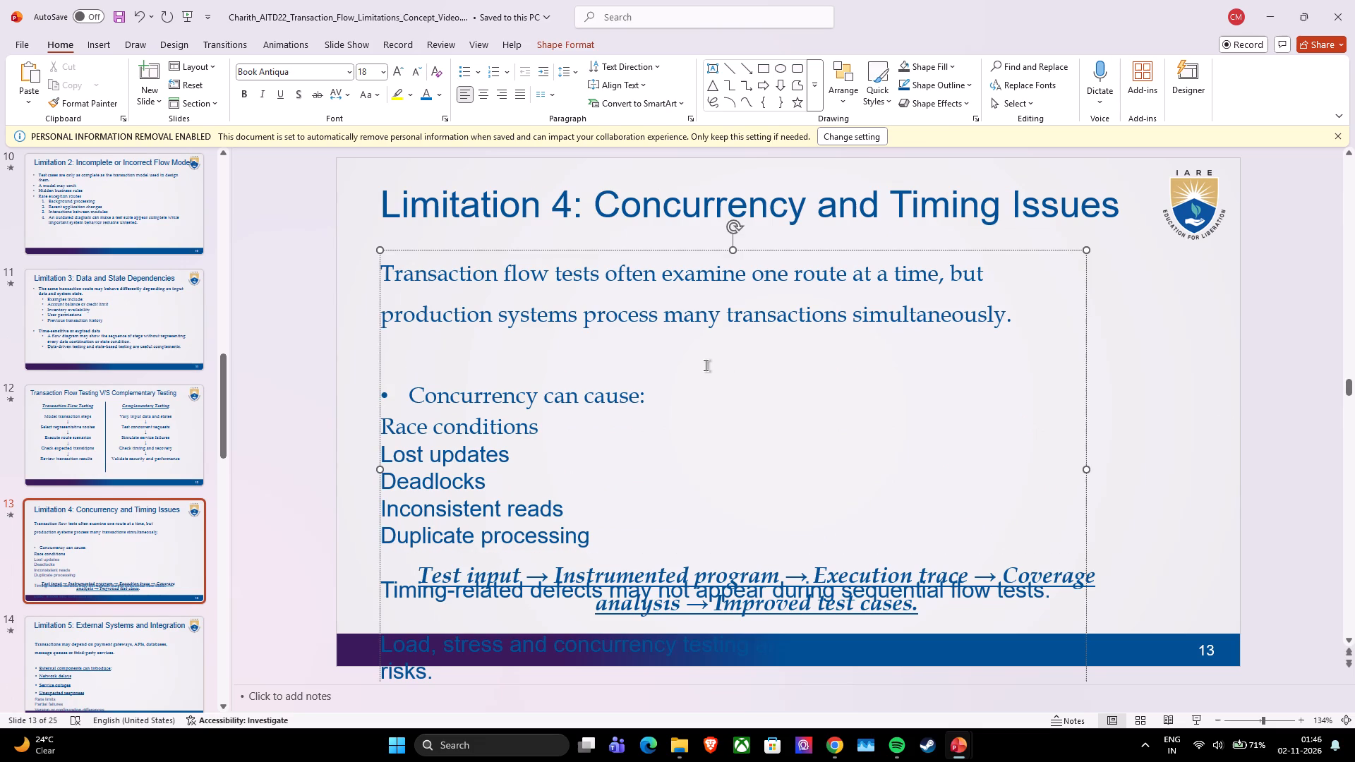
left_click(706, 365)
Move slide 13's body text box upward until its top edge reaches the slide title.
left_click_drag(656, 251, 655, 216)
Switch to the AR/VR format presentation, examine its slide layouts up to slide 13 for reference, and return to the Transaction Flow presentation.
key("alt+Tab")
left_click(662, 383, "alt")
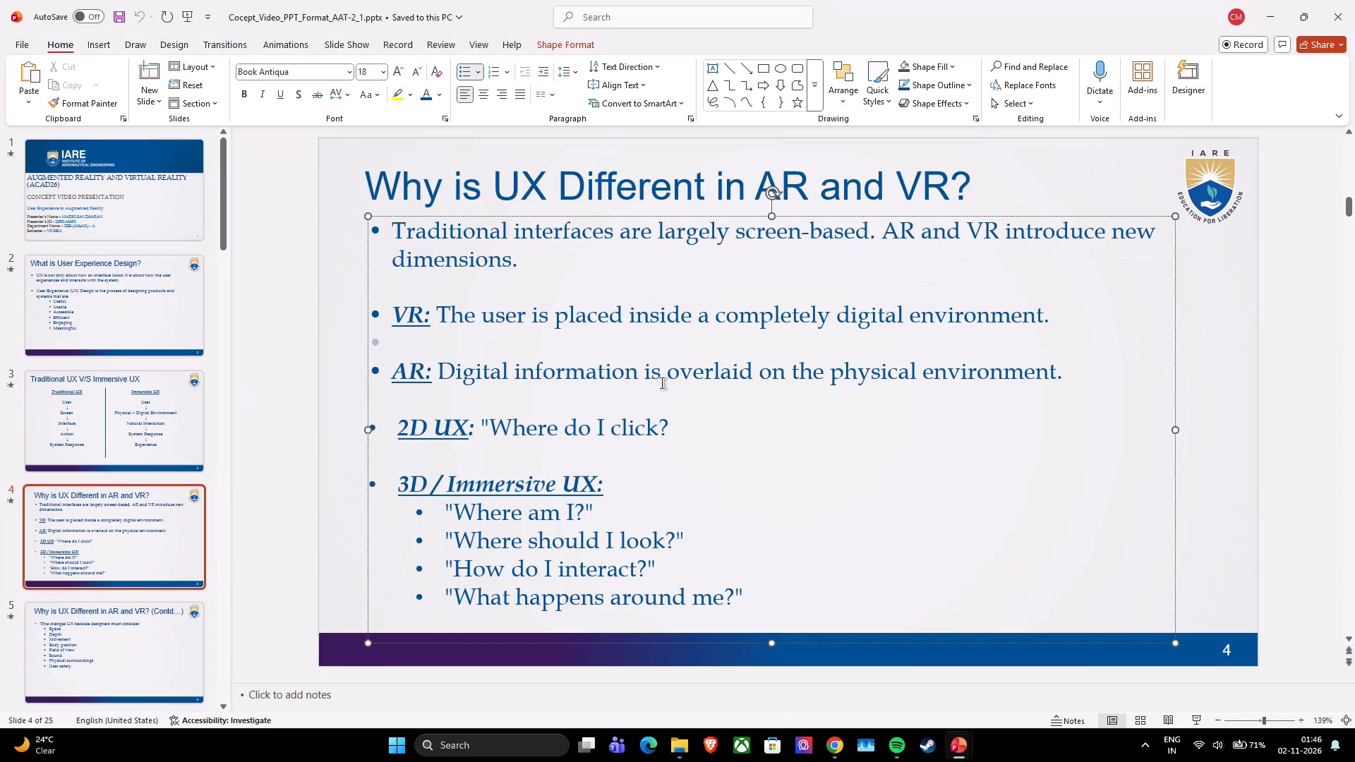
key("Down")
key("Down")
key("Down")
key("Down")
left_click(177, 428)
key("Down")
key("Down")
key("Down")
key("Down")
key("Down")
key("Down")
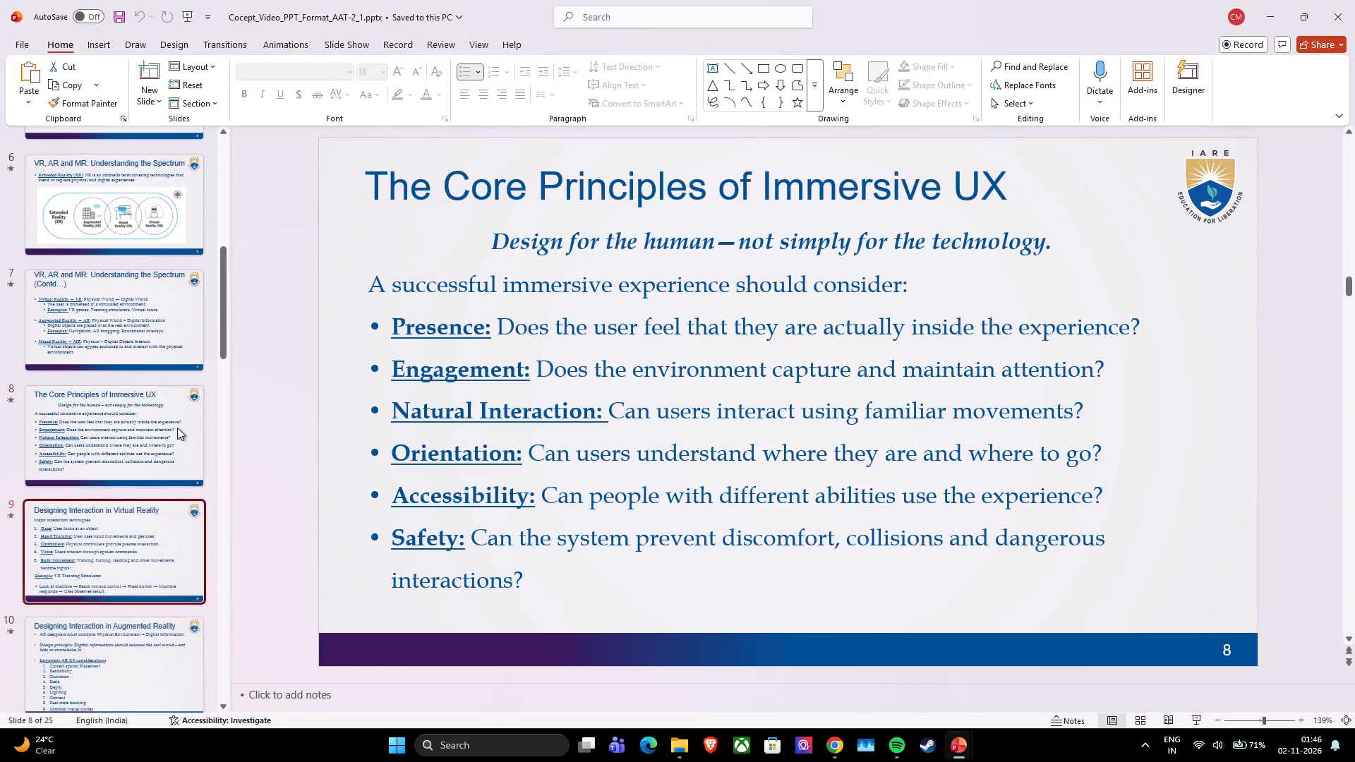
key("Down")
key("Down")
key("Down")
key("Down")
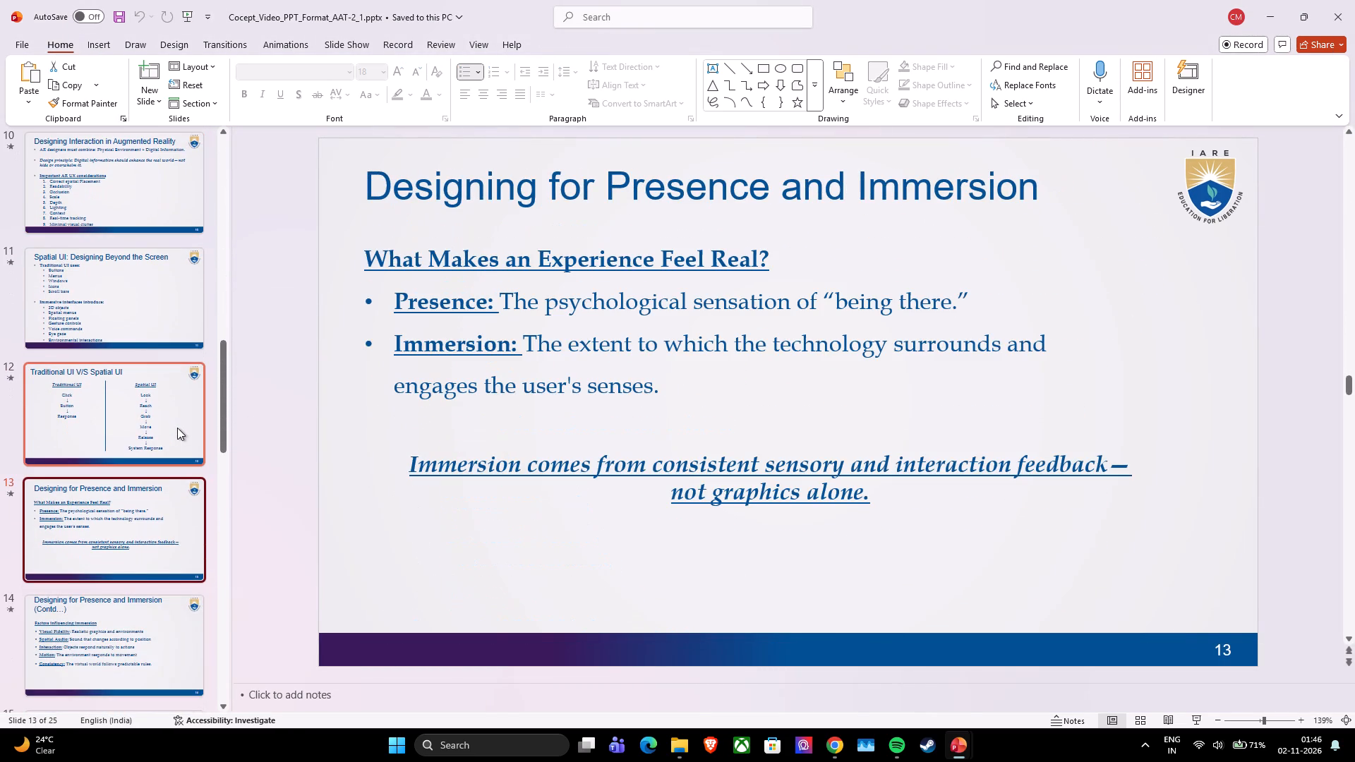
key("alt+Tab")
left_click(586, 322)
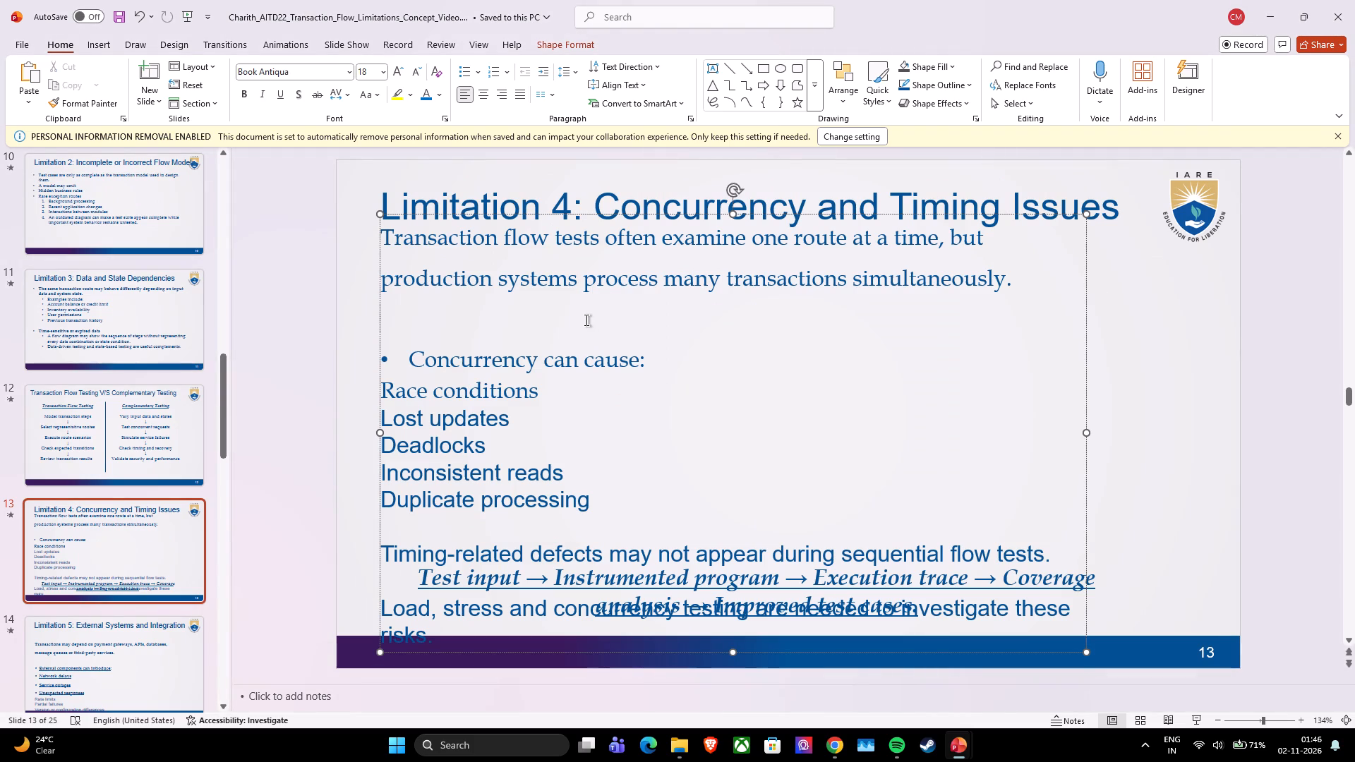
Delete slide 13's blank lines above "Concurrency can cause:" and "Load, stress and concurrency testing", and raise the body text box to the slide's top edge.
left_click(1013, 284)
key("Down")
key("BackSpace")
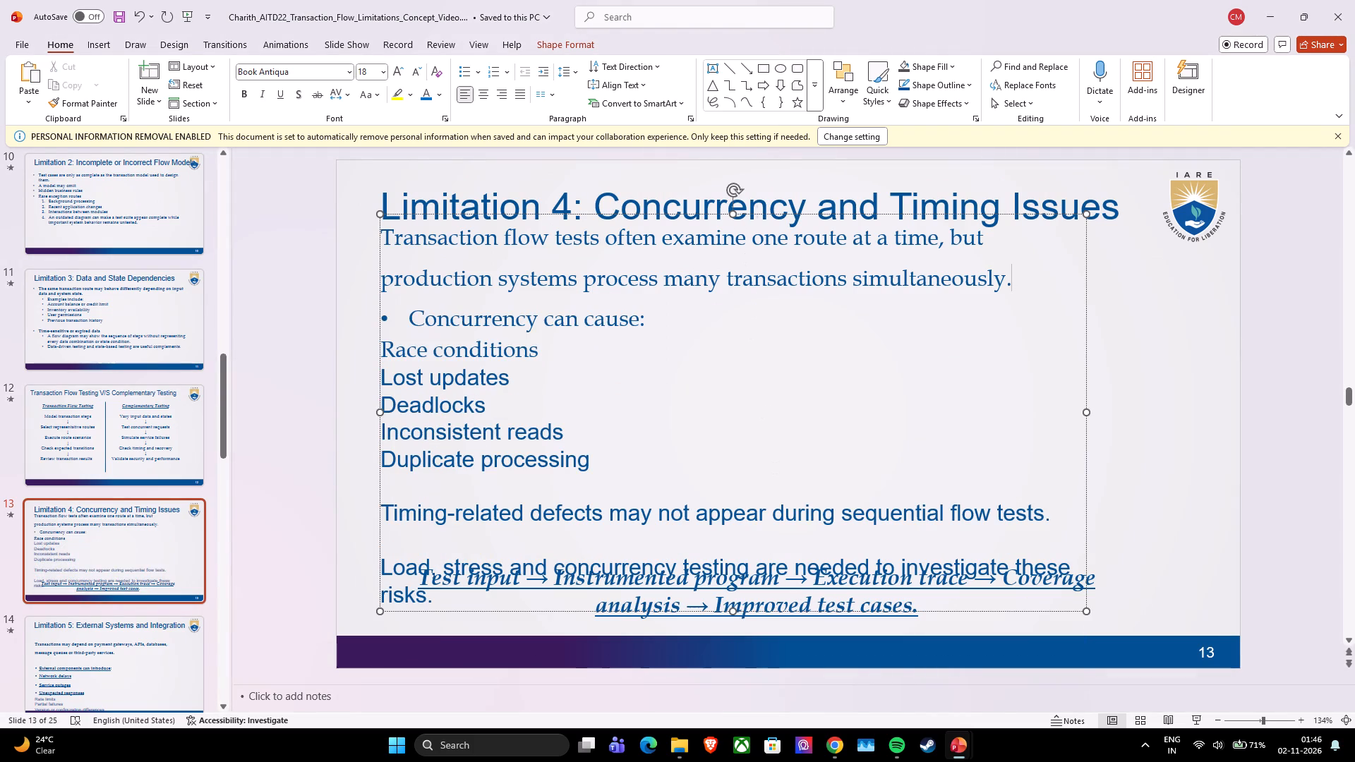
left_click_drag(757, 213, 757, 179)
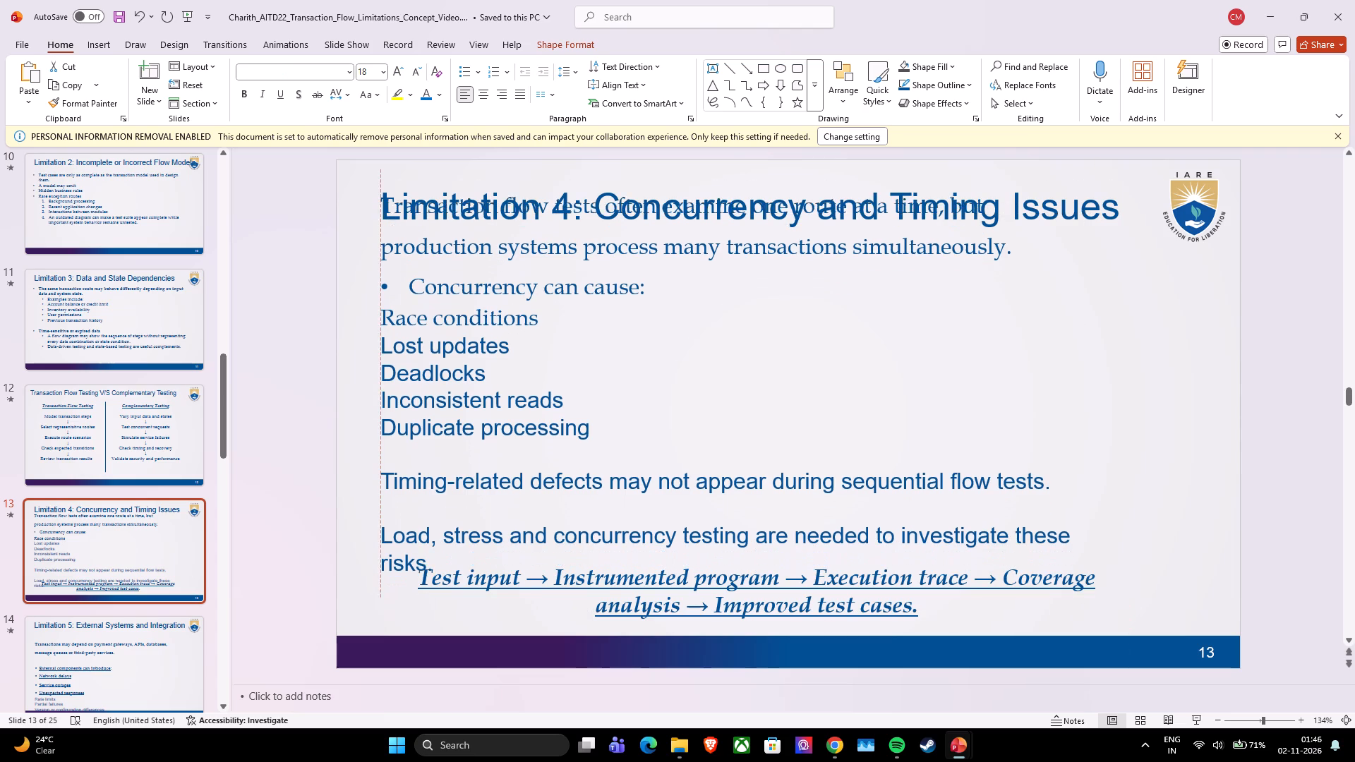
left_click_drag(757, 179, 757, 167)
left_click(676, 487)
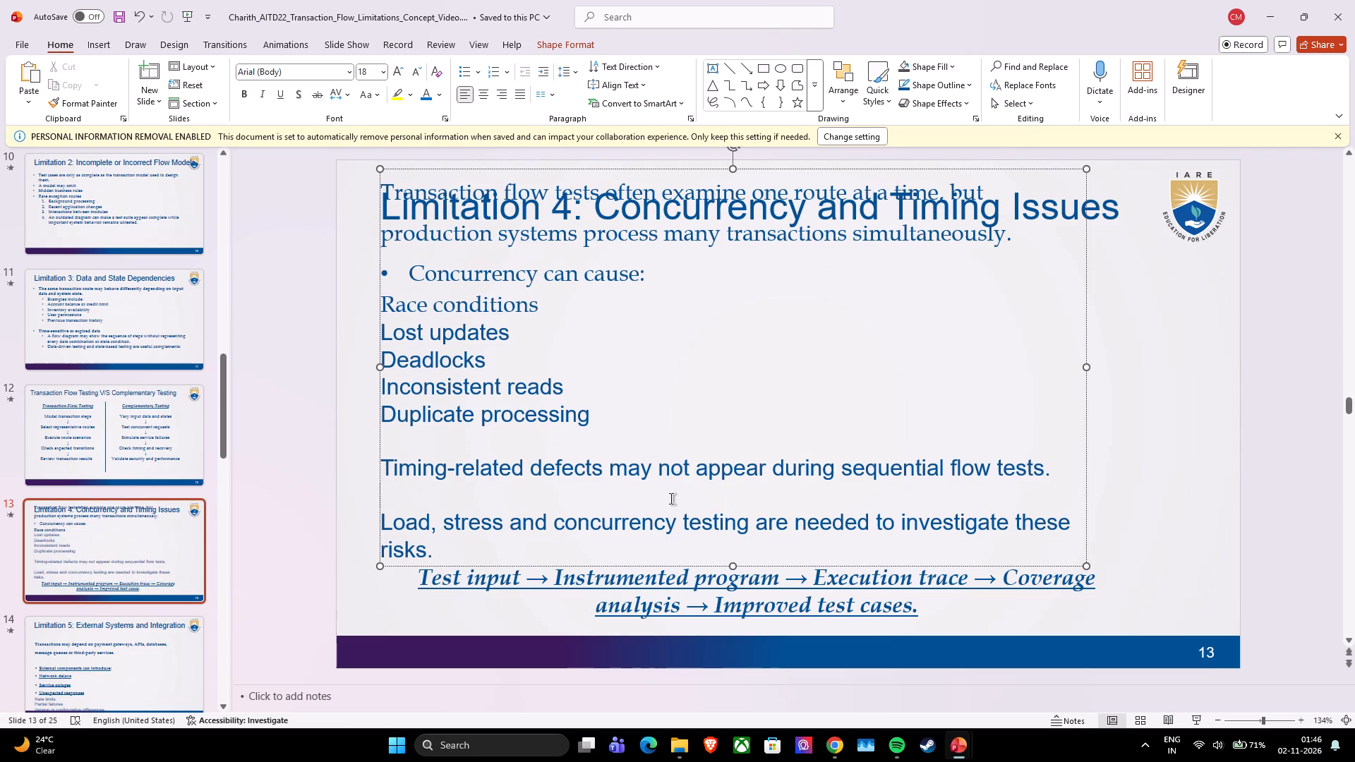
key("BackSpace")
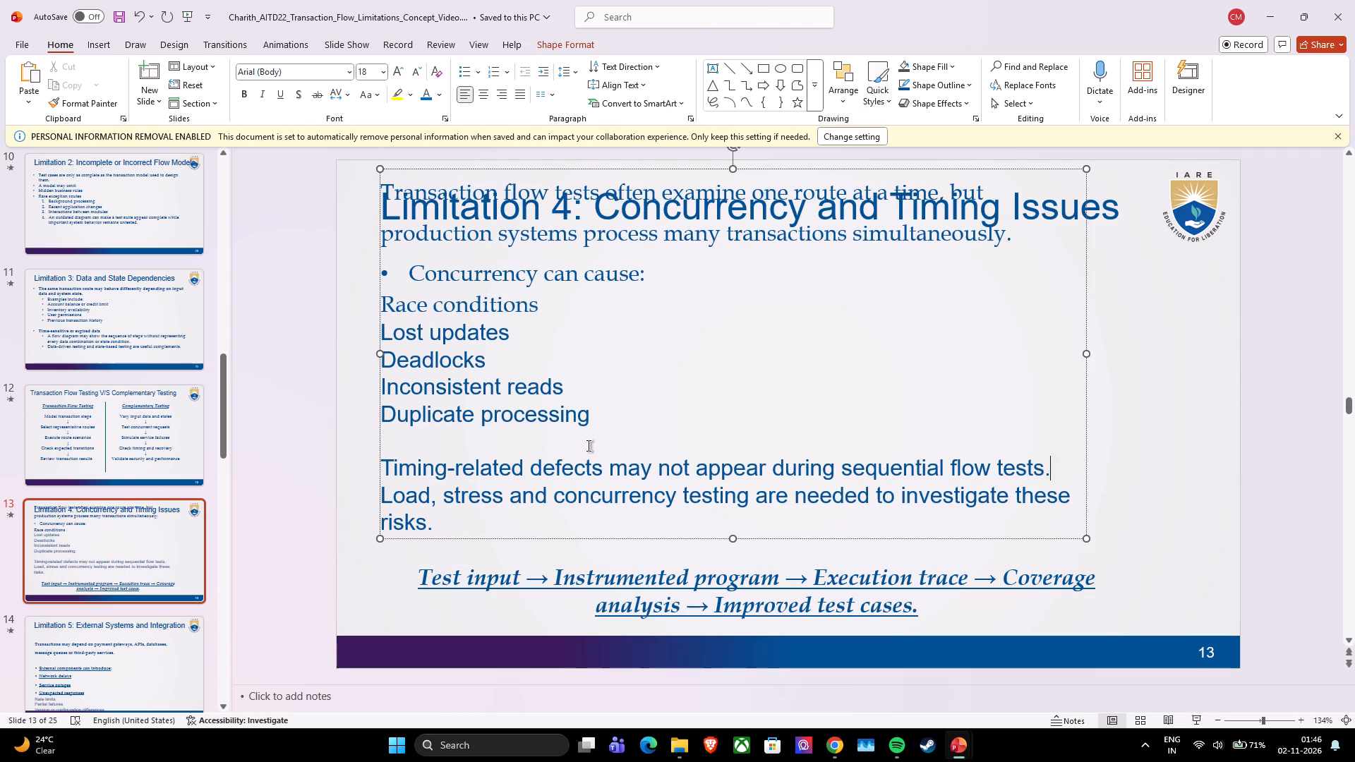
Lower slide 13's body text box to just below the title, and shift the underlined "Test input" text down onto the footer band.
left_click(594, 442)
left_click_drag(678, 536, 684, 591)
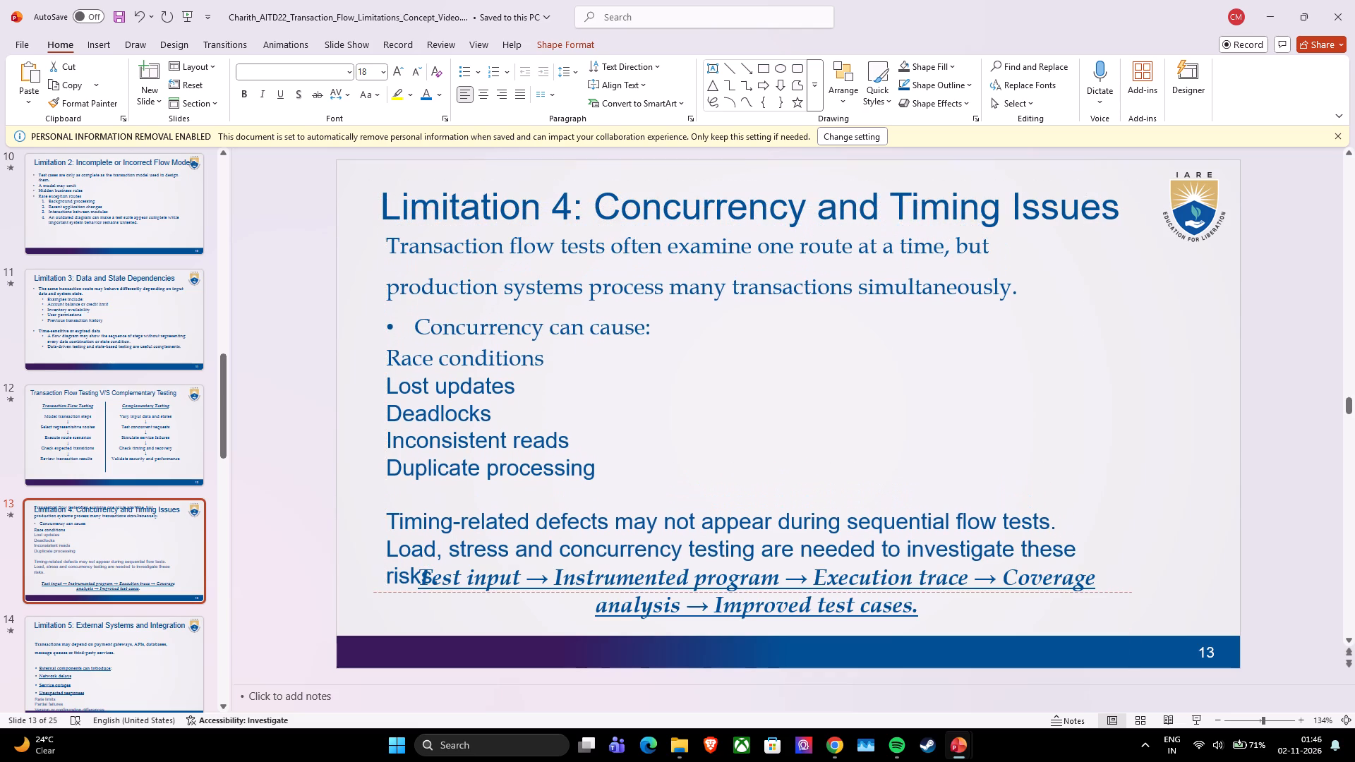
left_click_drag(684, 591, 687, 590)
left_click(681, 622)
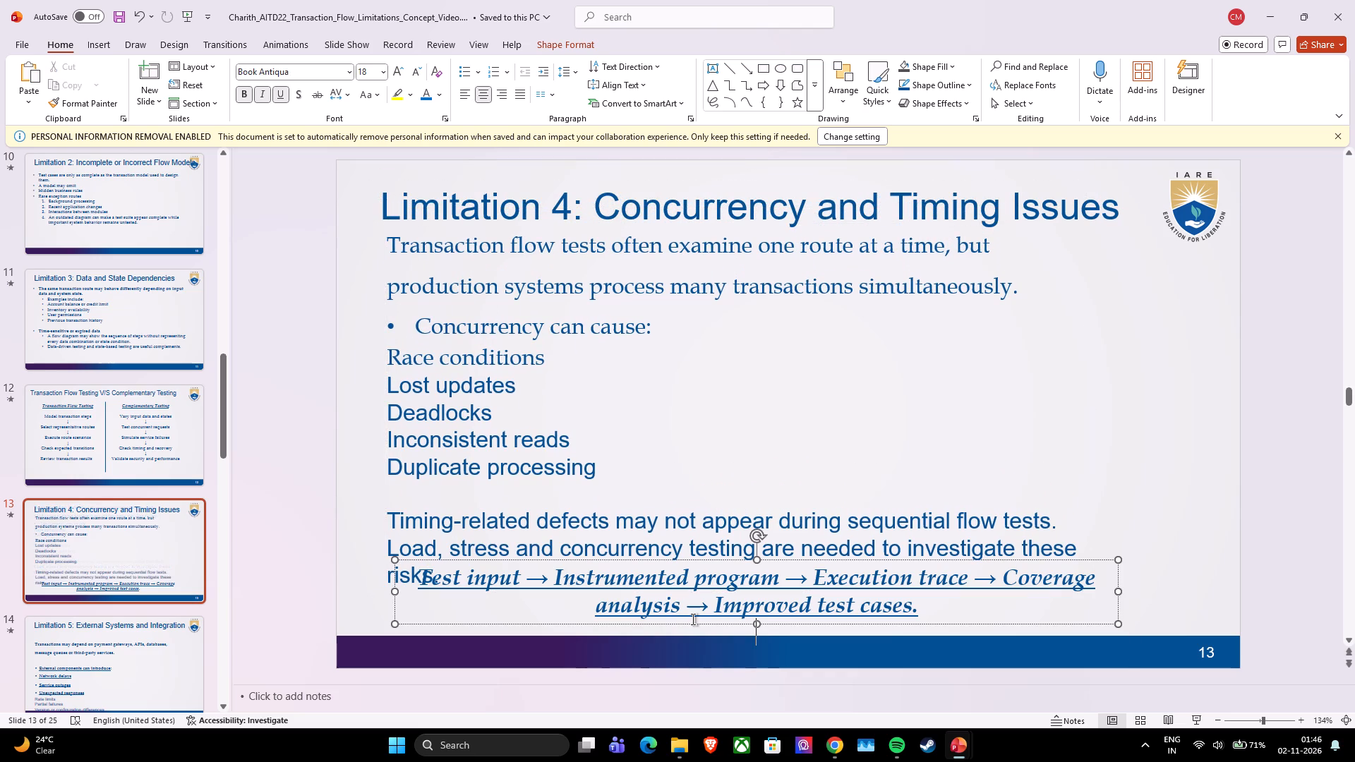
left_click_drag(699, 623, 691, 643)
Set all of slide 13's body text to the Book Antiqua font.
left_click(715, 429)
key("ctrl+a")
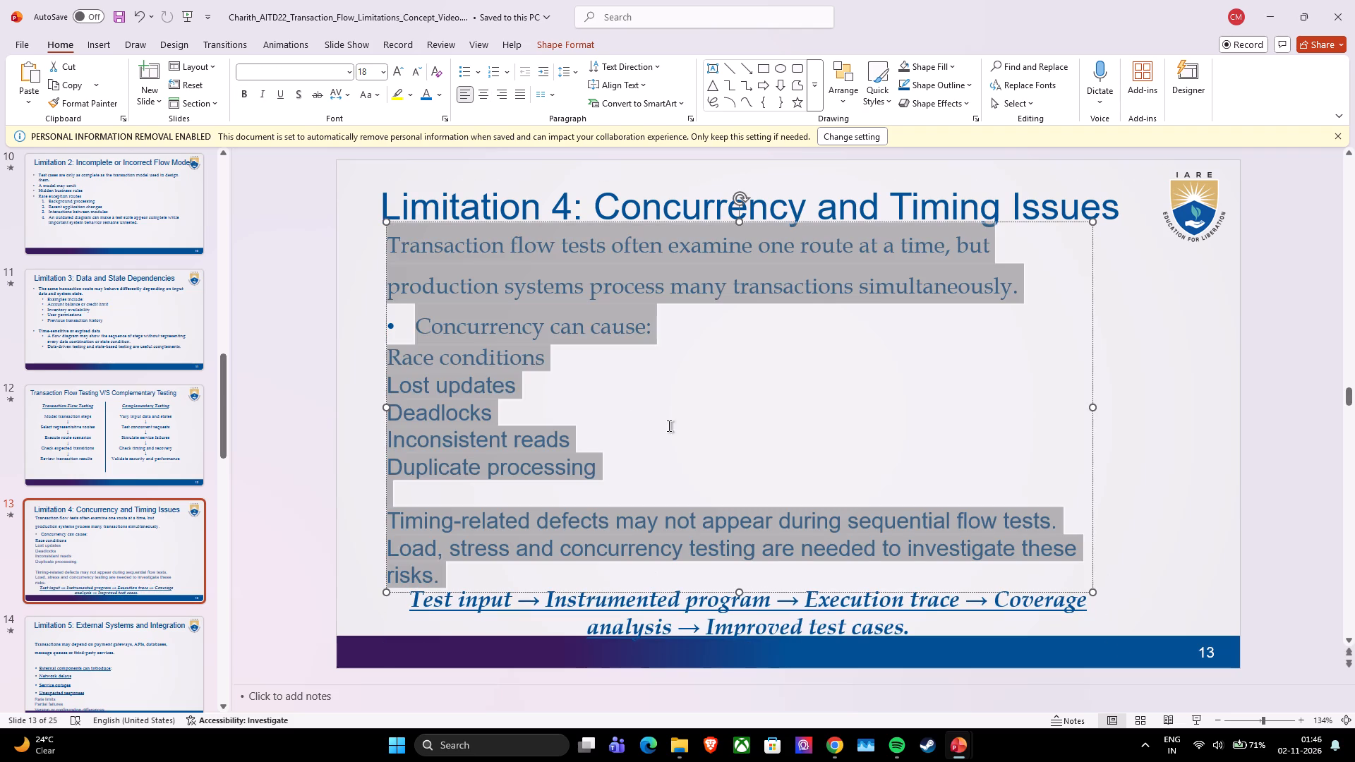
right_click(498, 353)
left_click(534, 297)
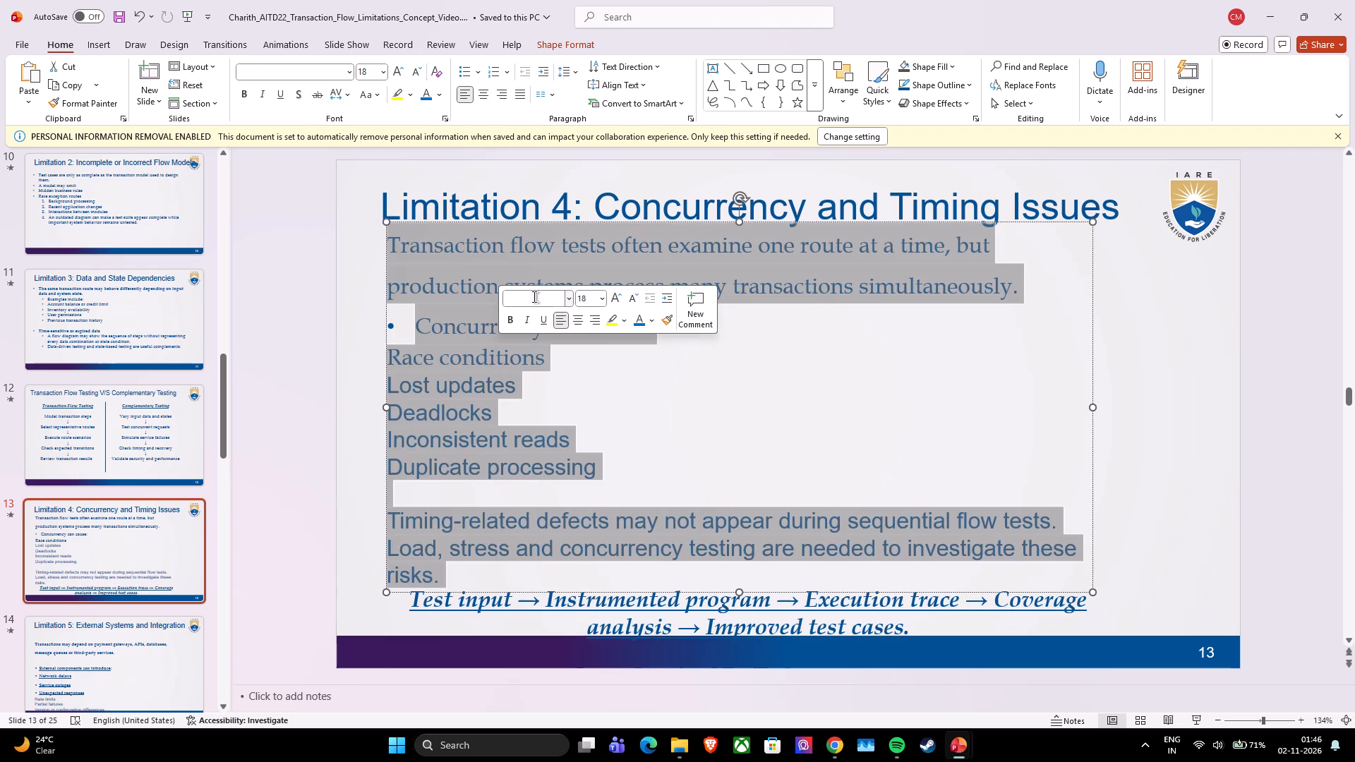
type("book")
key("Return")
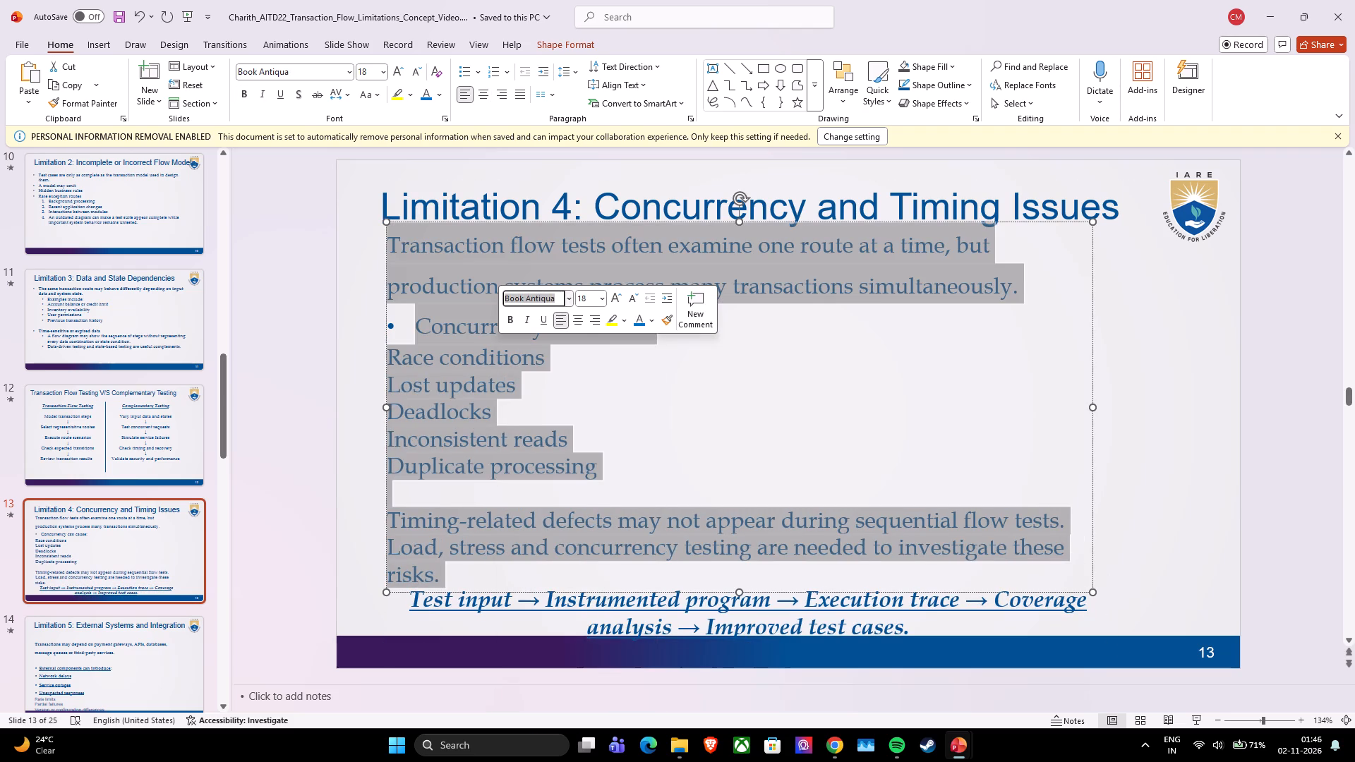
left_click(550, 391)
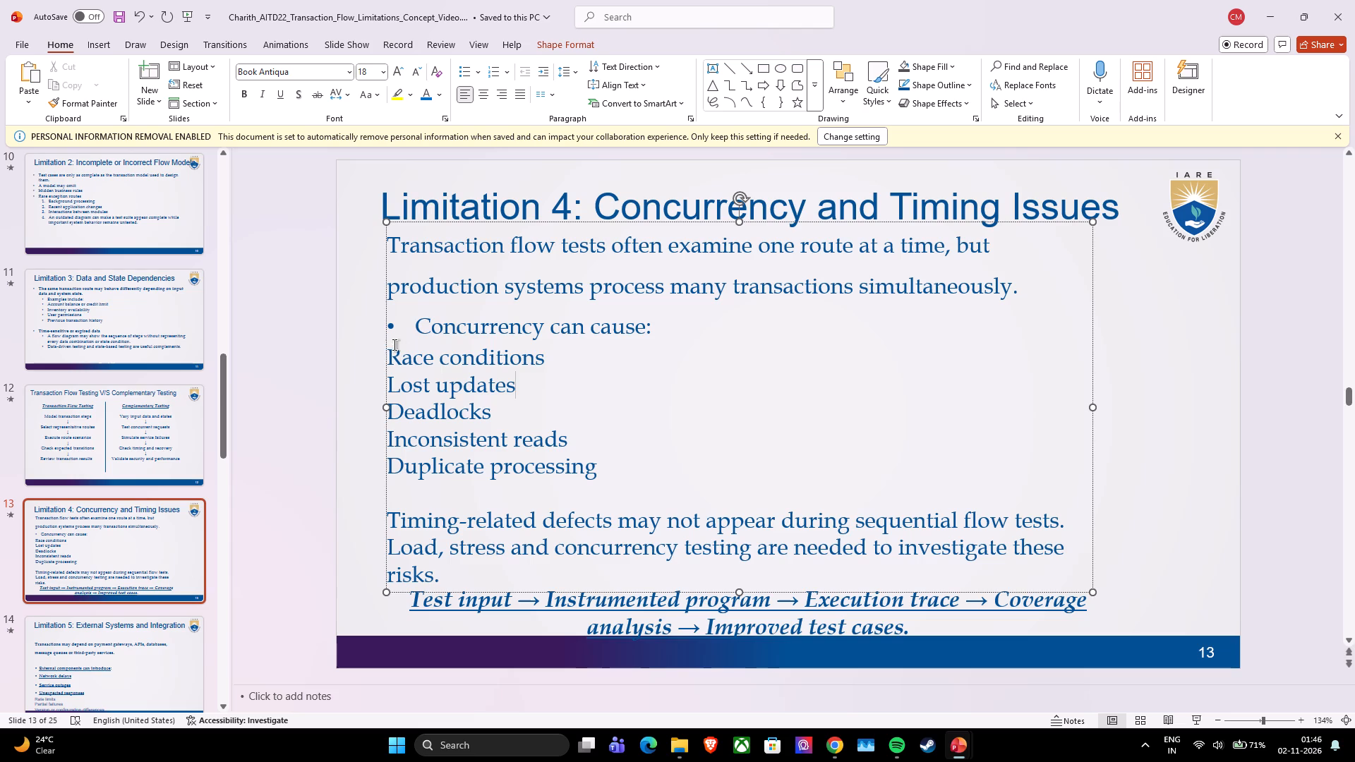
Apply matching bullets to slide 13's lines from "Concurrency can cause:" through "Duplicate processing".
left_click(411, 328)
key("BackSpace")
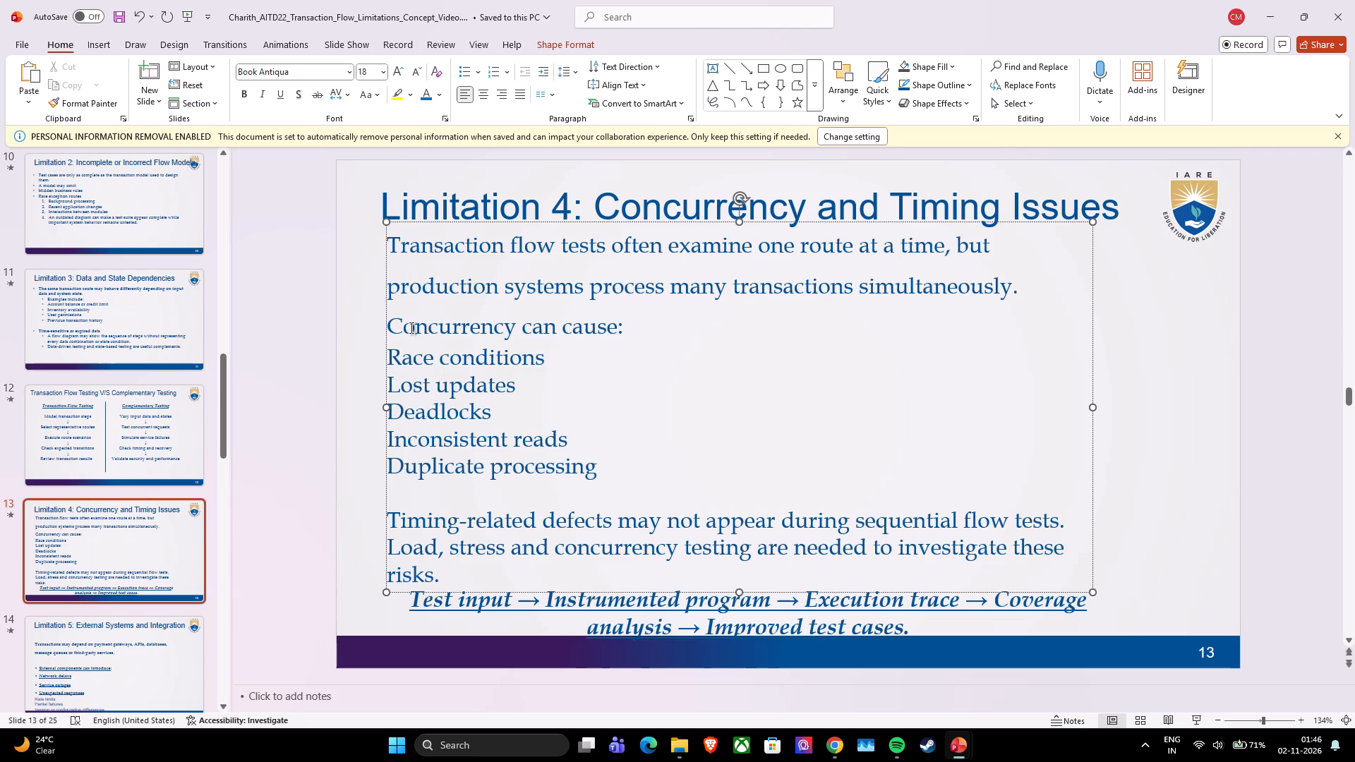
key("ctrl+shift+Down")
key("ctrl+shift+Down")
key("ctrl+shift+Down")
key("ctrl+shift+Down")
key("ctrl+shift+Down")
key("ctrl+shift+Down")
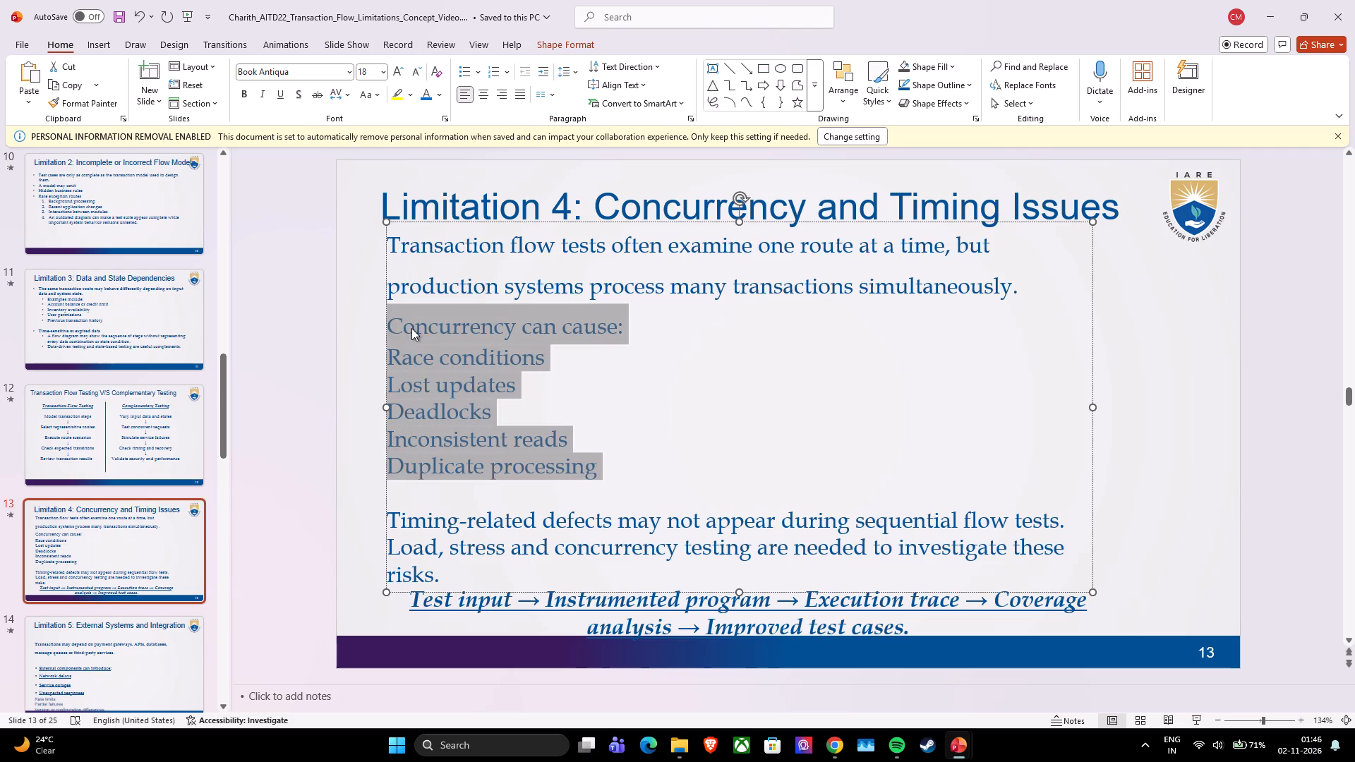
left_click(457, 73)
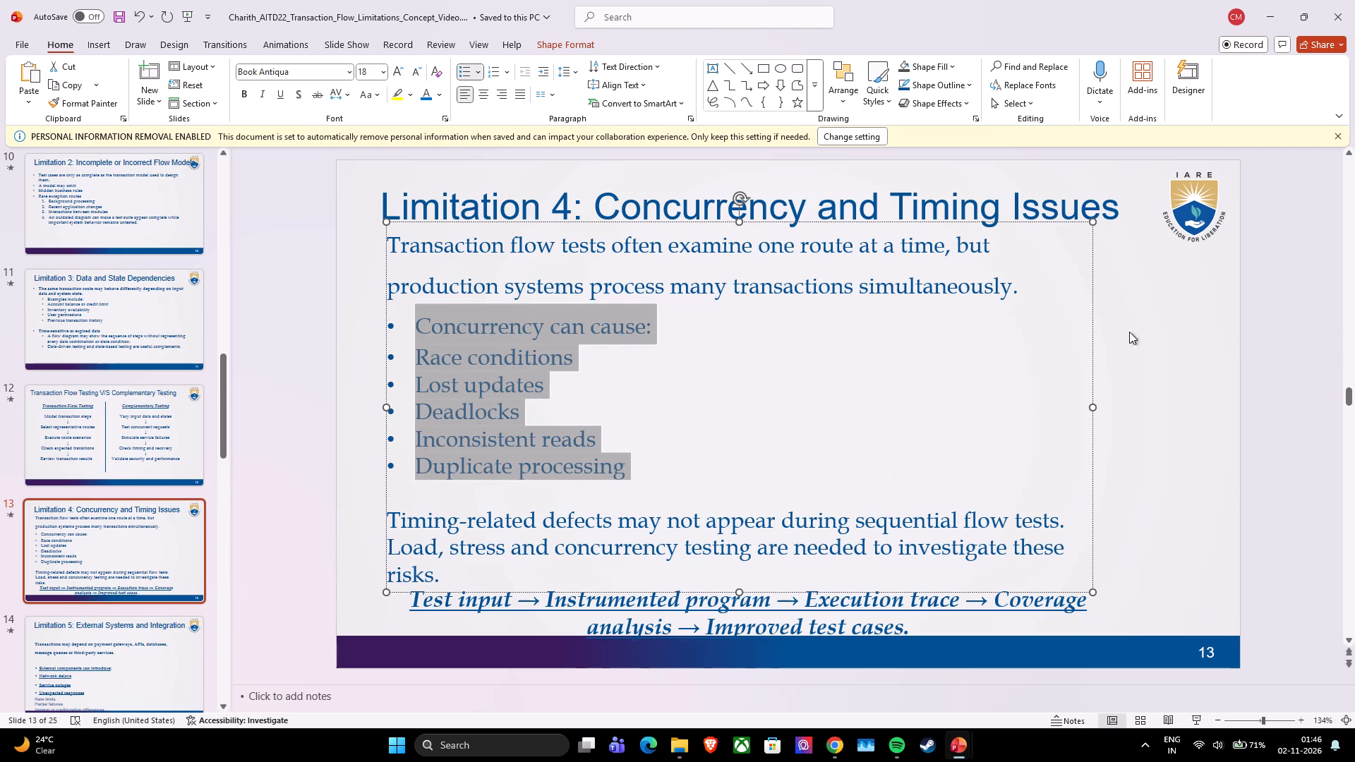
left_click(833, 473)
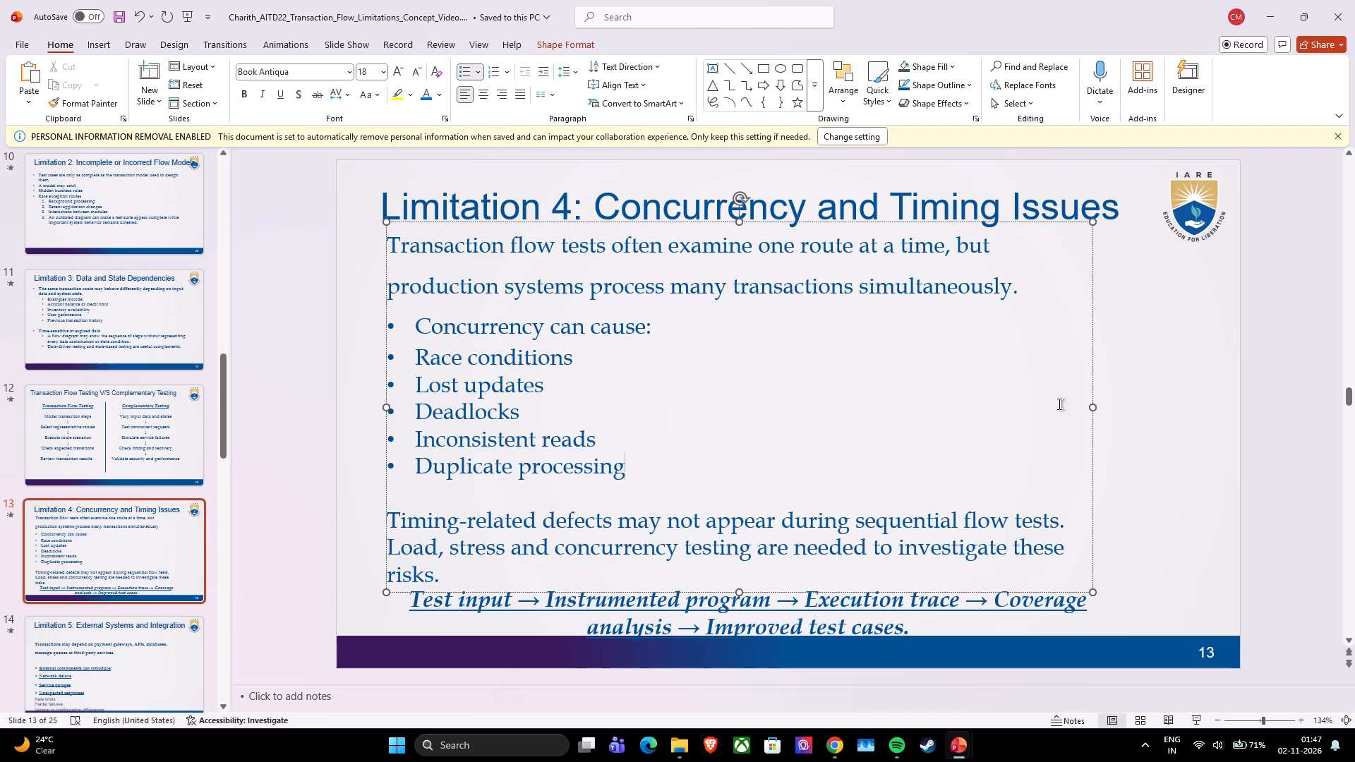
Widen slide 13's body text box almost to the slide's right edge and align its left side with the title text.
left_click_drag(1090, 405, 1220, 395)
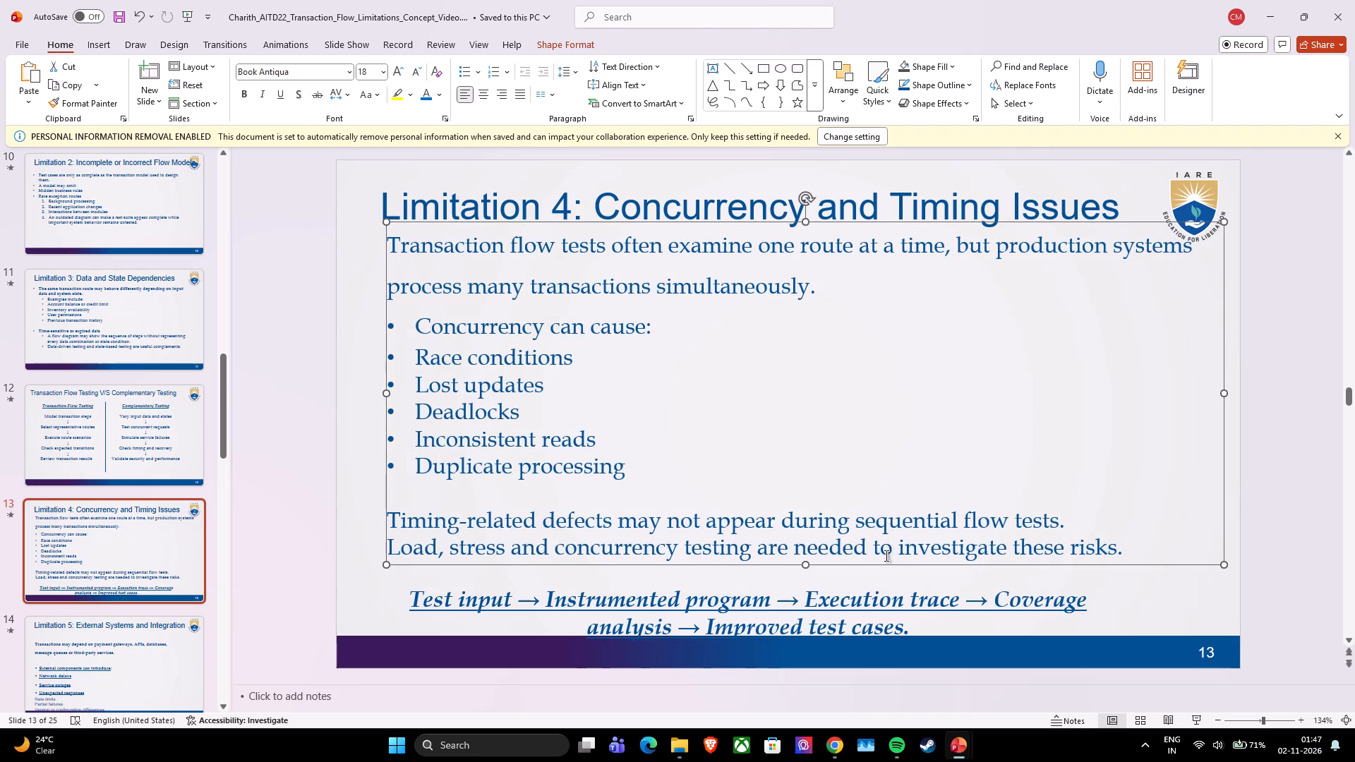
left_click_drag(890, 563, 880, 567)
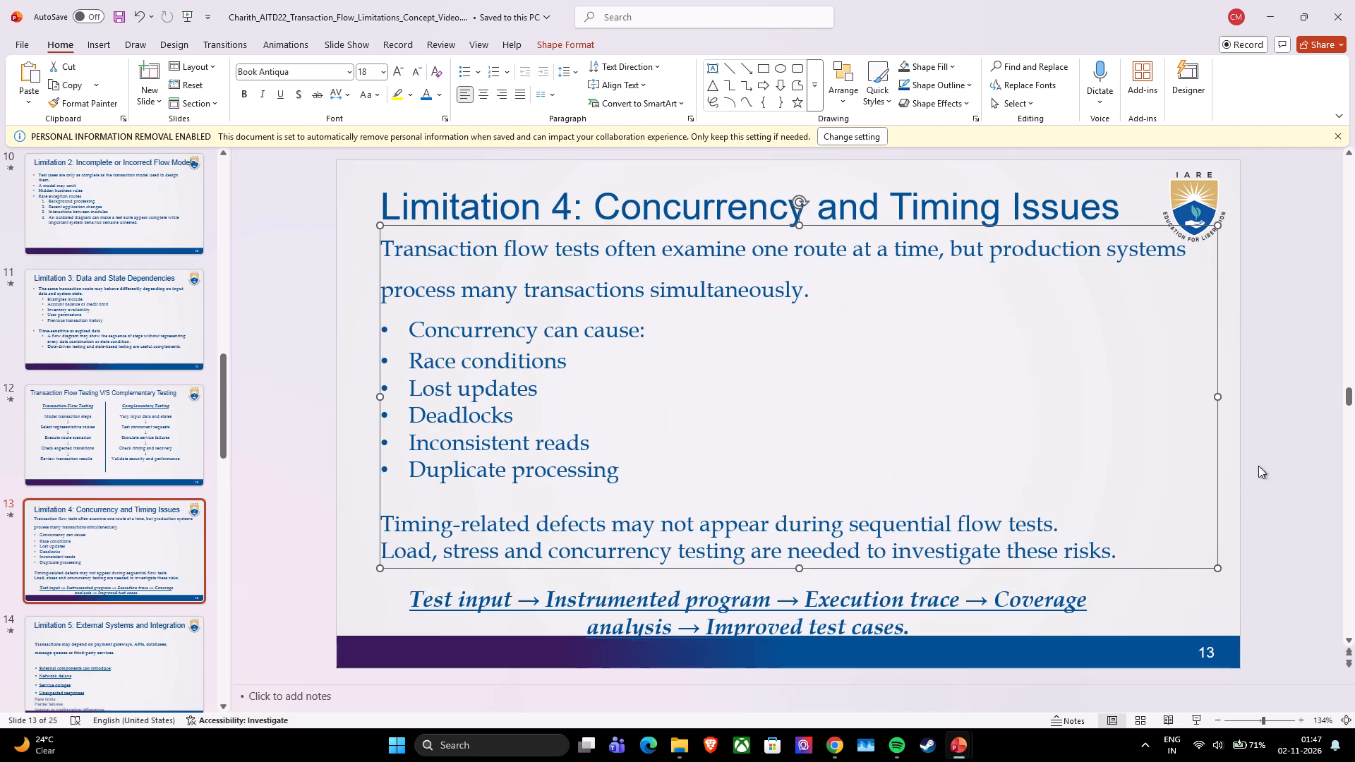
left_click(1265, 465)
Move slide 13's underlined "Test input" text up, clear of the footer band and just below the body text.
left_click(925, 613)
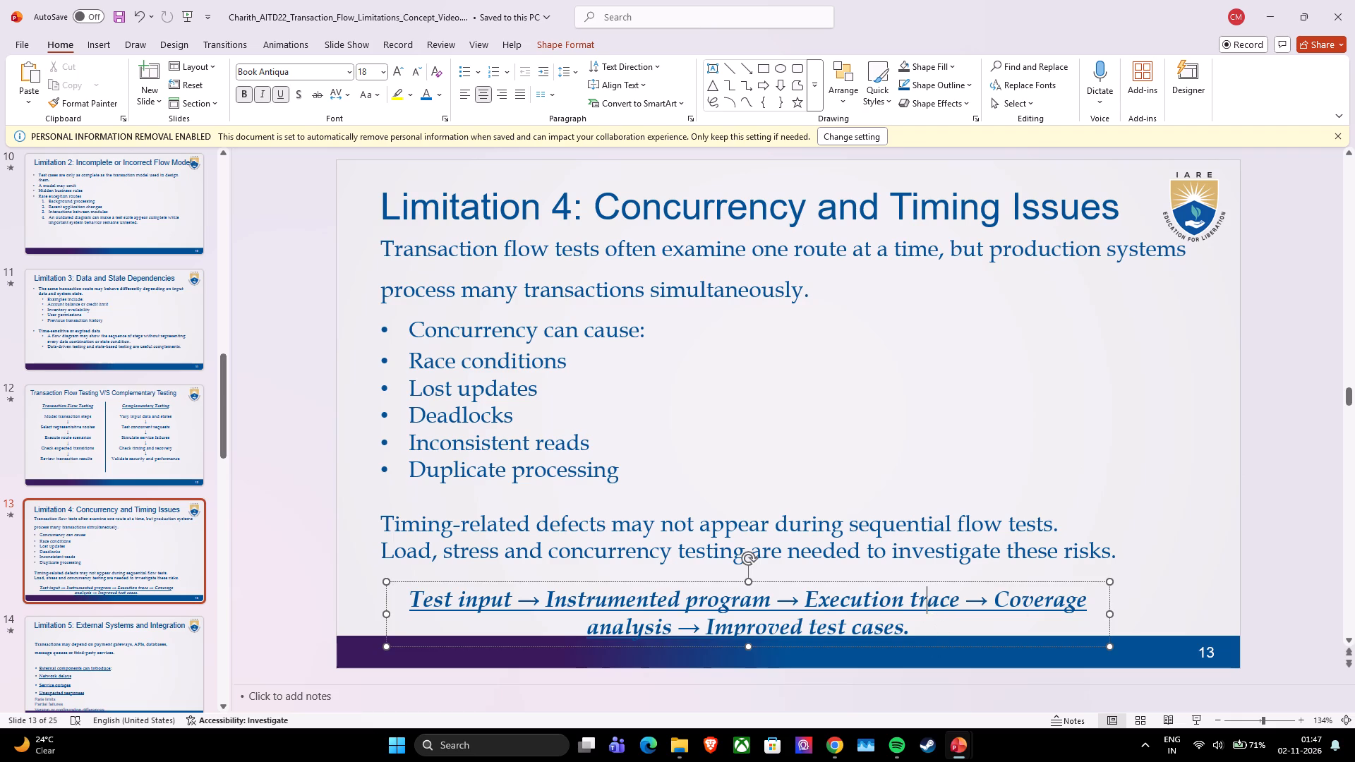
left_click_drag(940, 583, 939, 569)
left_click(1287, 427)
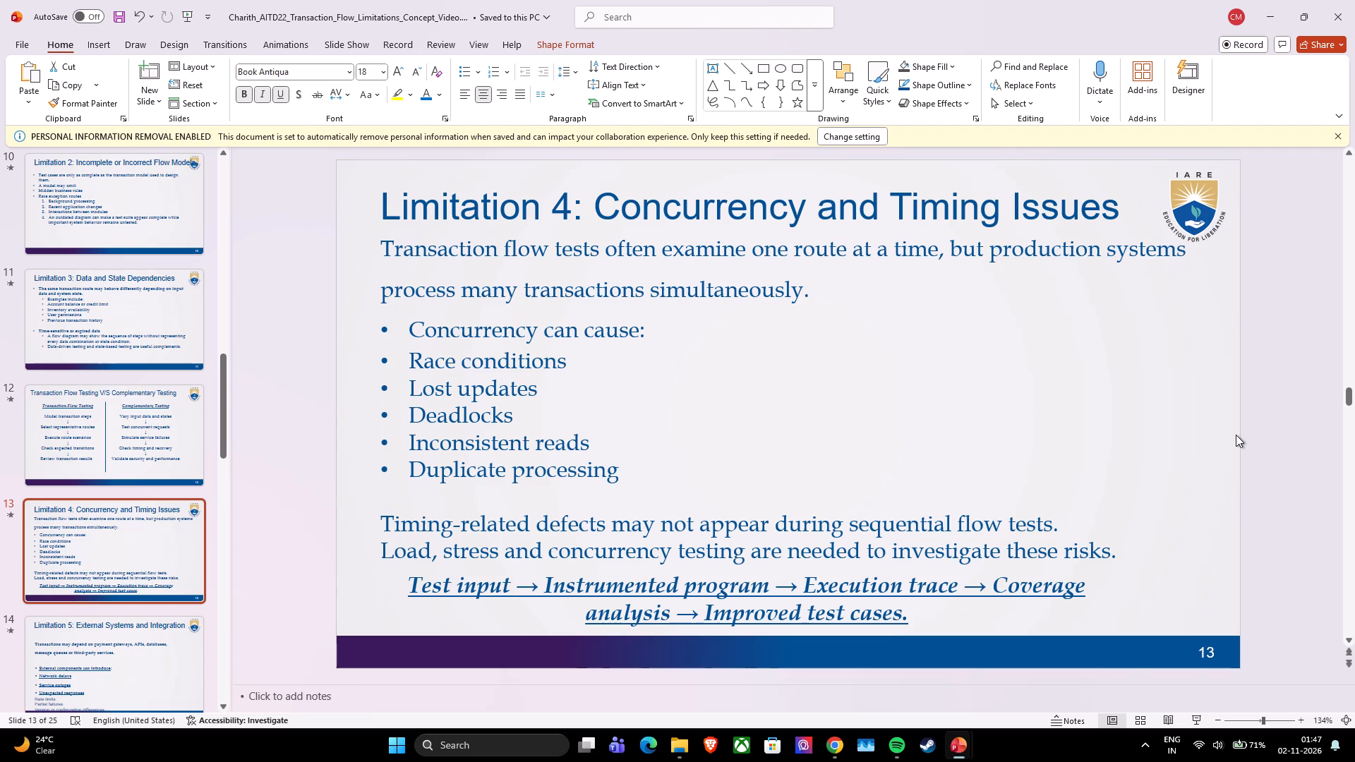
Delete the closing sentences from "A simplified flow model" through "additional evidence." that overflow the bottom of slide 14.
key("Down")
scroll(796, 397, "down", 3)
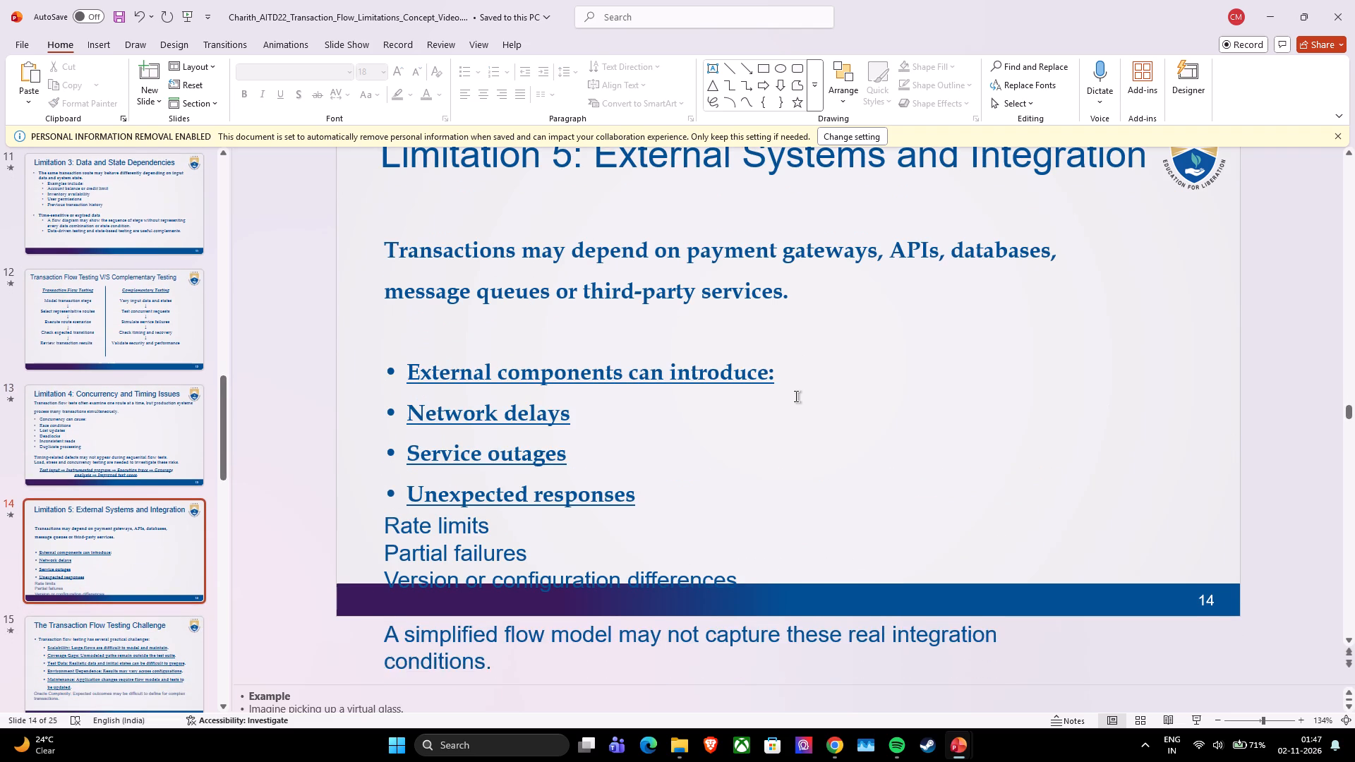
scroll(796, 397, "down", 9)
scroll(776, 445, "up", 1)
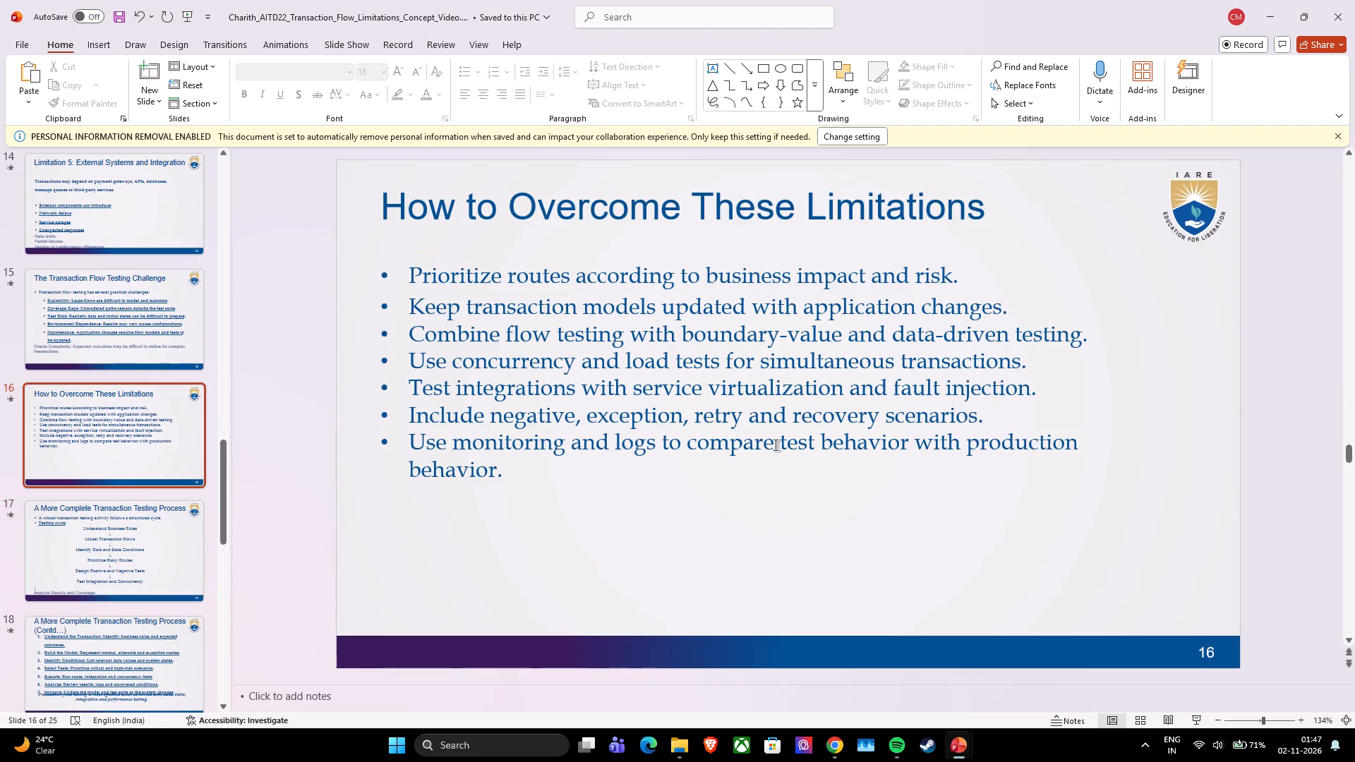
scroll(776, 445, "up", 2)
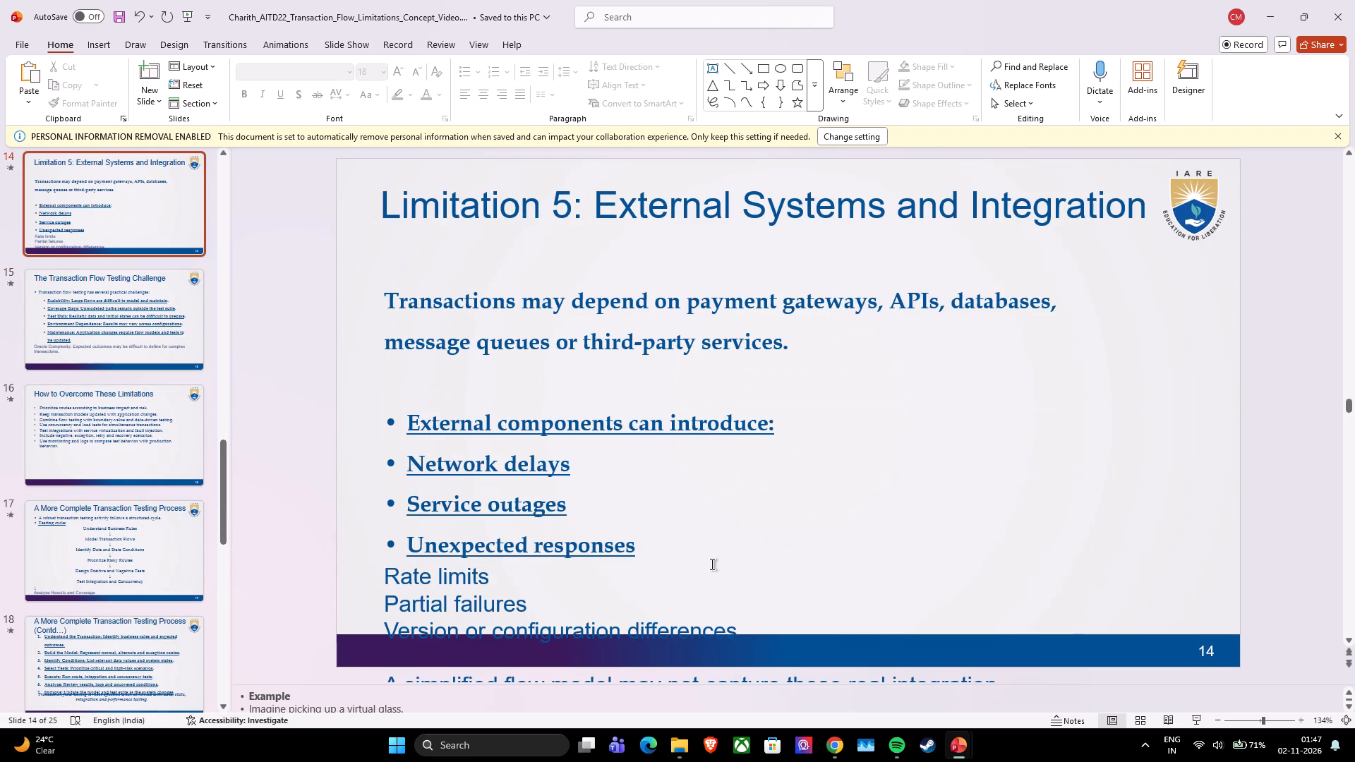
left_click(712, 564)
scroll(713, 568, "down", 5)
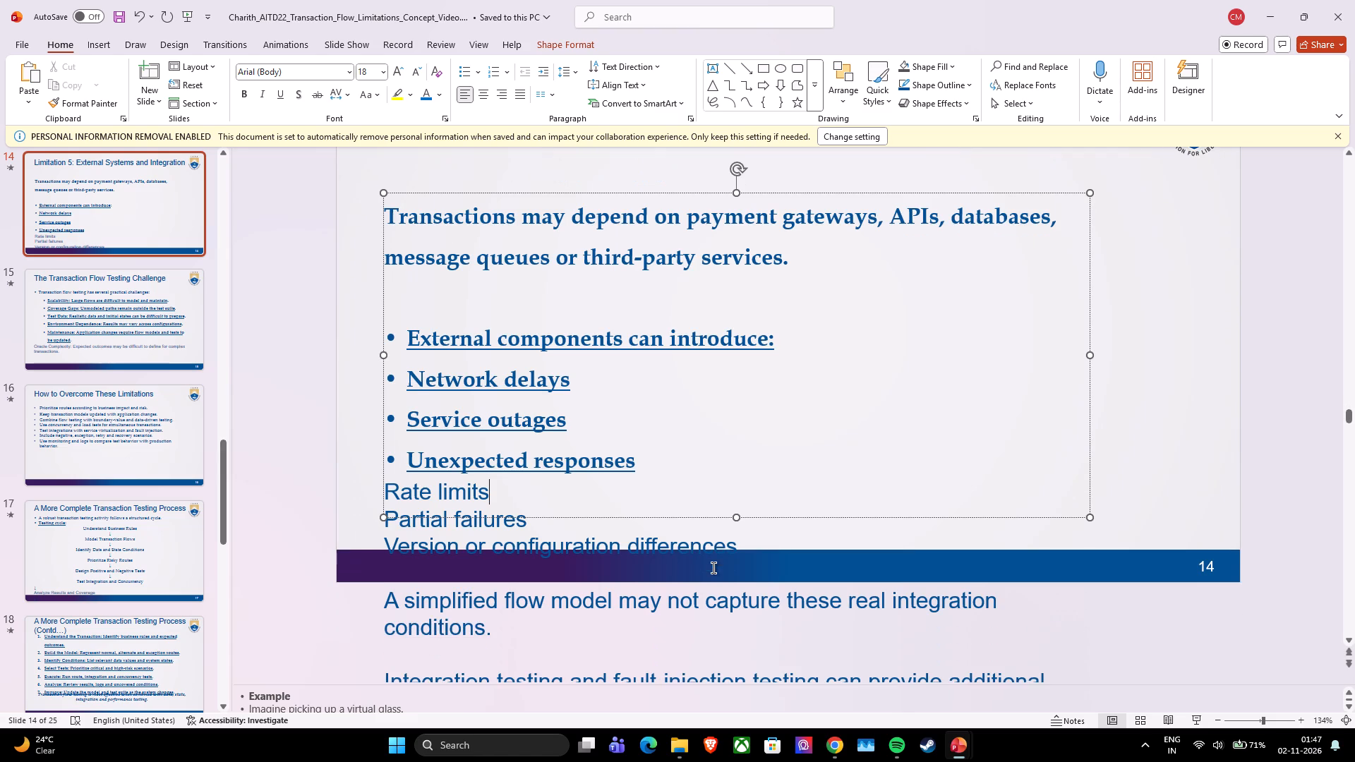
scroll(713, 568, "down", 3)
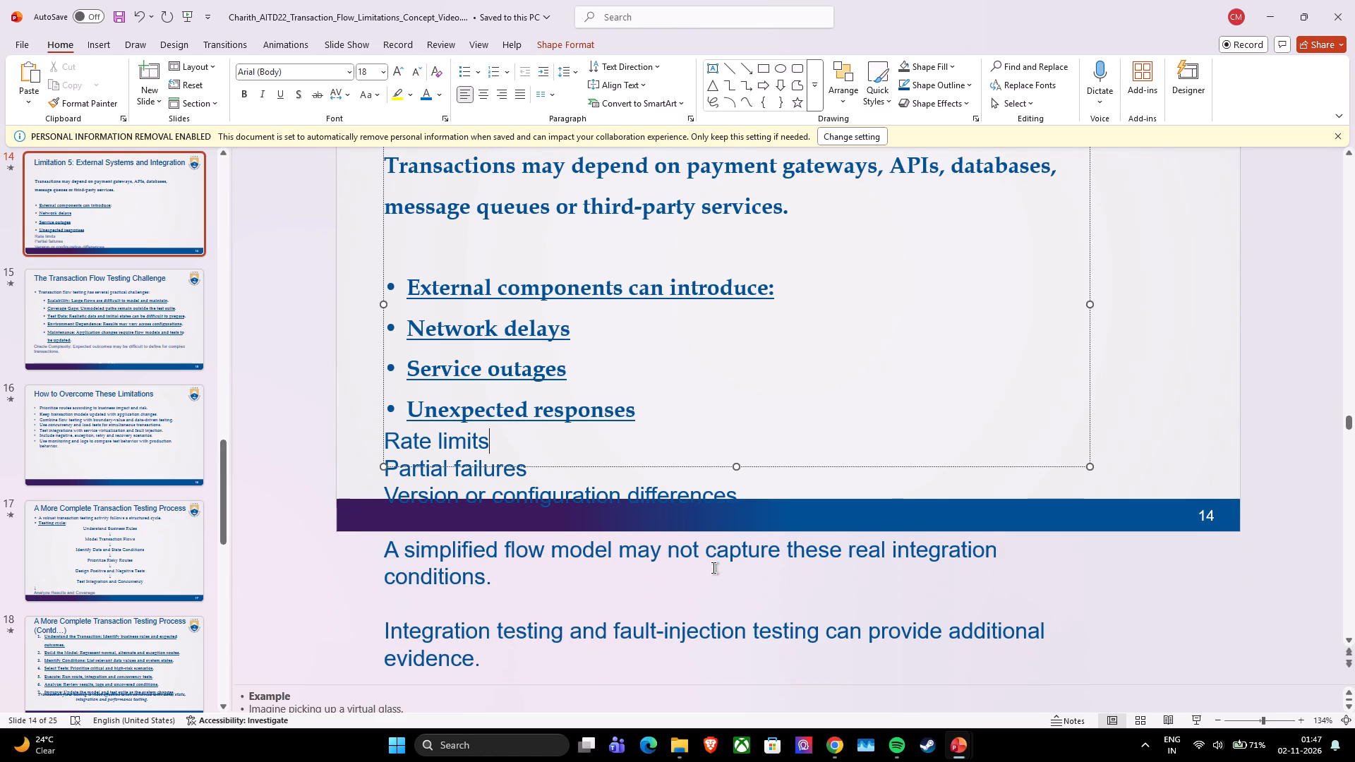
left_click(624, 659)
key("ctrl+shift+Up")
key("ctrl+shift+Up")
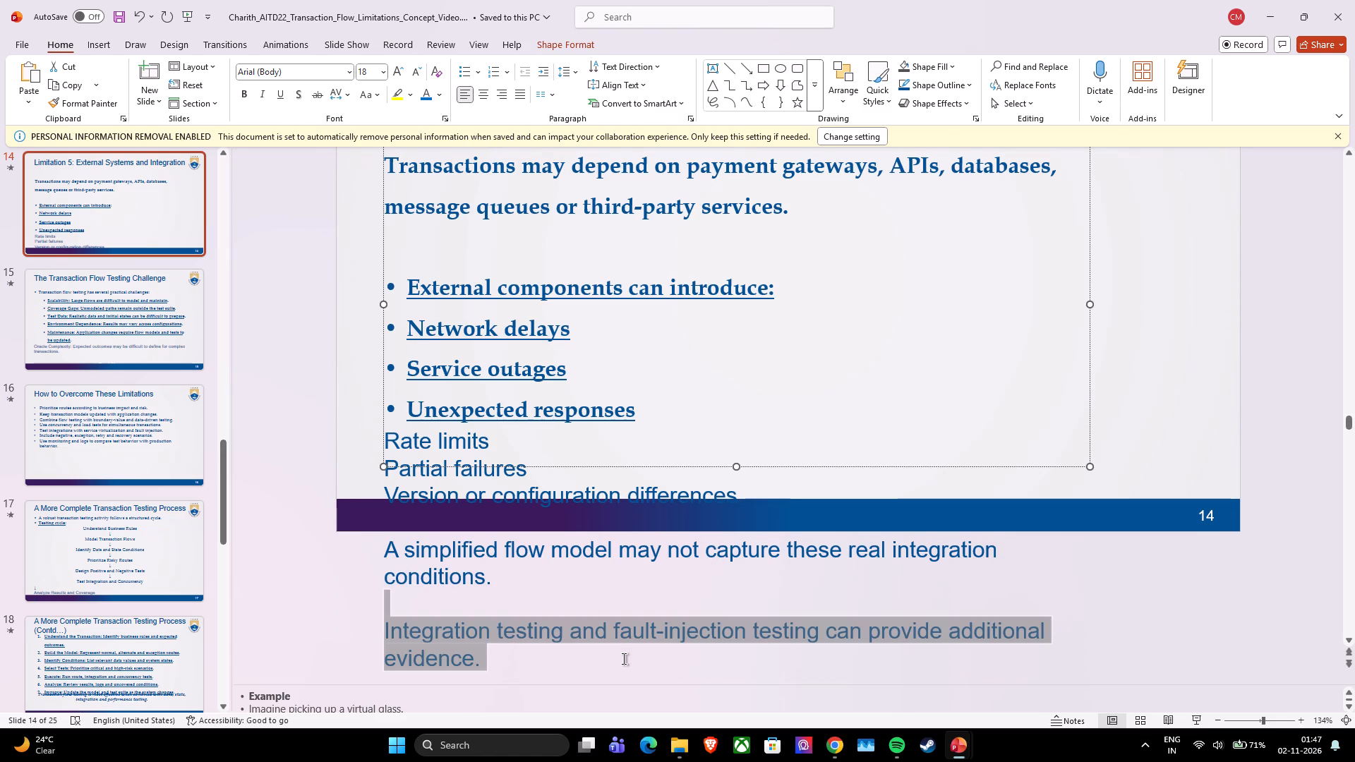
key("ctrl+shift+Up")
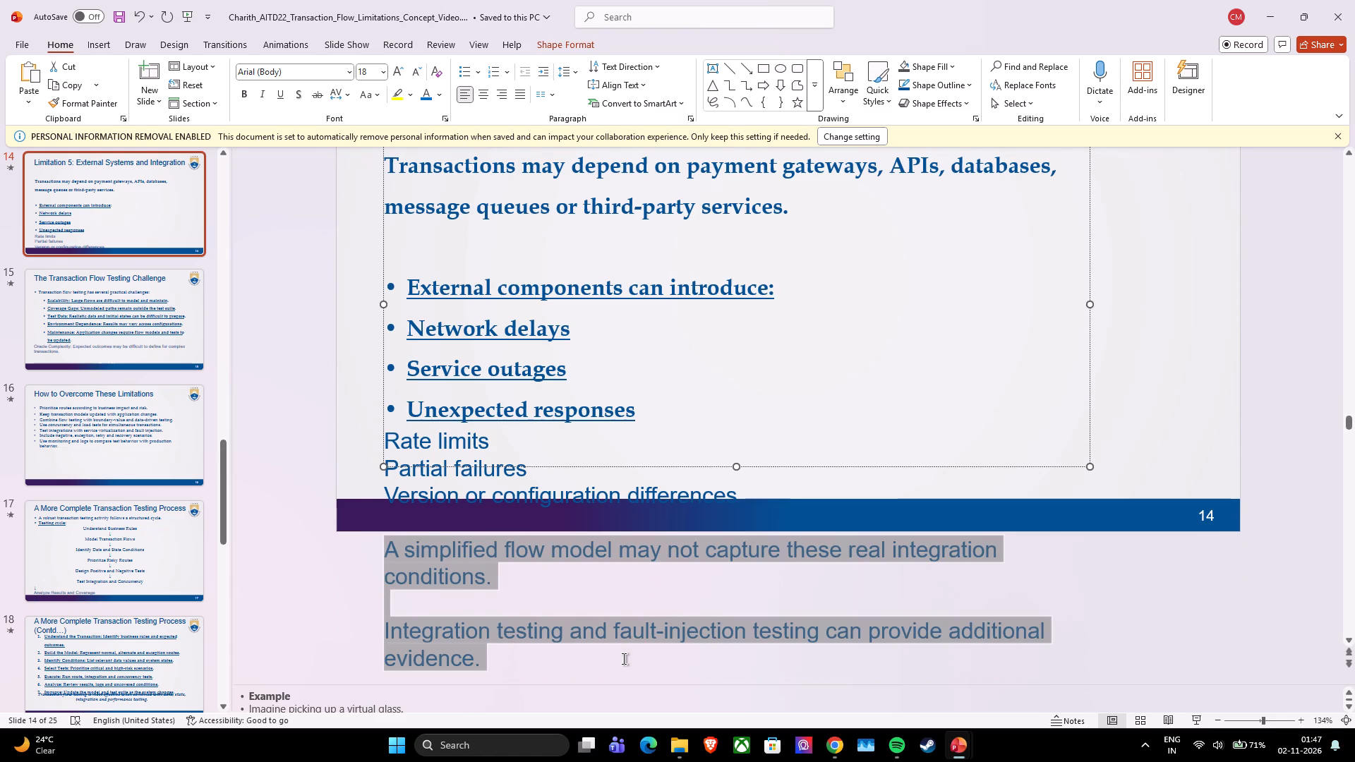
key("BackSpace")
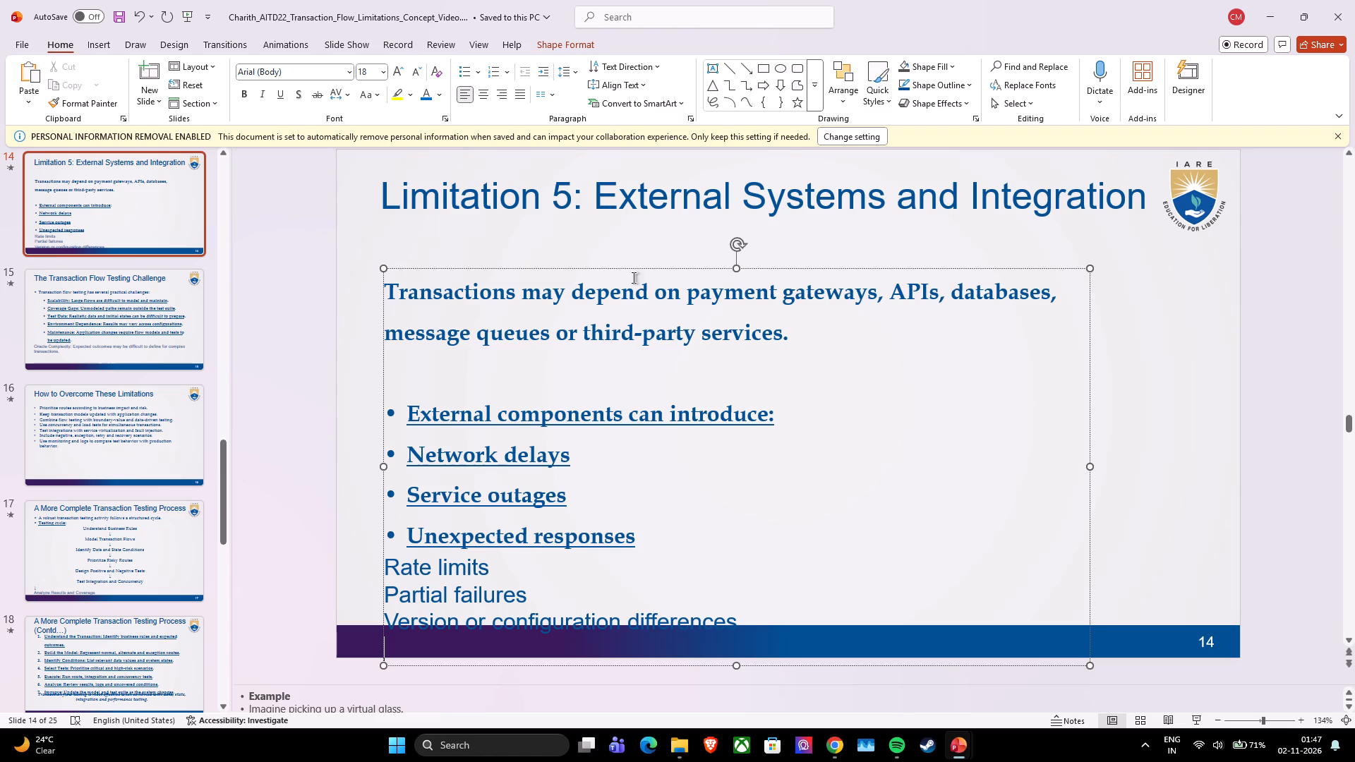
Move slide 14's body text box up closer to the title and delete the blank line above "External components can introduce:".
left_click_drag(633, 269, 634, 234)
left_click(592, 334)
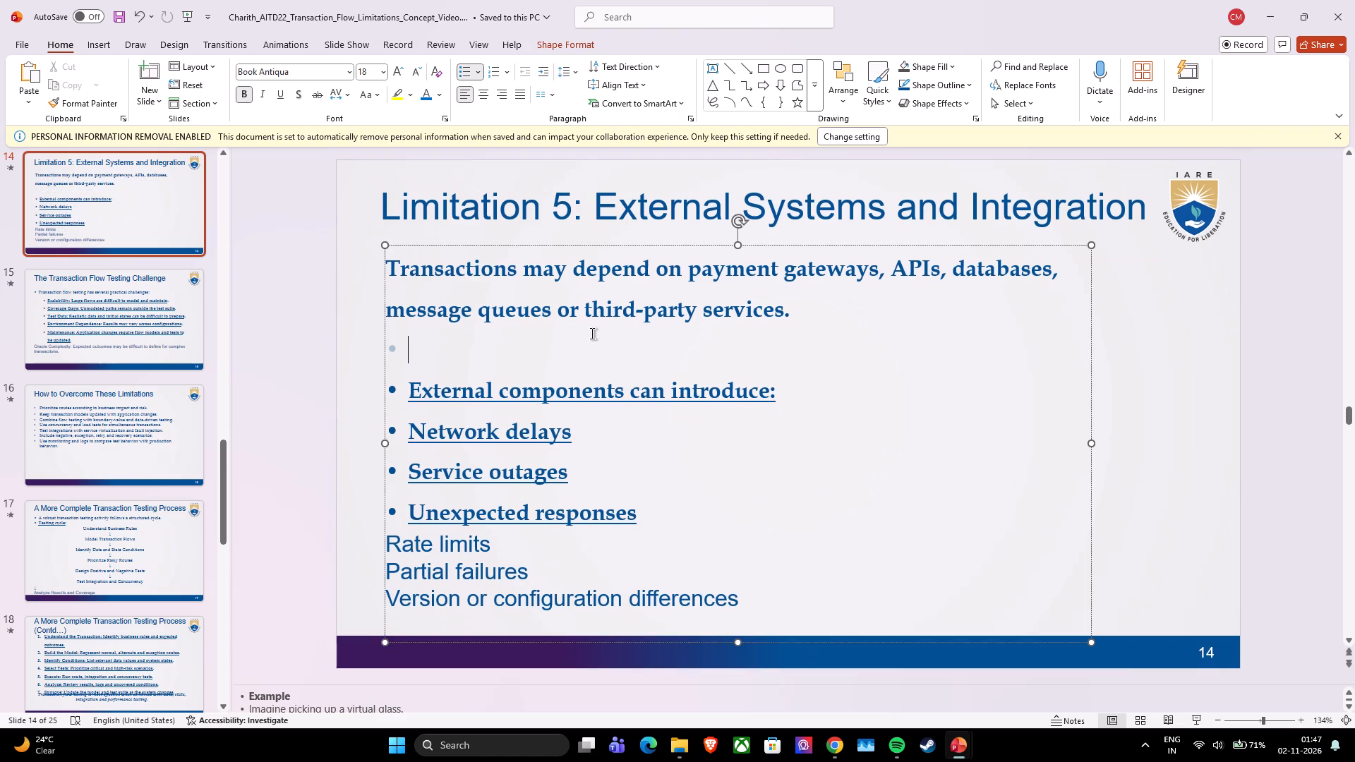
key("BackSpace")
key("BackSpace")
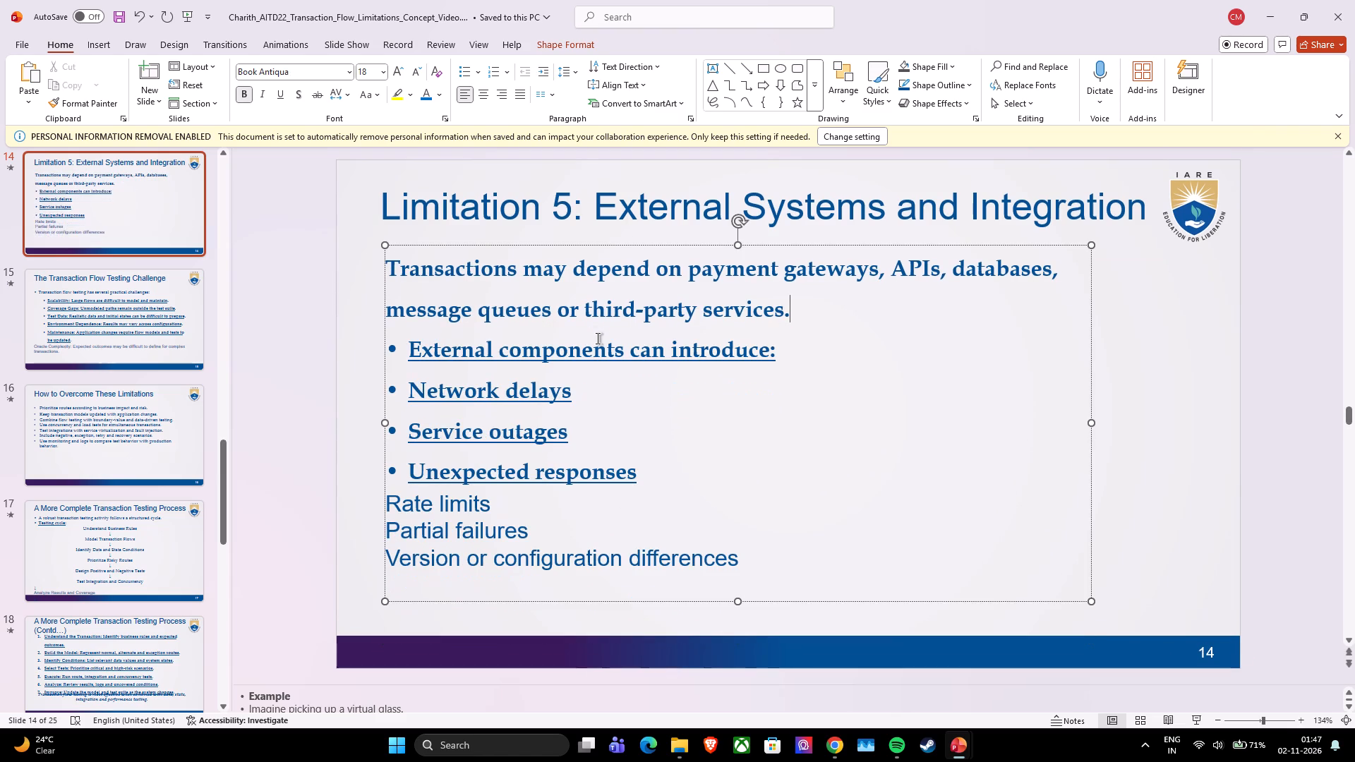
Remove the bullets from slide 14's lines "External components can introduce:" through "Unexpected responses", leaving no blank line before "Rate limits".
left_click(667, 476)
key("Return")
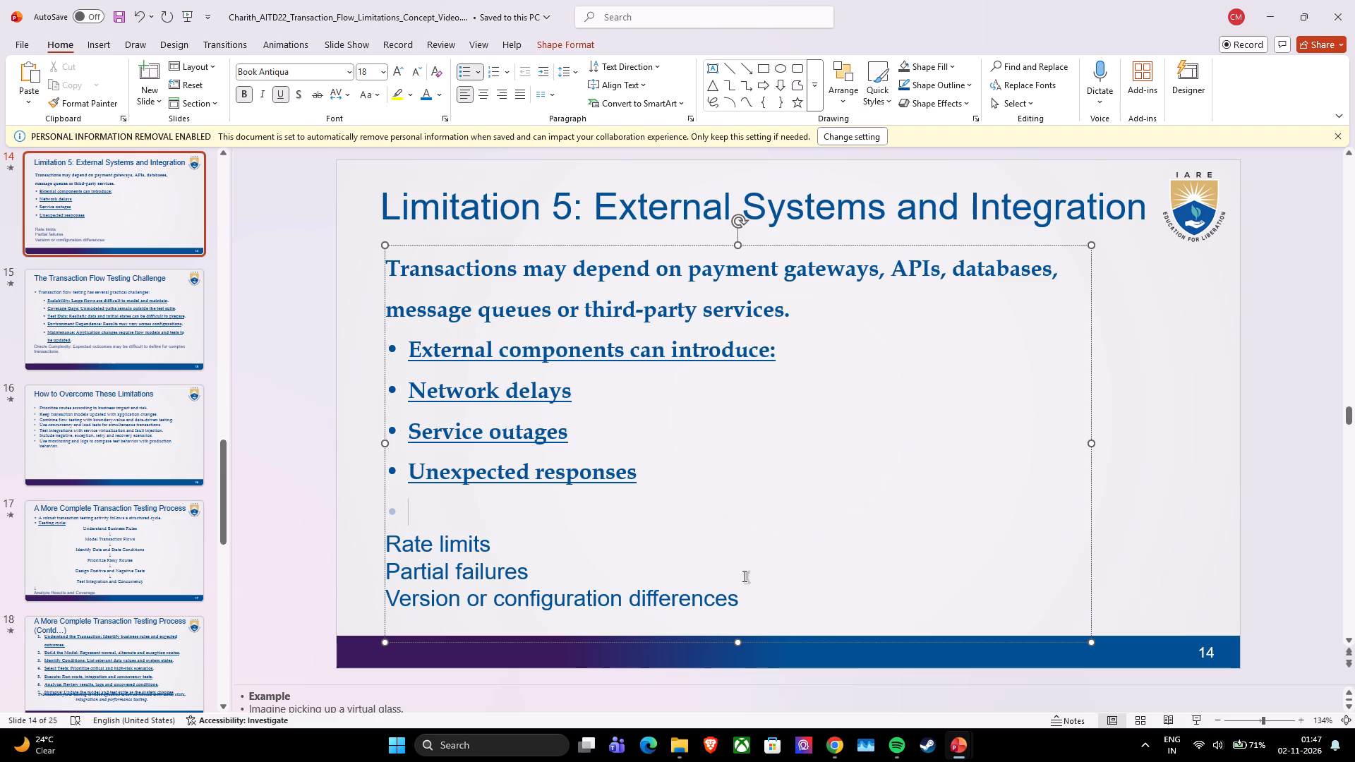
key("Left")
key("ctrl+shift+Up")
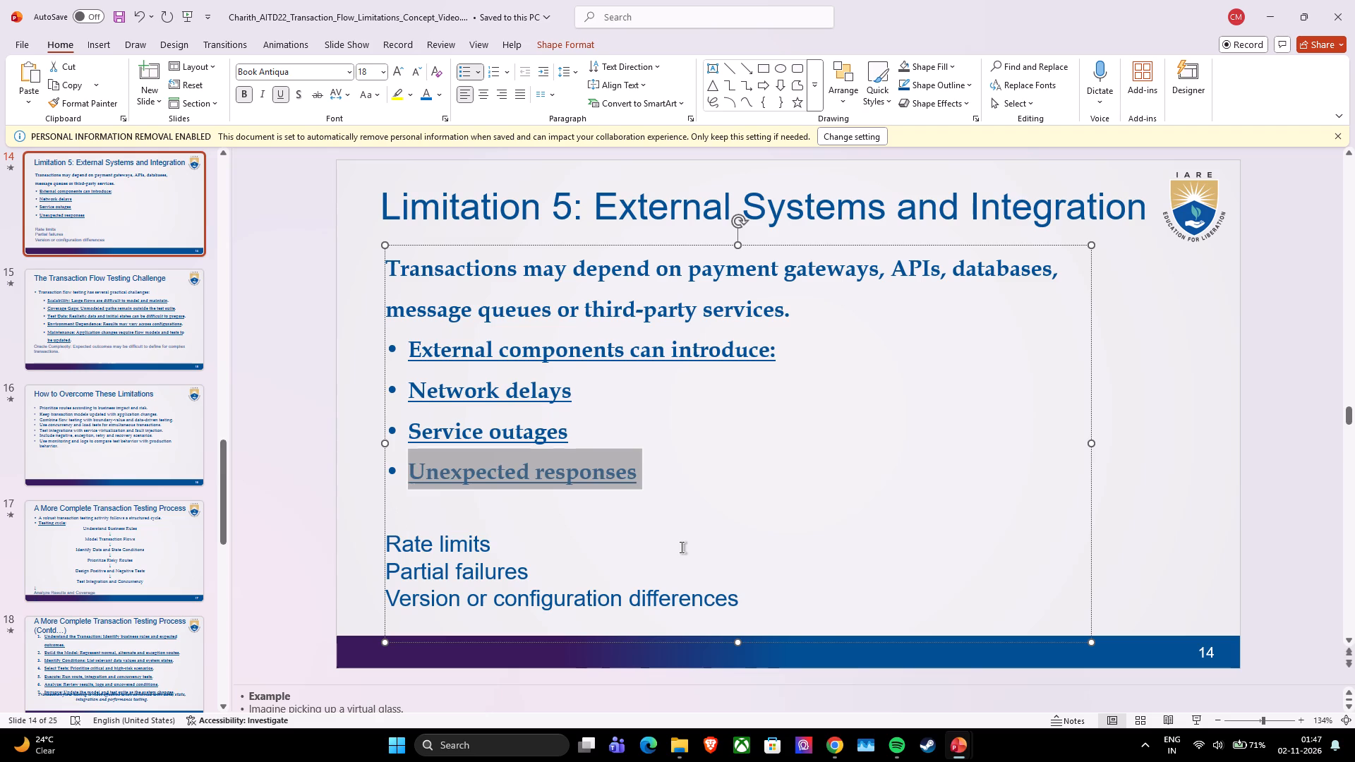
key("ctrl+shift+Up")
key("ctrl+shift+Up")
key("ctrl+shift+Up")
left_click(461, 78)
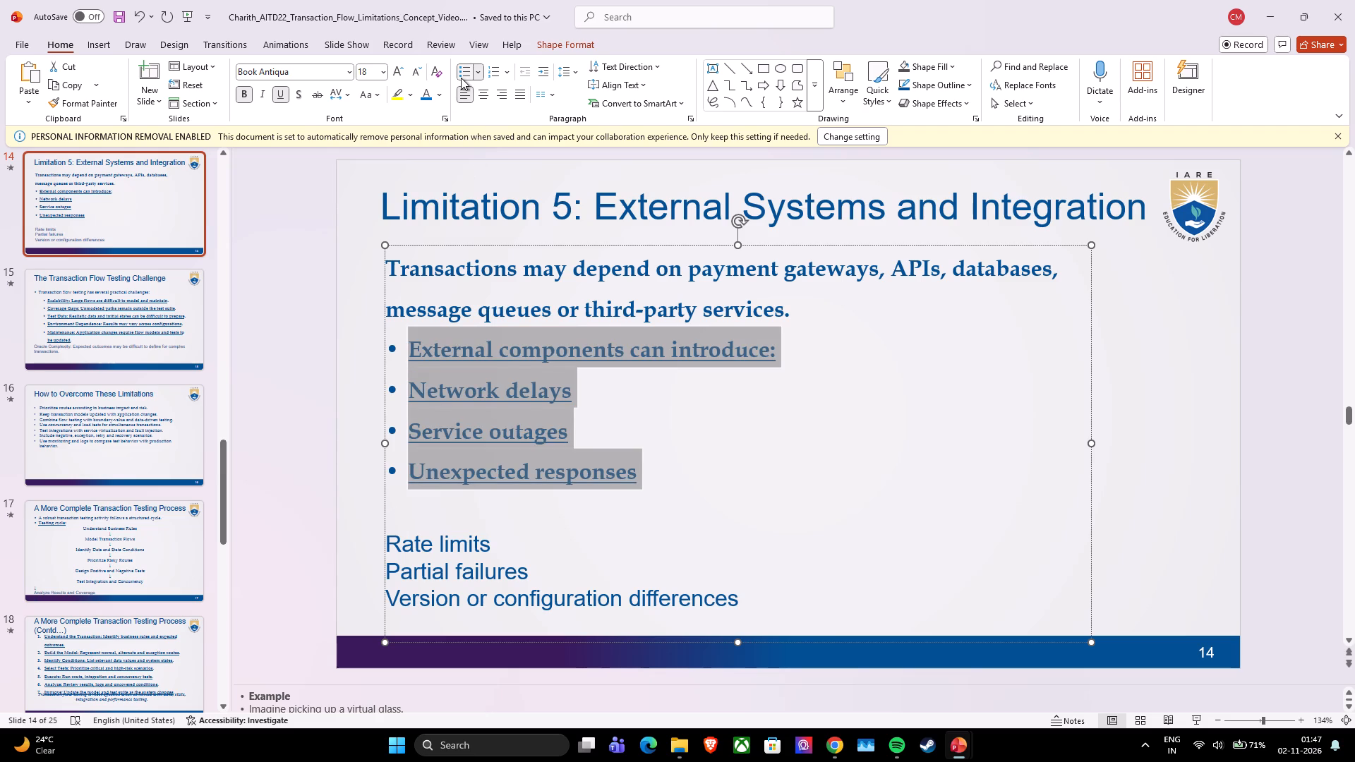
left_click(618, 516)
key("BackSpace")
key("BackSpace")
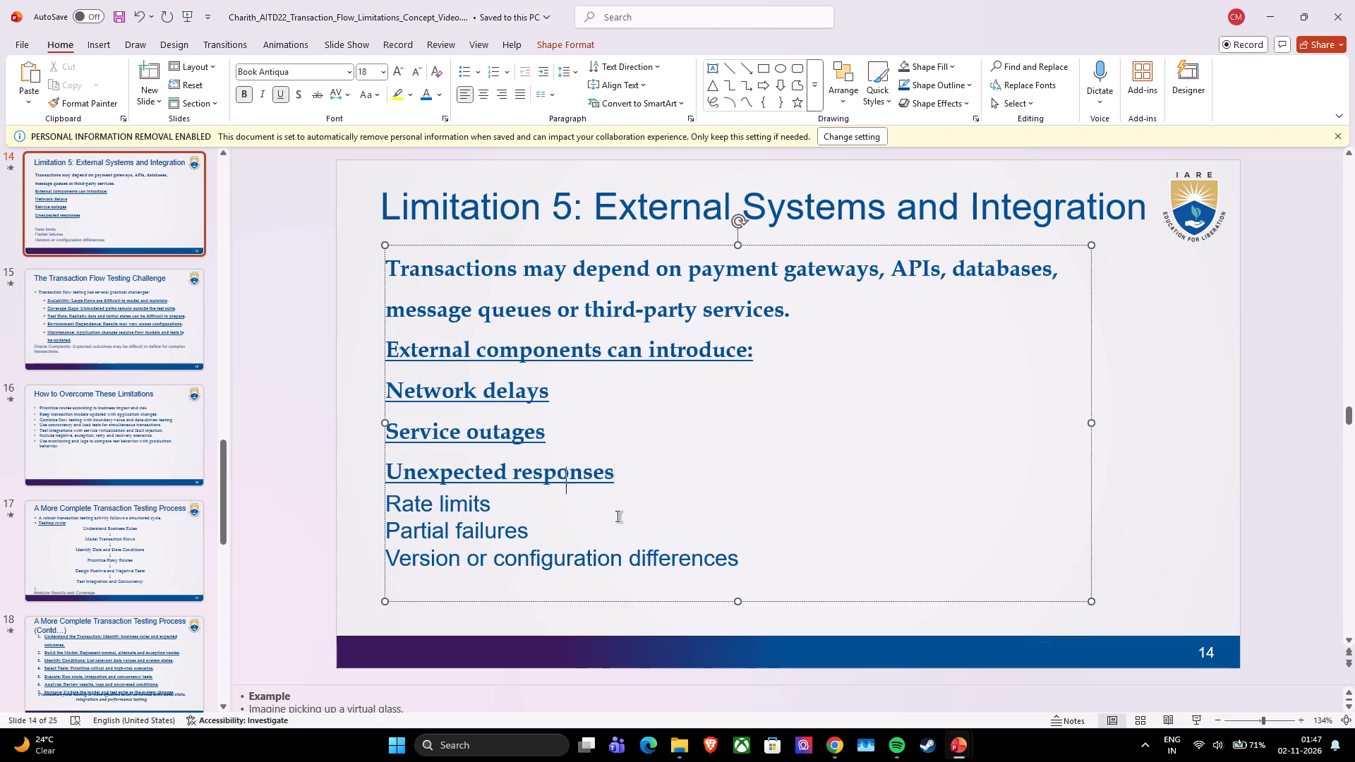
Set all of slide 14's body text to the Book Antiqua font.
left_click(752, 555)
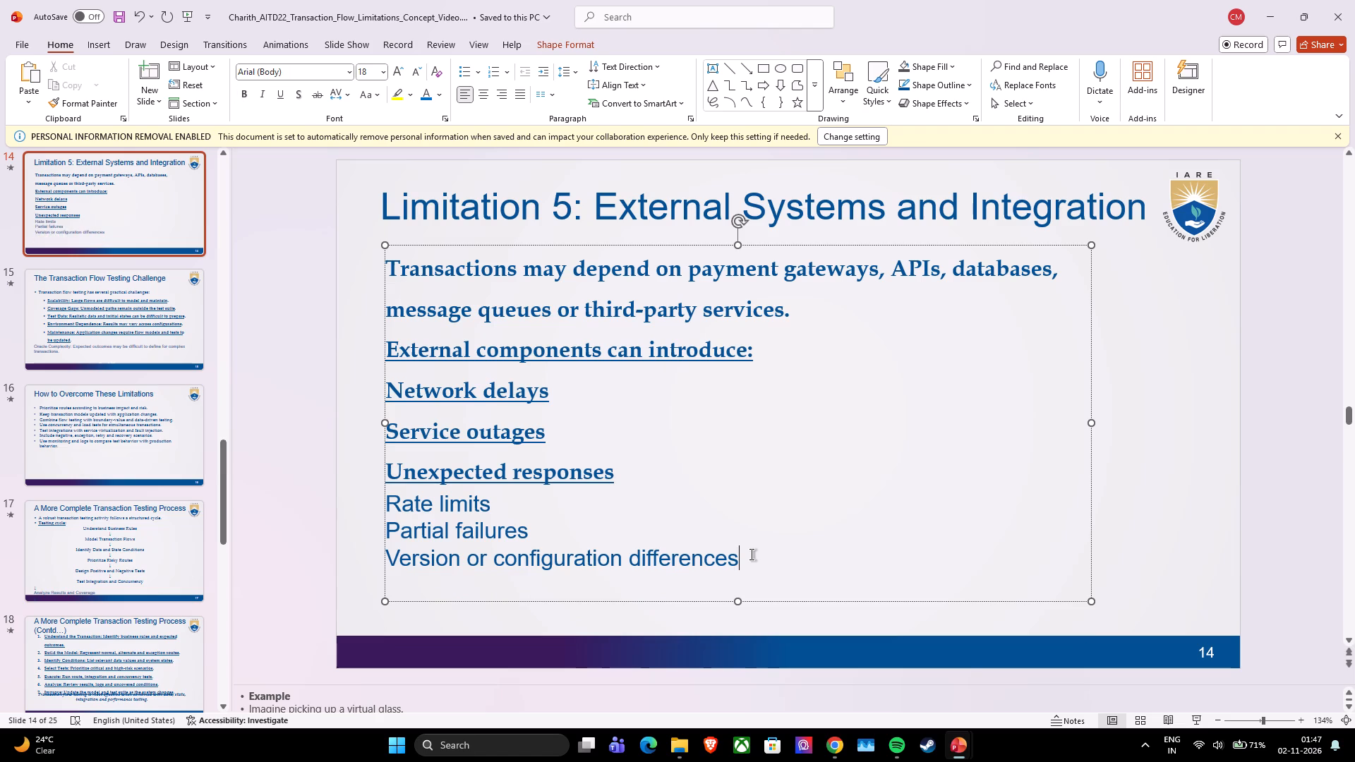
key("ctrl+a")
right_click(457, 459)
left_click(501, 481)
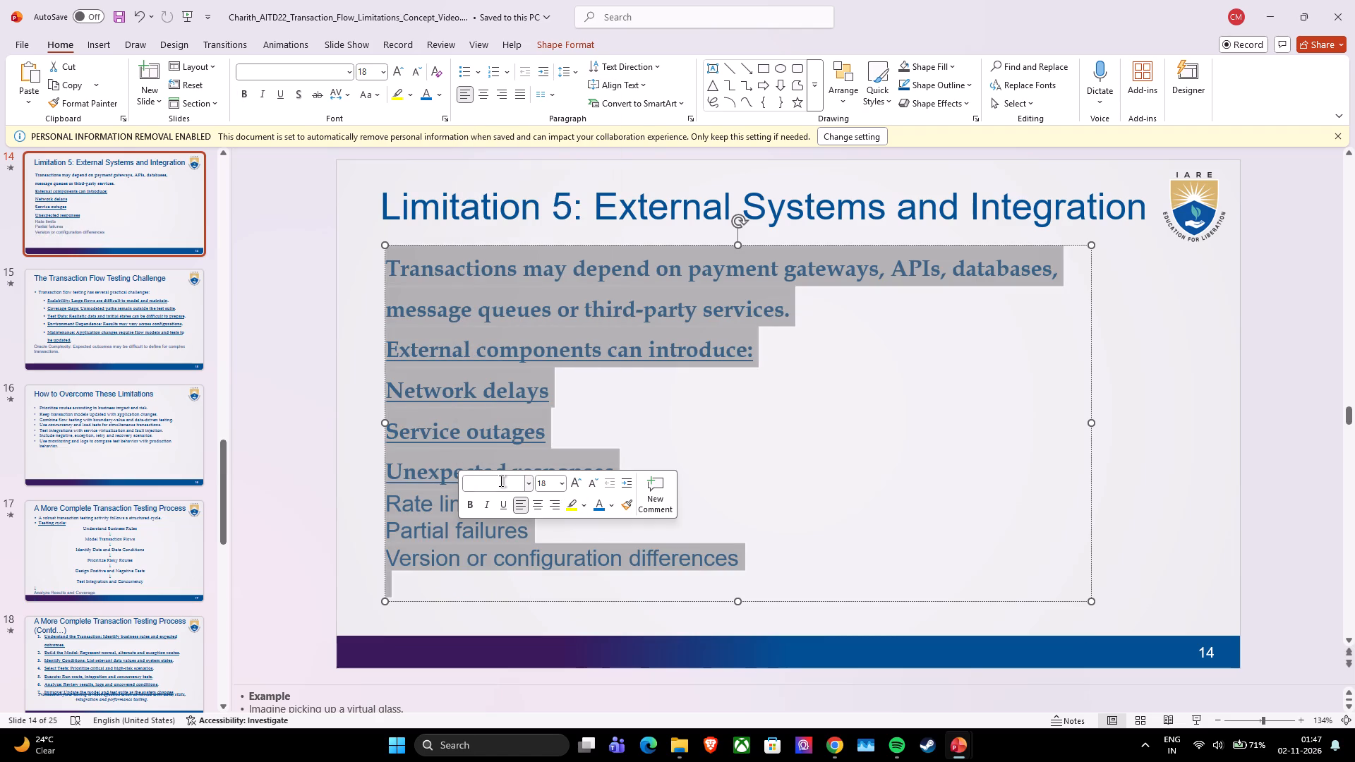
type("book")
key("Return")
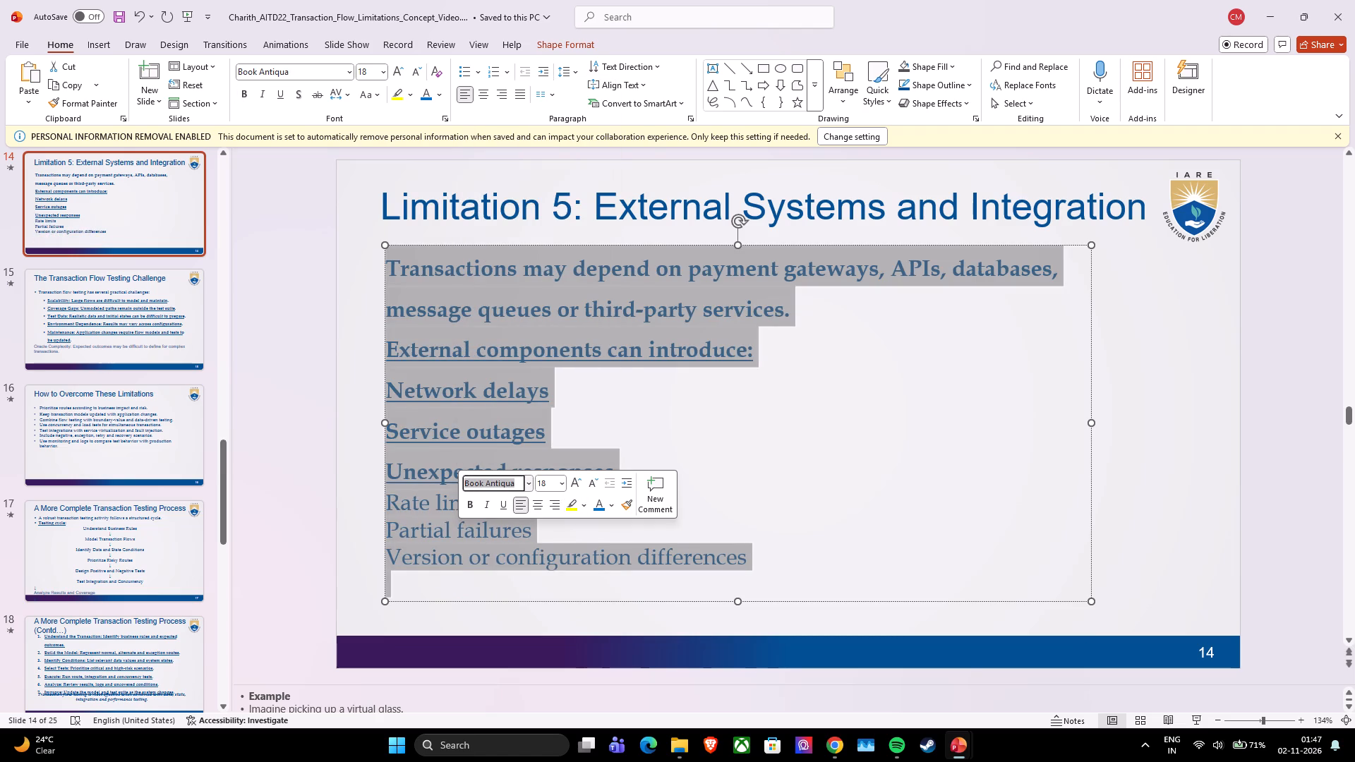
Remove the bold and underline formatting from all of slide 14's body text.
key("ctrl+b")
left_click(514, 418, "ctrl")
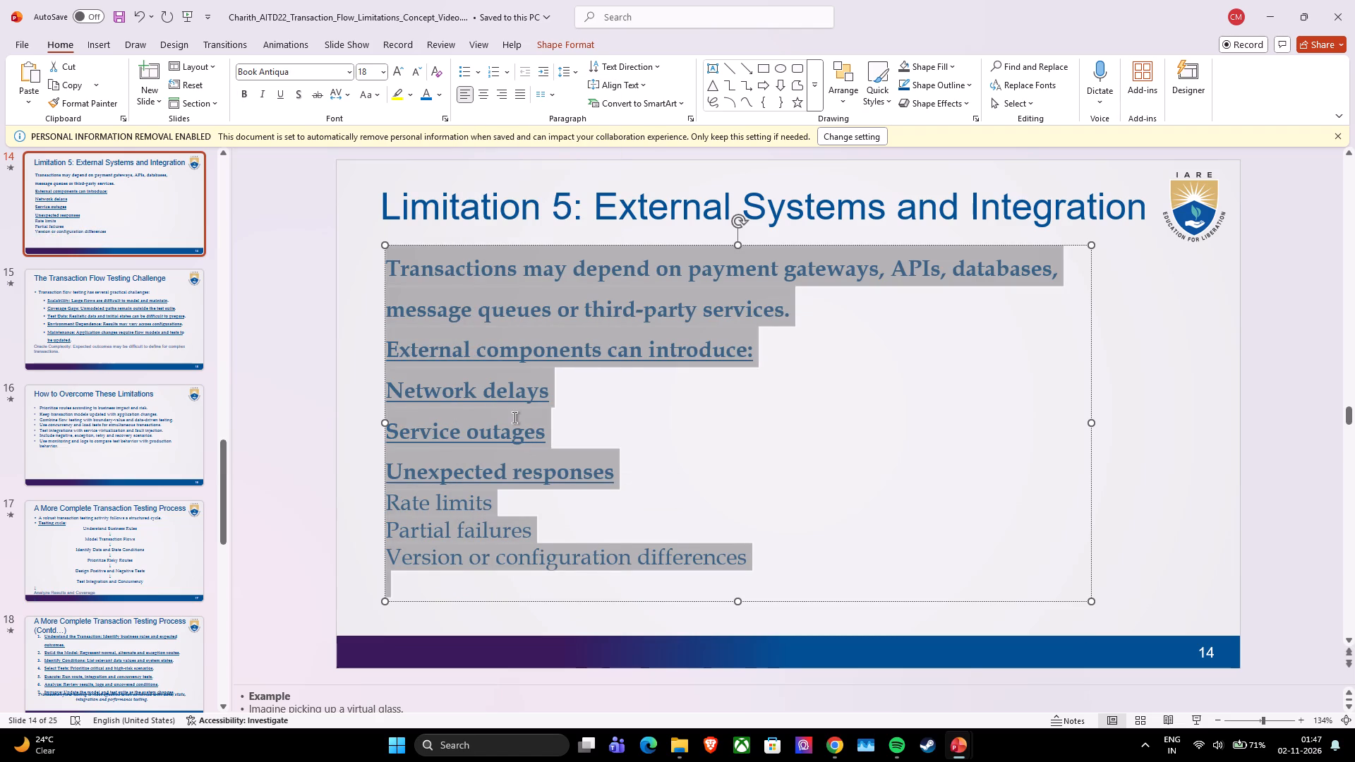
key("ctrl+a")
key("ctrl+b")
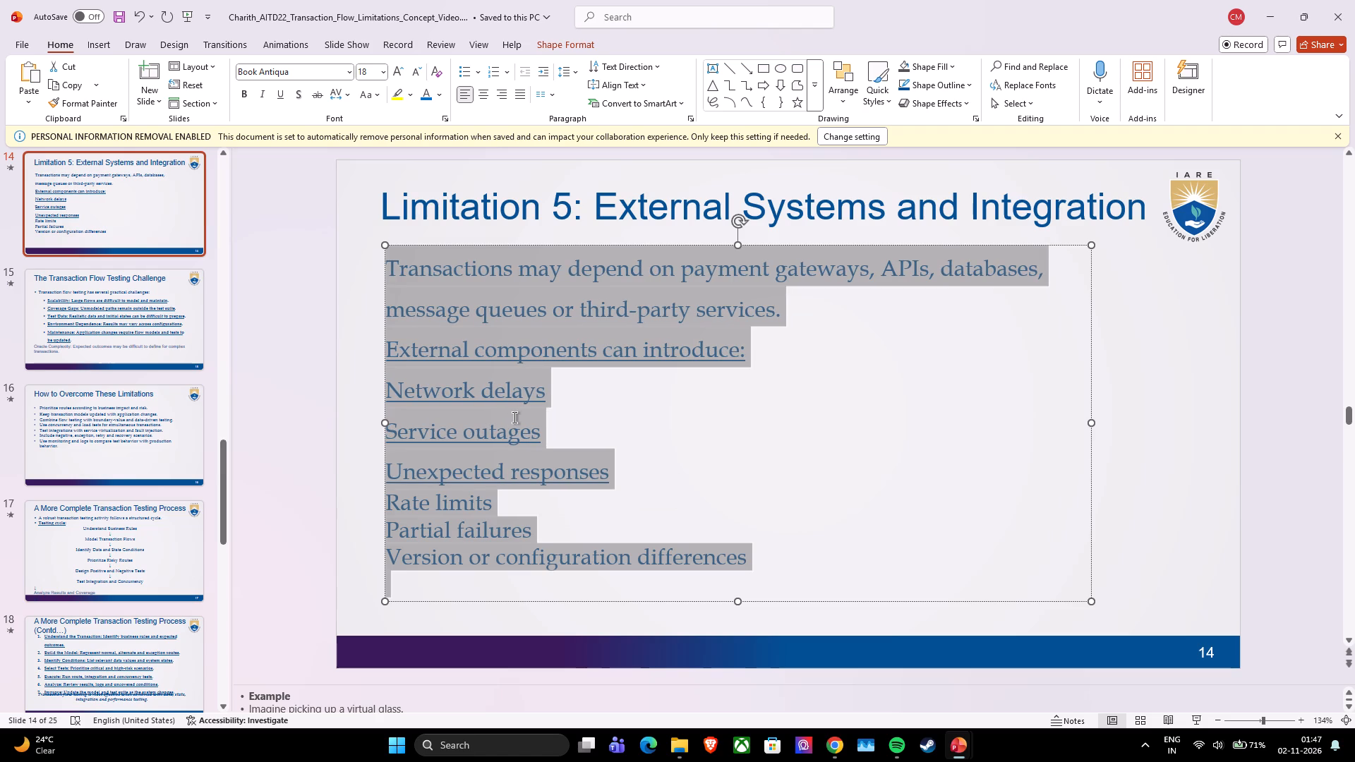
key("ctrl+u")
key("ctrl+u")
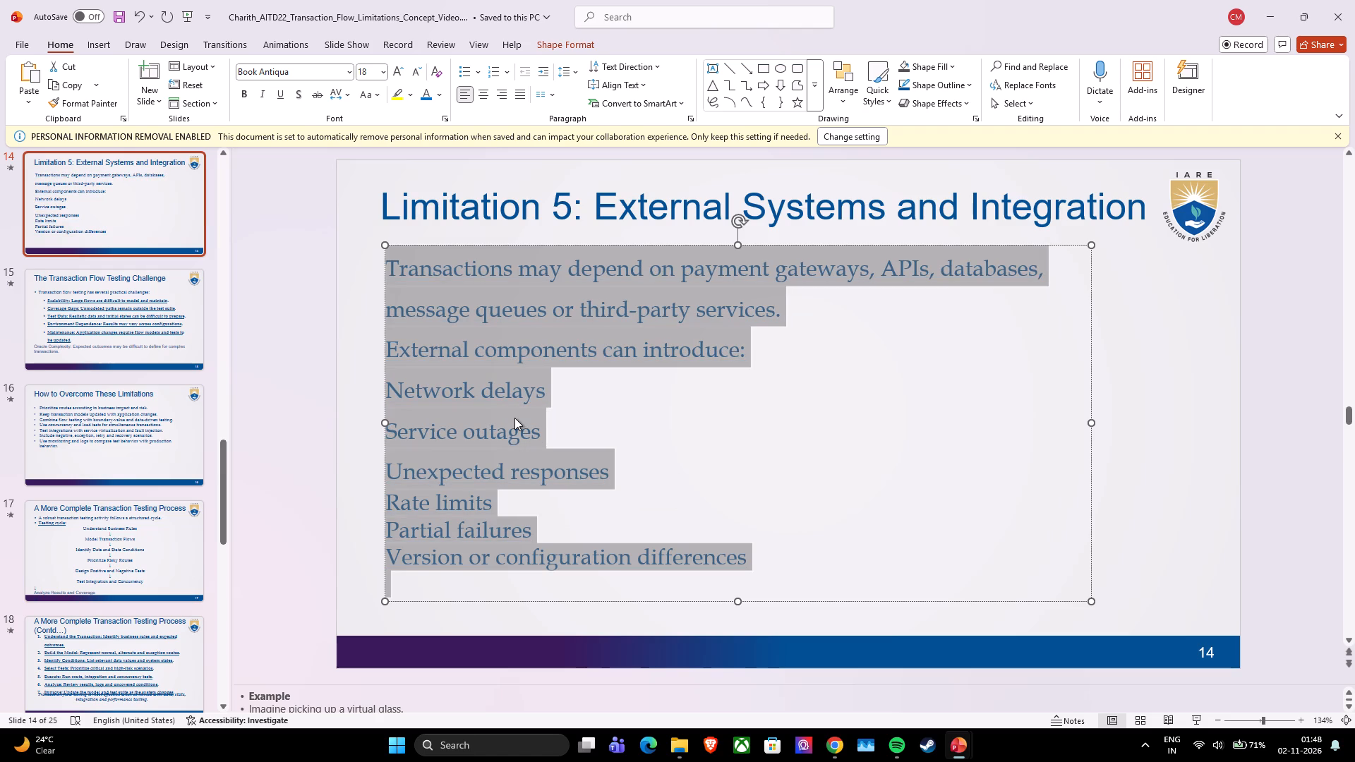
left_click(845, 344)
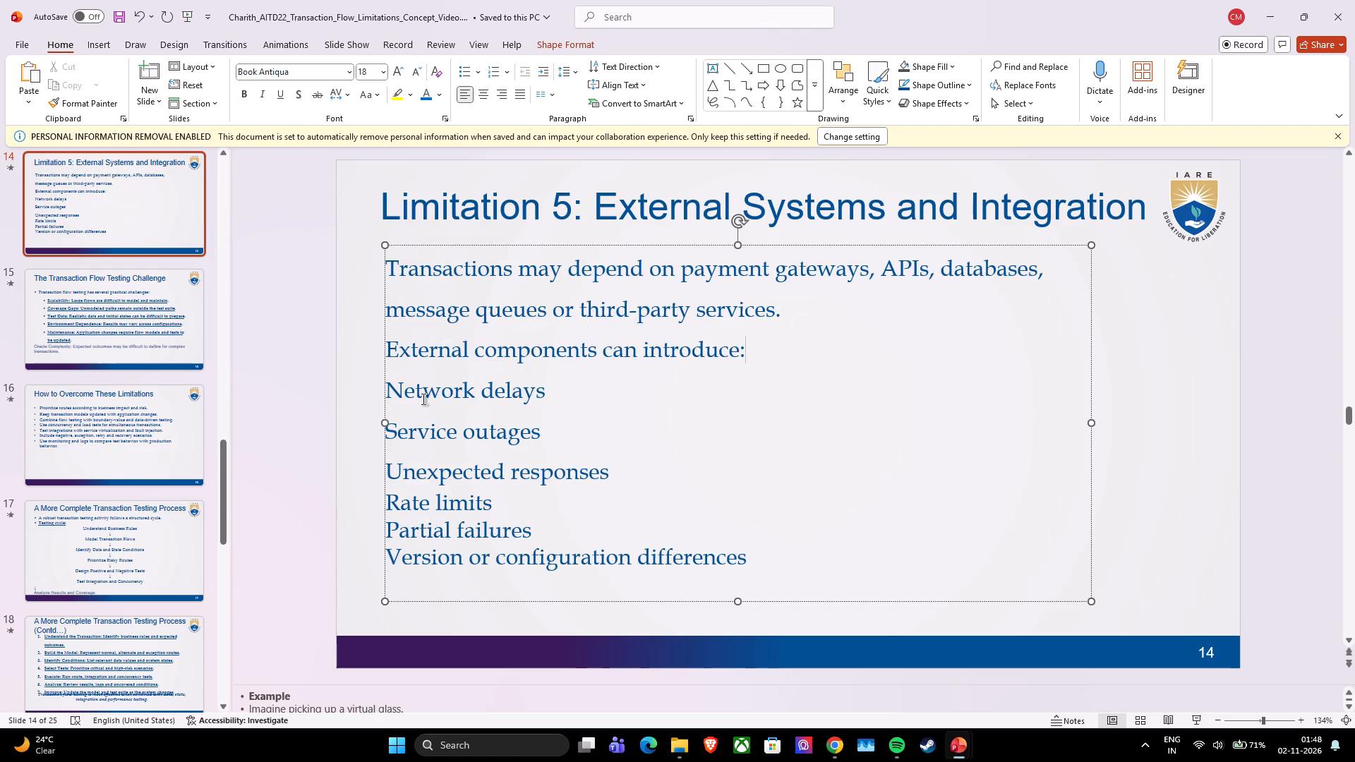
Add round bullets to slide 14's six lines from "Network delays" through "Version or configuration differences".
left_click(391, 385)
left_click(421, 418)
left_click(422, 459)
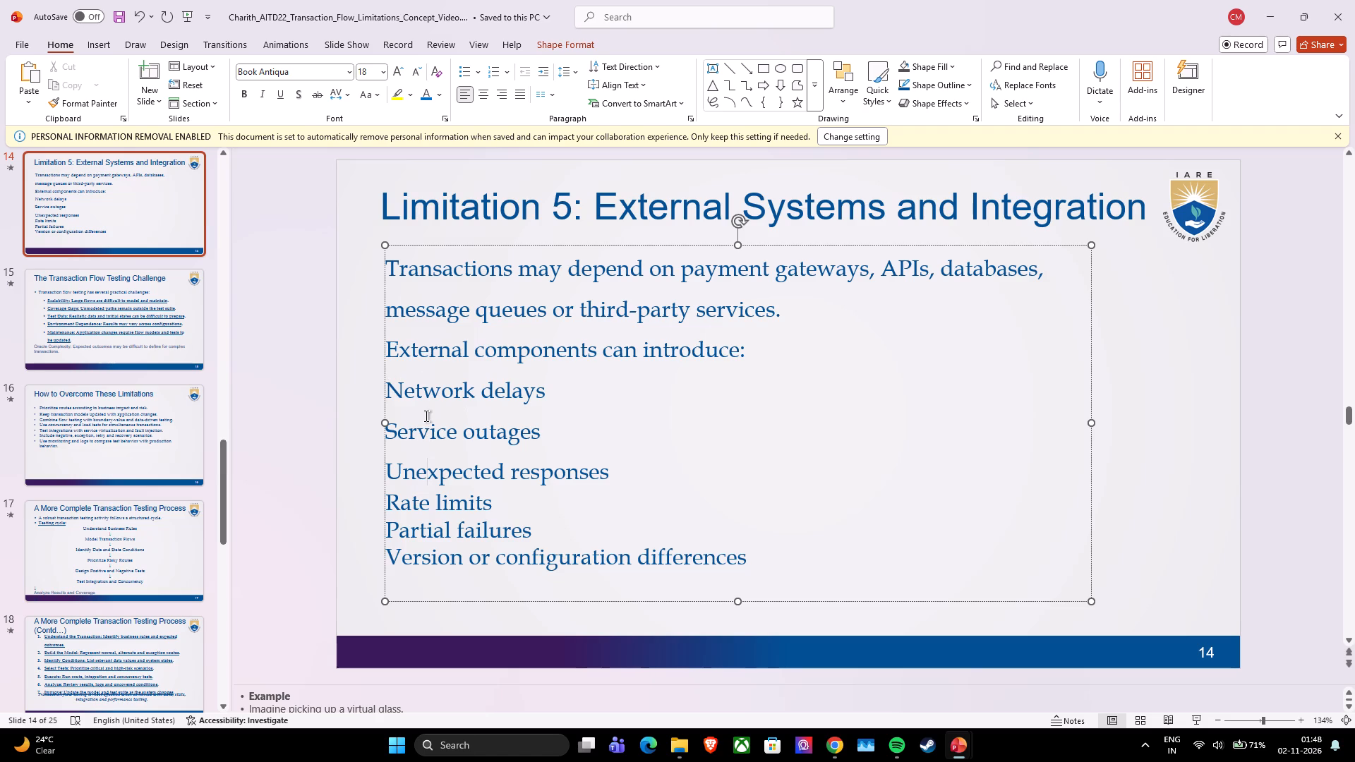
left_click(426, 415)
left_click(395, 380)
key("ctrl+shift+Down")
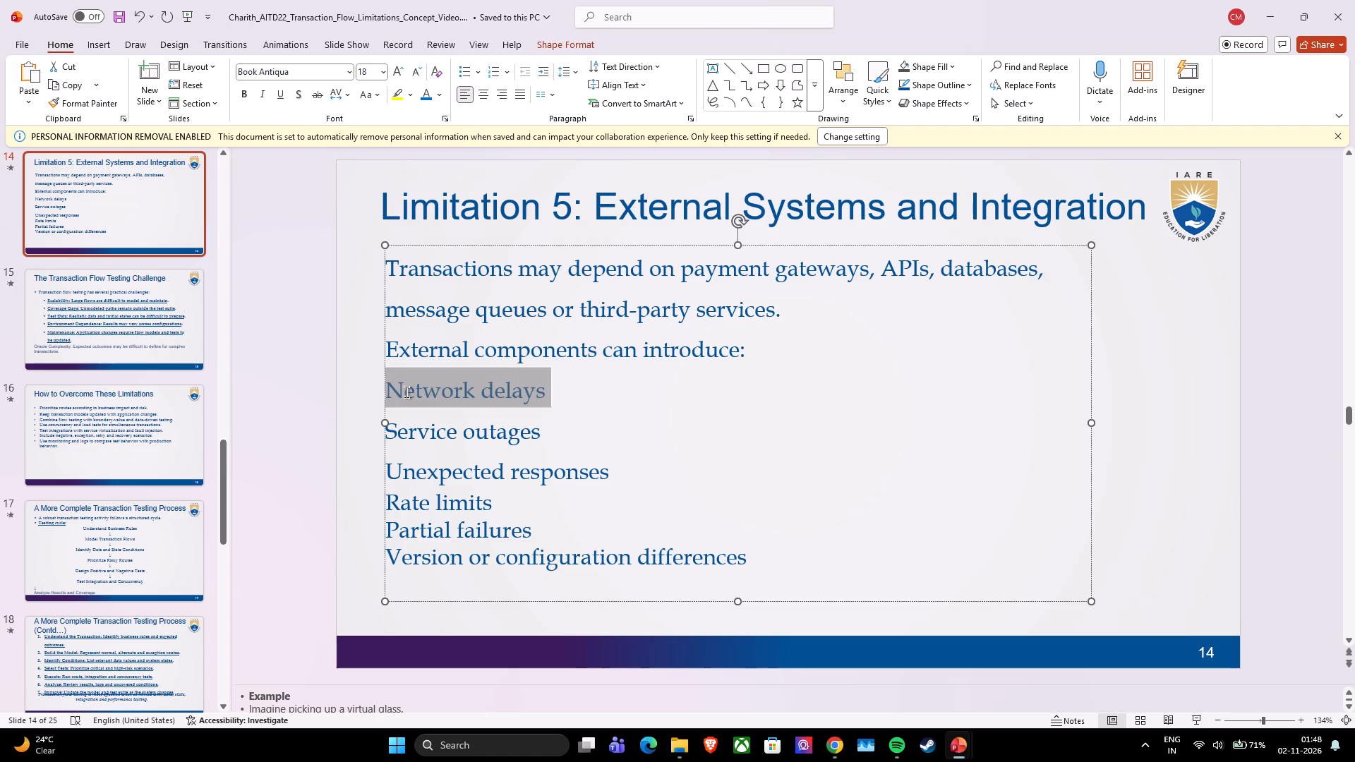
key("ctrl+shift+Down")
key("ctrl+shift+Down")
key("ctrl+shift+Down")
key("ctrl+shift+Down")
key("ctrl+shift+Down")
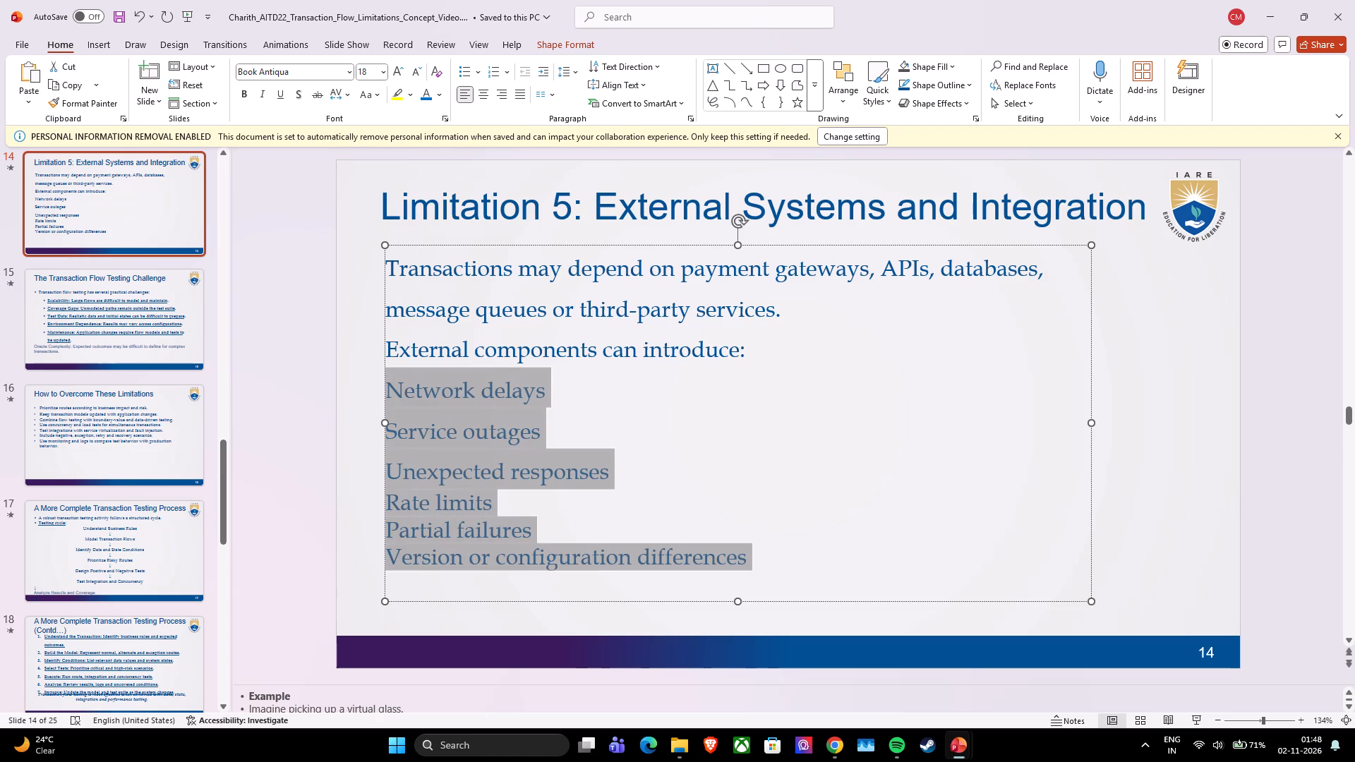
left_click(465, 68)
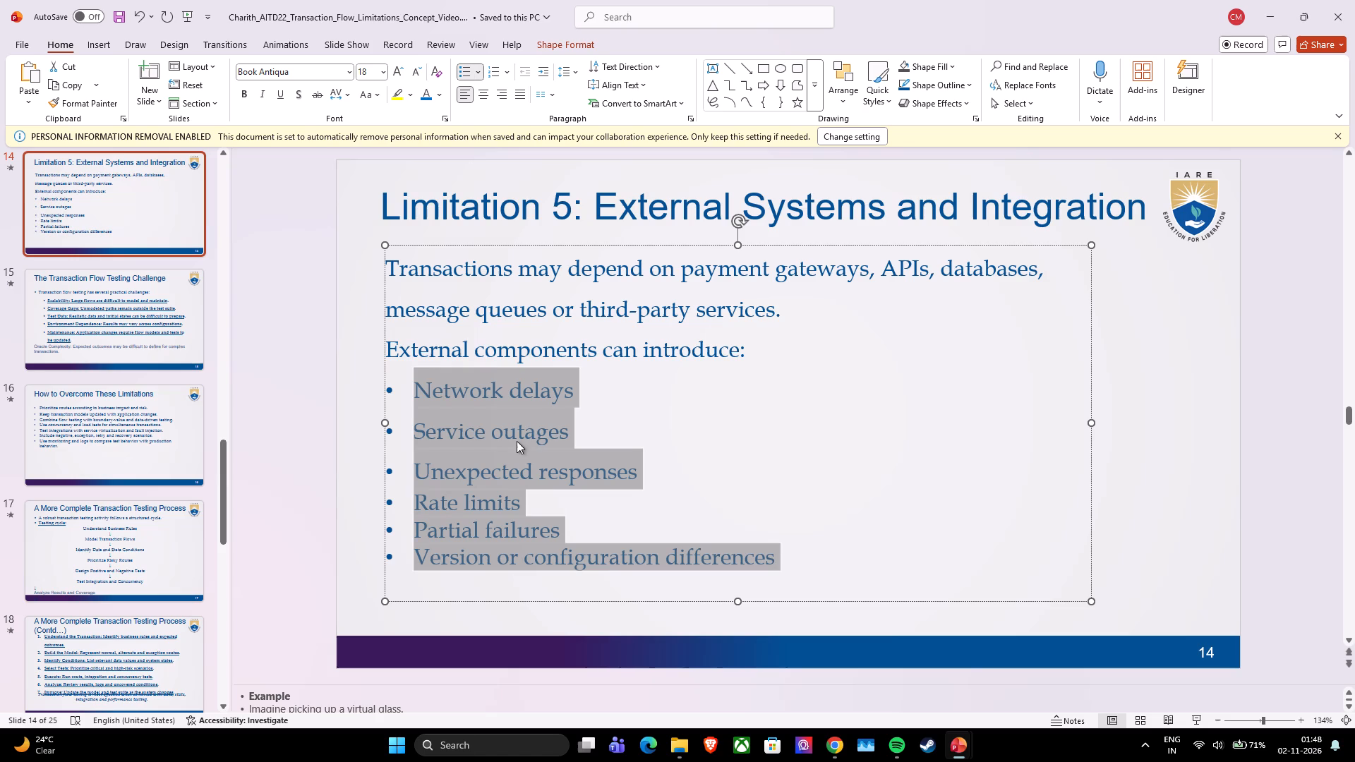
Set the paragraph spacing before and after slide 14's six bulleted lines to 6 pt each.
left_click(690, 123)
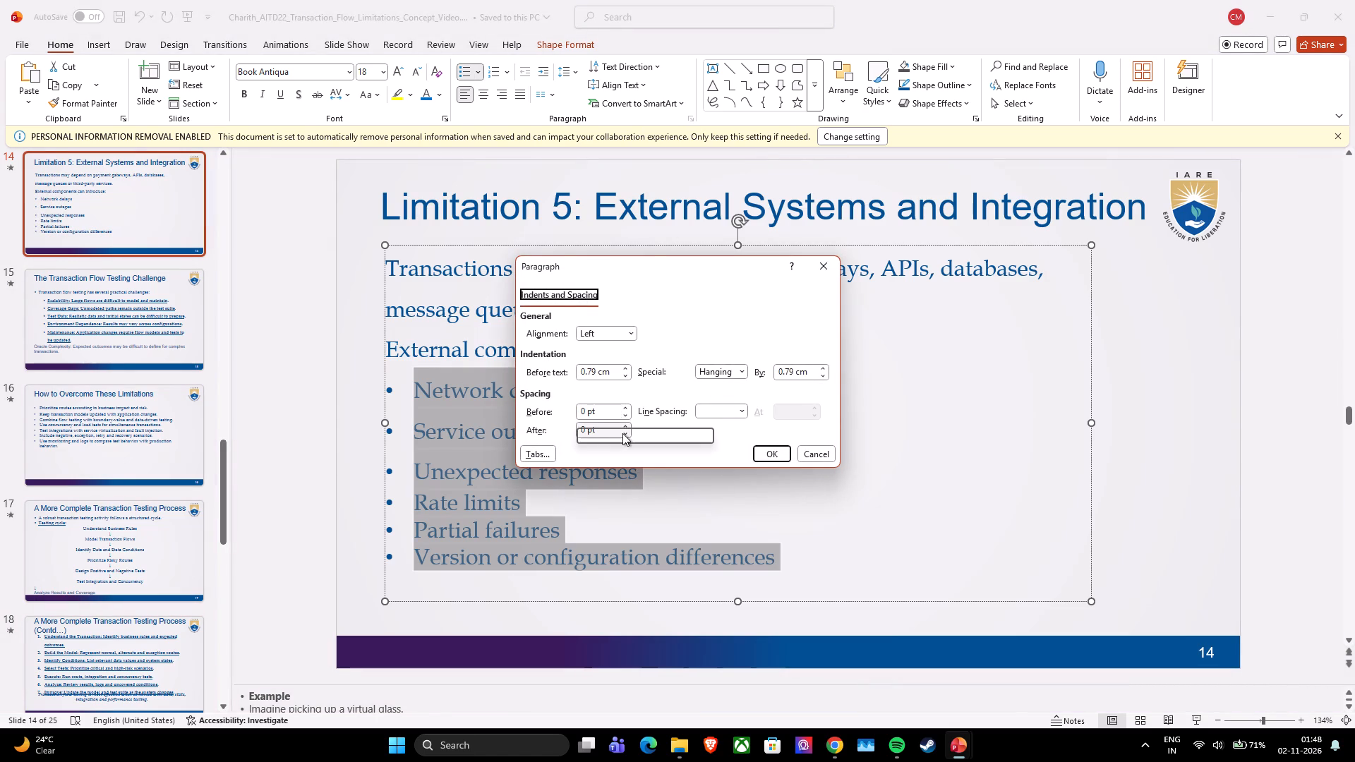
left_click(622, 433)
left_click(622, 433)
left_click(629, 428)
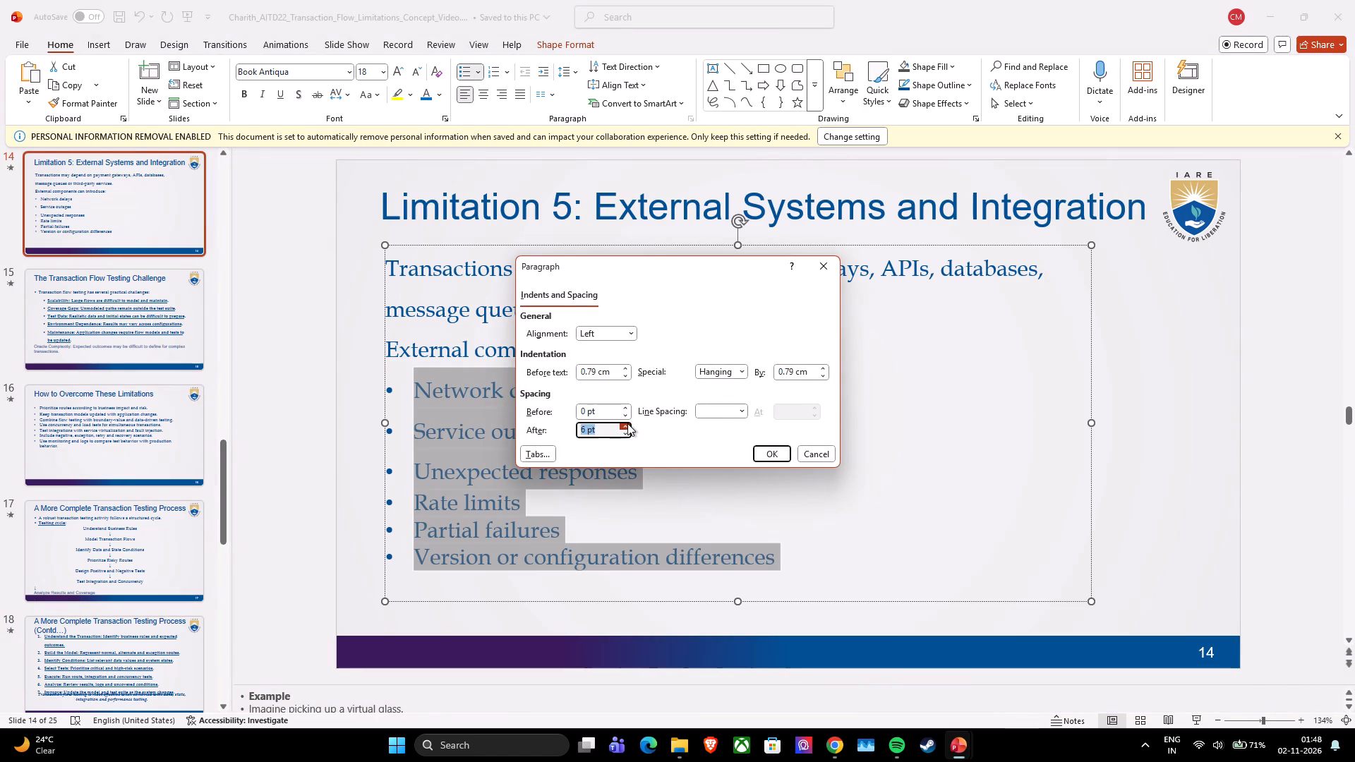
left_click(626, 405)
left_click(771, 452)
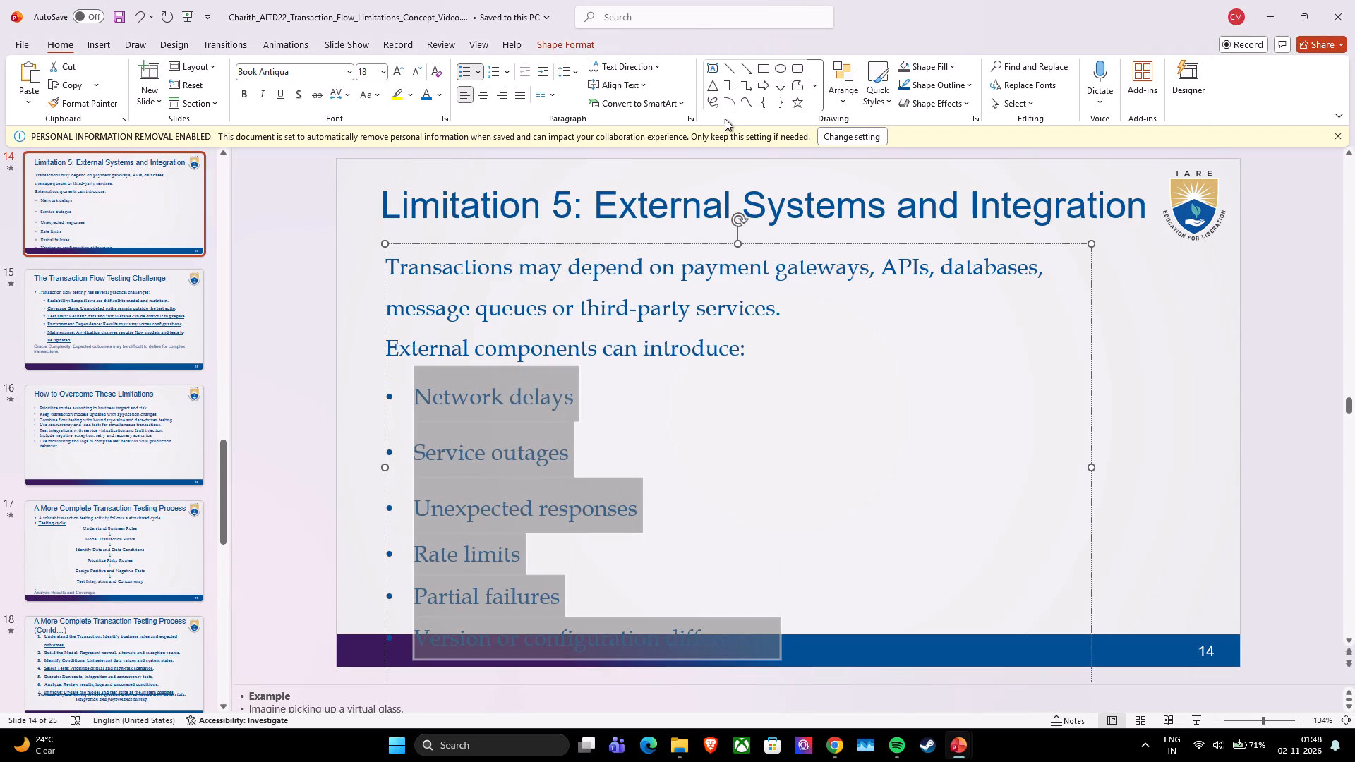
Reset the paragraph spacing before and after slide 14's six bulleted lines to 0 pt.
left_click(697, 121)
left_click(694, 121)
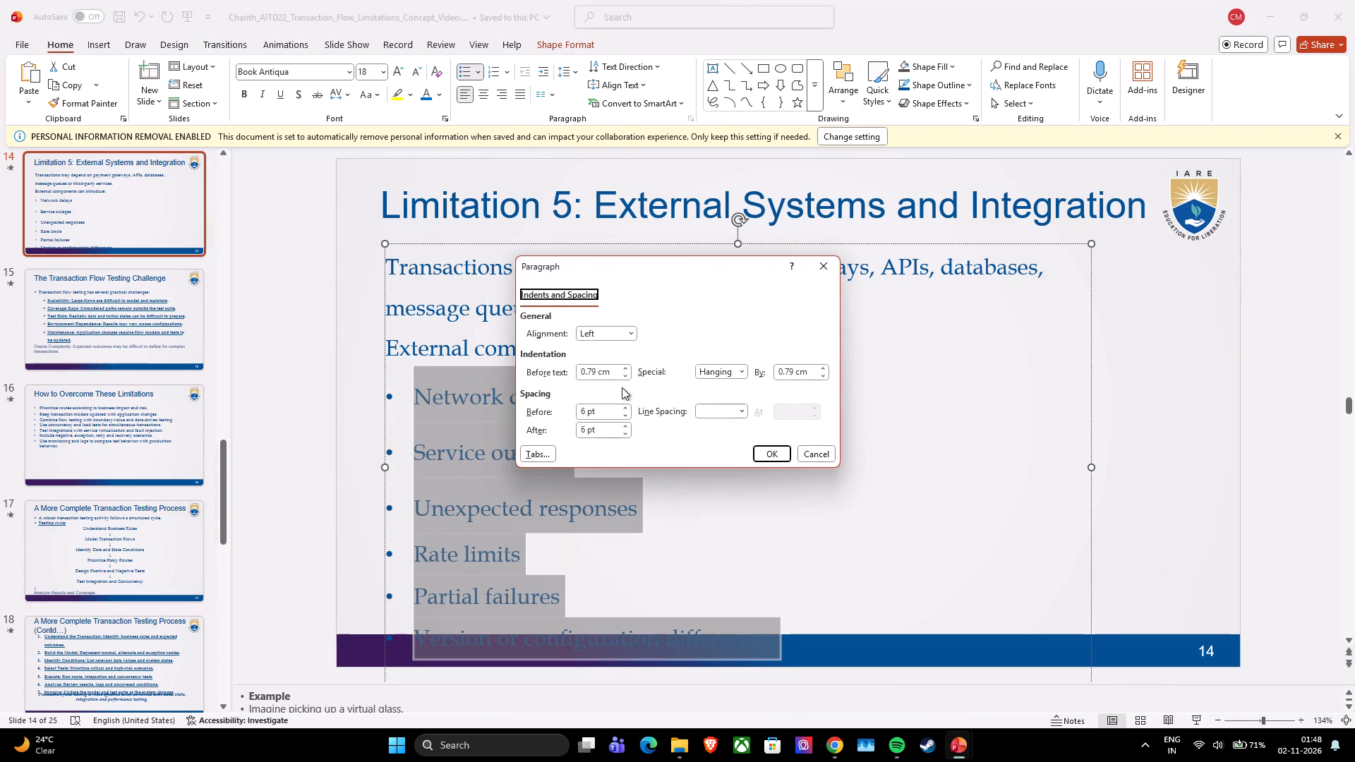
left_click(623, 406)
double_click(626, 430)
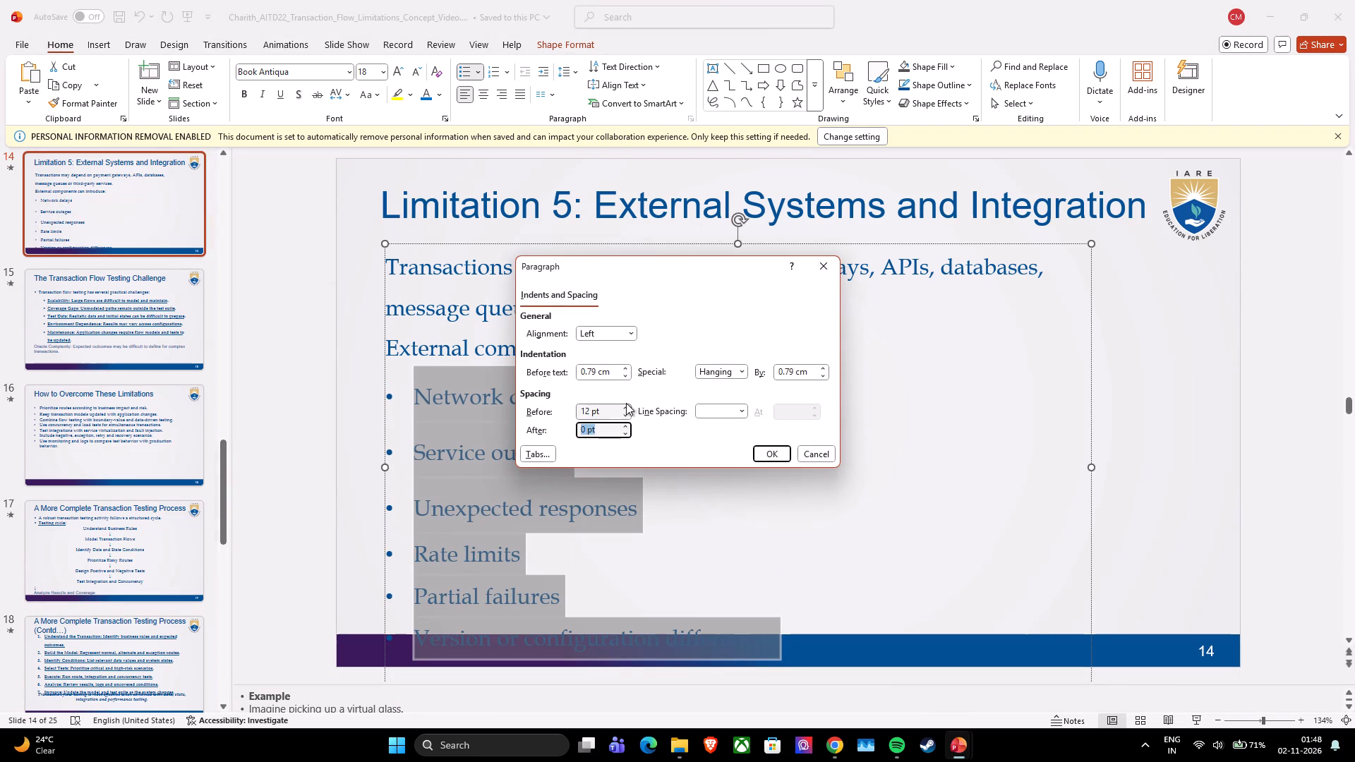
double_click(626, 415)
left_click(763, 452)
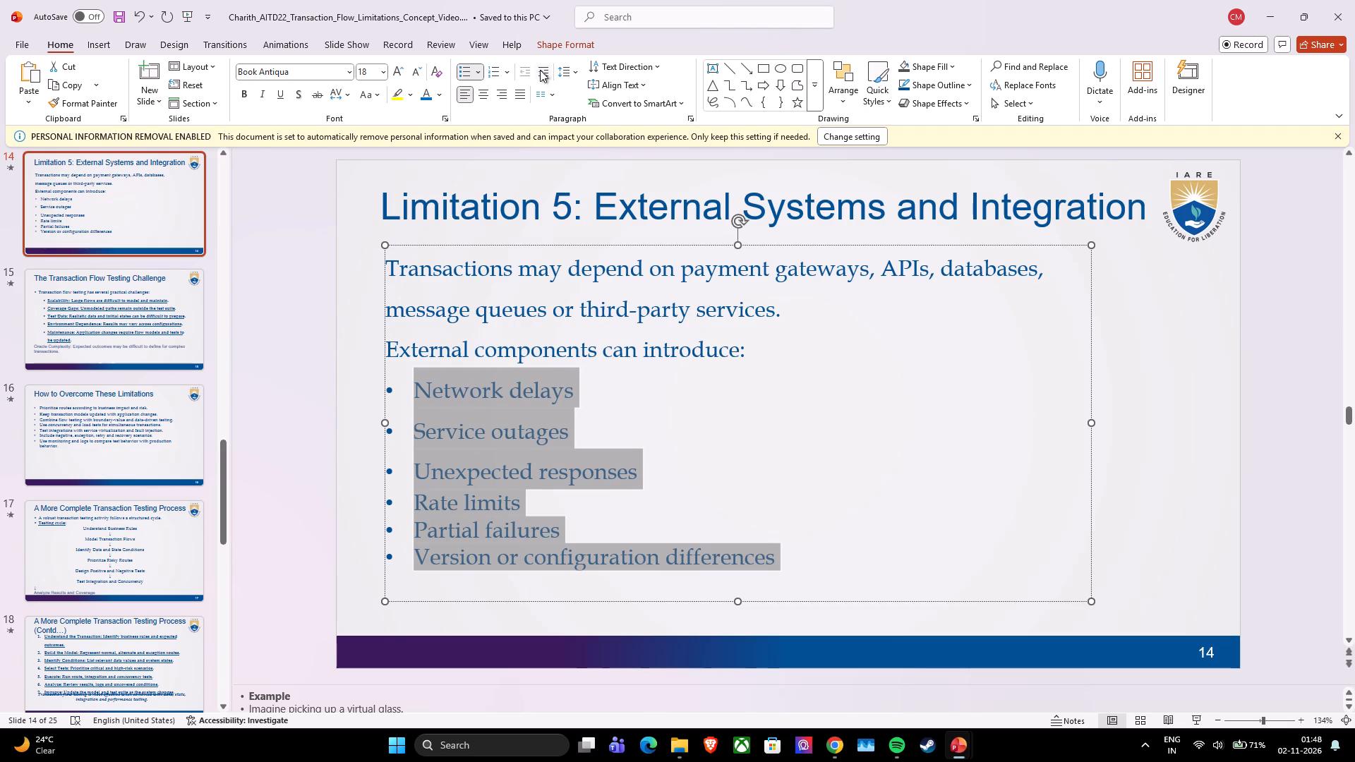
Set the line spacing of slide 14's six bulleted lines to 1.5.
left_click(570, 73)
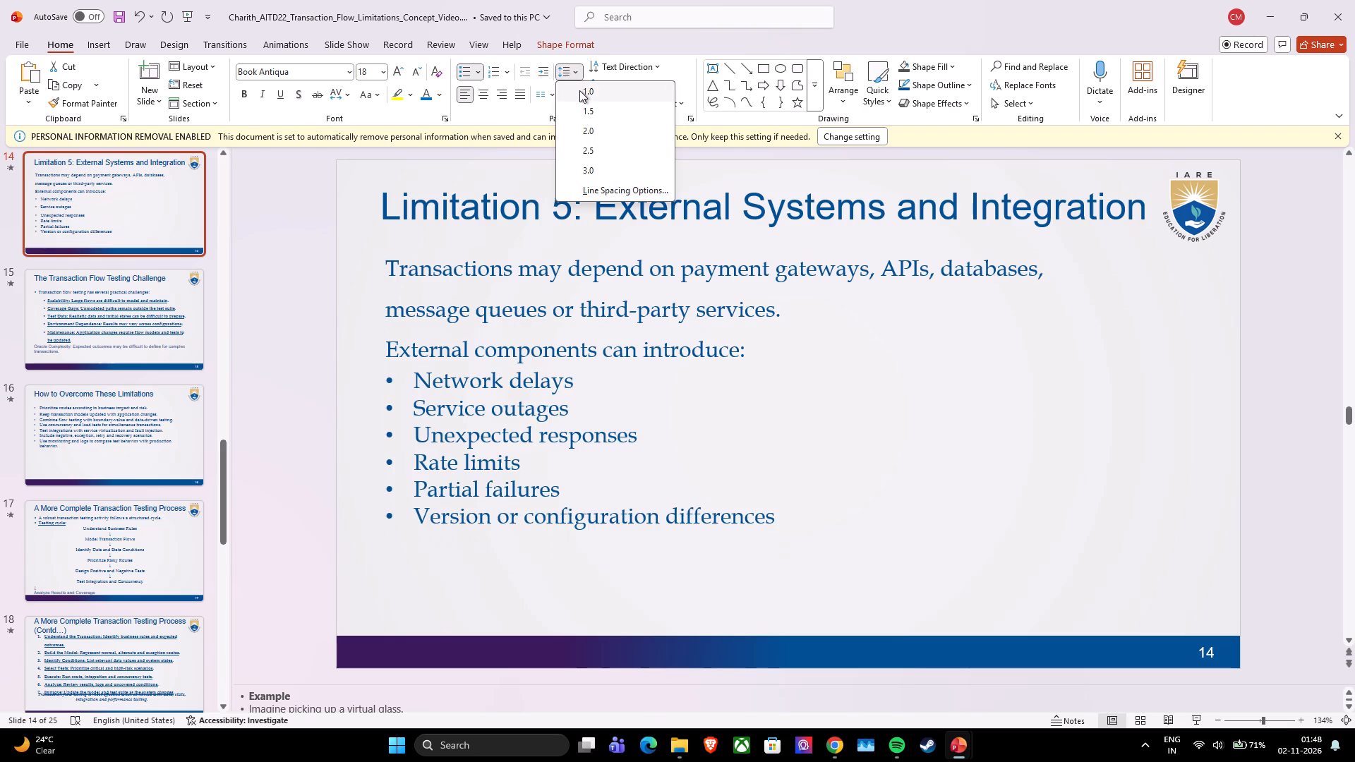
left_click(587, 113)
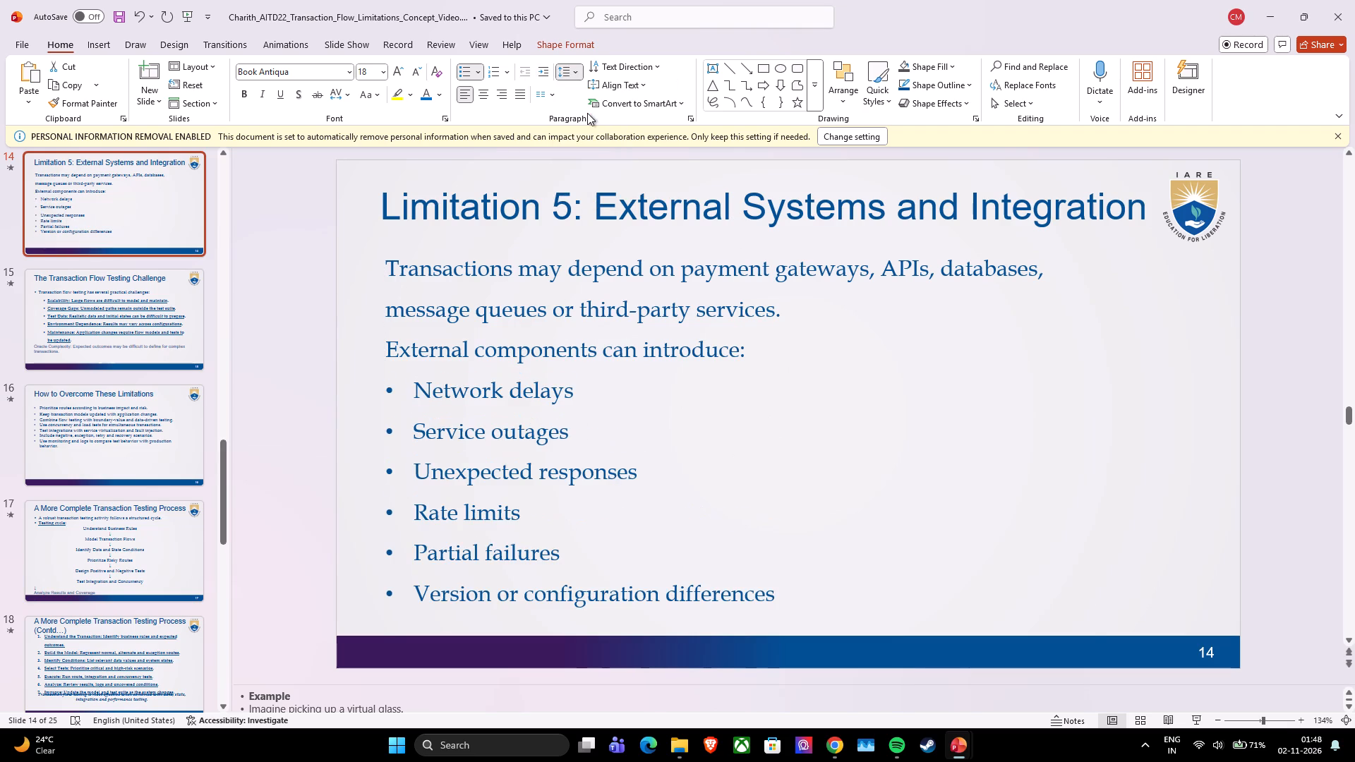
left_click(1267, 343)
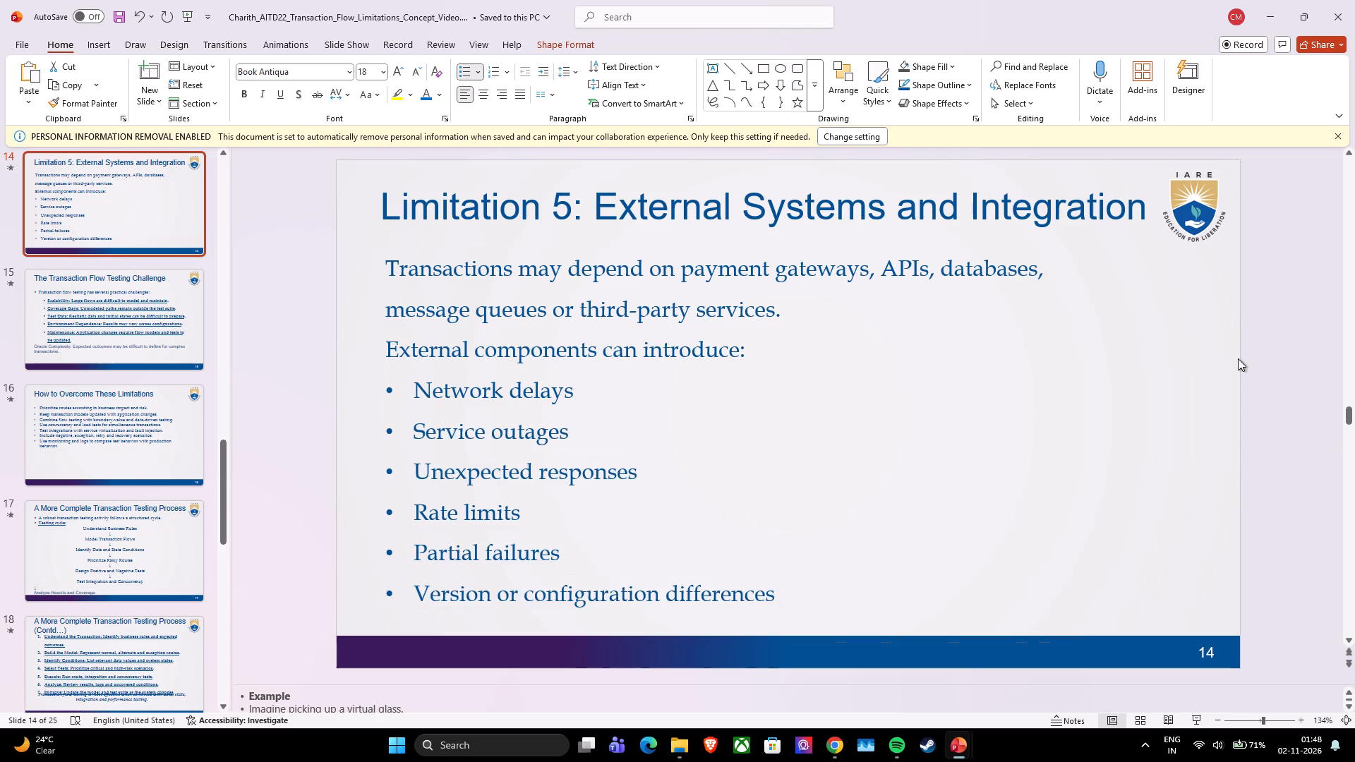
On slide 15, remove bold and underline from the descriptions following the labels "Scalability:" through "Maintenance:", leaving the labels formatted.
key("Down")
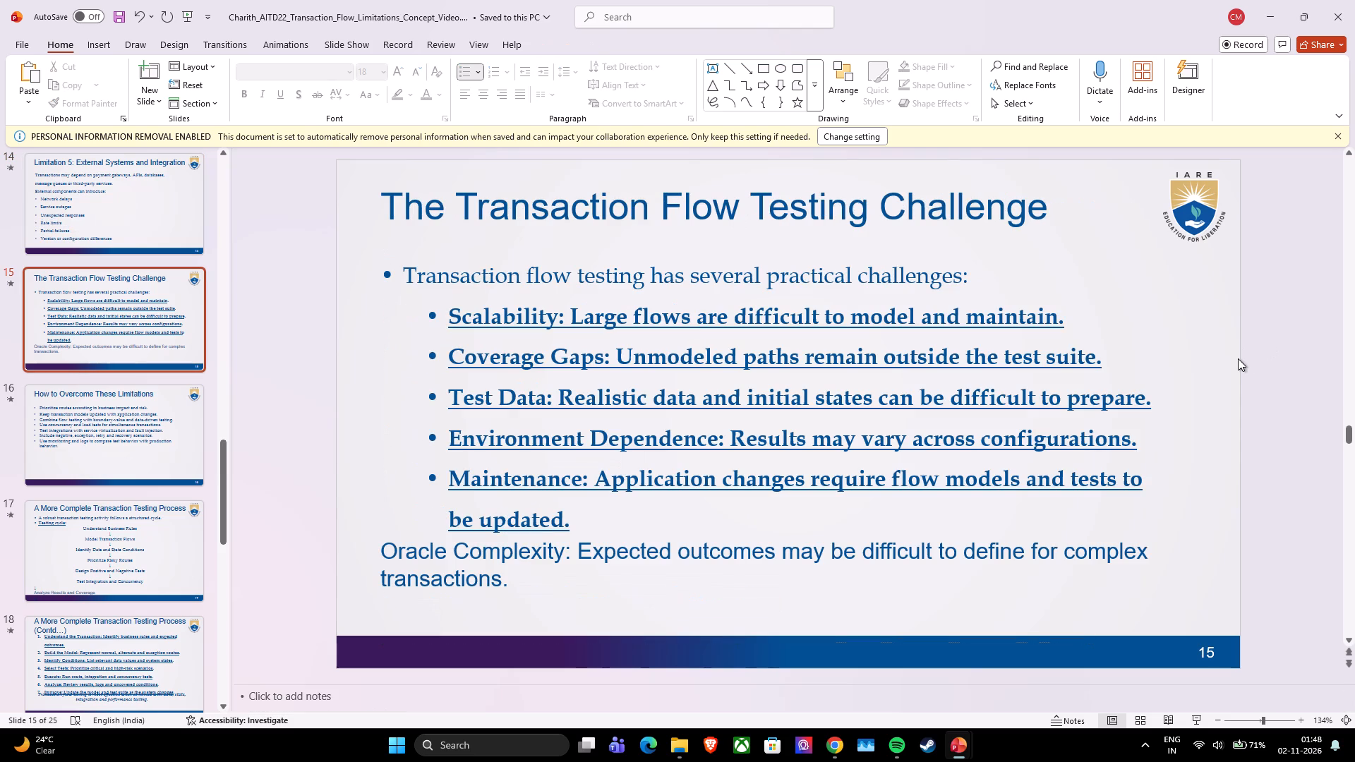
left_click_drag(573, 310, 1097, 320)
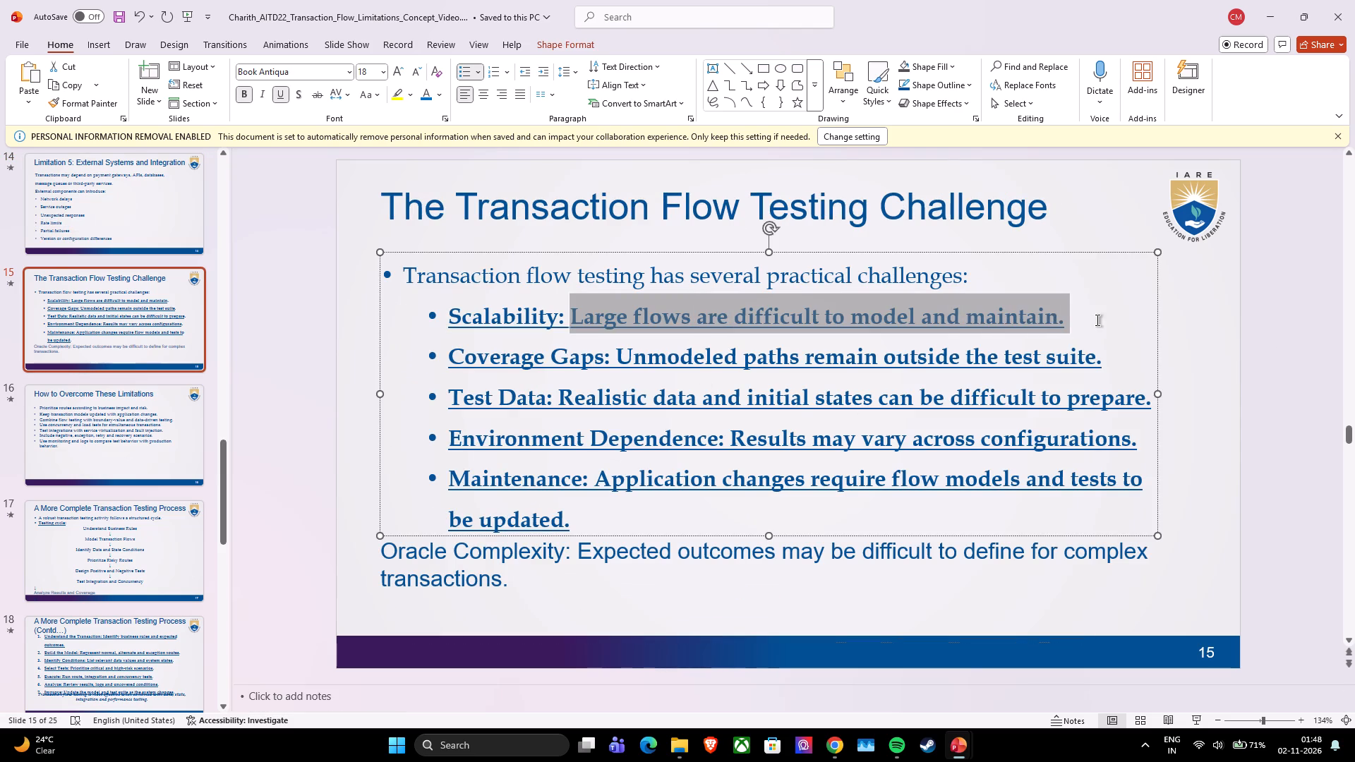
left_click_drag(1097, 320, 1121, 323)
left_click_drag(613, 344, 1127, 349, "ctrl+shift")
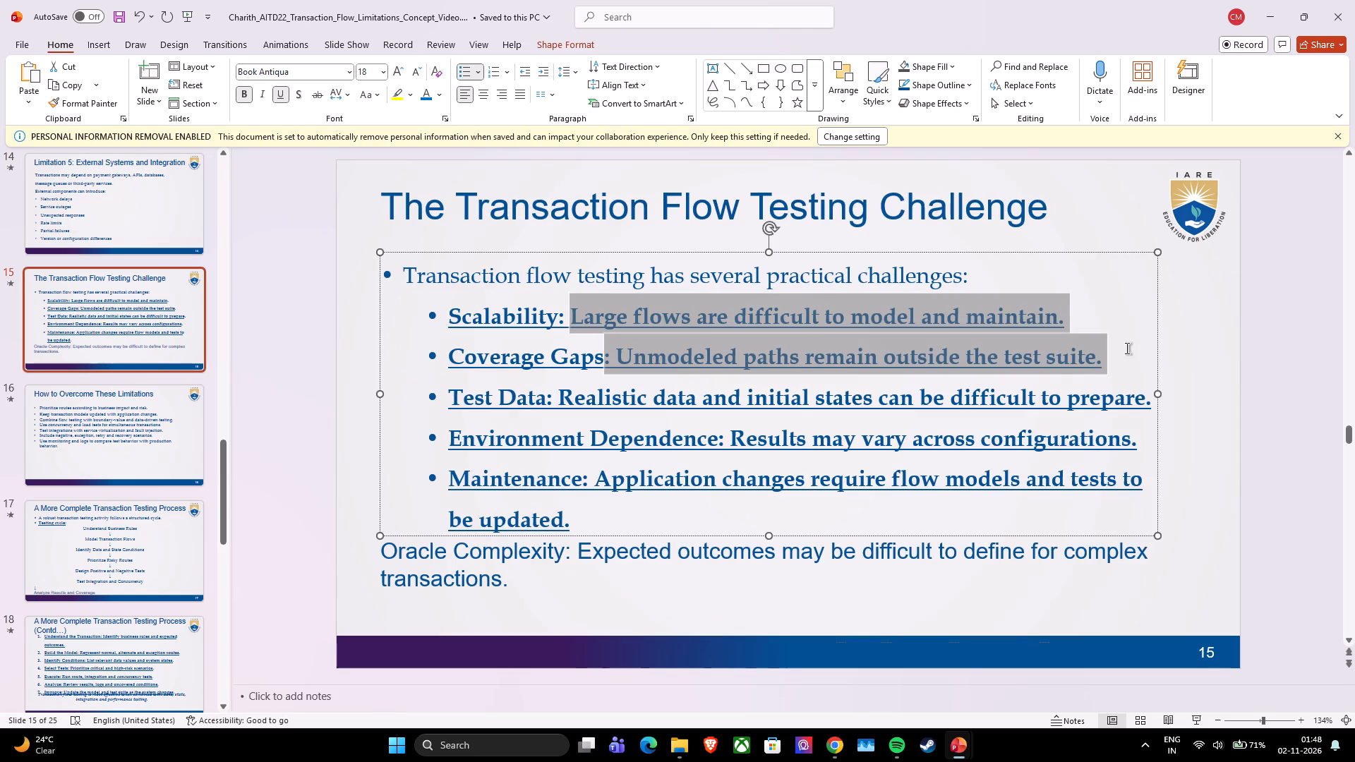
left_click_drag(1127, 349, 1128, 352, "ctrl+shift")
left_click(615, 353, "ctrl+shift")
left_click(624, 353, "ctrl+shift")
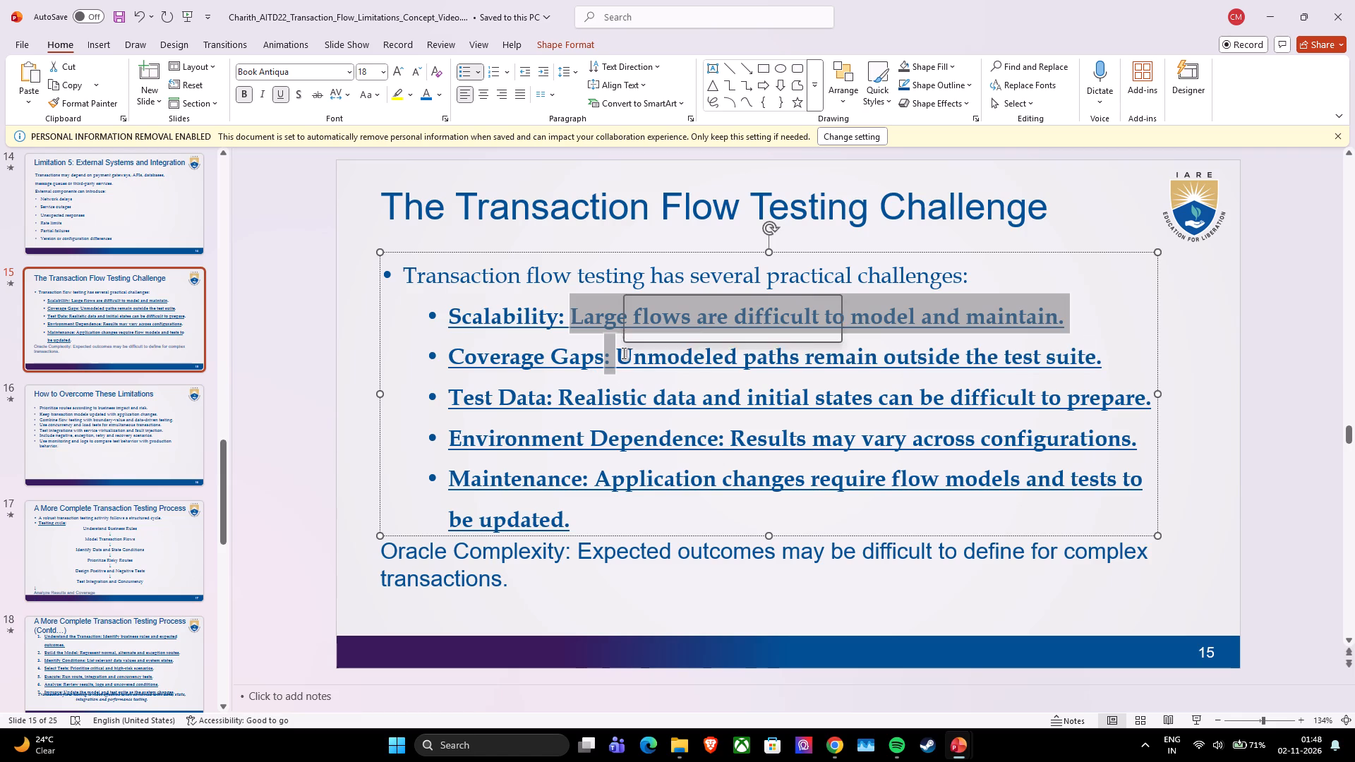
left_click(620, 354)
left_click_drag(572, 313, 1147, 310, "ctrl+shift")
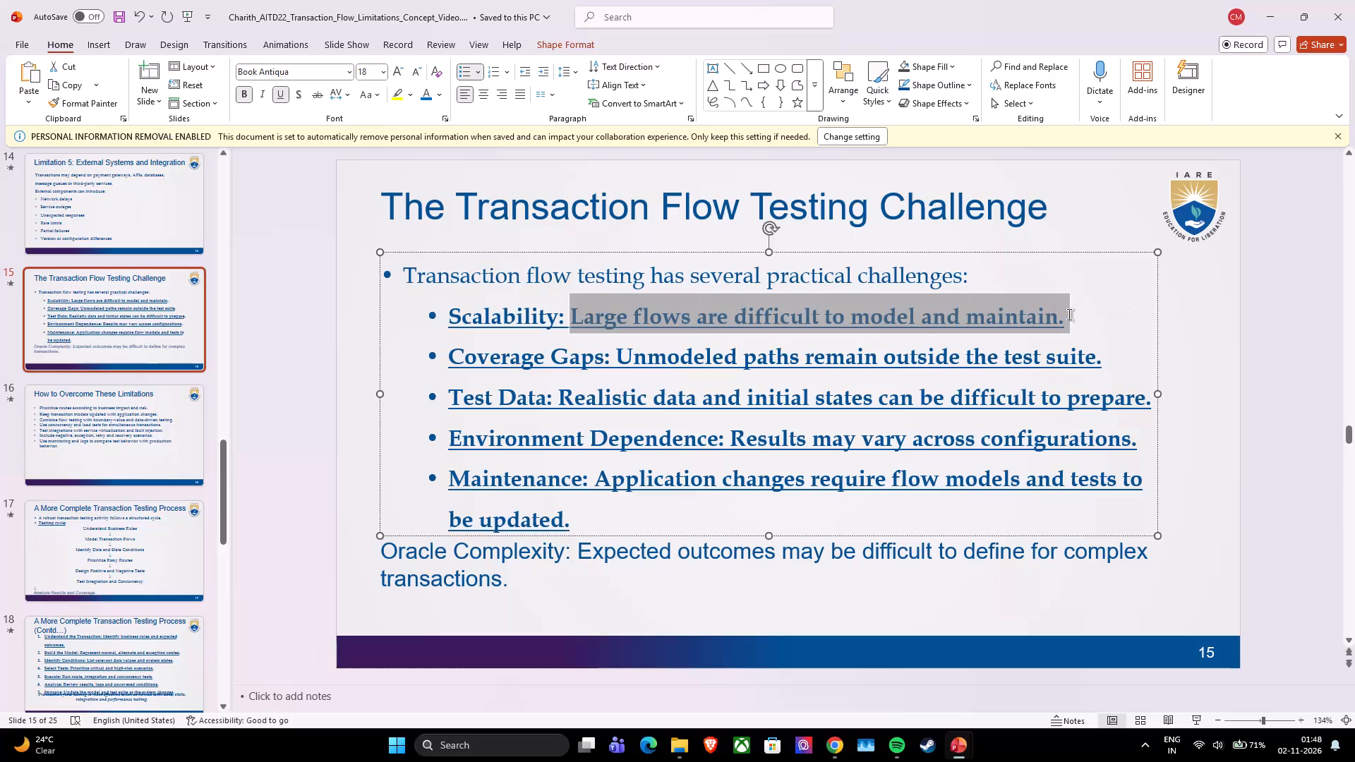
left_click_drag(619, 347, 1156, 345, "ctrl+shift")
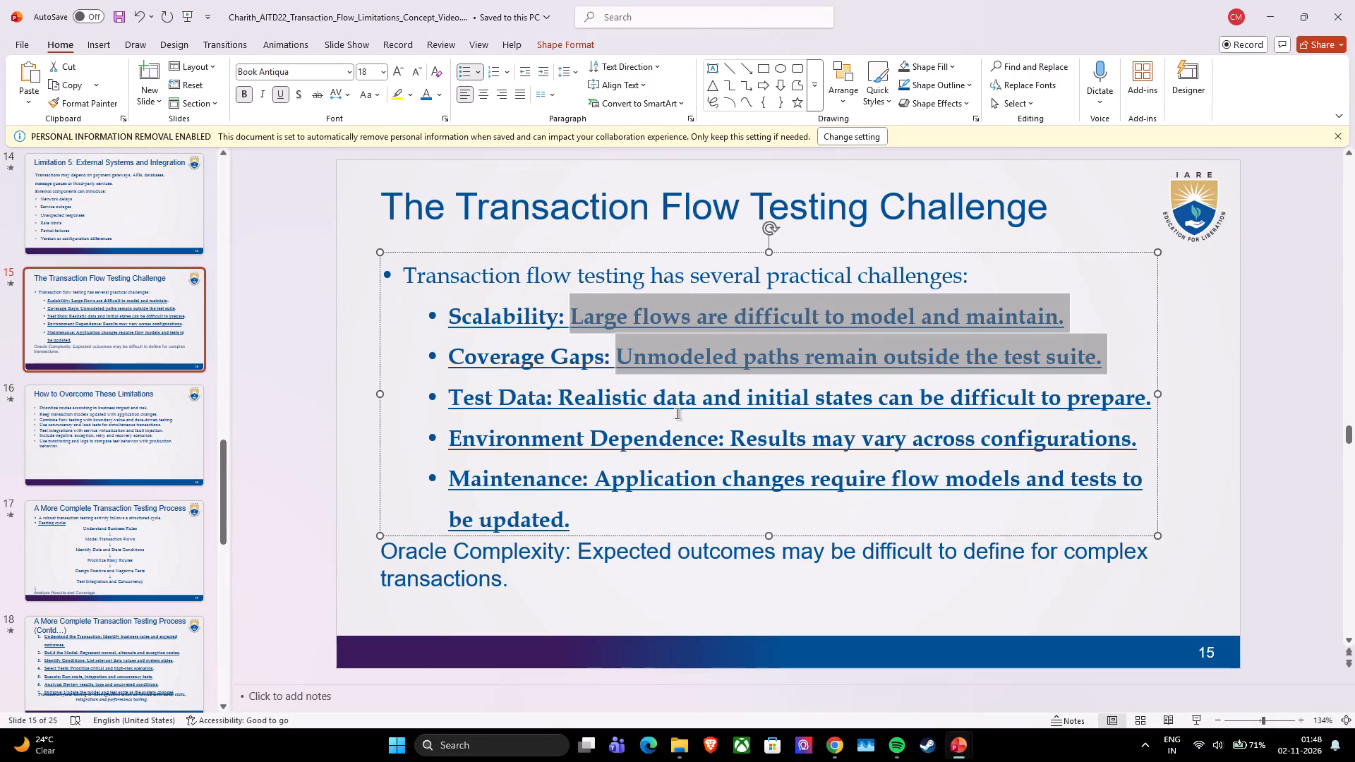
left_click_drag(561, 391, 1143, 397, "ctrl+shift")
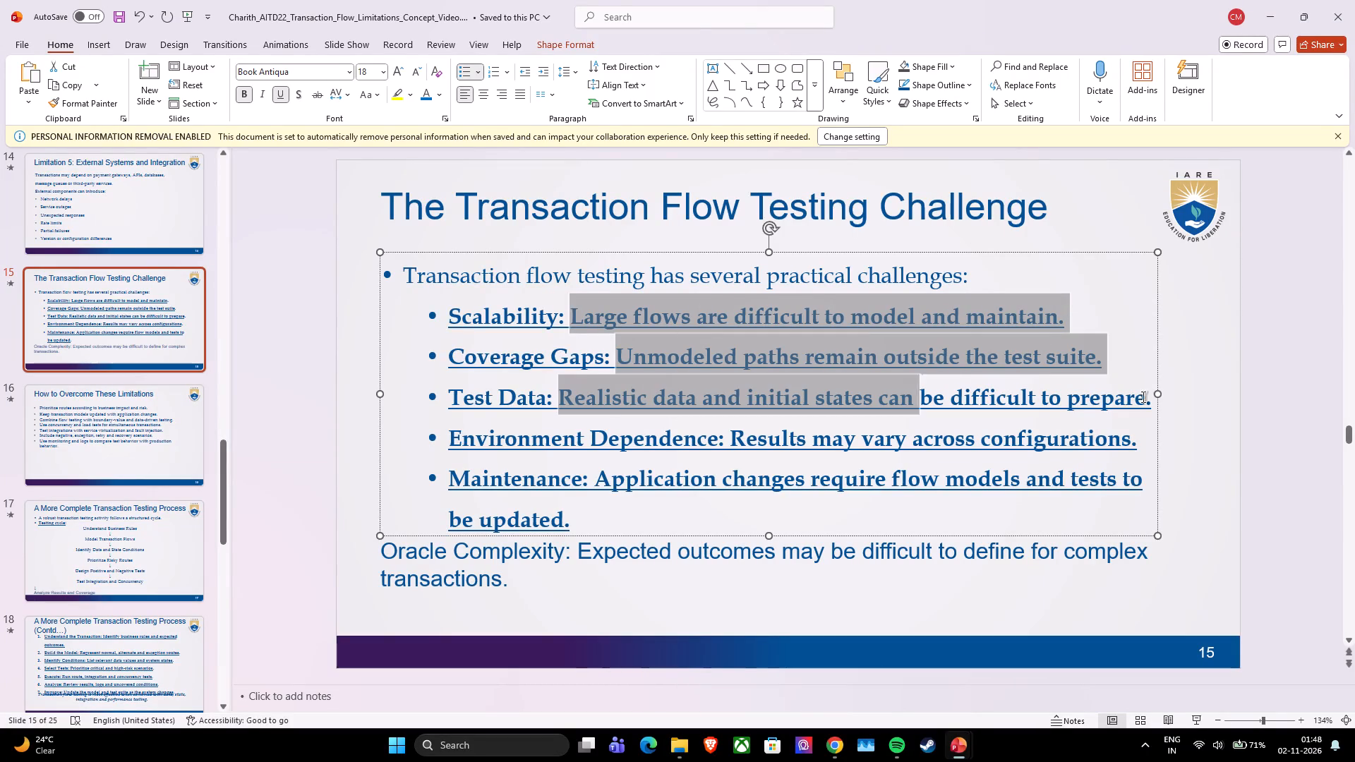
left_click_drag(1143, 397, 1208, 397, "ctrl+shift")
left_click_drag(733, 434, 736, 435, "ctrl+shift")
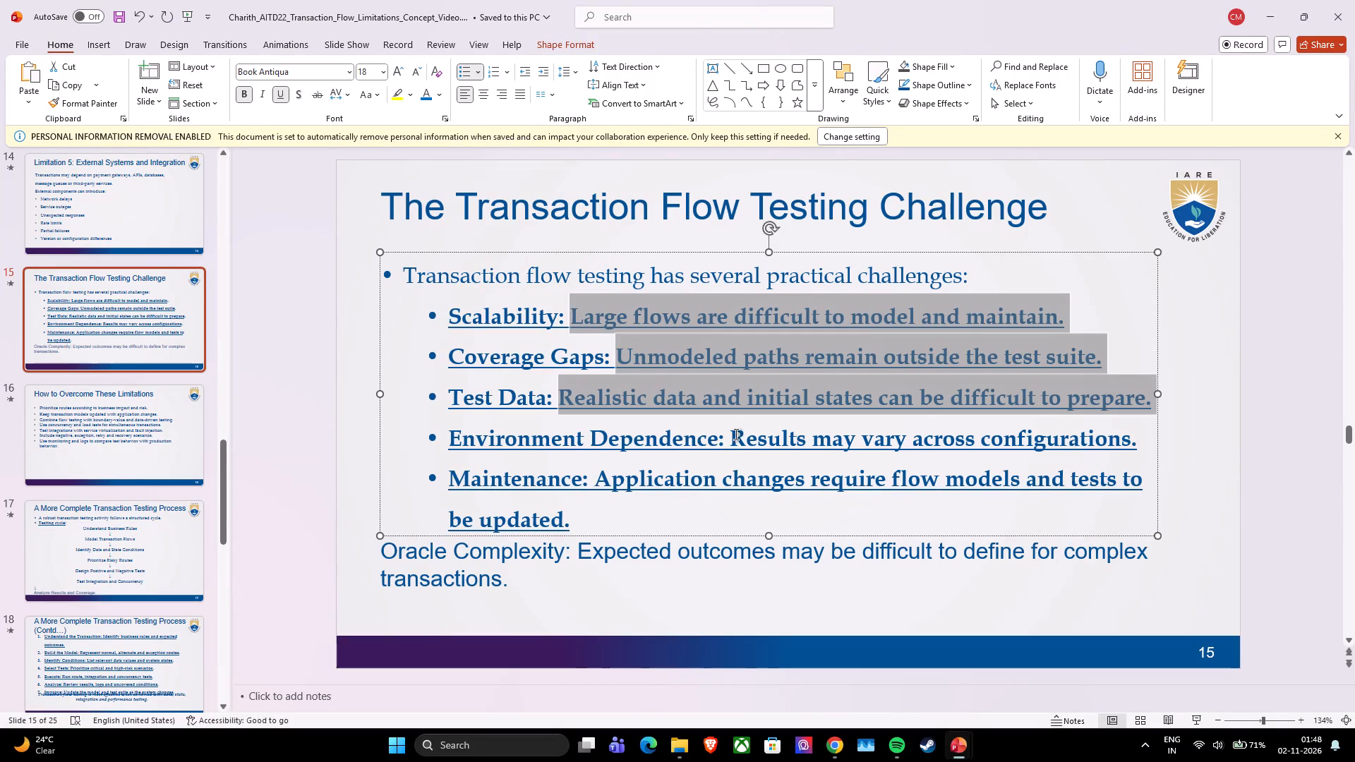
left_click_drag(736, 435, 1236, 445, "ctrl+shift")
left_click_drag(601, 475, 599, 514, "ctrl+shift")
key("ctrl+b")
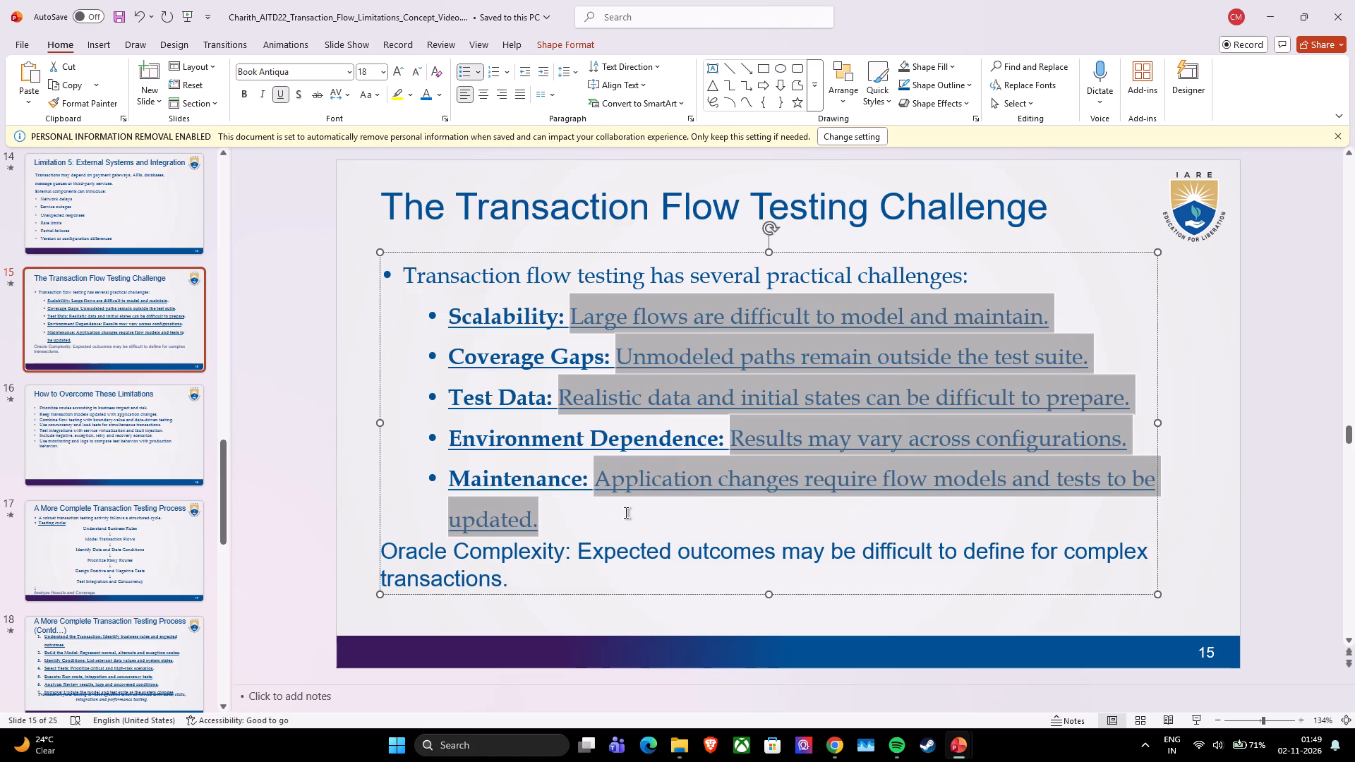
key("ctrl+i")
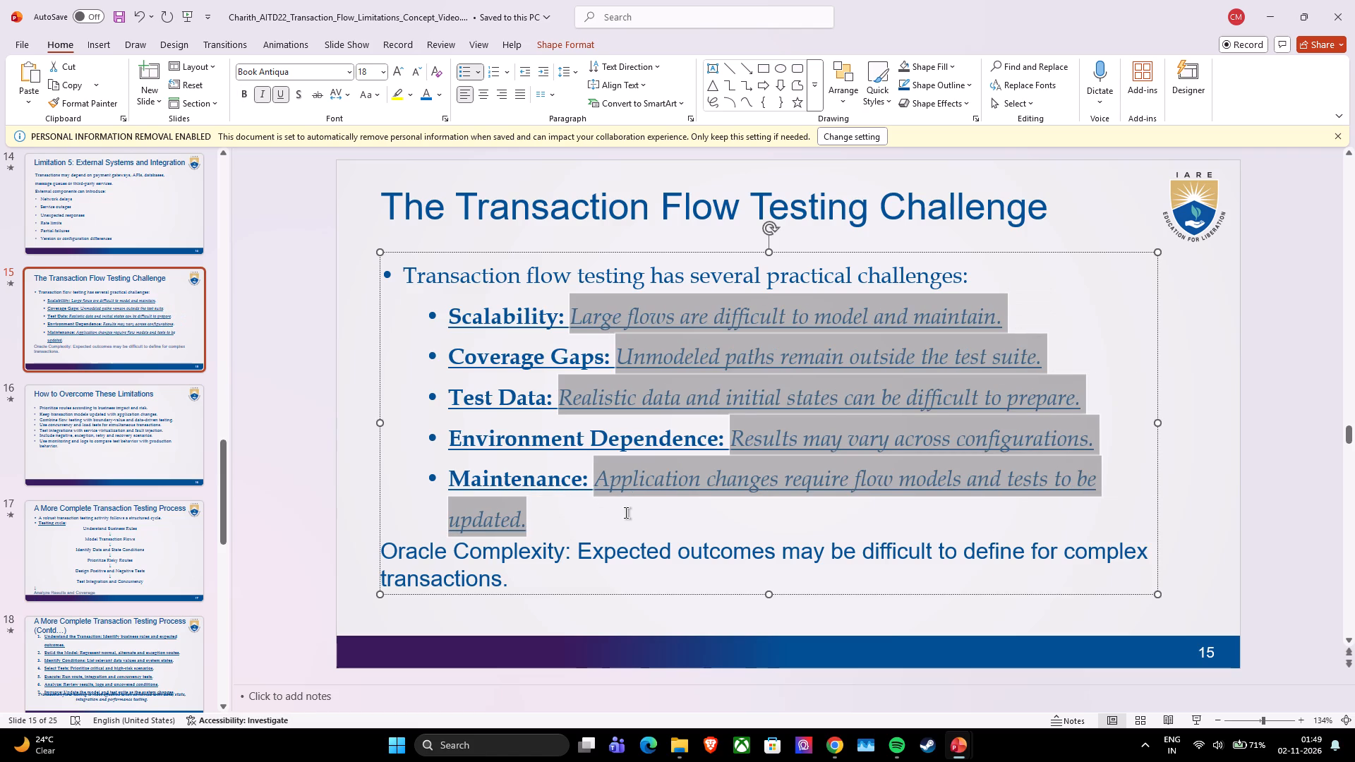
key("ctrl+i")
key("ctrl+u")
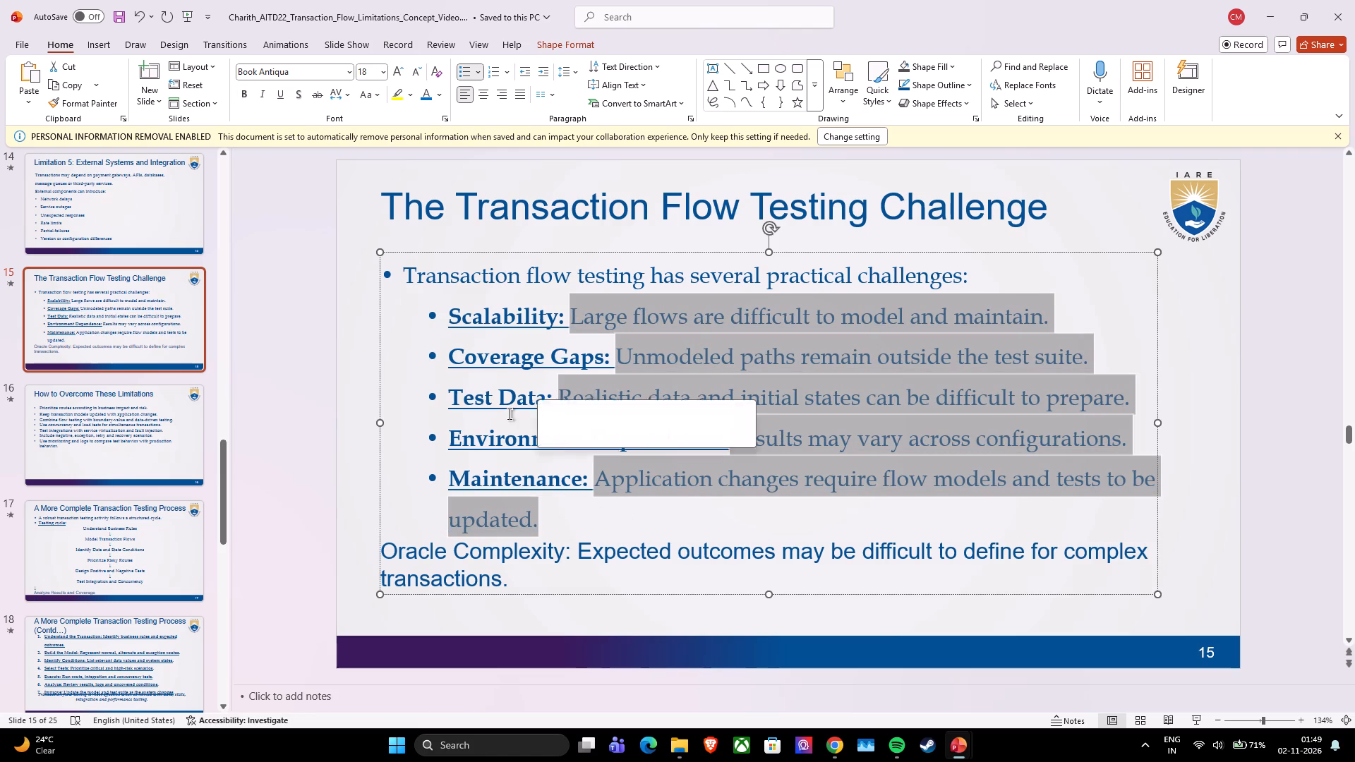
left_click(507, 412)
On slide 15, italicize the five labels "Scalability:", "Coverage Gaps:", "Test Data:", "Environment Dependence:" and "Maintenance:".
left_click_drag(451, 312, 568, 332)
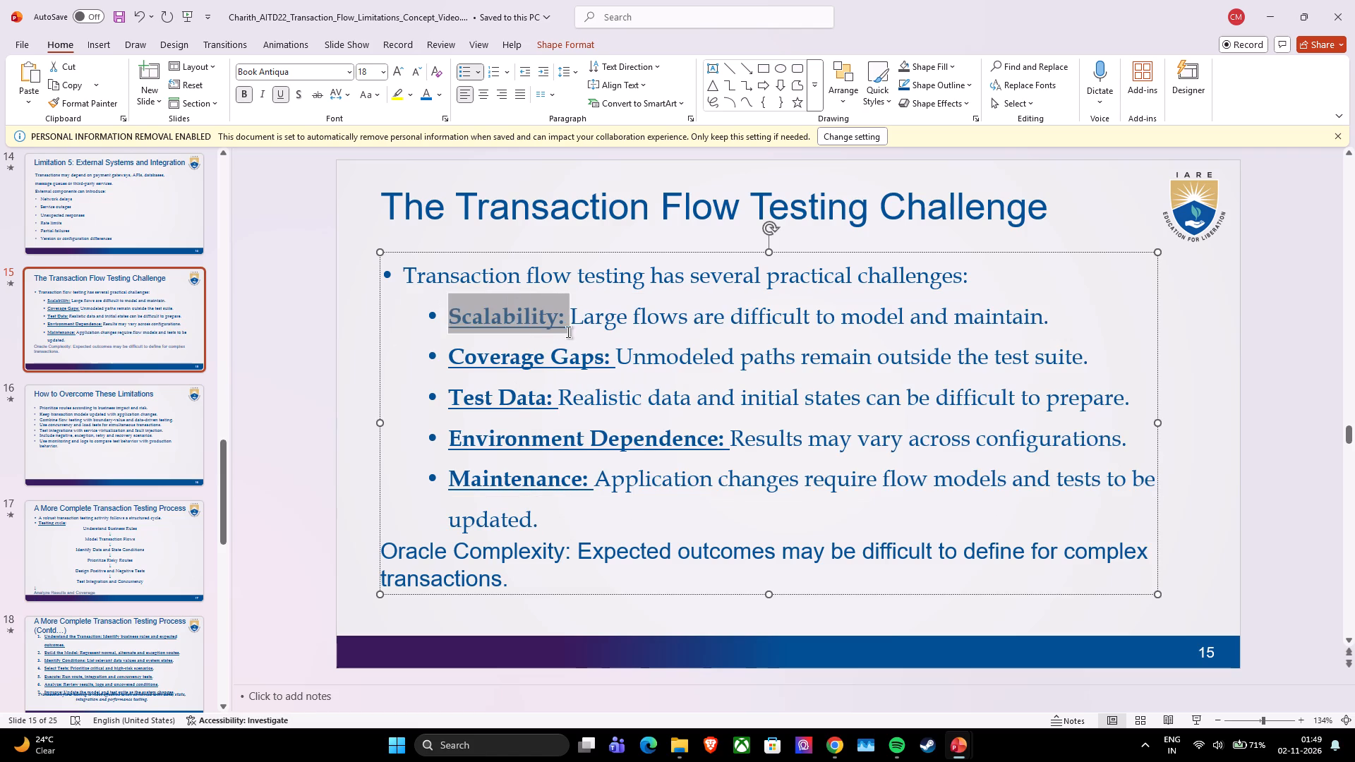
left_click_drag(568, 332, 568, 333)
left_click_drag(450, 351, 610, 361, "ctrl+shift")
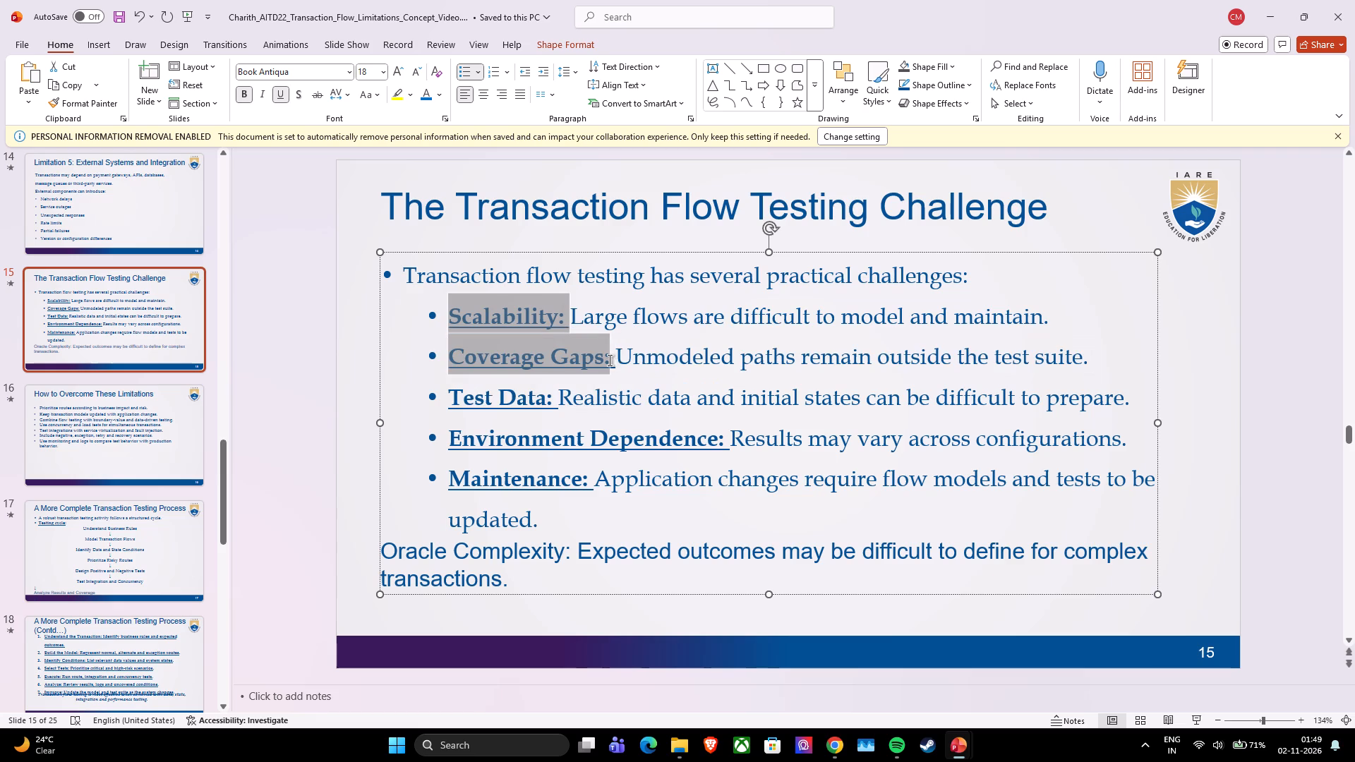
left_click_drag(610, 361, 617, 365, "ctrl+shift")
left_click_drag(448, 387, 546, 409, "ctrl+shift")
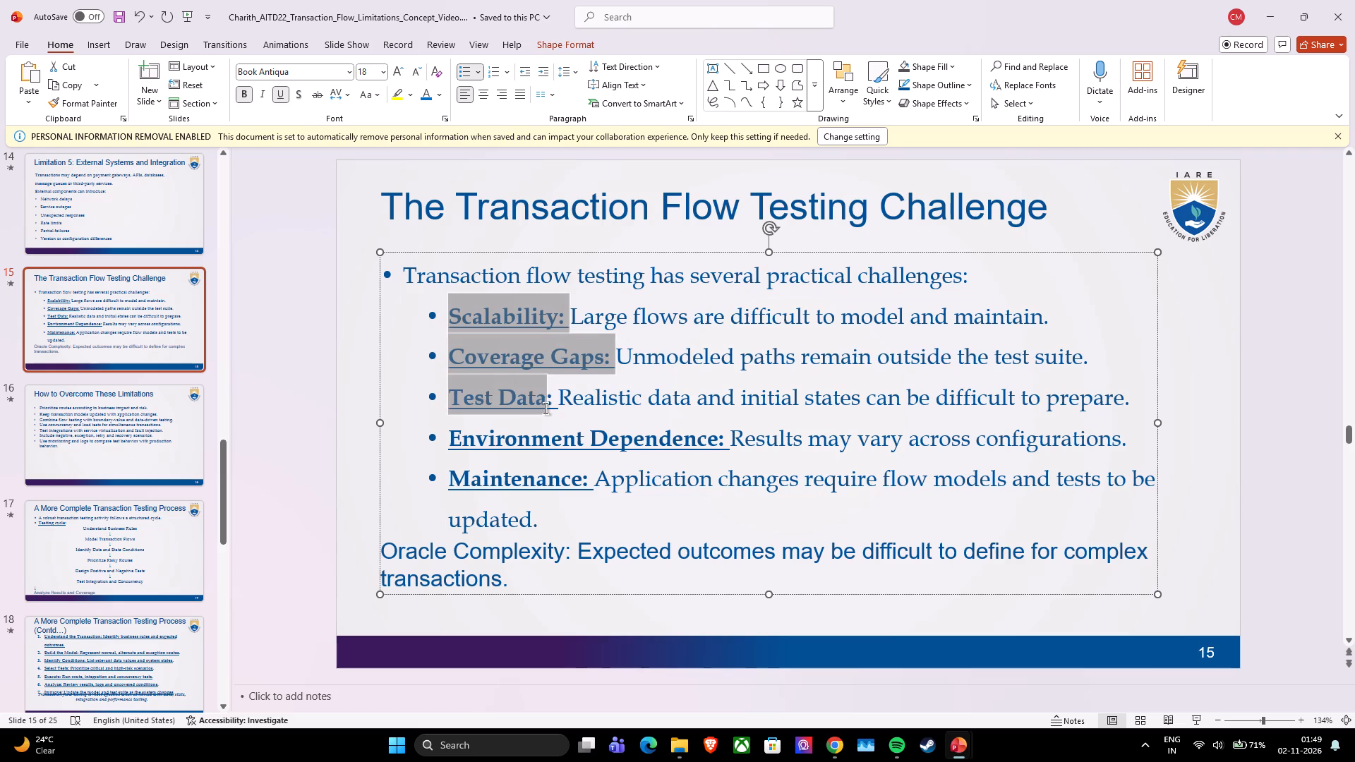
left_click_drag(546, 409, 556, 409, "ctrl+shift")
left_click_drag(451, 430, 707, 433, "ctrl+shift")
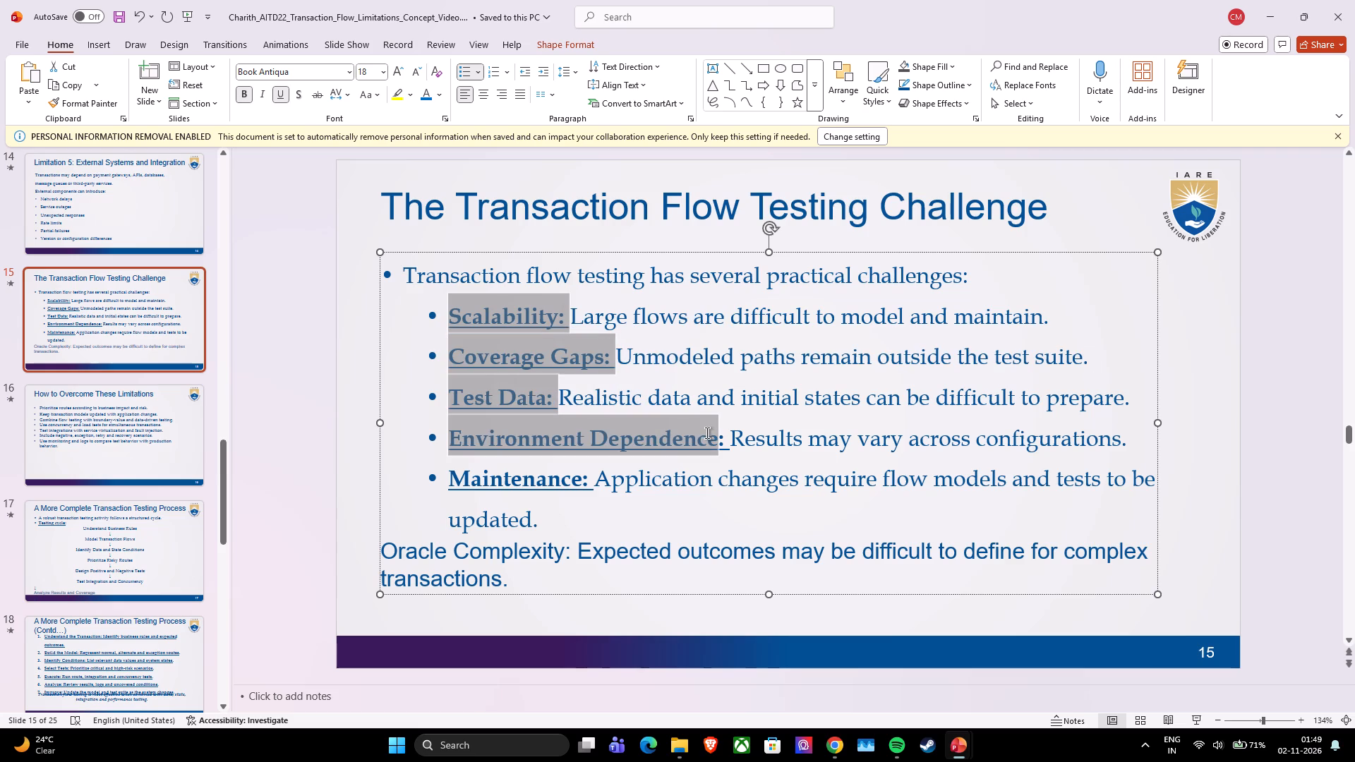
left_click_drag(707, 433, 726, 448, "ctrl+shift")
left_click_drag(448, 467, 540, 495, "ctrl+shift")
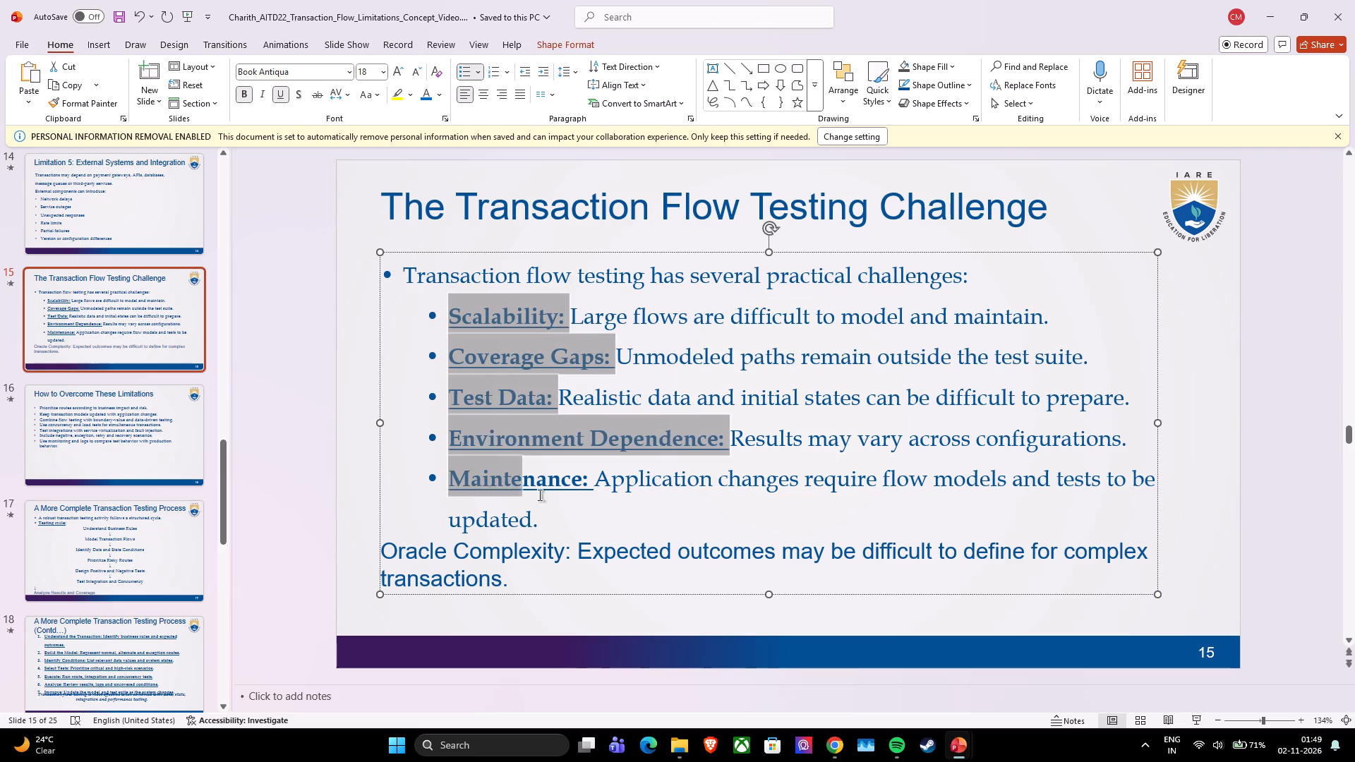
left_click_drag(540, 495, 596, 482, "ctrl+shift")
key("ctrl+i")
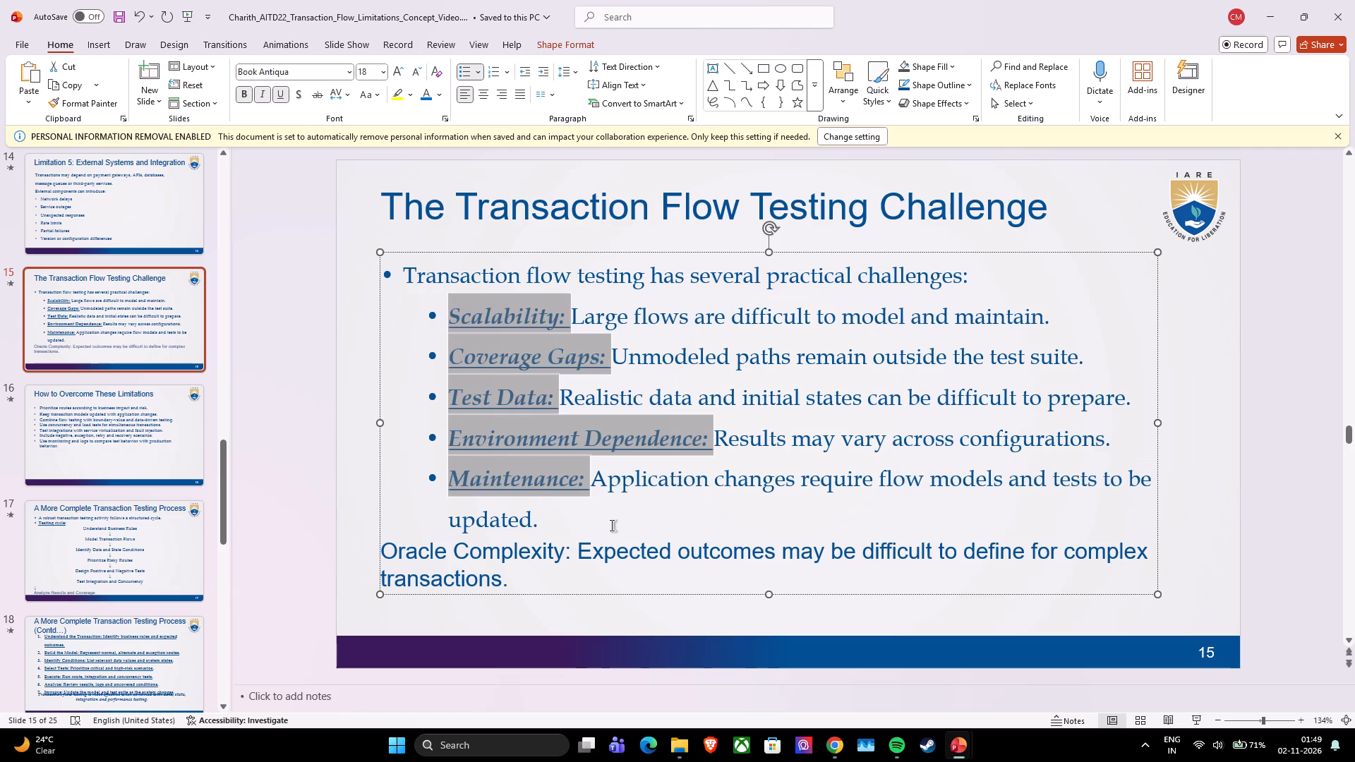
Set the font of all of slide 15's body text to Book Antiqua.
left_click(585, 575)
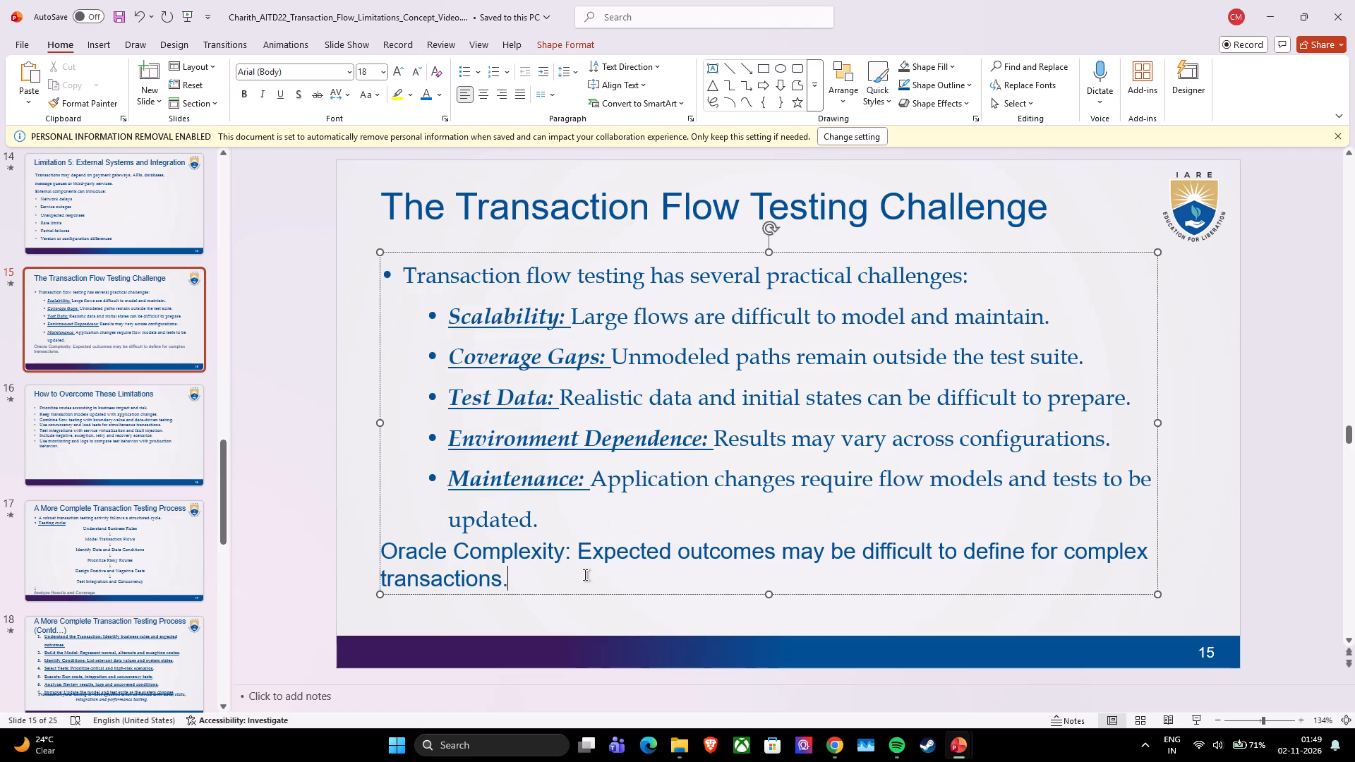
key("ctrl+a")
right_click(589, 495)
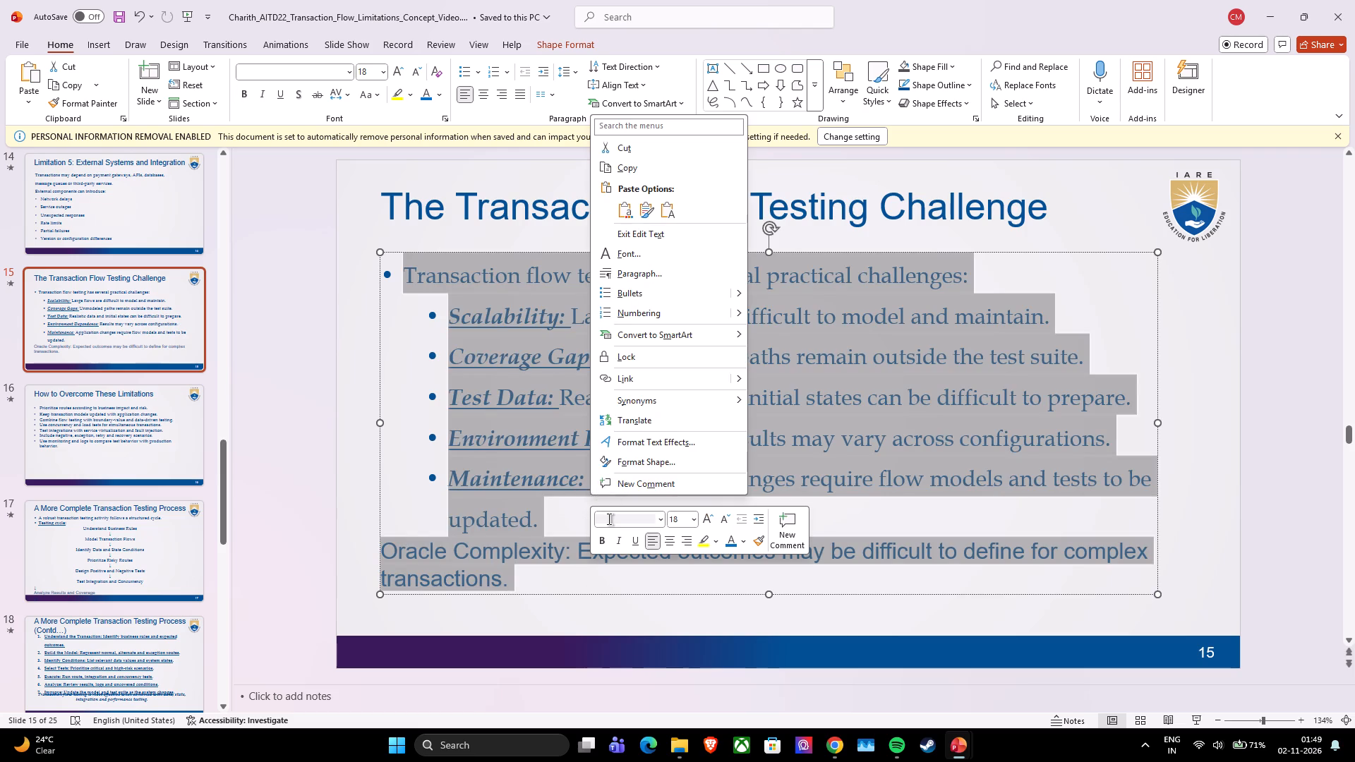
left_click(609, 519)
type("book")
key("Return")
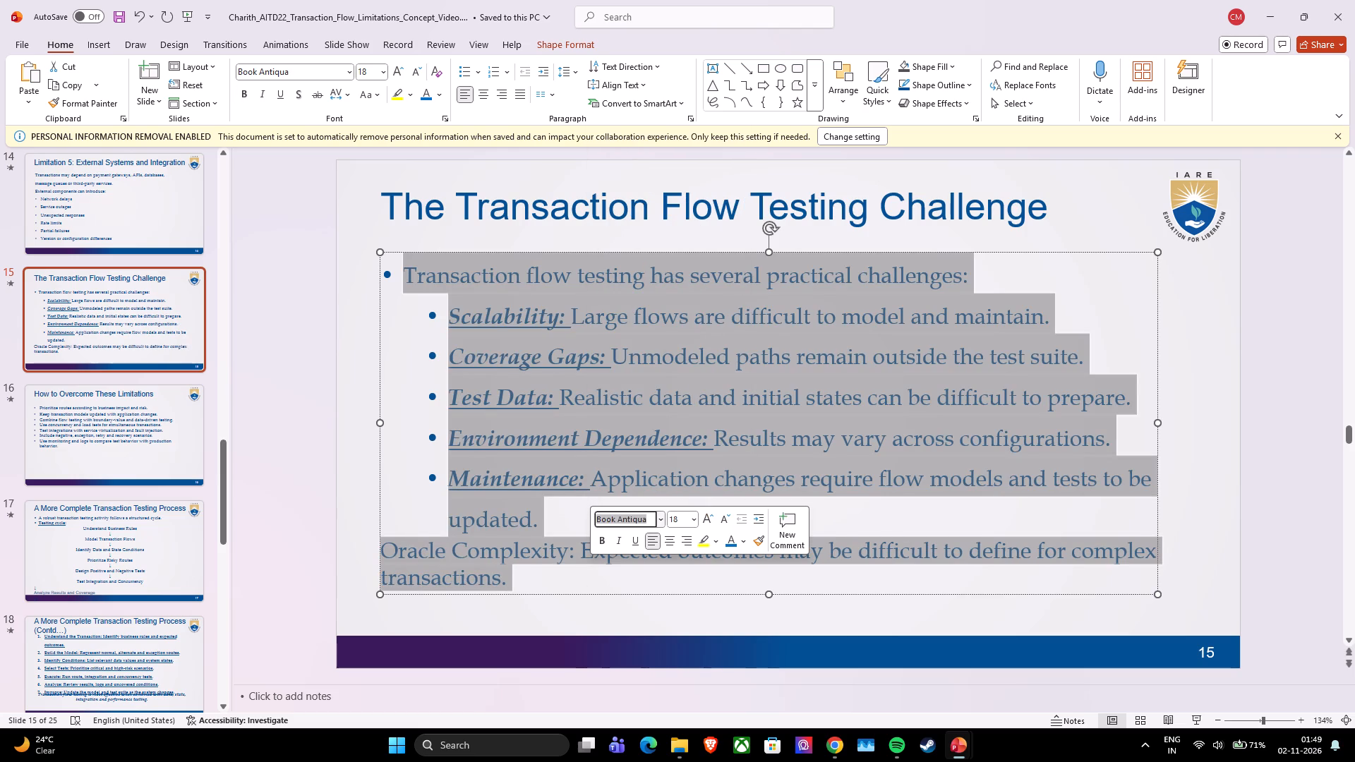
Delete the "Oracle Complexity" paragraph at the end of slide 15's body text.
left_click(544, 569)
key("ctrl+shift+Up")
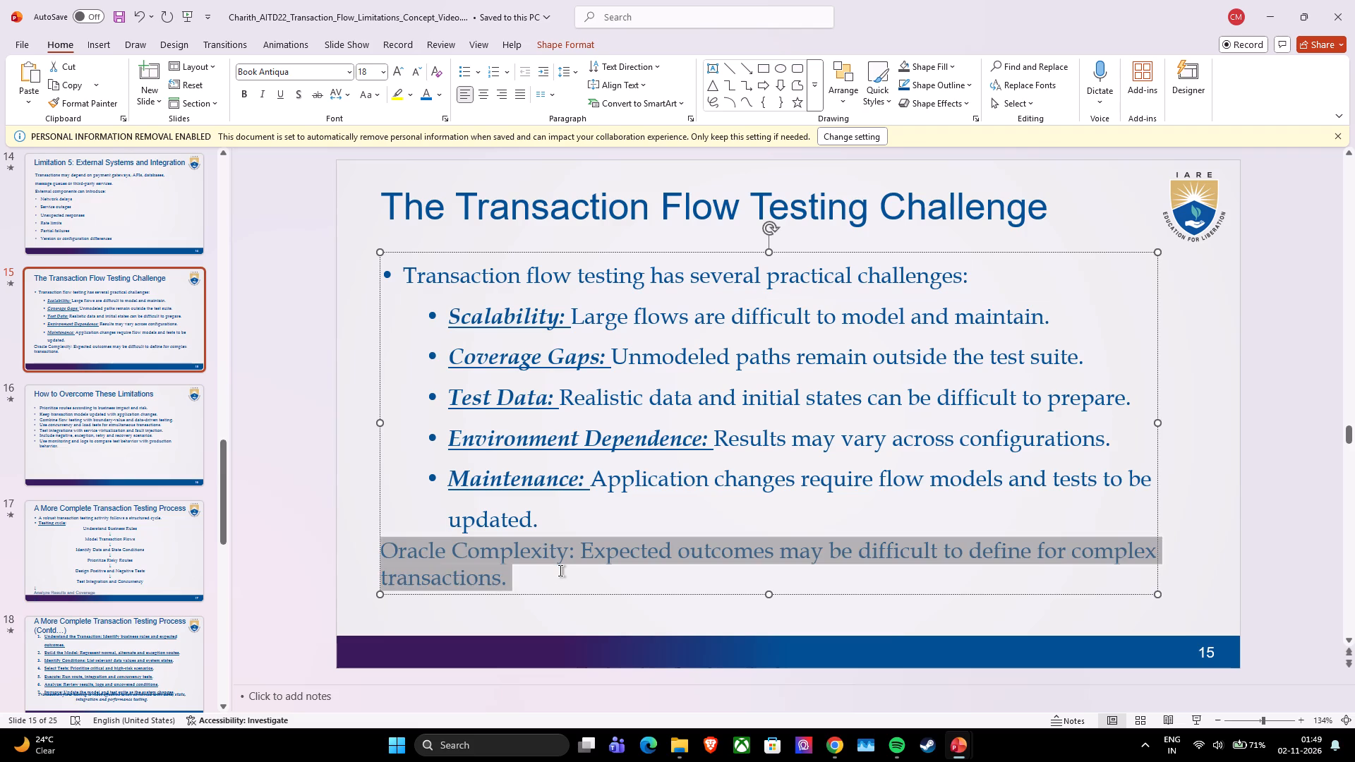
key("BackSpace")
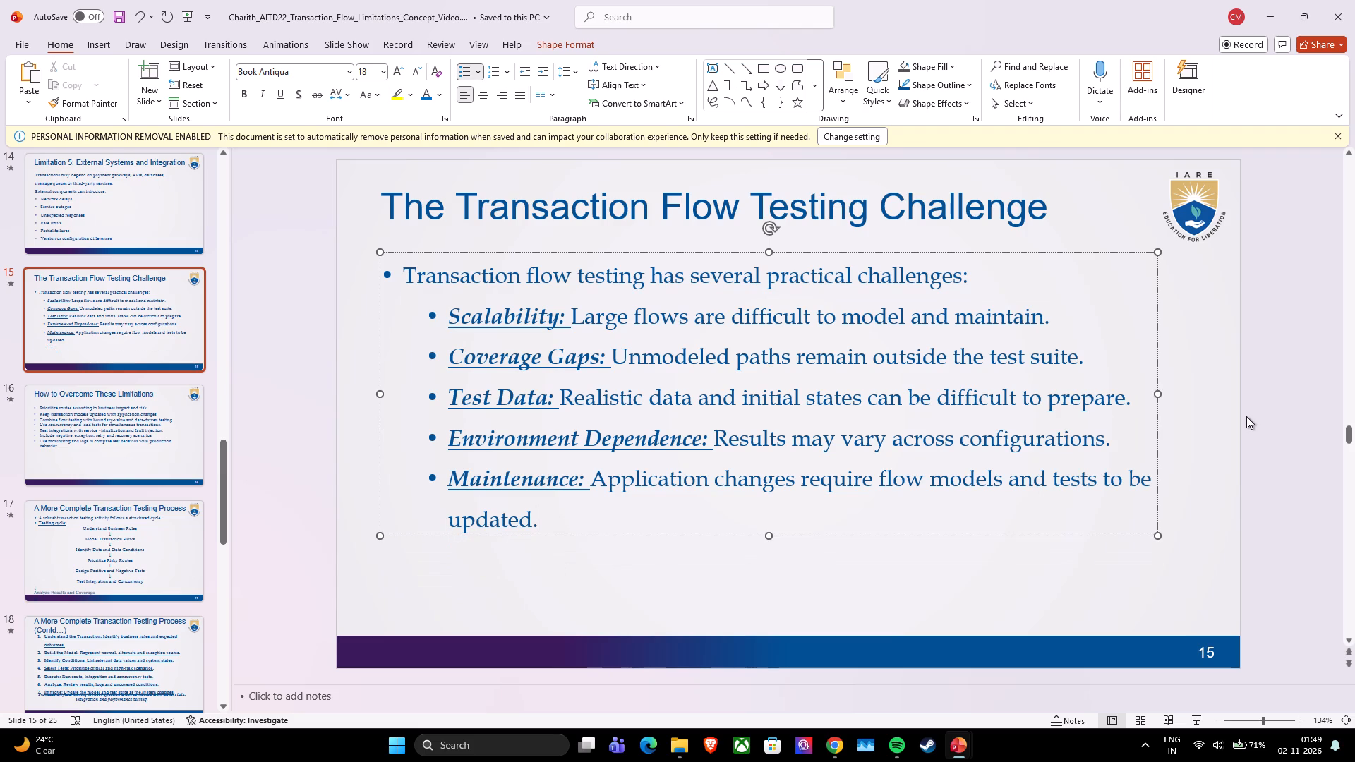
Set the line spacing of all bullet points on slide 16, "How to Overcome These Limitations", to 1.5.
left_click(1254, 414)
key("Down")
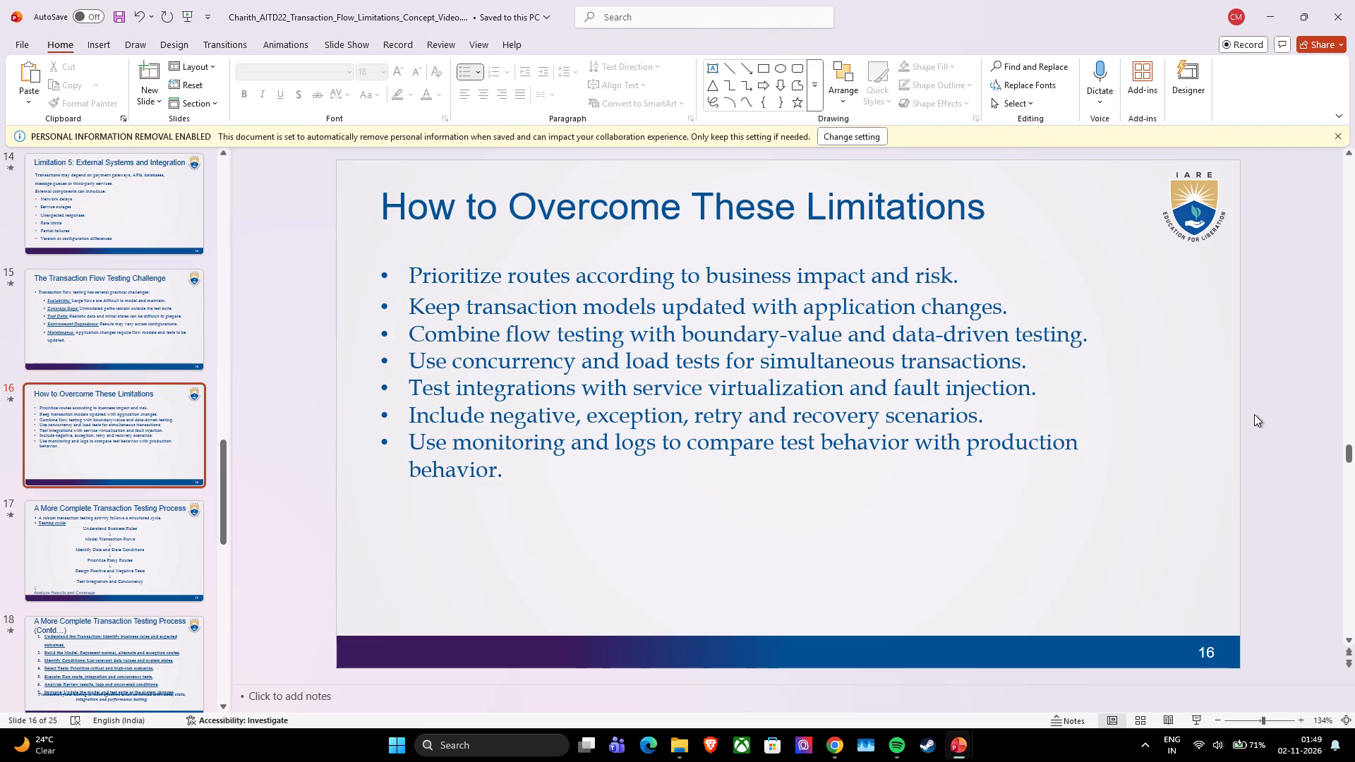
left_click(712, 490)
left_click(701, 456)
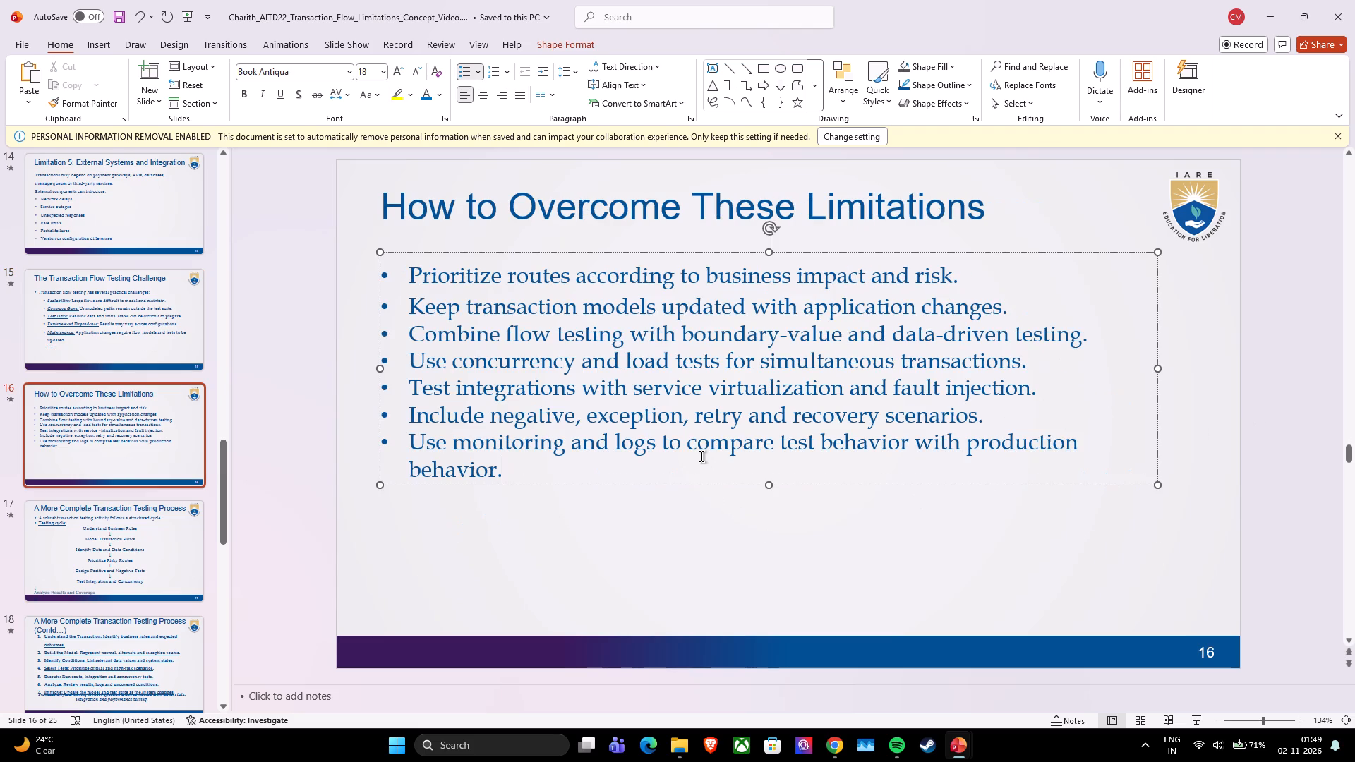
key("ctrl+a")
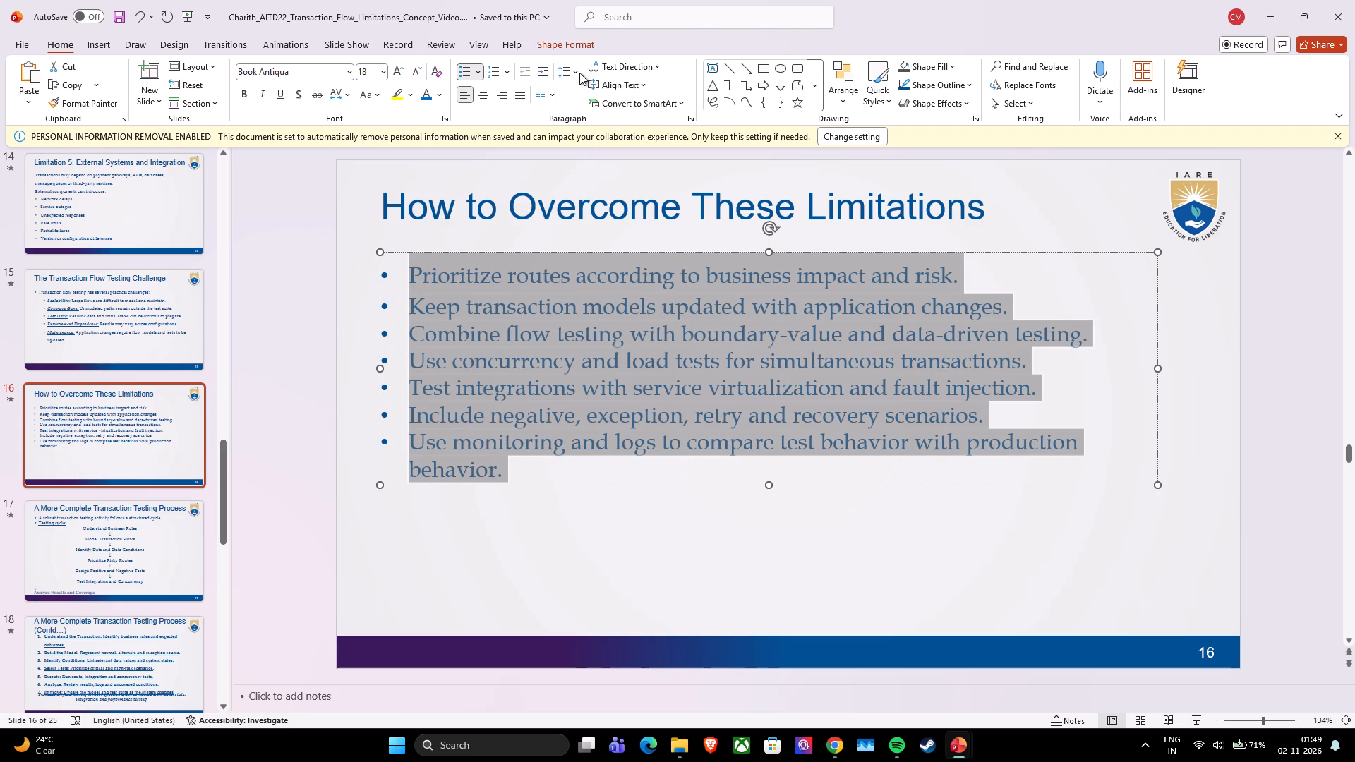
left_click(579, 73)
left_click(584, 113)
left_click(1253, 370)
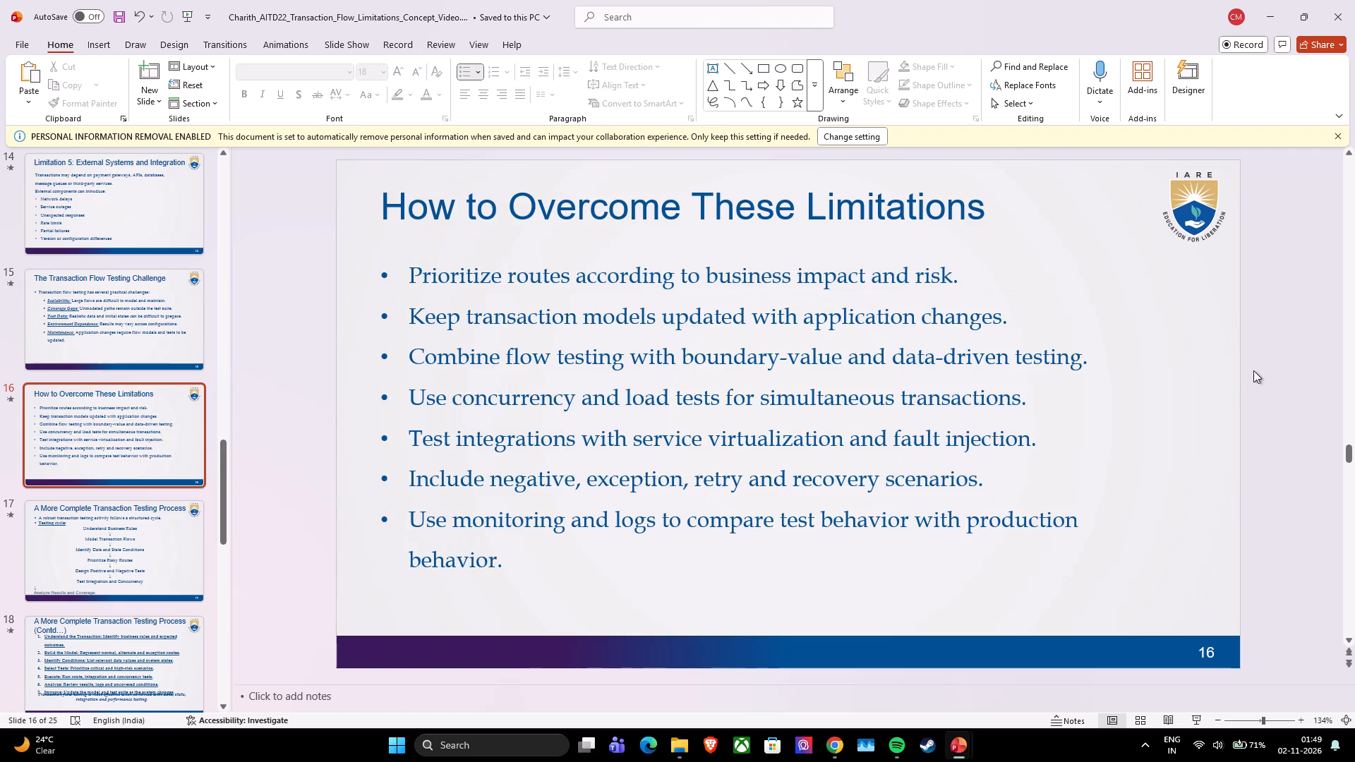
On slide 17, delete the "Analyze Results and Coverage" stage and the arrow before it from the testing cycle.
key("Down")
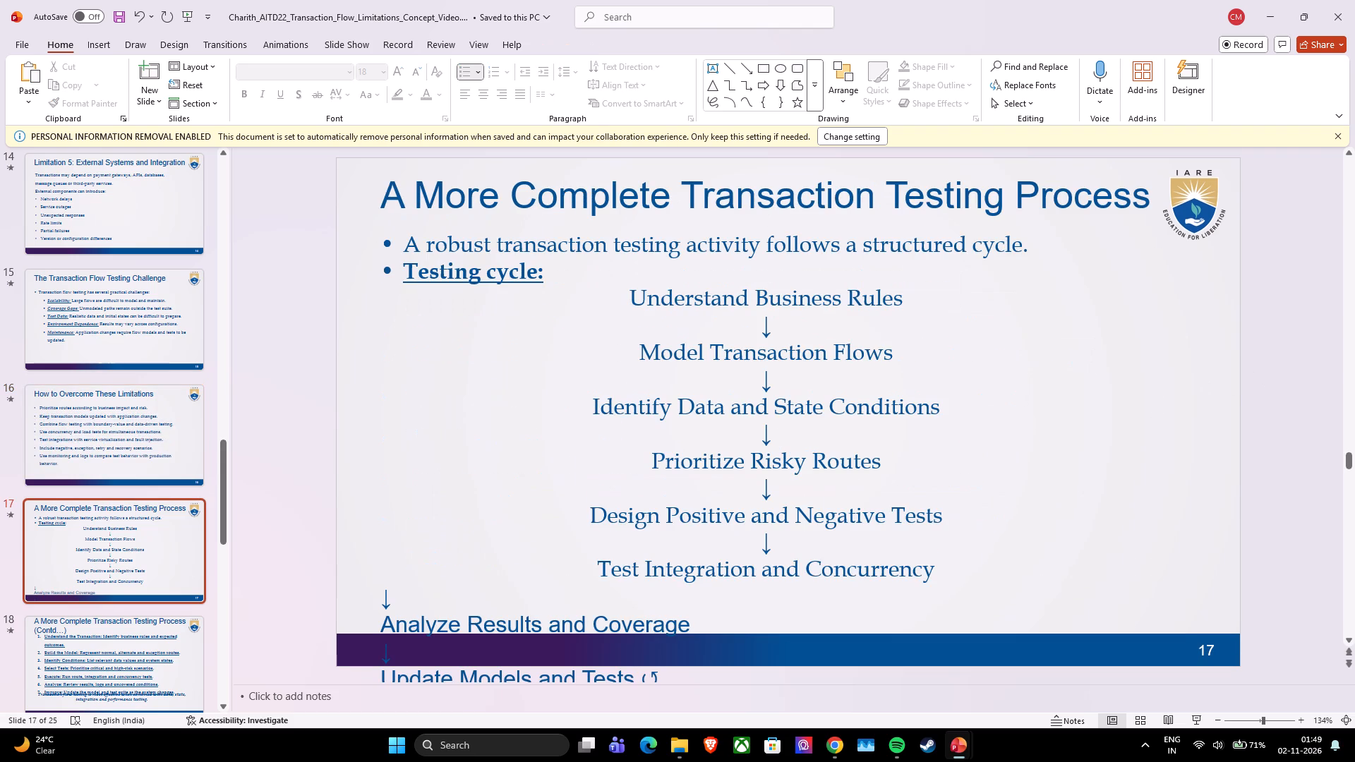
scroll(1033, 458, "down", 3)
scroll(1033, 458, "up", 1)
left_click(712, 591)
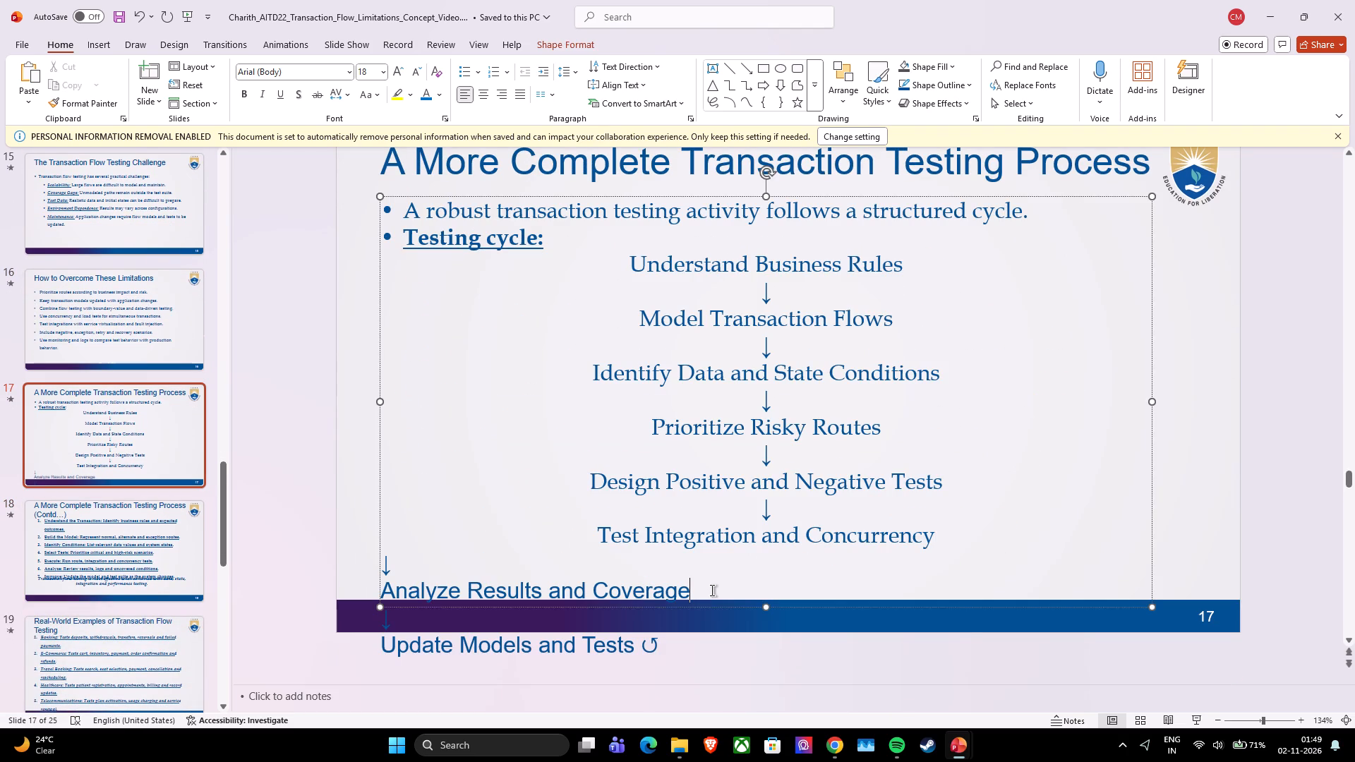
key("ctrl+shift+Up")
key("ctrl+shift+Up")
key("BackSpace")
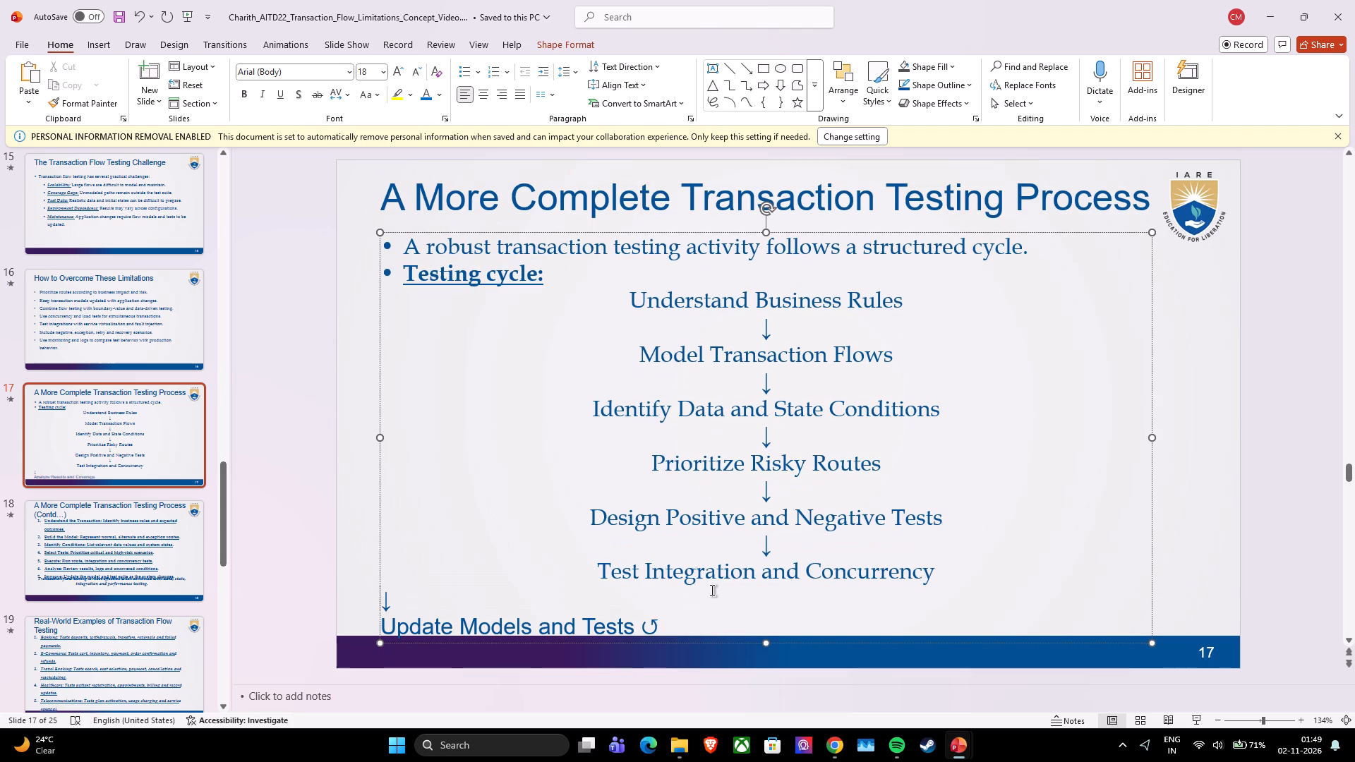
Indent slide 17's last arrow so it lines up centrally beneath "Test Integration and Concurrency".
key("Left")
key("Down")
key("Left")
key("Tab")
key("Tab")
key("Tab")
key("Tab")
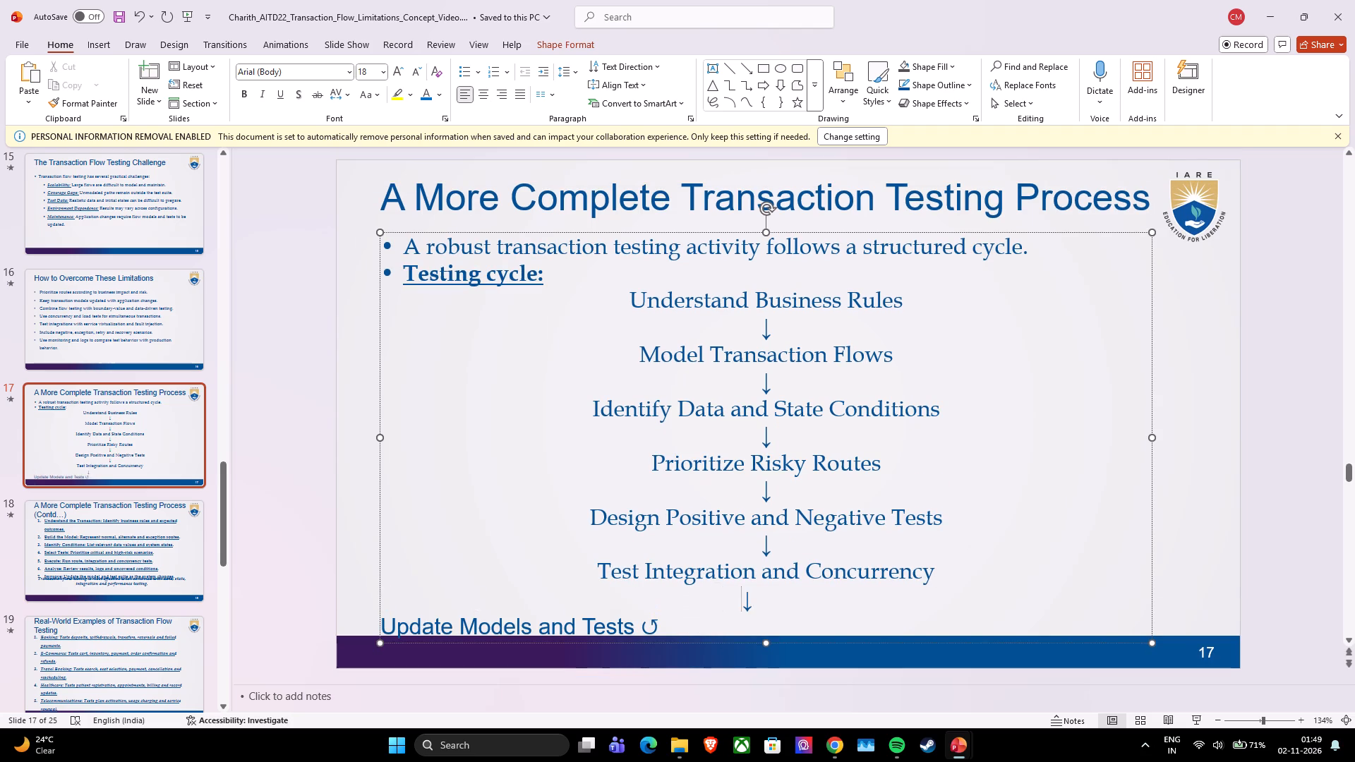
key("space")
key("space")
key("space")
Indent slide 17's final "Update Models and Tests ↺" line so it sits centred beneath the last arrow.
key("Down")
key("ctrl+Left")
key("ctrl+Left")
key("ctrl+Left")
key("ctrl+Left")
key("ctrl+Left")
key("Tab")
key("Tab")
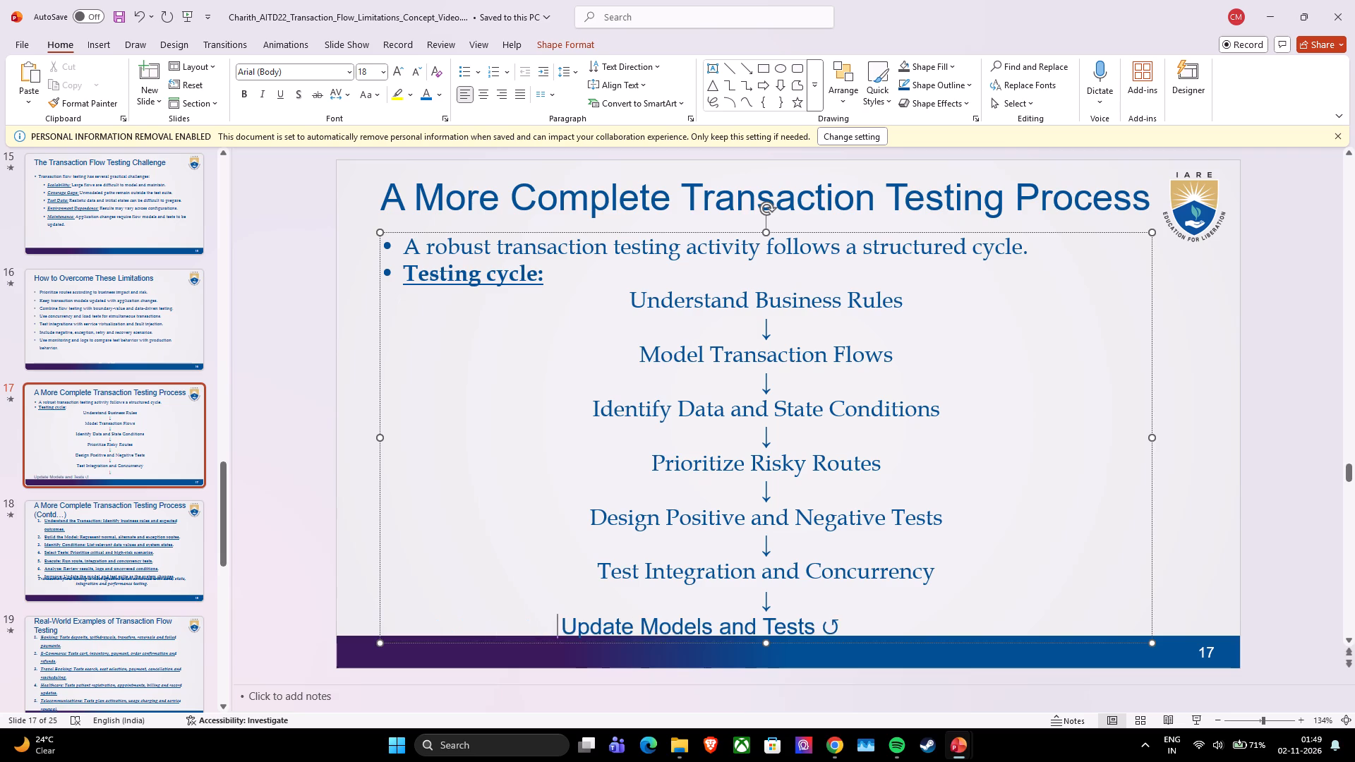
key("Tab")
key("BackSpace")
key("space")
key("space")
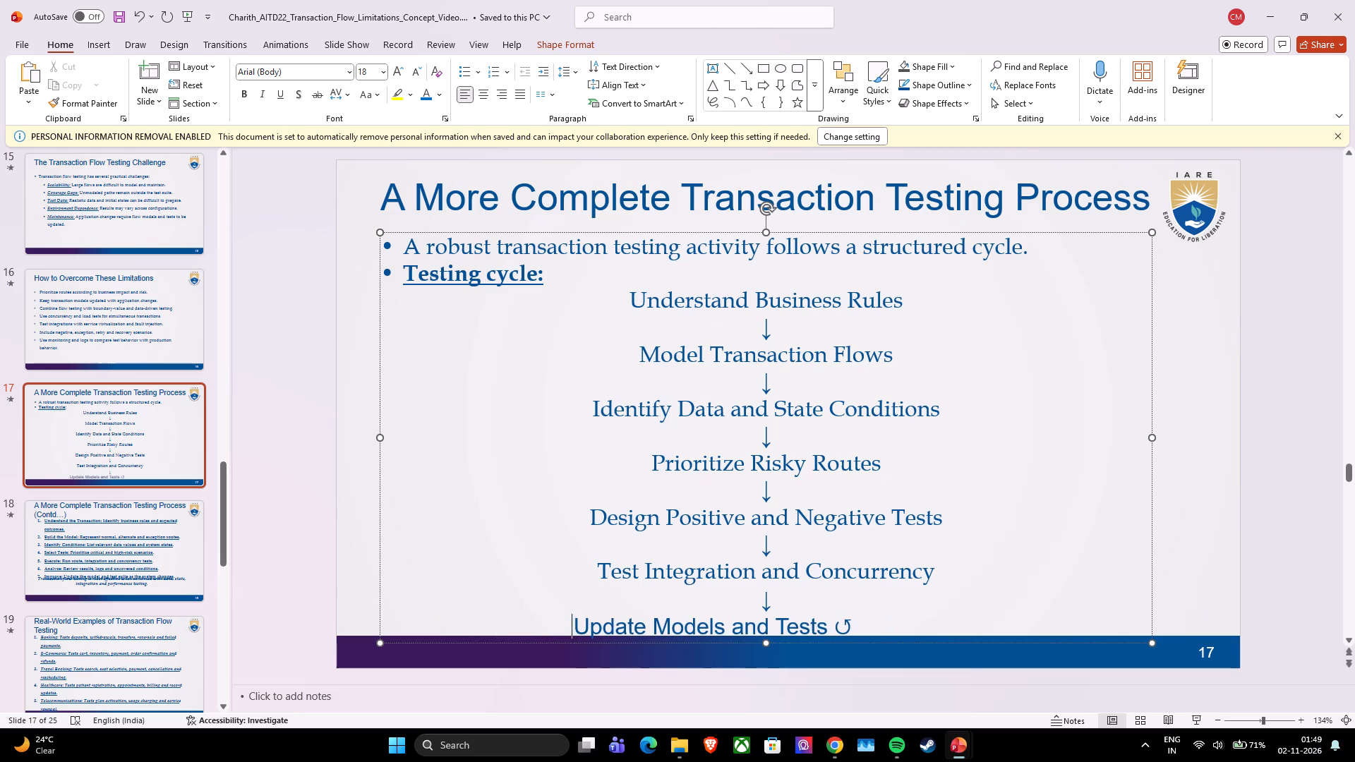
key("space")
key("space")
key("space")
key("space")
key("space")
key("space")
key("space")
key("space")
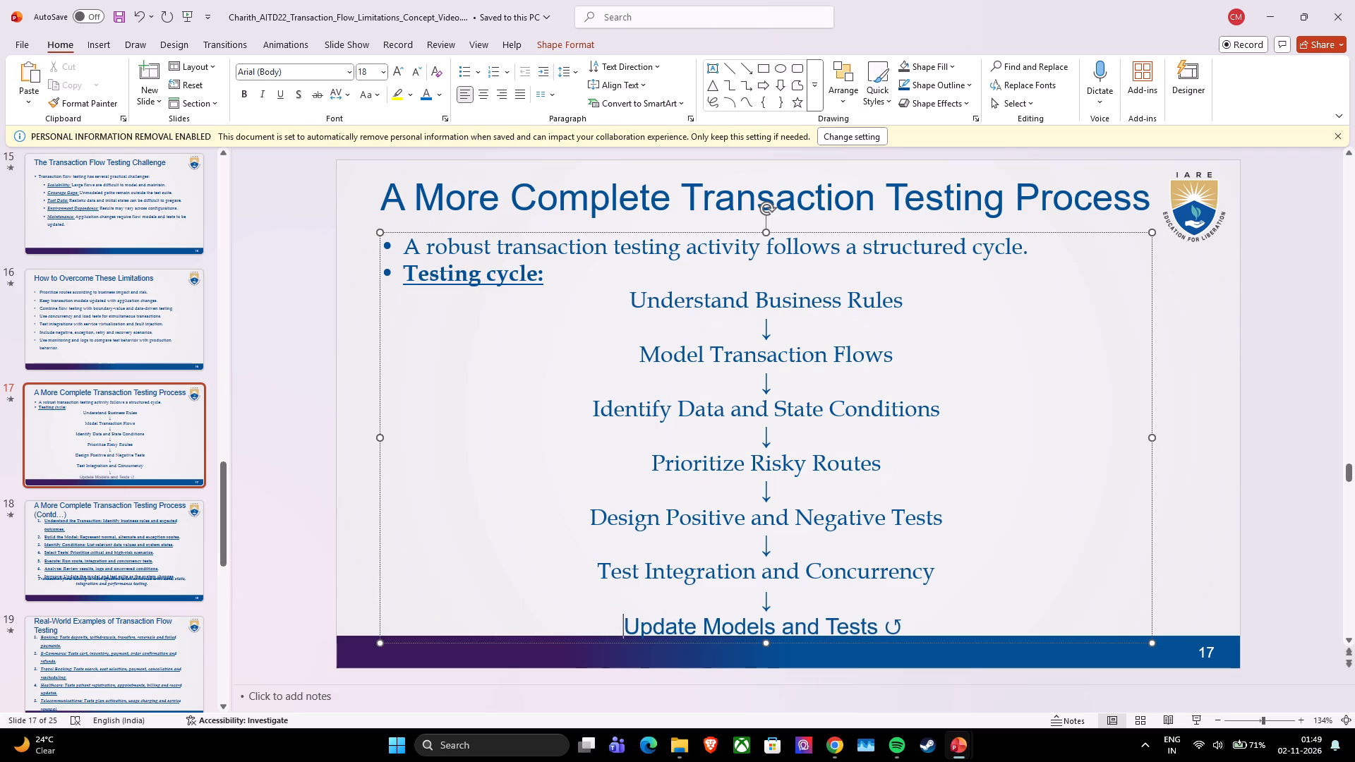
Set the font of slide 17's "Update Models and Tests ↺" line to Book Antiqua.
key("ctrl+shift+Down")
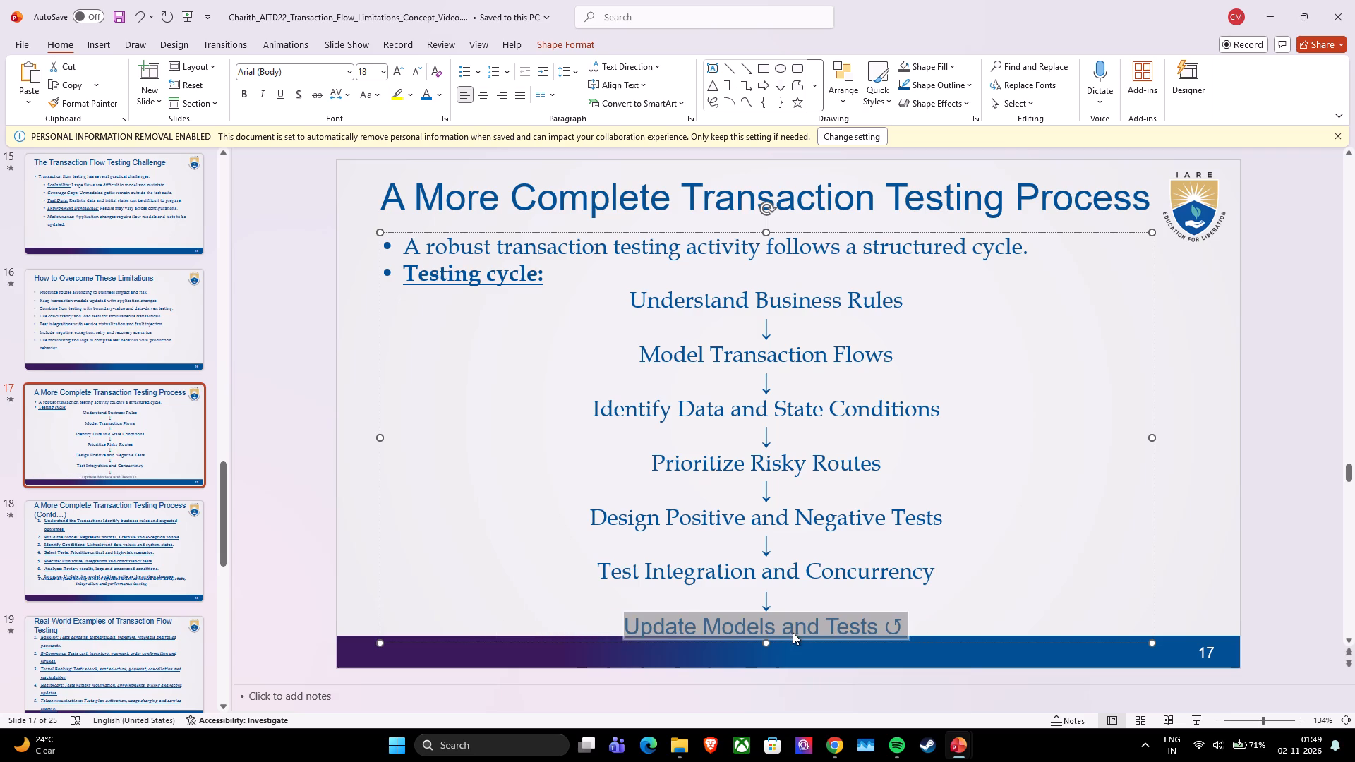
right_click(793, 631)
left_click(838, 652)
type("bok")
key("BackSpace")
type("ok")
key("Return")
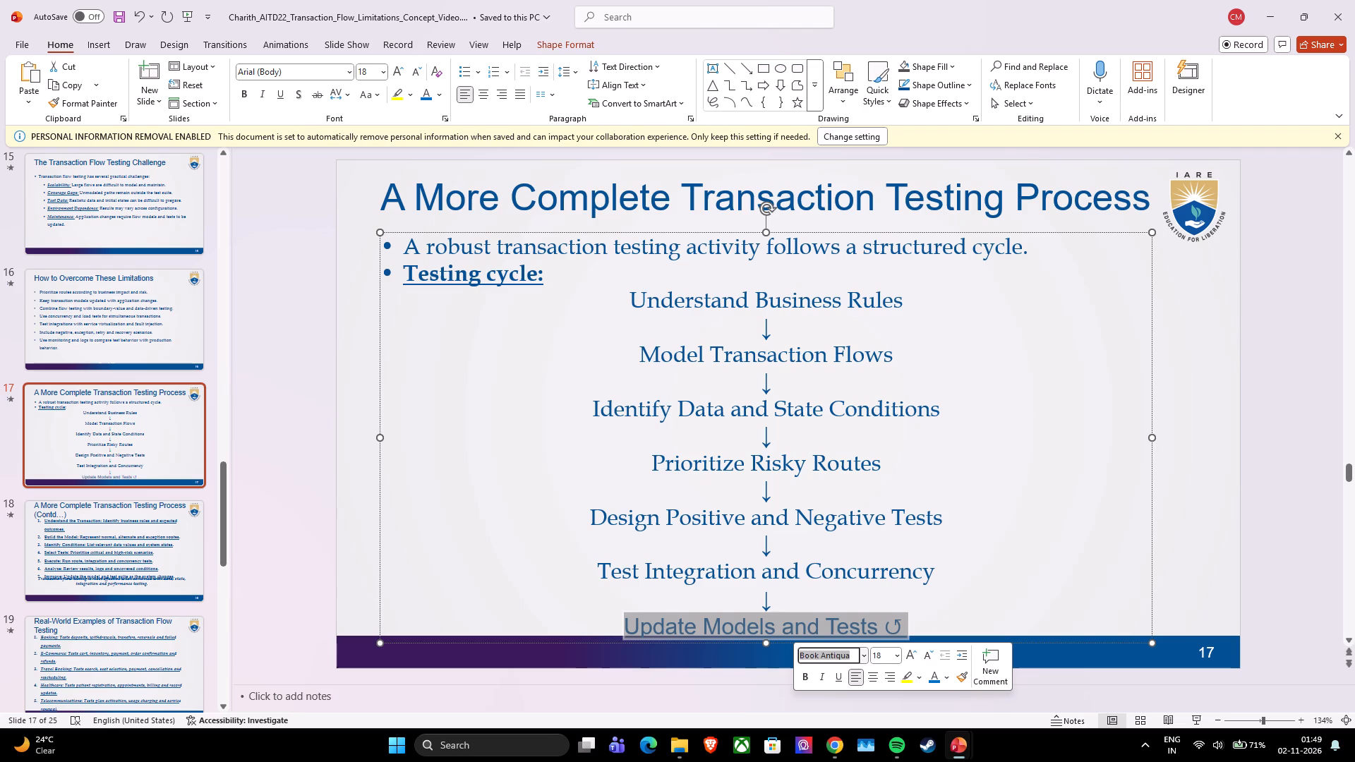
left_click(1354, 473)
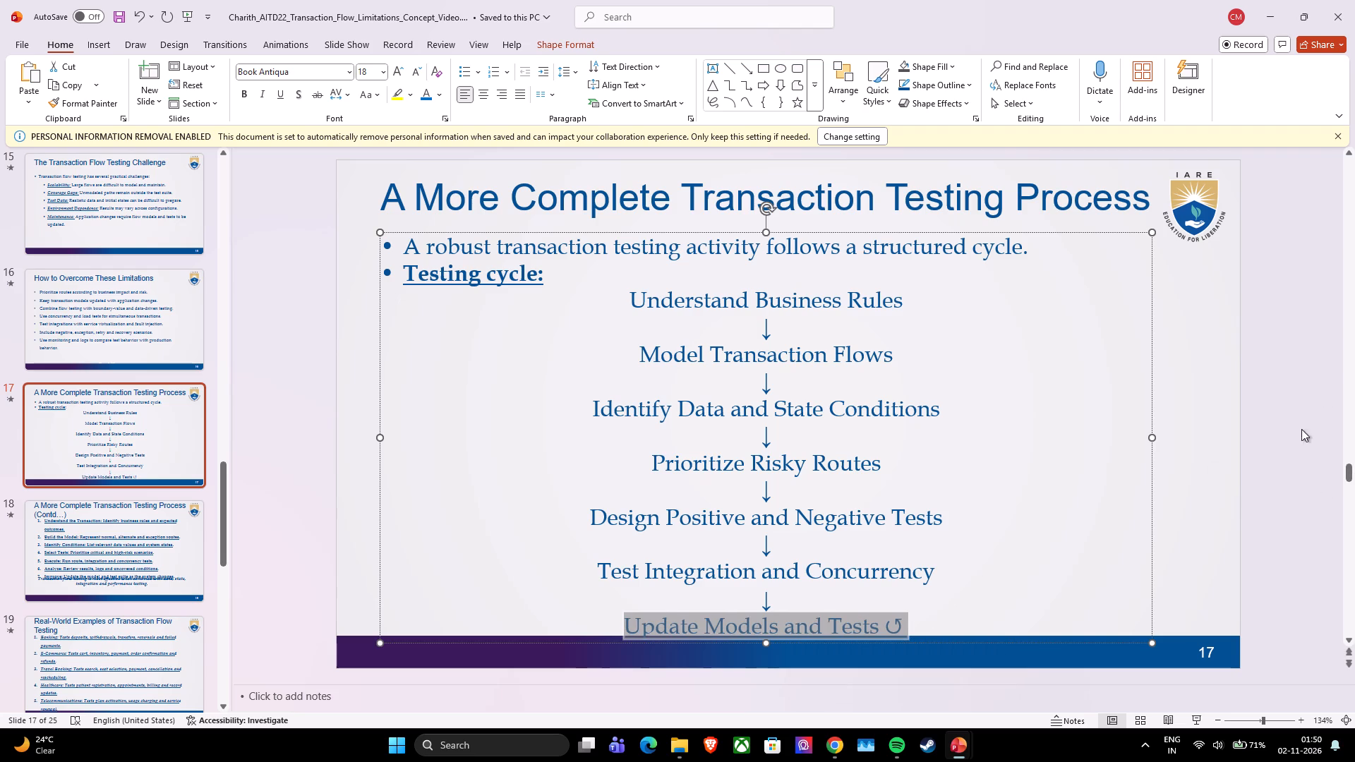
left_click(1338, 347)
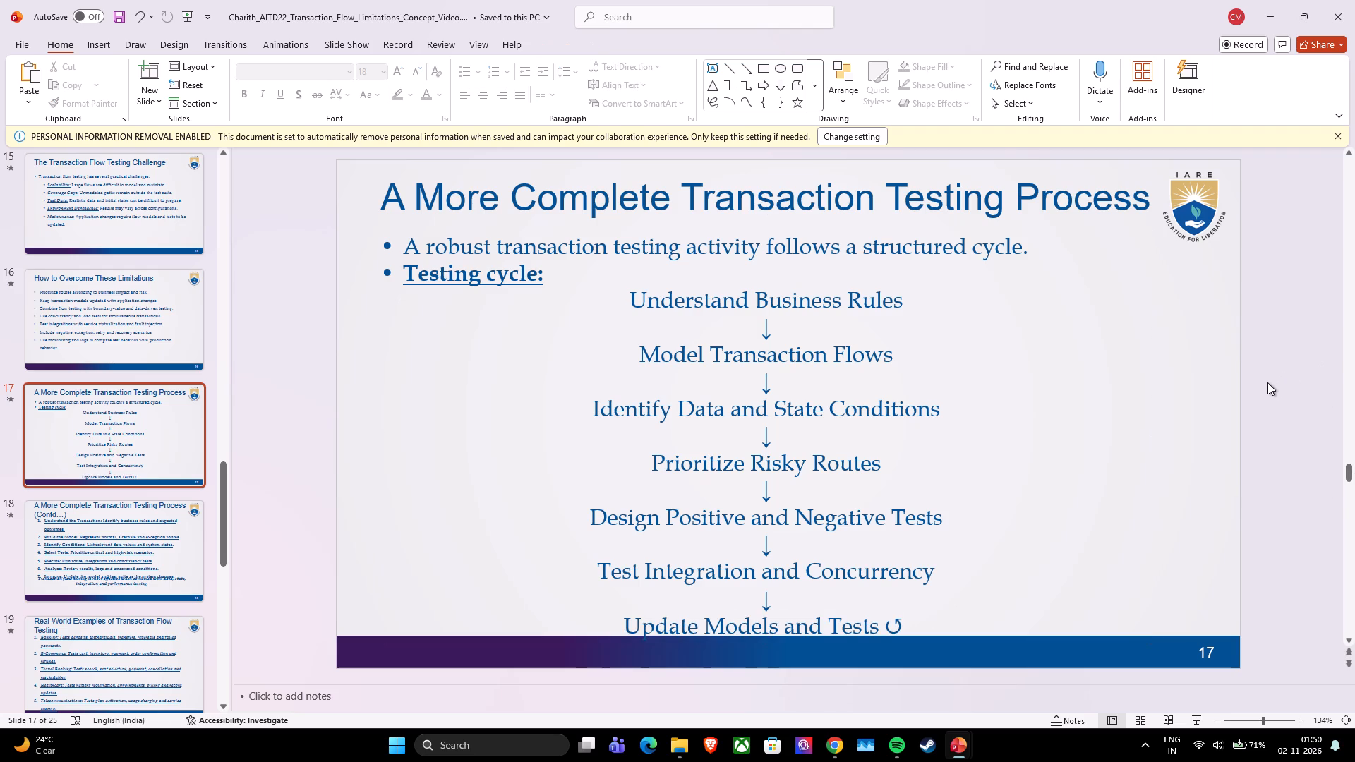
Switch to the reference format presentation and examine the layout and label formatting of its slide 18 process list.
key("Down")
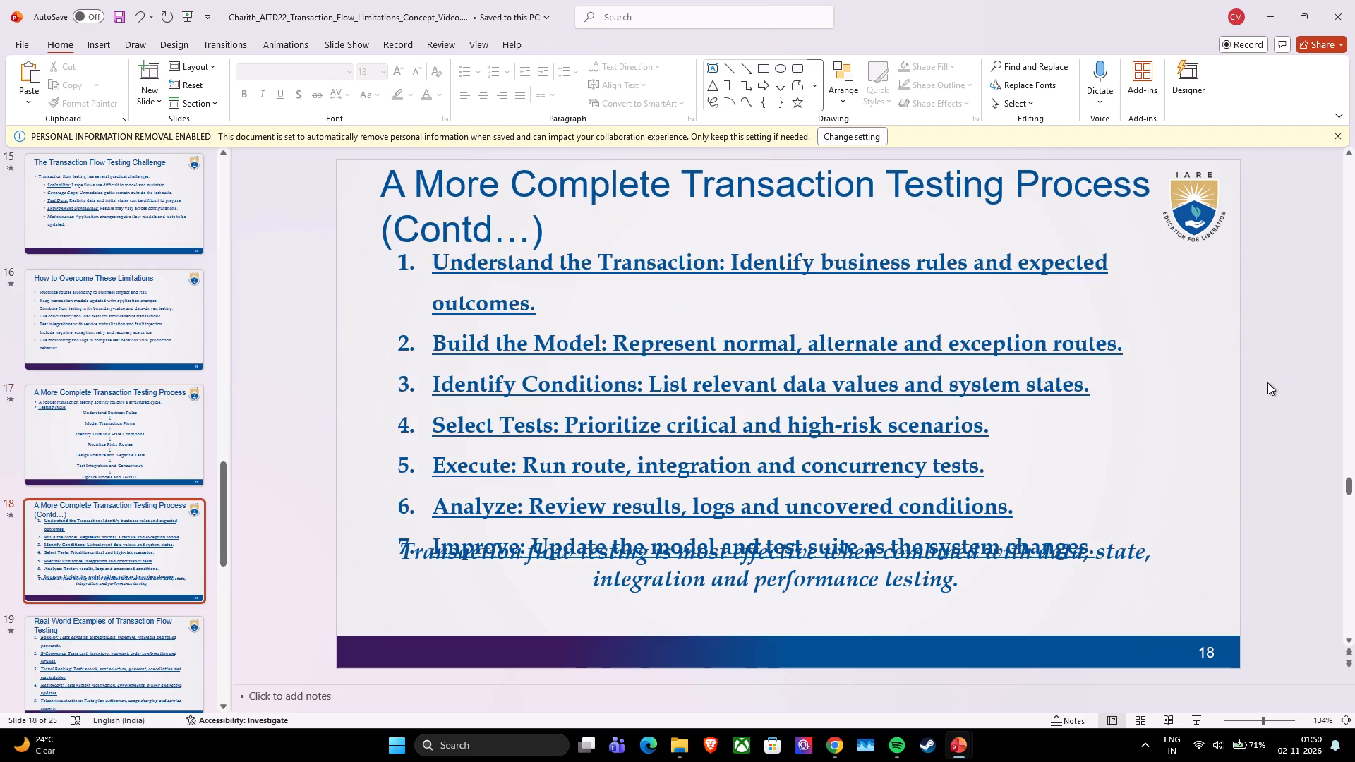
key("alt+Tab")
key("alt+Left")
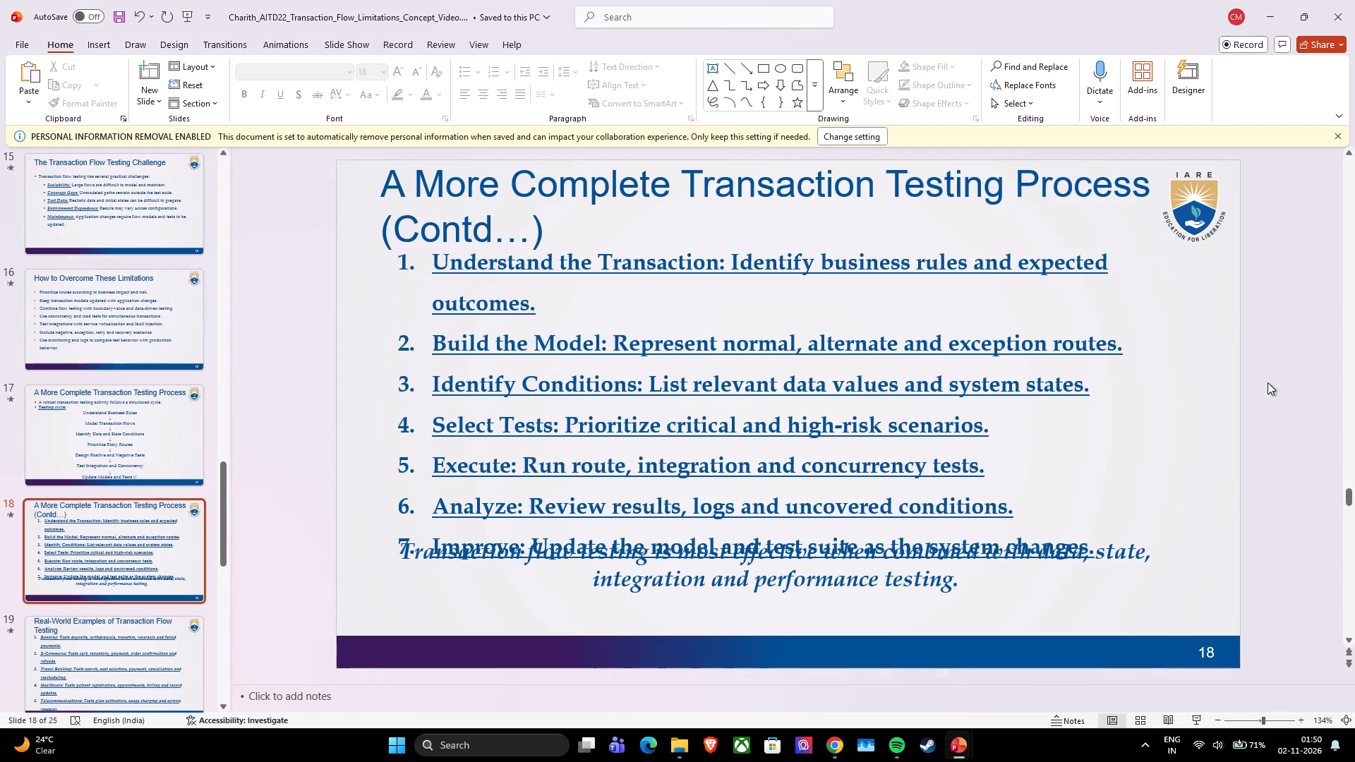
key("alt+Tab")
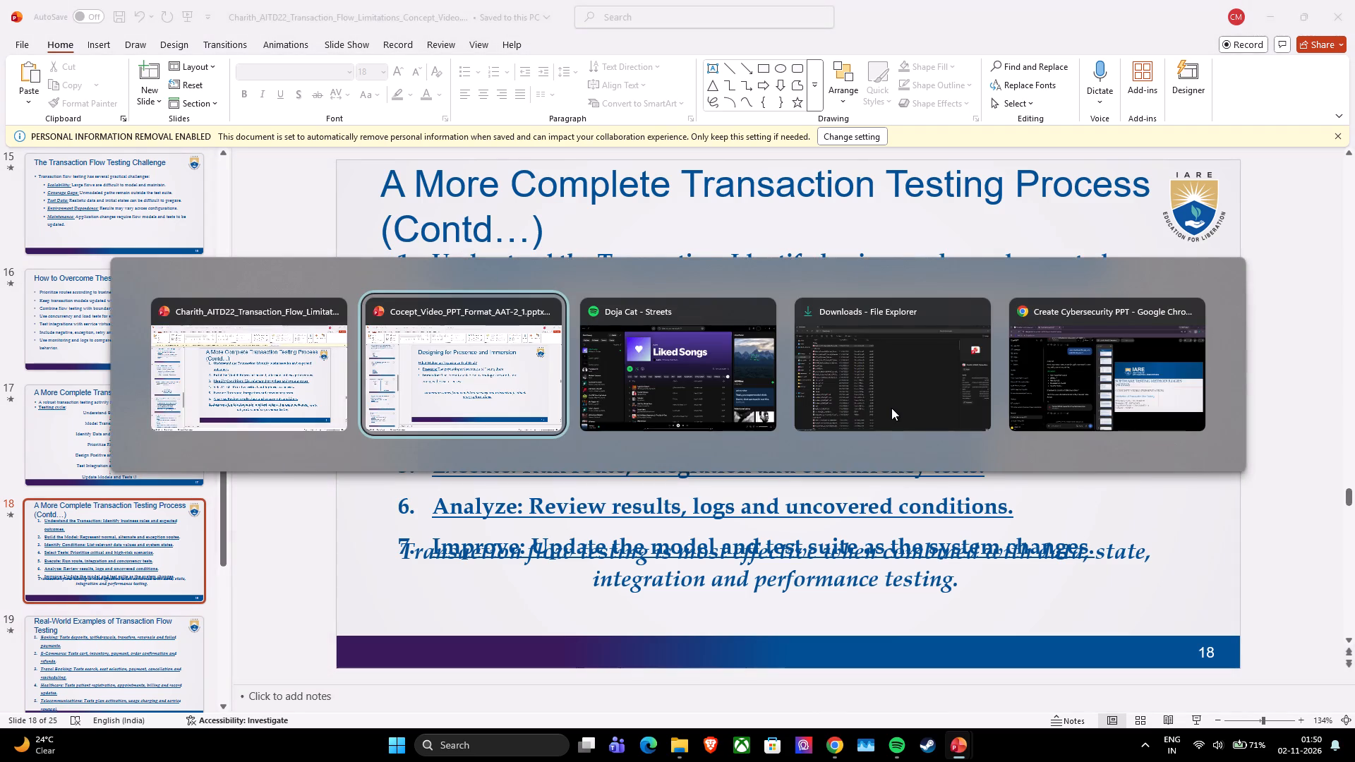
key("Down")
key("Down")
key("Down")
key("Down")
key("Down")
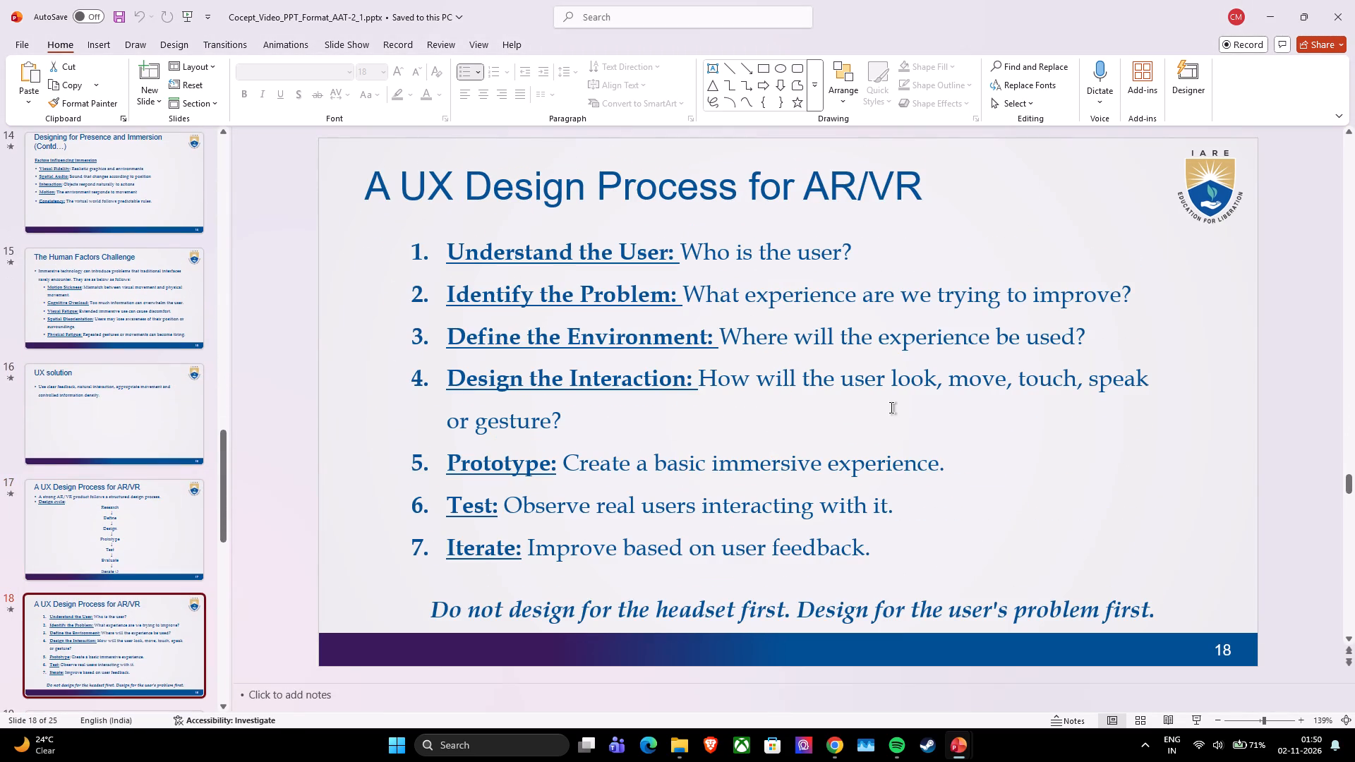
Return to the AITD22 presentation and move slide 18's numbered list up, clear of the italic closing statement.
key("alt+Tab")
left_click(844, 482)
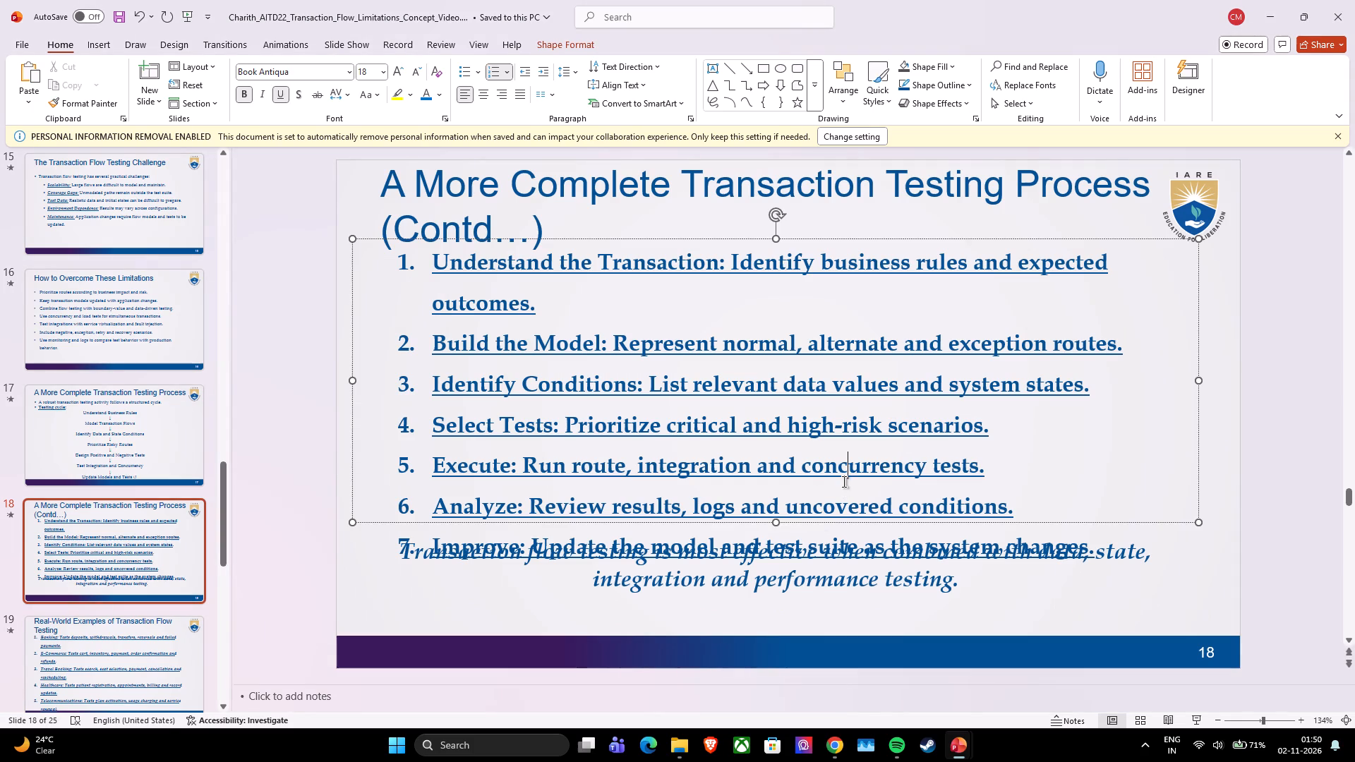
left_click_drag(837, 519, 828, 525)
left_click_drag(1044, 523, 1050, 503)
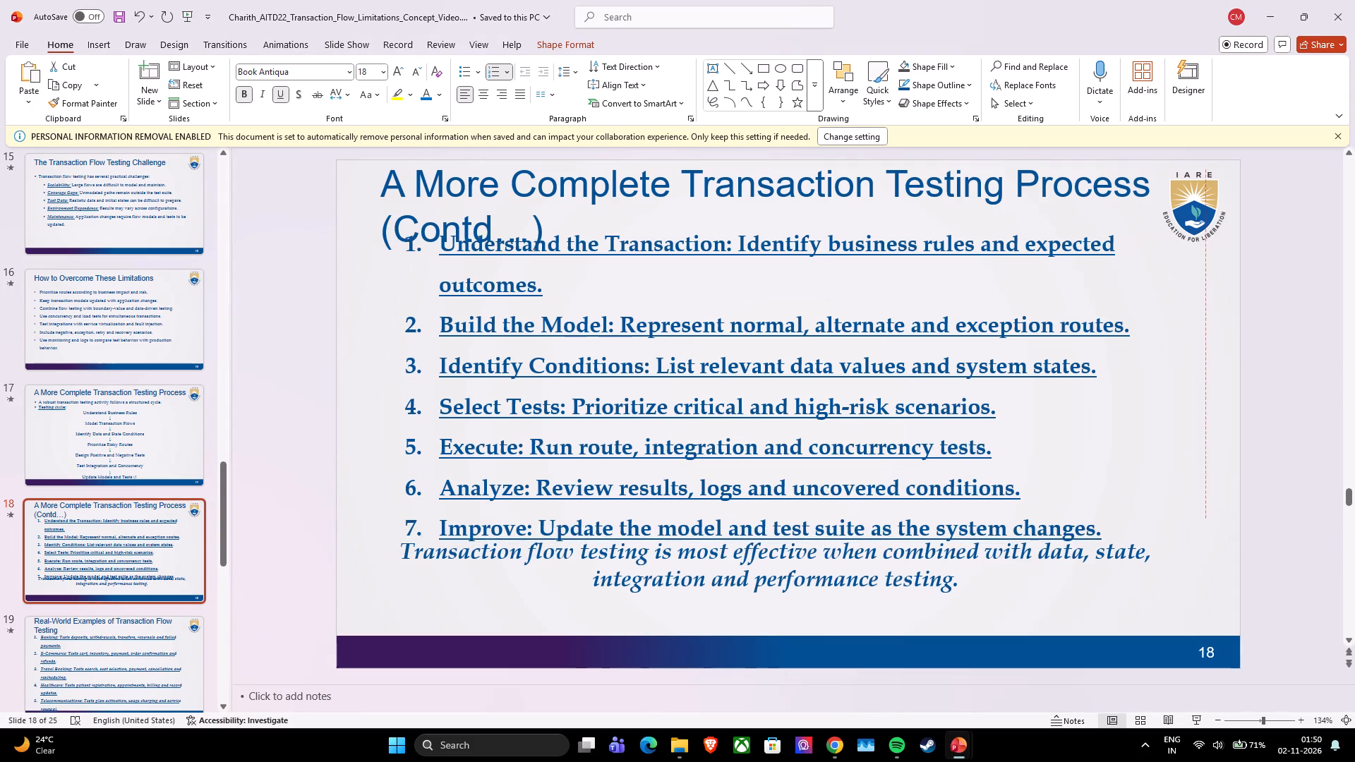
left_click_drag(1050, 503, 1051, 493)
Lower slide 18's italic closing statement to just above the footer and shift the numbered list down, clear of the title.
left_click(924, 570)
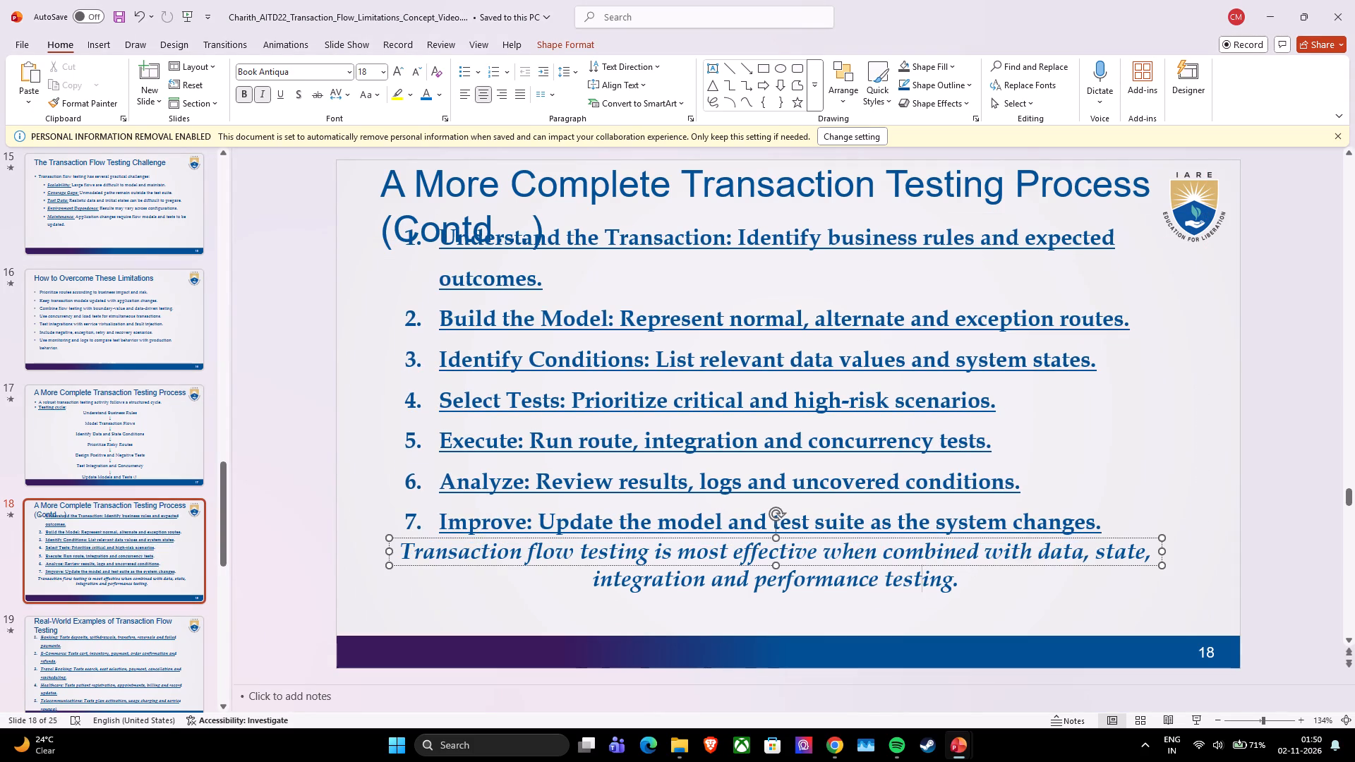
left_click_drag(972, 567, 965, 602)
left_click(930, 521)
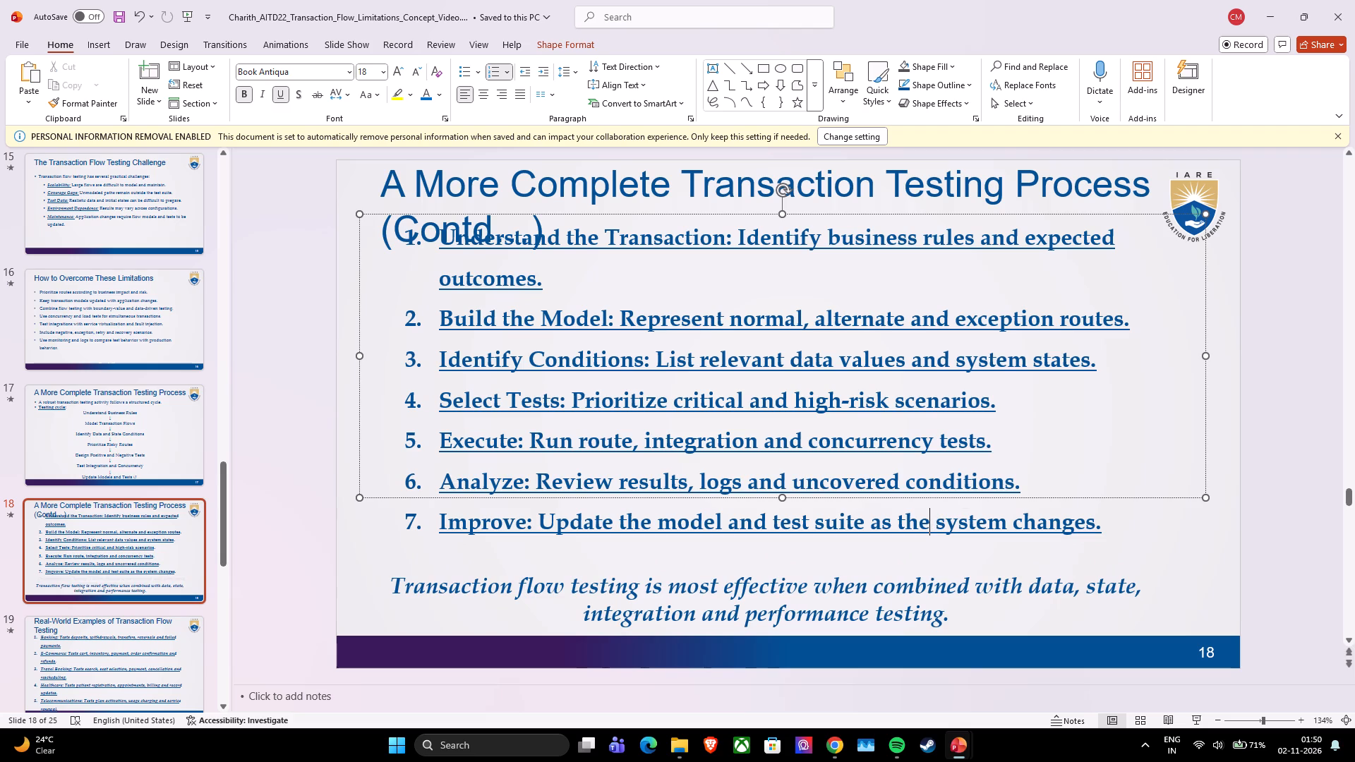
left_click_drag(963, 500, 961, 527)
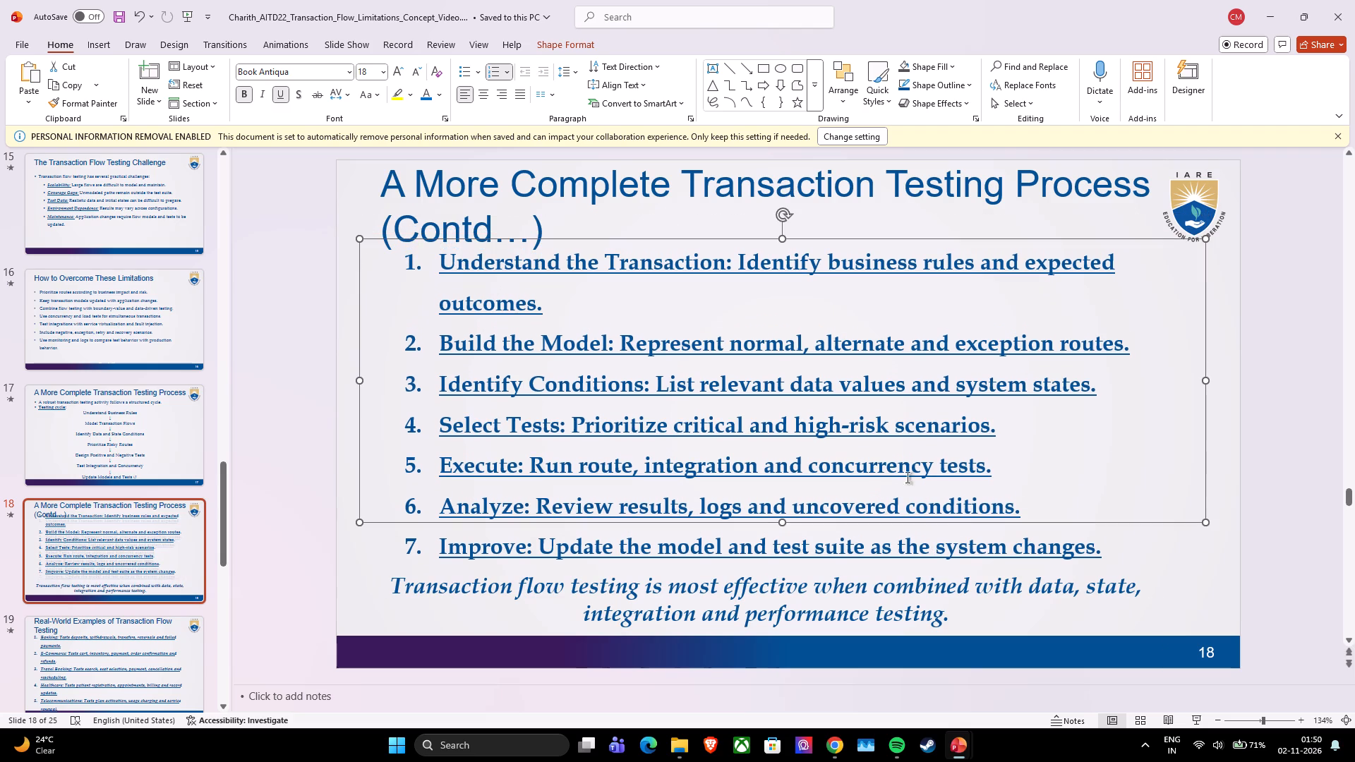
Remove the underline and bold from the descriptions after the colons in all seven items of slide 18's list.
left_click(855, 412)
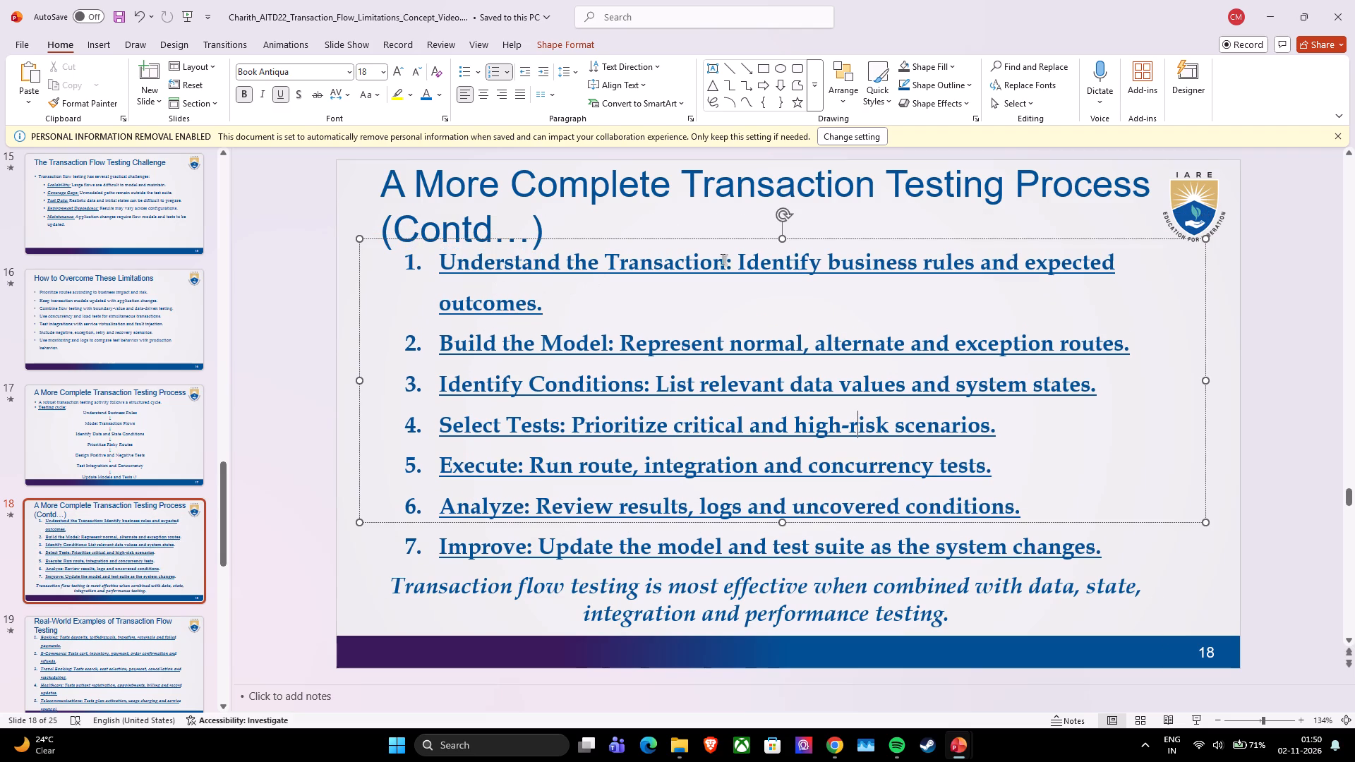
left_click_drag(738, 259, 766, 296)
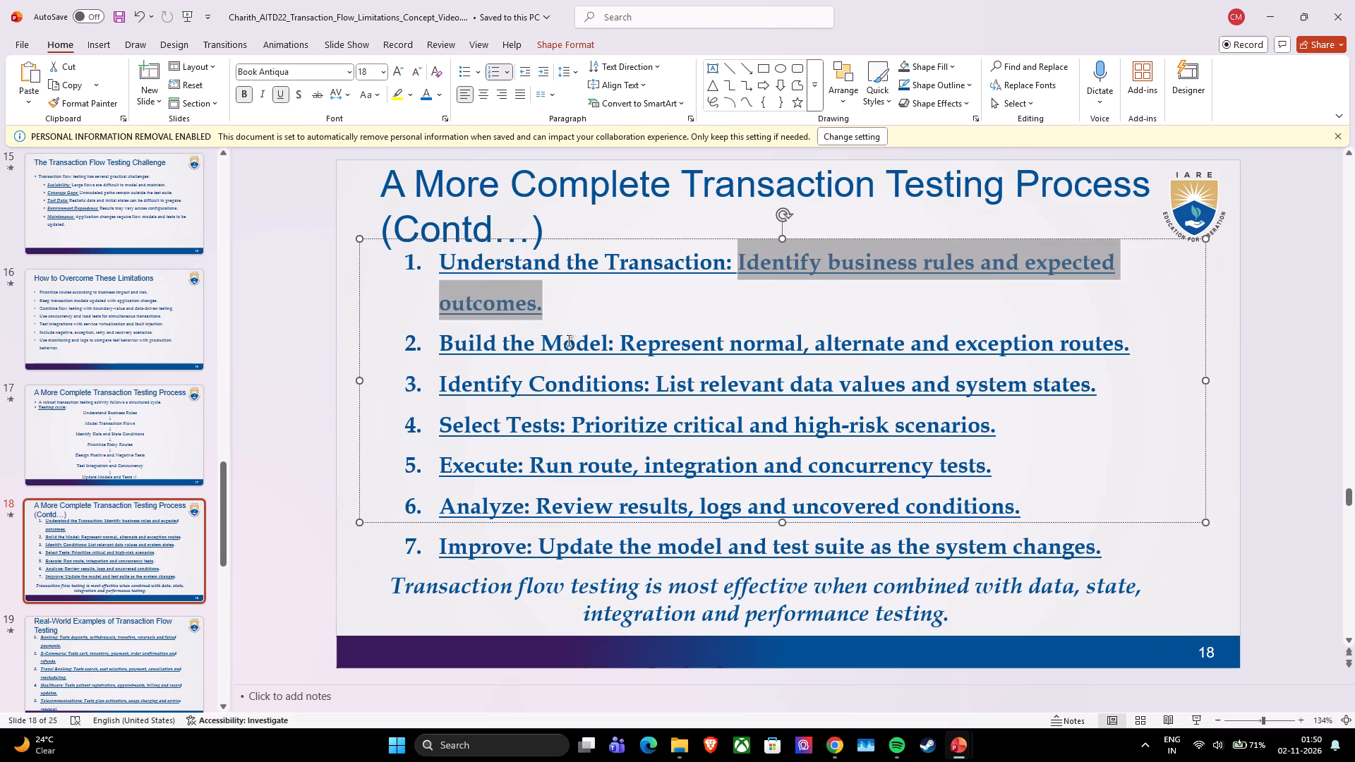
left_click_drag(622, 344, 1193, 356, "ctrl+shift")
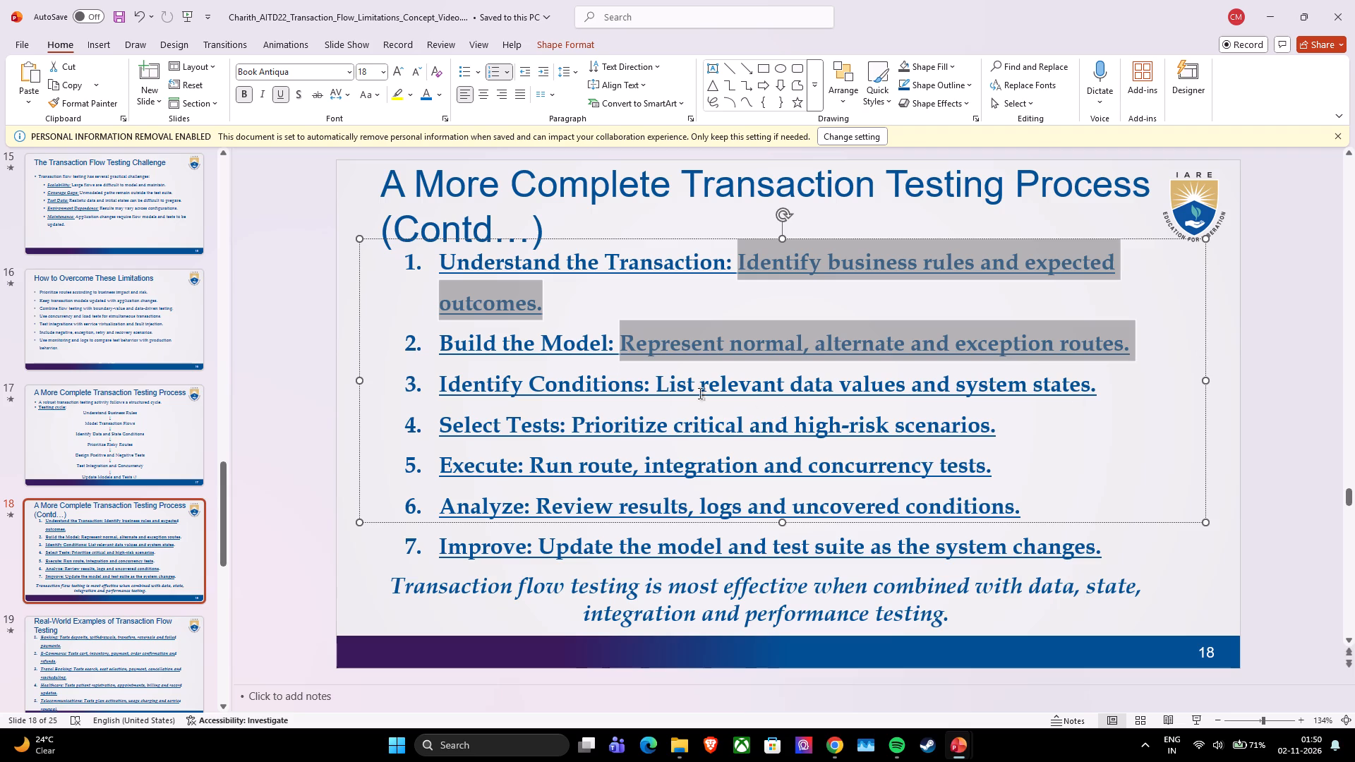
left_click_drag(660, 375, 1169, 376, "ctrl+shift")
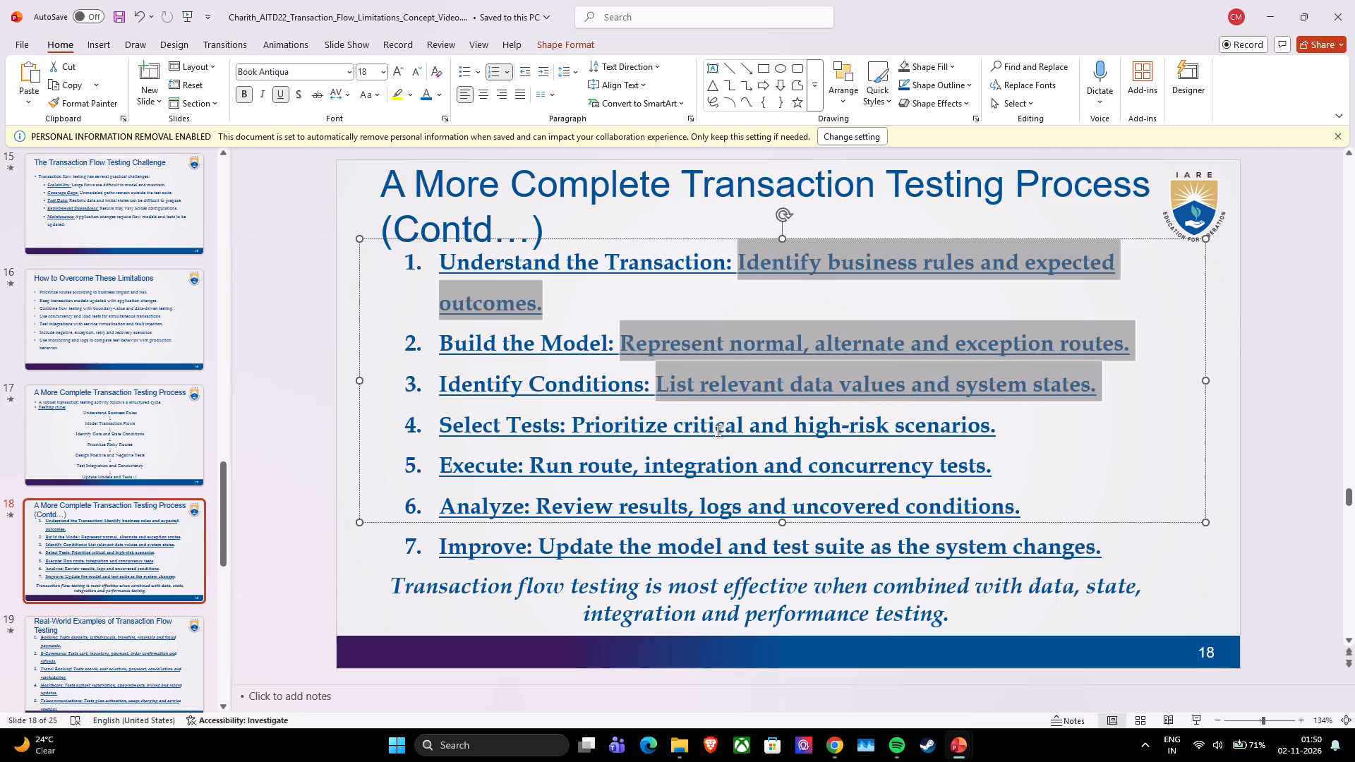
left_click_drag(573, 421, 1072, 410, "ctrl+shift")
left_click_drag(531, 457, 1083, 470, "ctrl+shift")
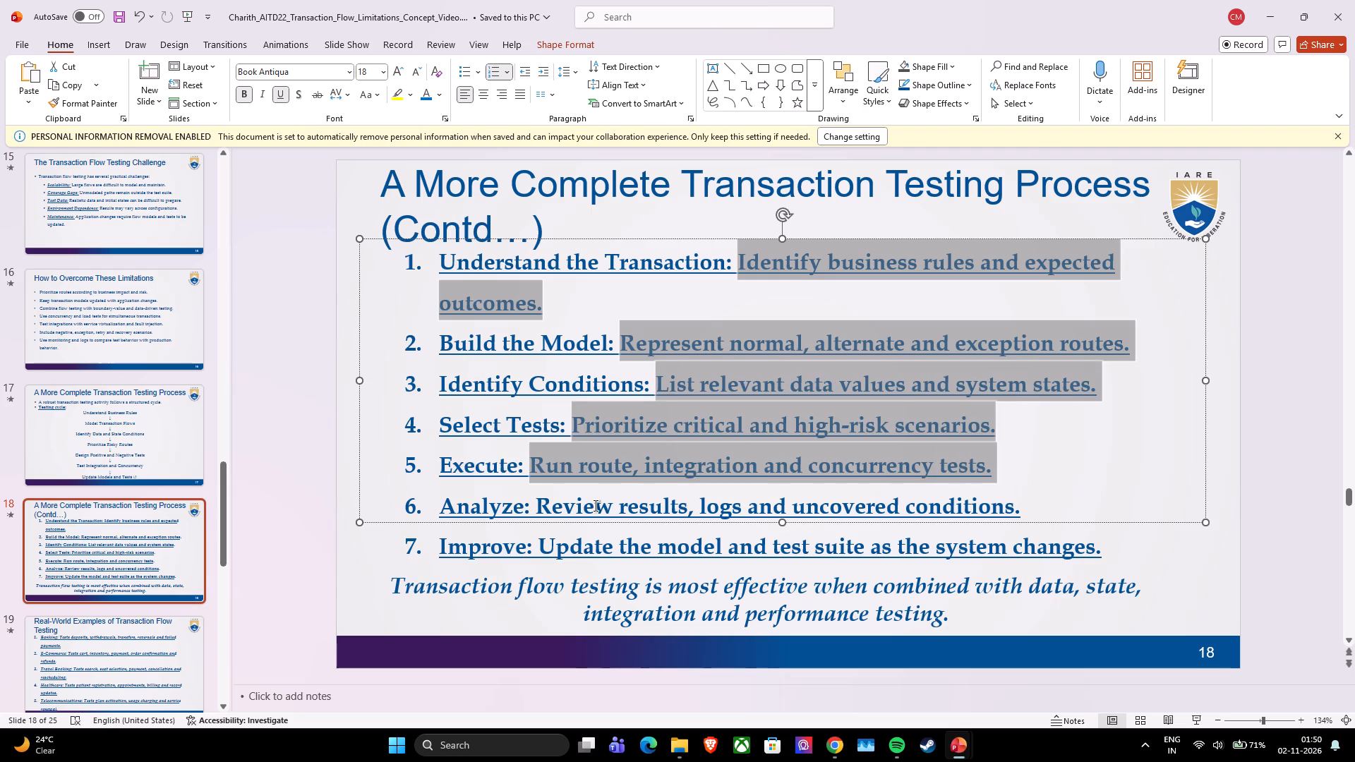
left_click_drag(538, 499, 1103, 505, "ctrl+shift")
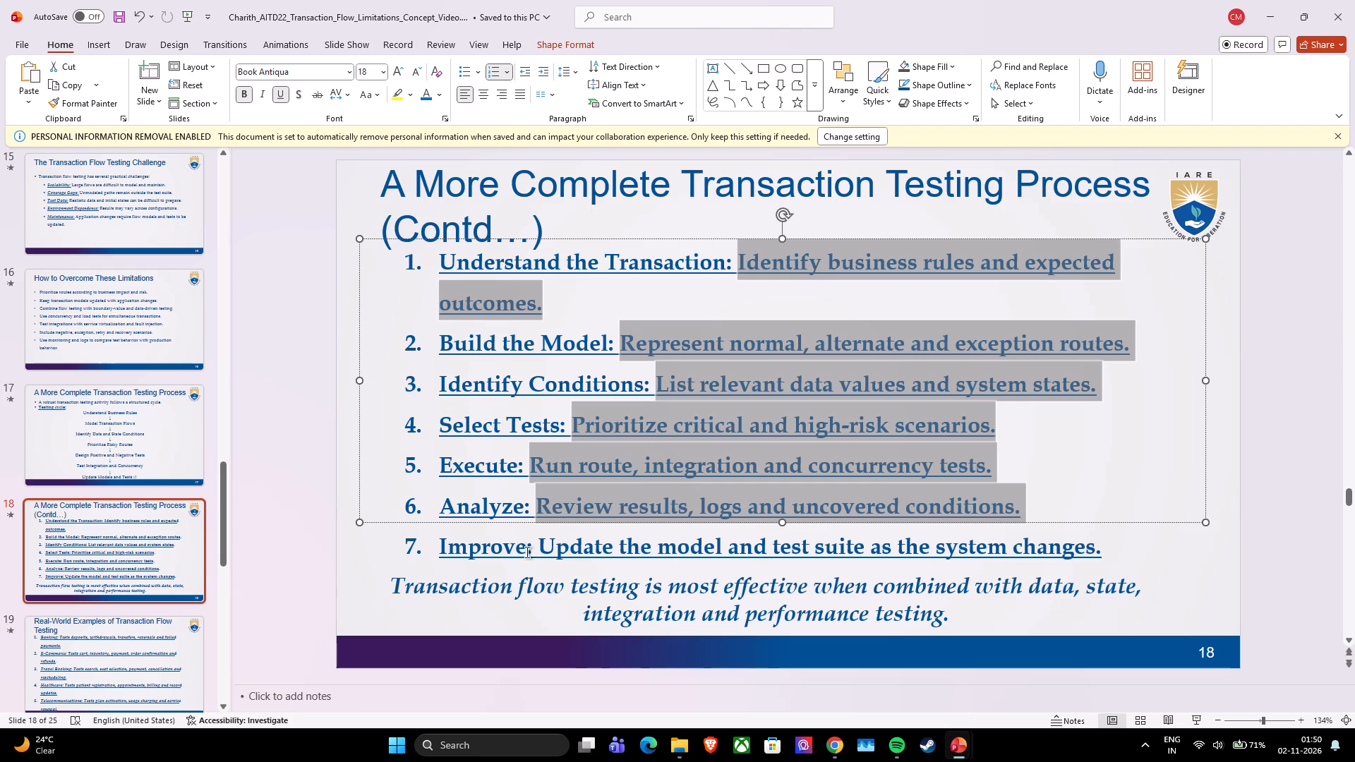
left_click_drag(541, 540, 1157, 552, "ctrl+shift")
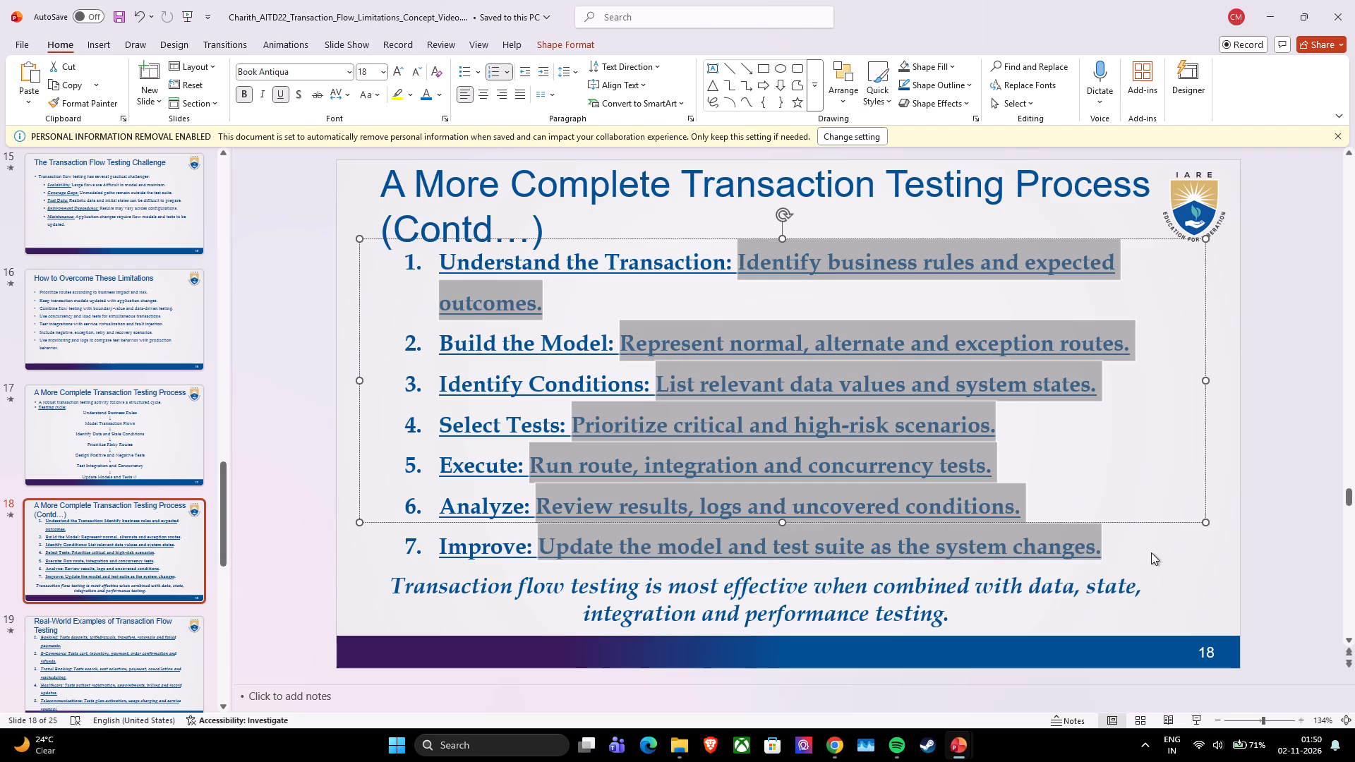
key("ctrl+u")
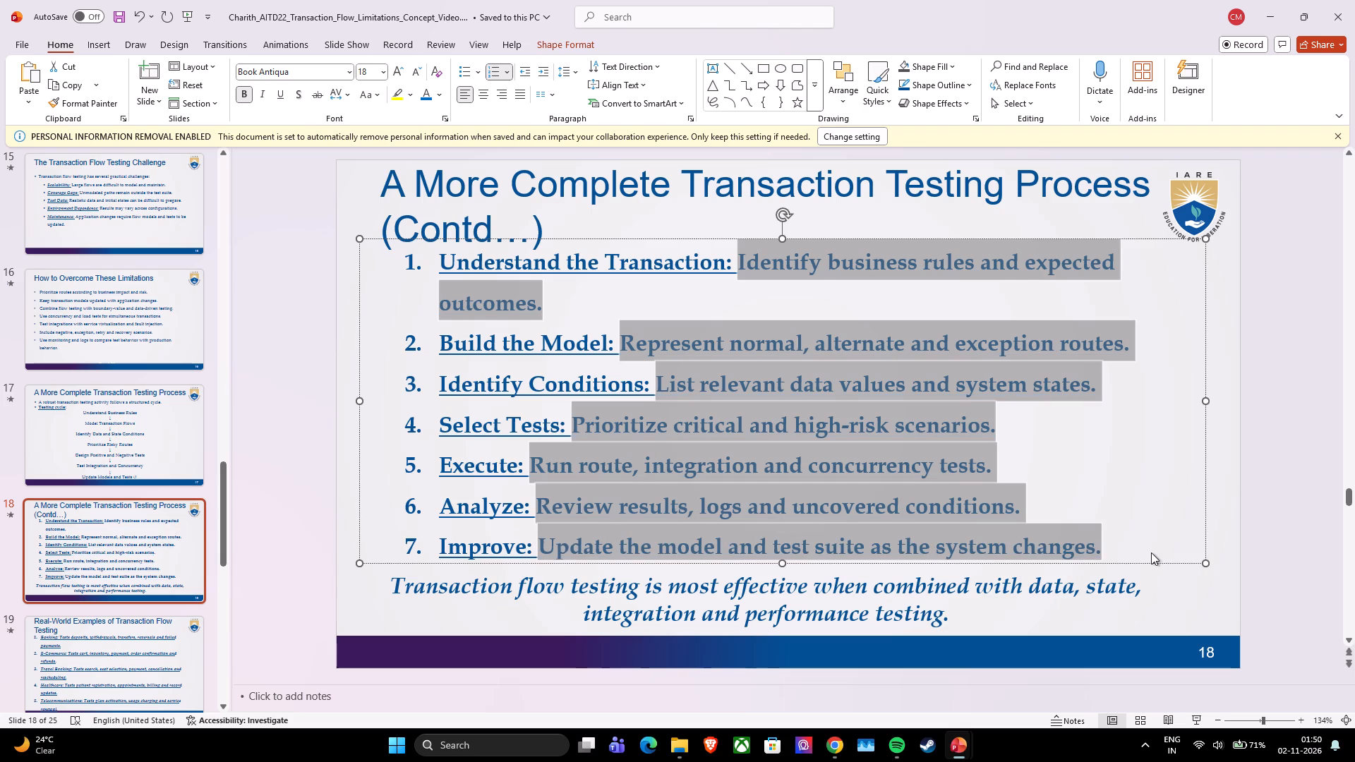
key("ctrl+b")
left_click(741, 418)
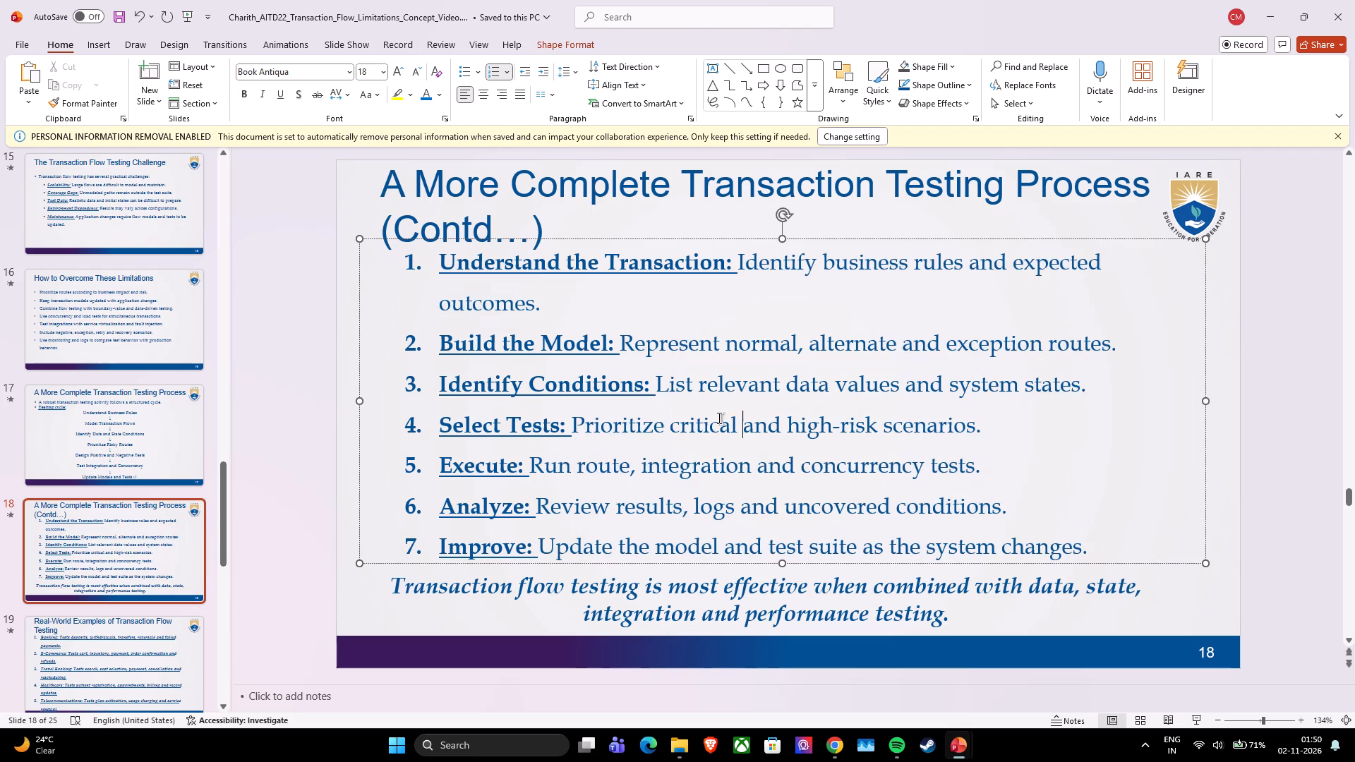
Italicize the seven labels in slide 18's list, from "Understand the Transaction:" to "Improve:".
left_click_drag(439, 259, 730, 274)
left_click_drag(435, 344, 619, 347, "ctrl+shift")
left_click_drag(437, 388, 646, 391, "ctrl+shift")
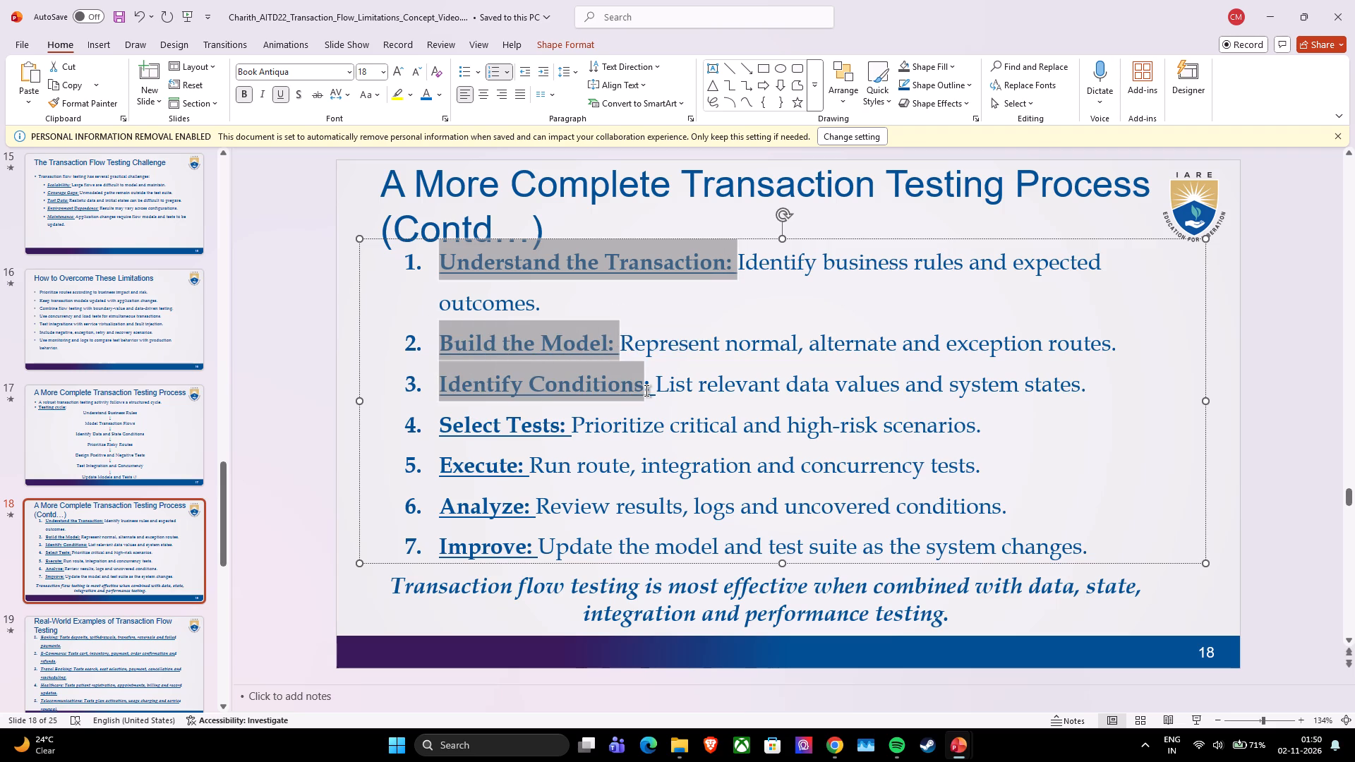
left_click_drag(646, 391, 650, 399, "ctrl+shift")
left_click_drag(443, 417, 491, 430, "ctrl+shift")
left_click_drag(491, 430, 567, 429, "ctrl+shift")
left_click_drag(442, 463, 510, 470, "ctrl+shift")
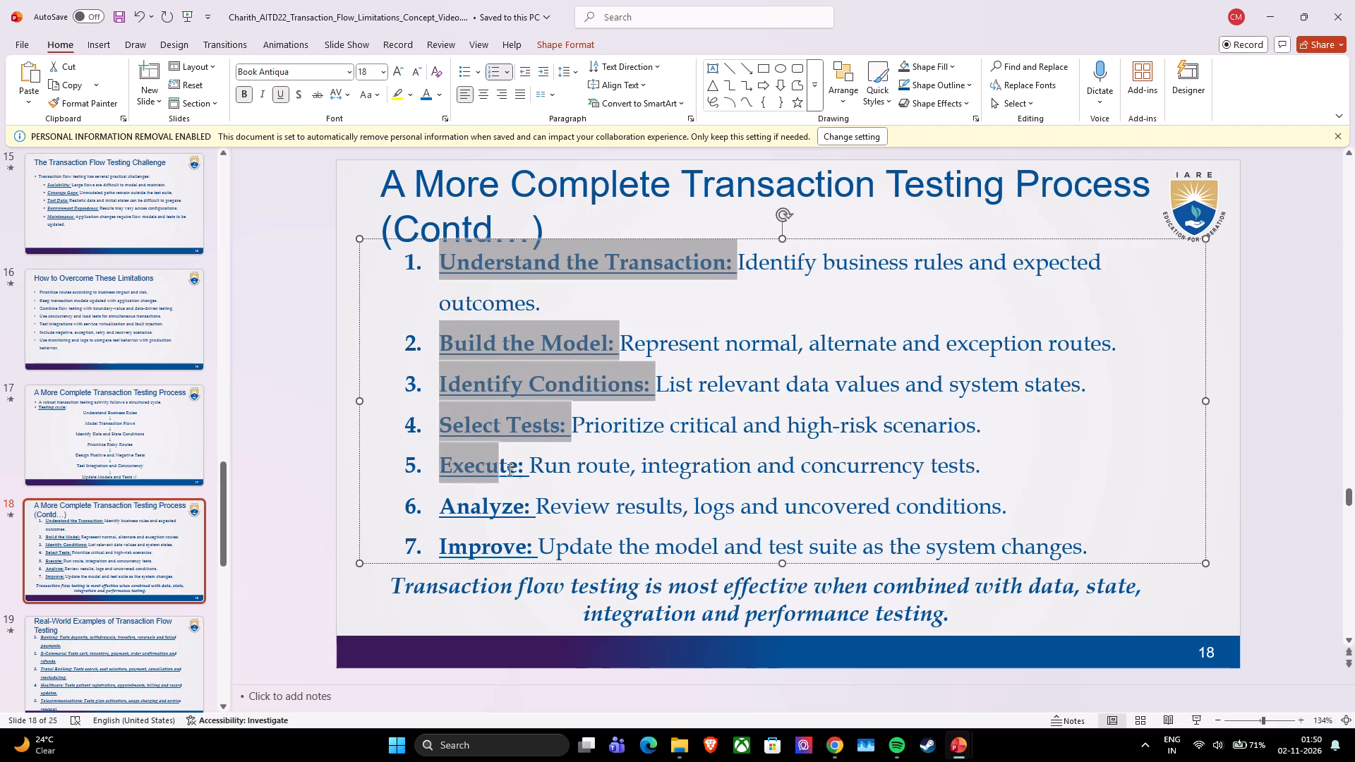
left_click_drag(510, 470, 526, 478, "ctrl+shift")
left_click_drag(442, 509, 538, 516, "ctrl+shift")
left_click_drag(439, 543, 535, 551, "ctrl+shift")
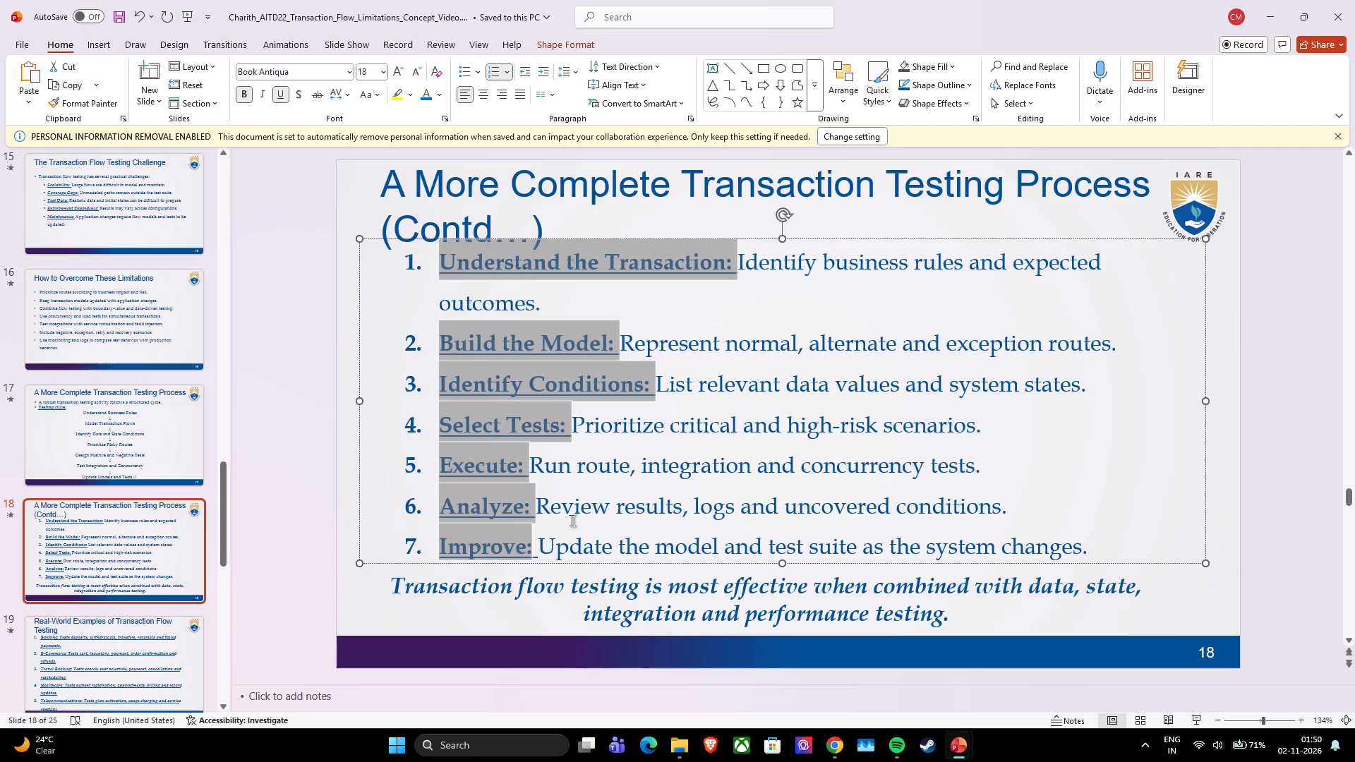
key("ctrl+i")
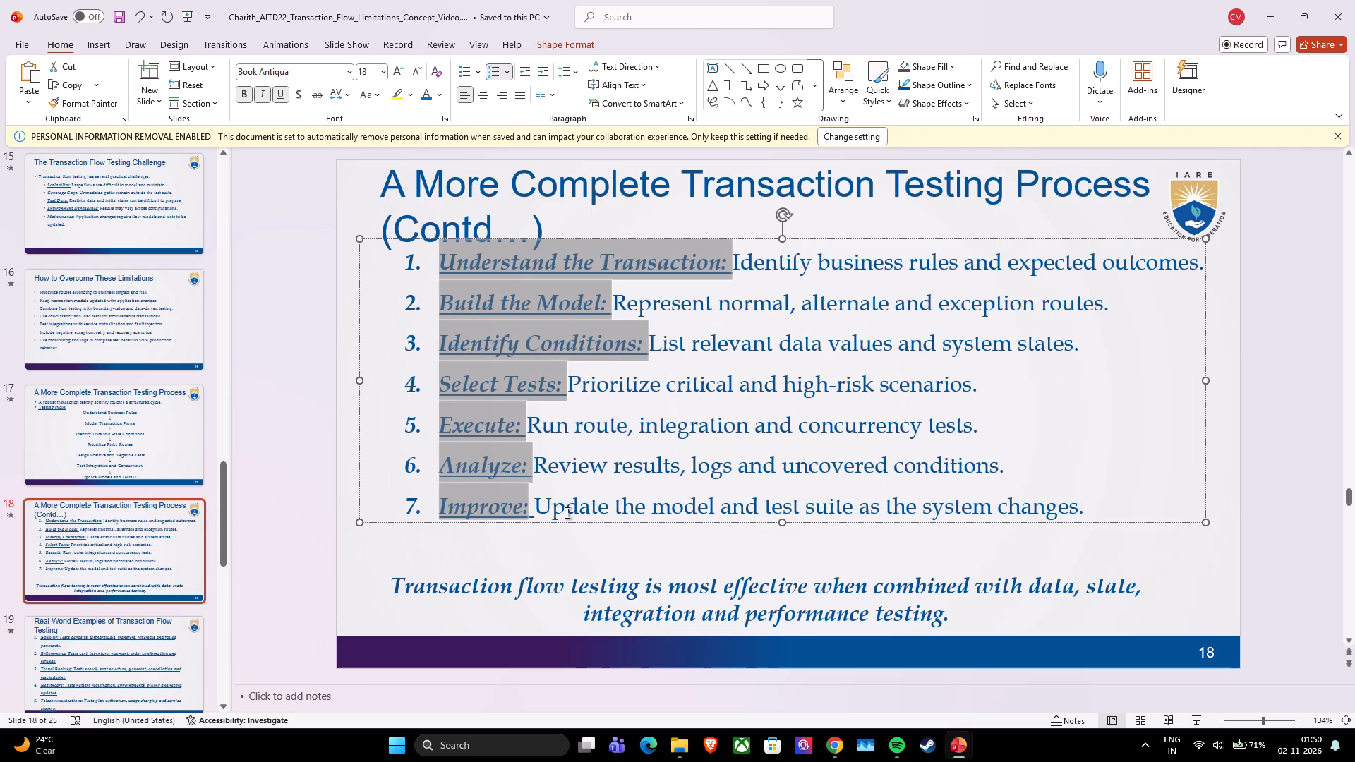
Space out slide 18 by moving the numbered list slightly down and the closing statement slightly up.
left_click_drag(615, 520, 615, 541)
left_click(1294, 446)
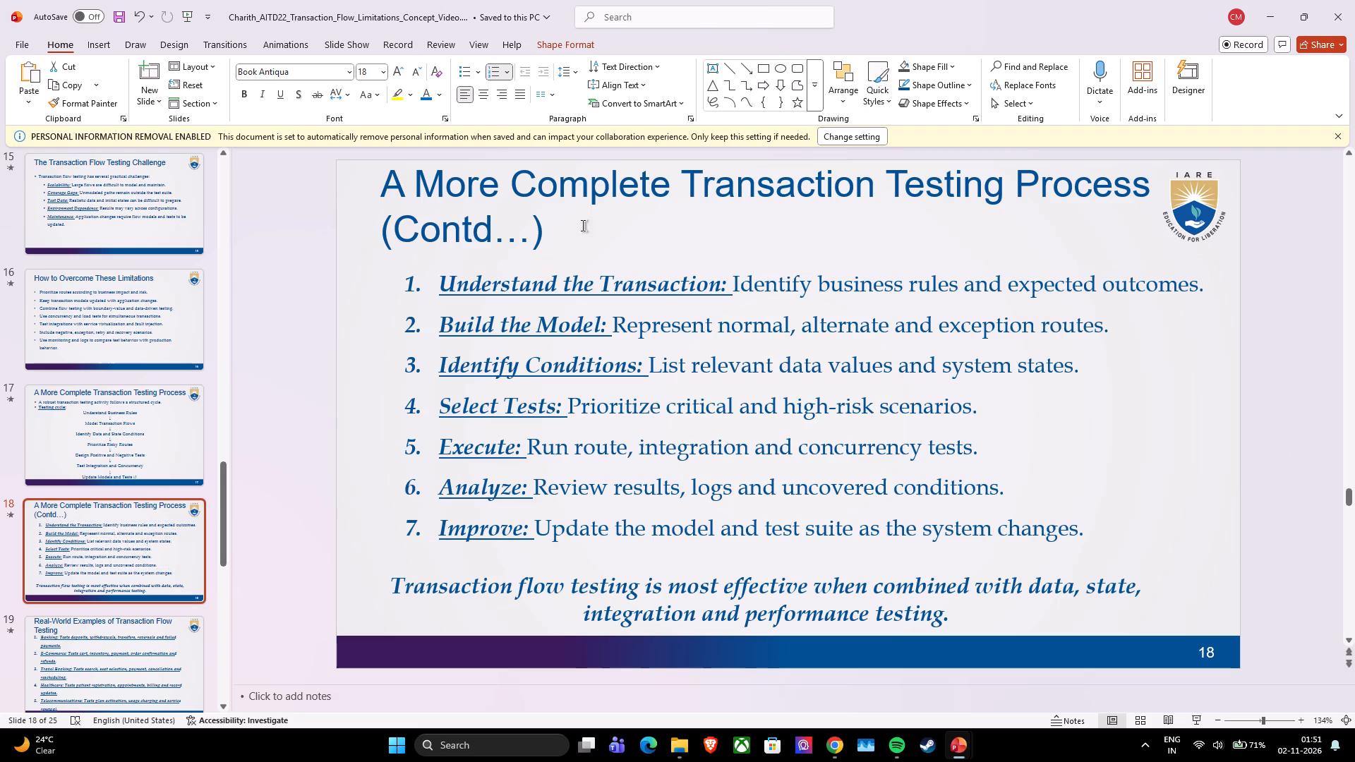
left_click(1075, 590)
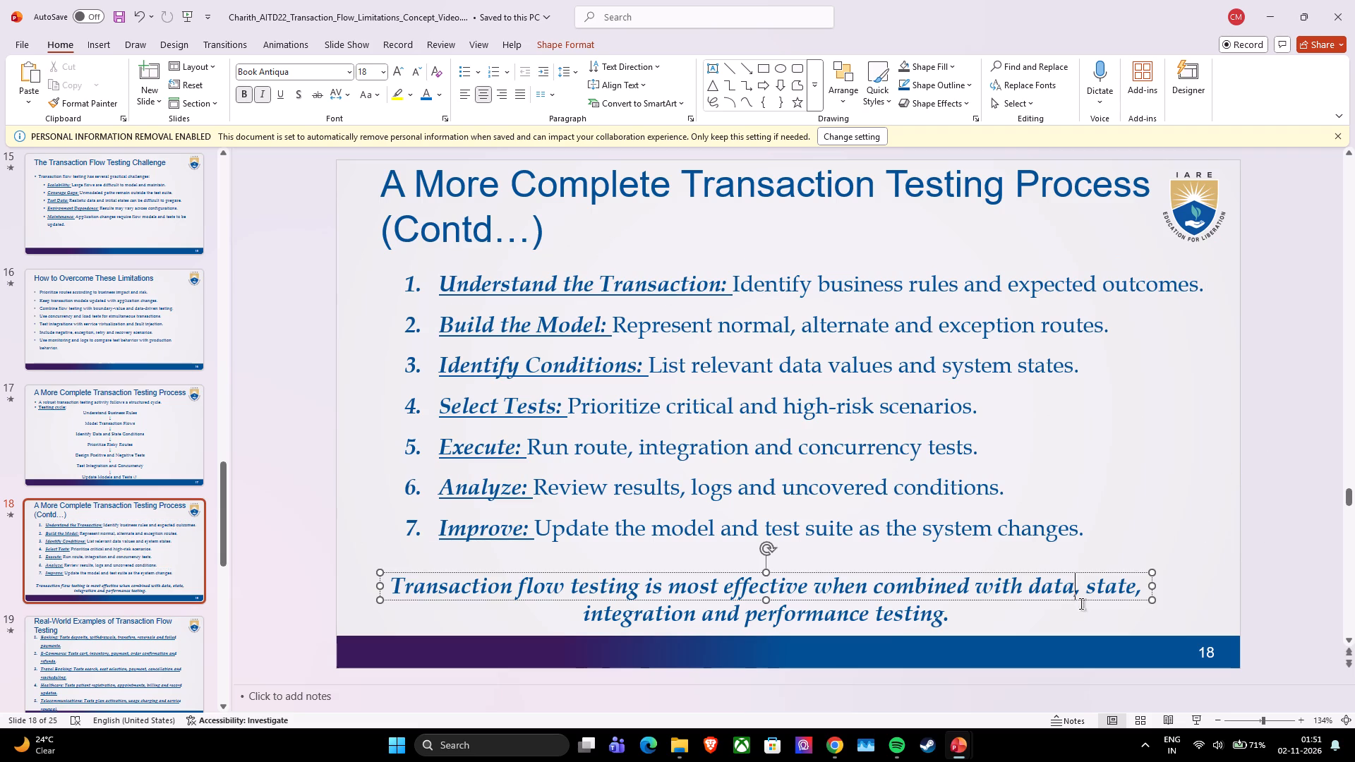
left_click_drag(1086, 600, 1086, 588)
left_click(1279, 503)
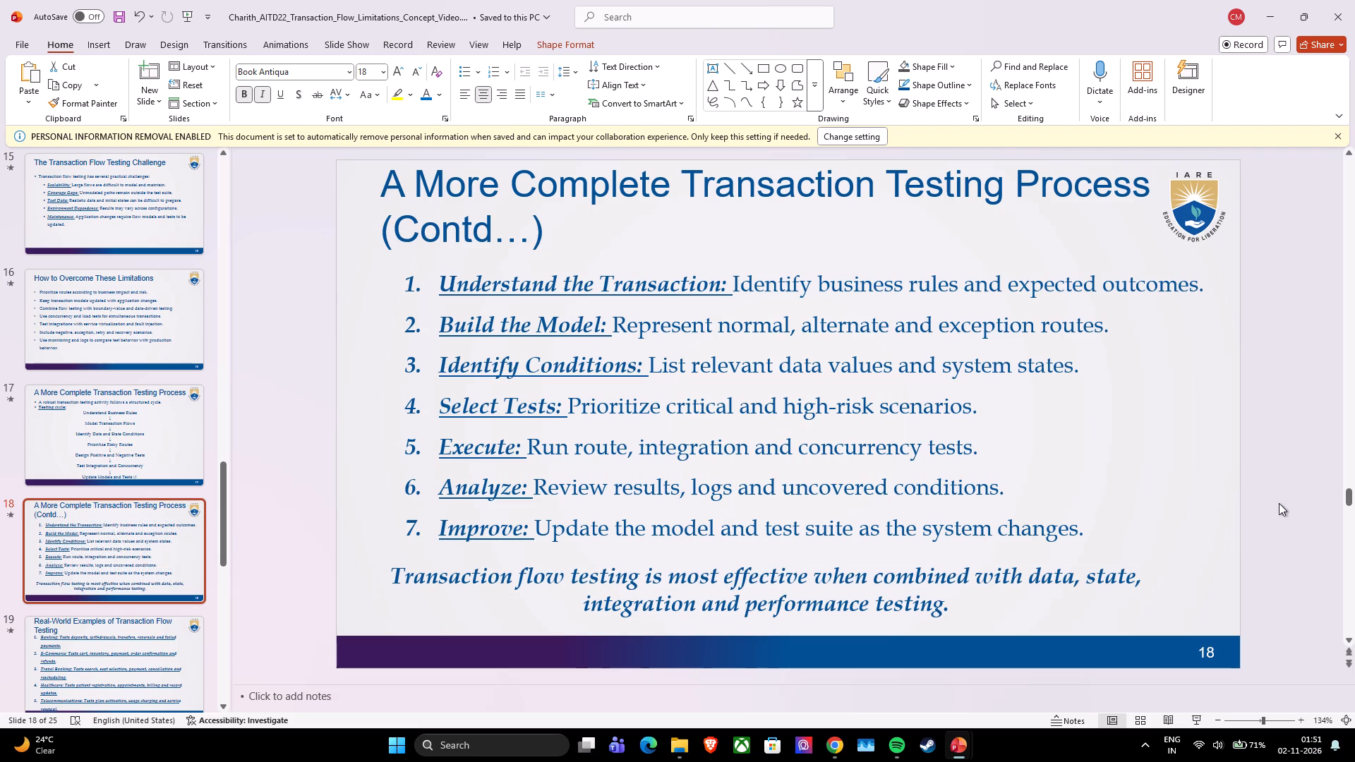
Delete the overflowing "Enterprise Systems" paragraph at the end of slide 19's list.
key("Down")
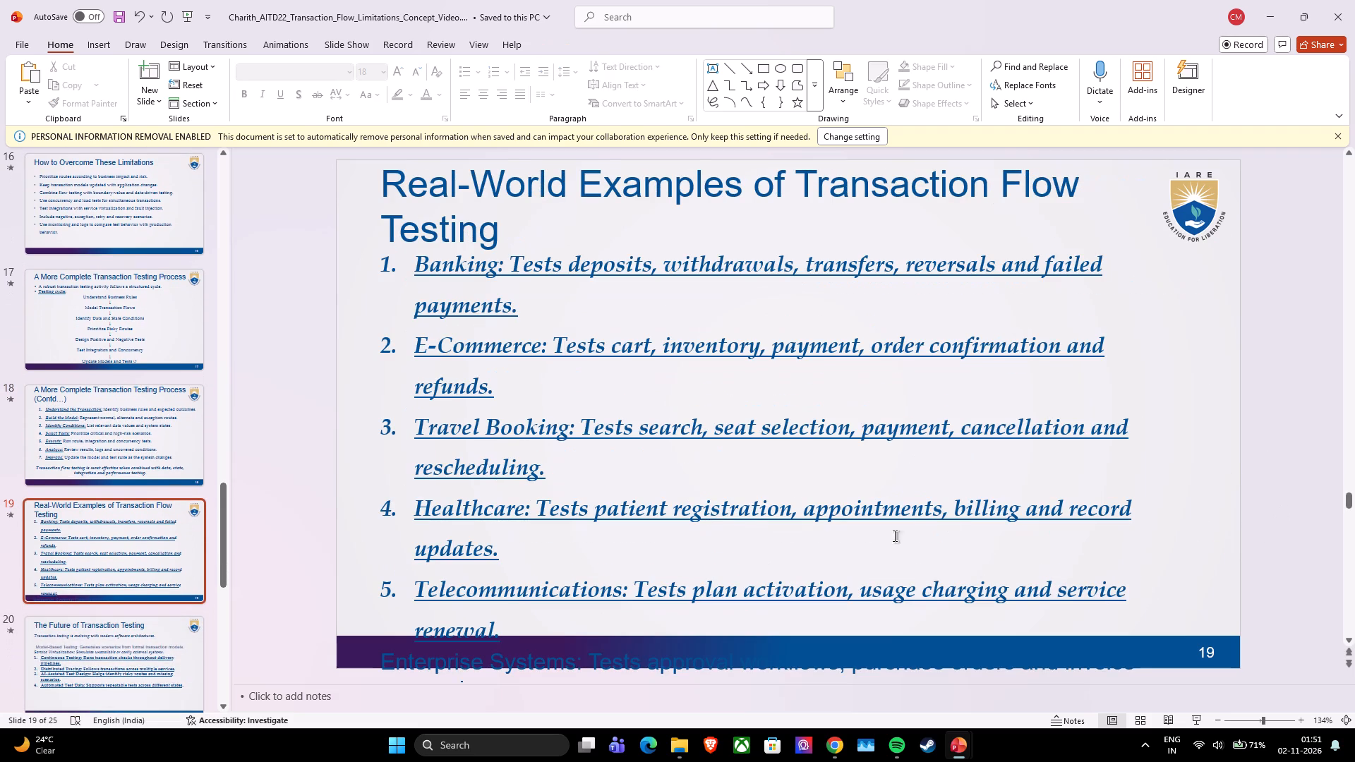
scroll(856, 538, "down", 2)
left_click(715, 643)
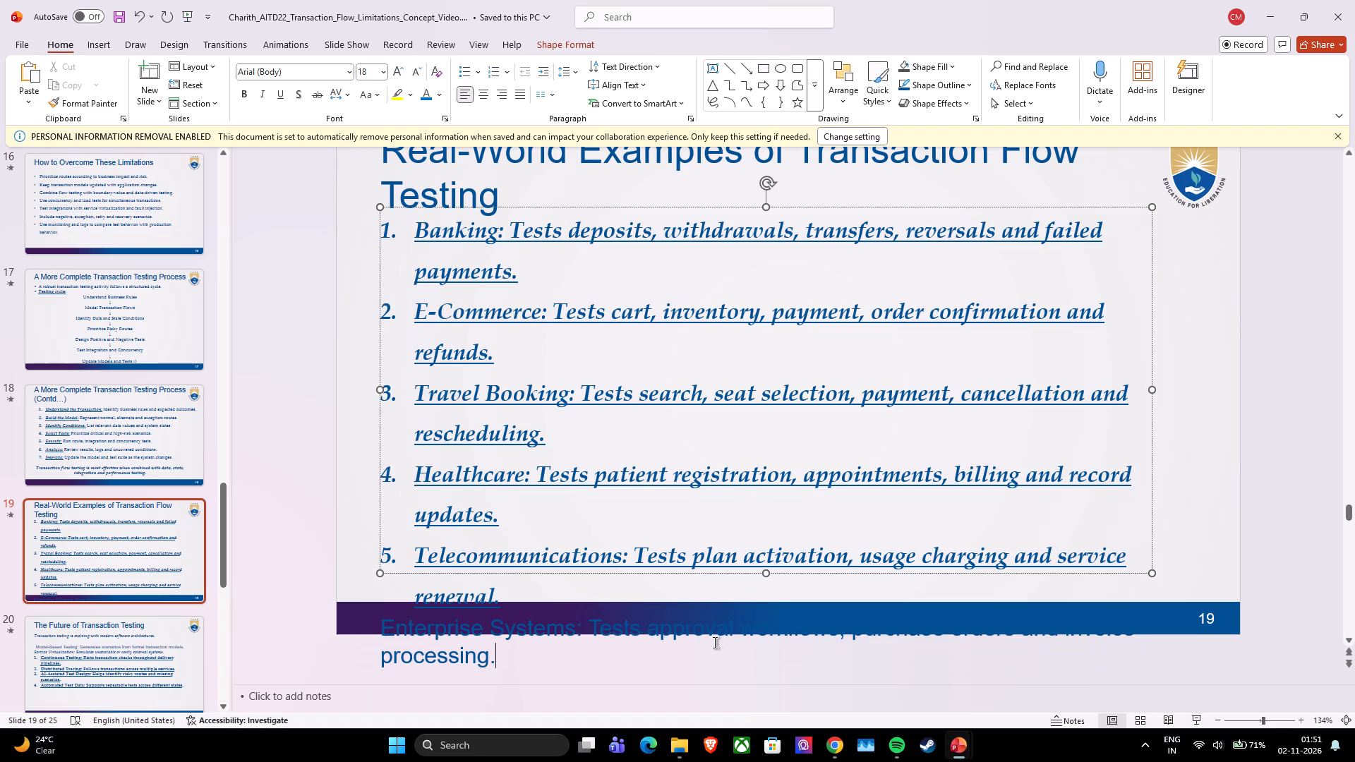
key("ctrl+shift+Up")
key("BackSpace")
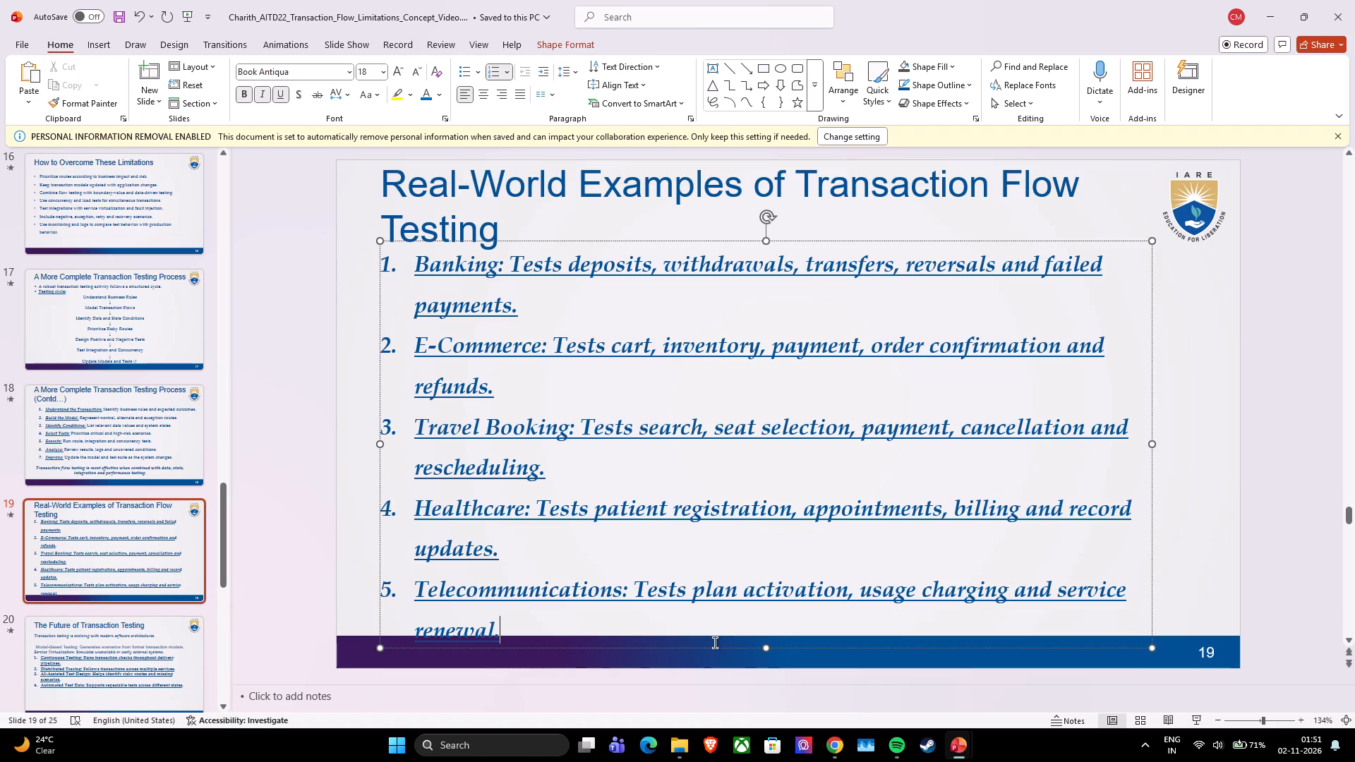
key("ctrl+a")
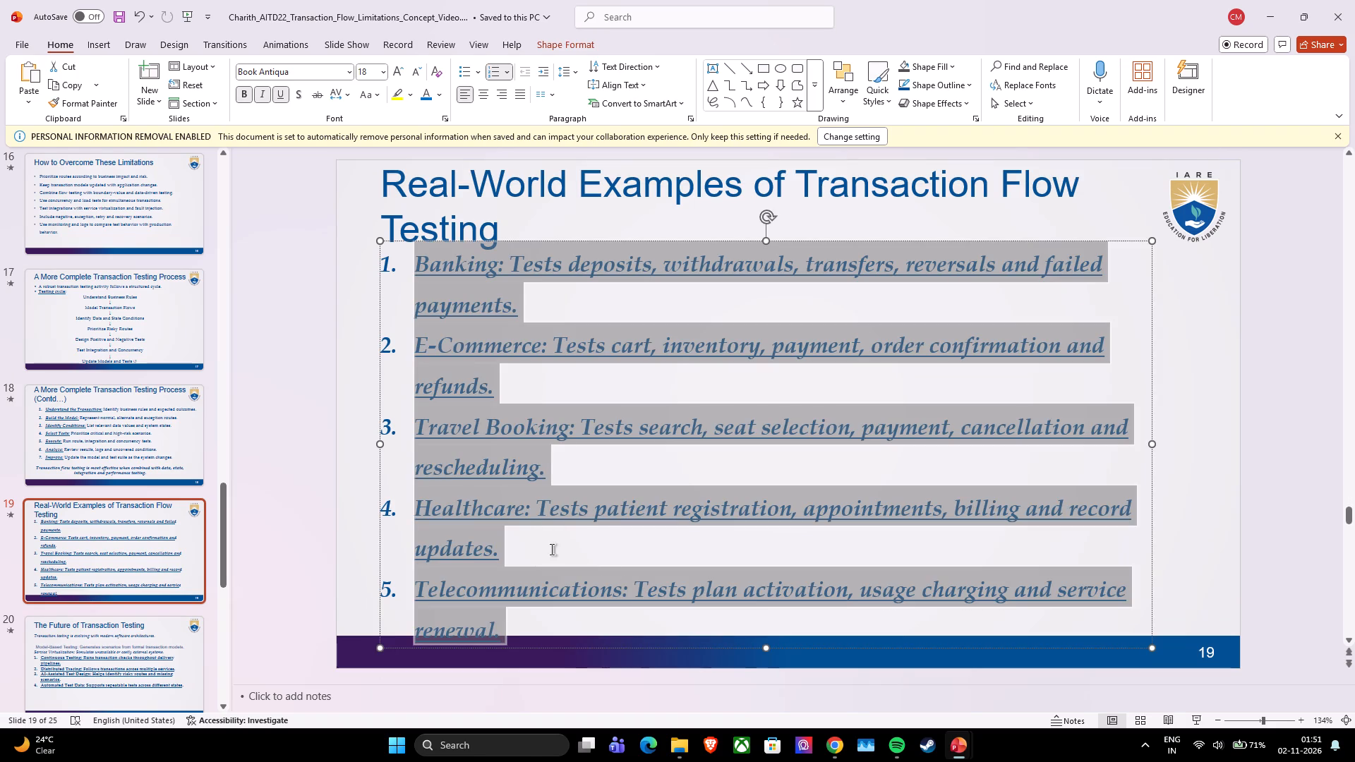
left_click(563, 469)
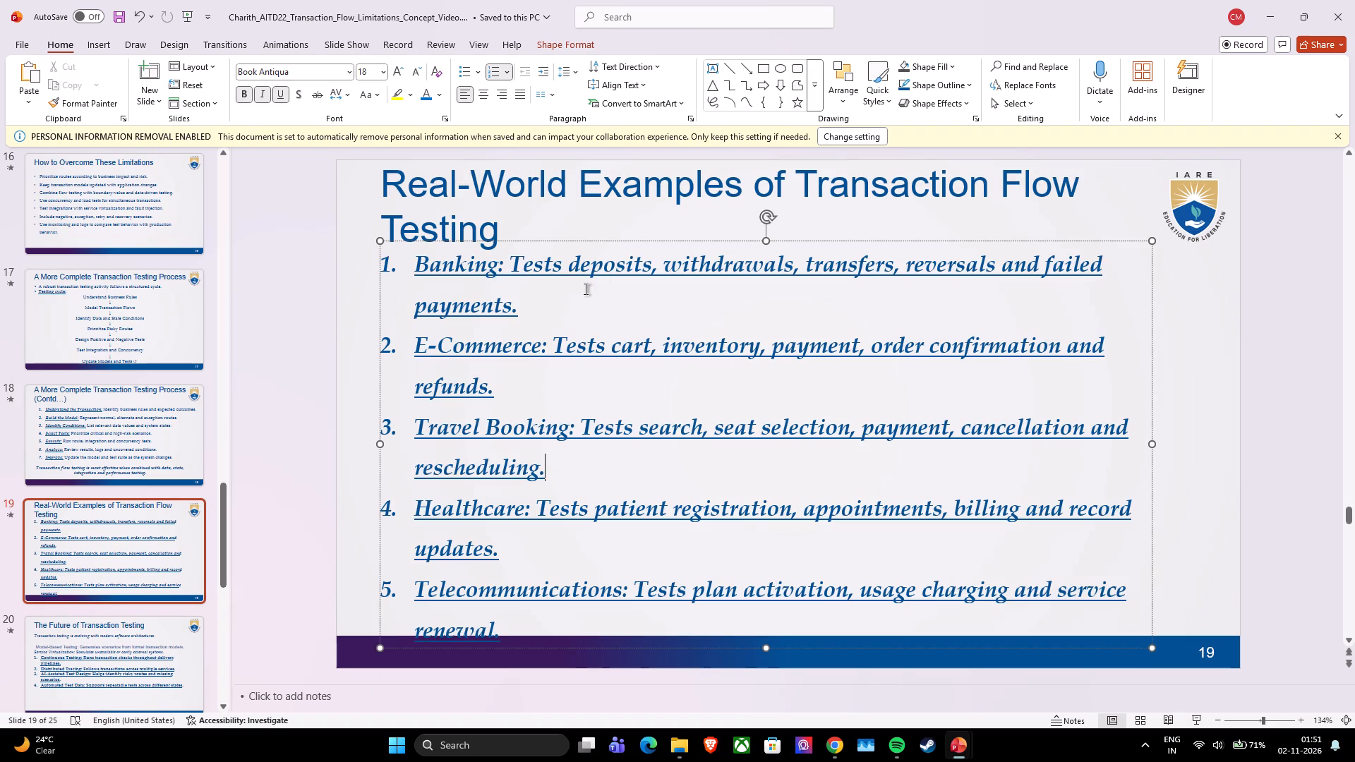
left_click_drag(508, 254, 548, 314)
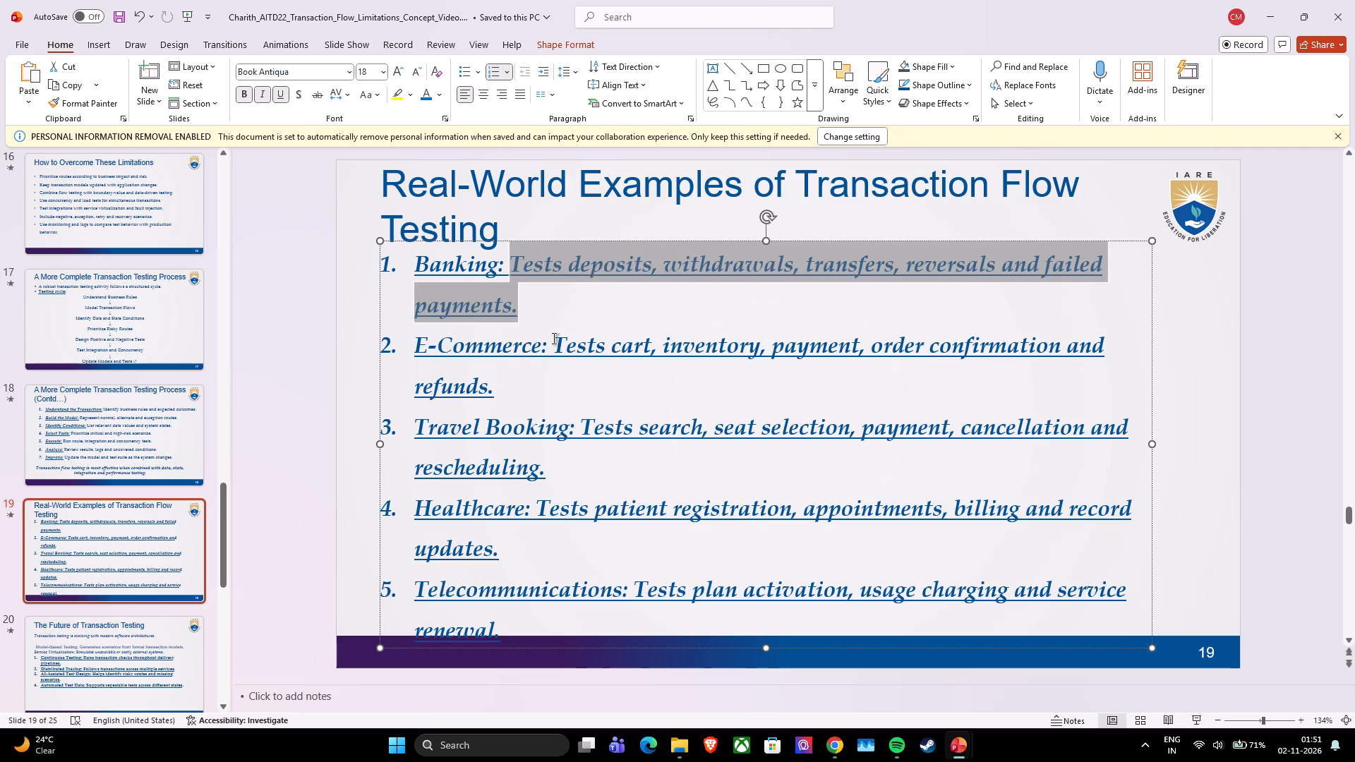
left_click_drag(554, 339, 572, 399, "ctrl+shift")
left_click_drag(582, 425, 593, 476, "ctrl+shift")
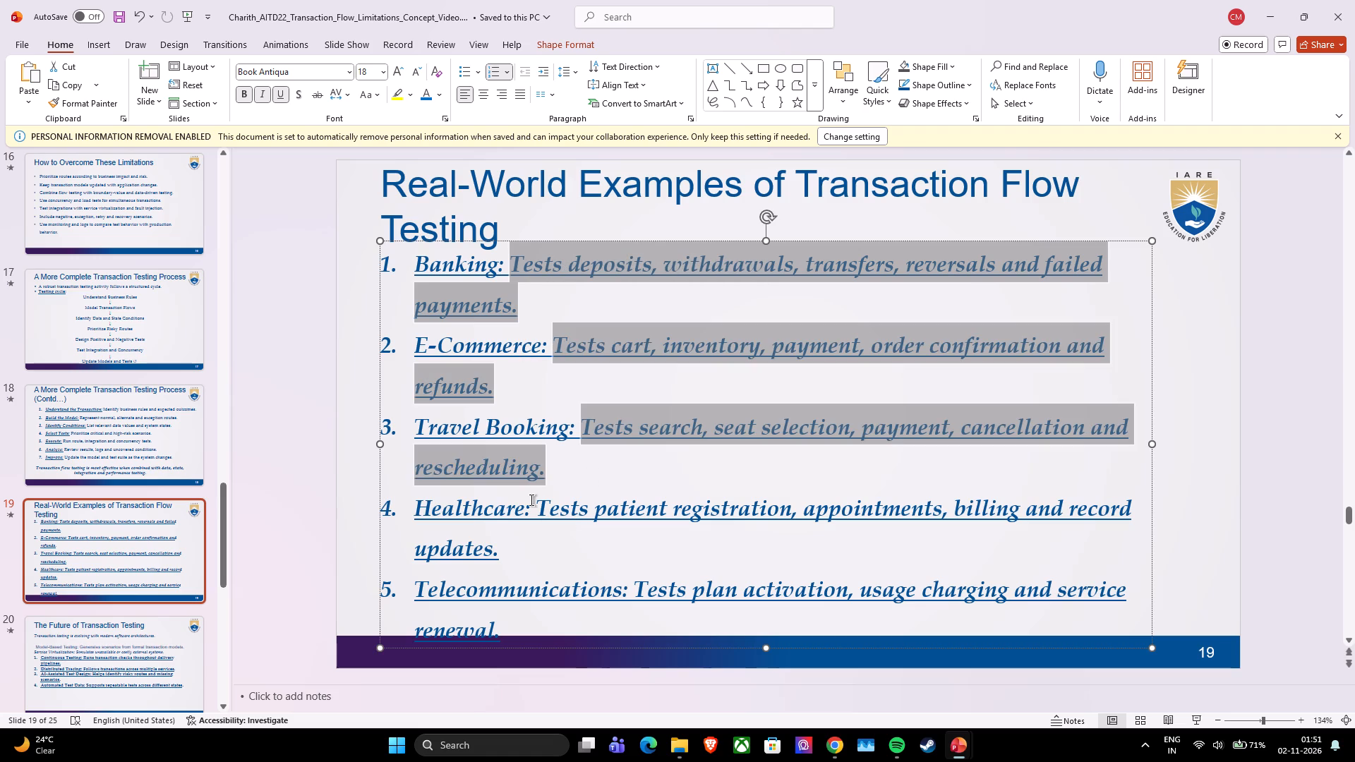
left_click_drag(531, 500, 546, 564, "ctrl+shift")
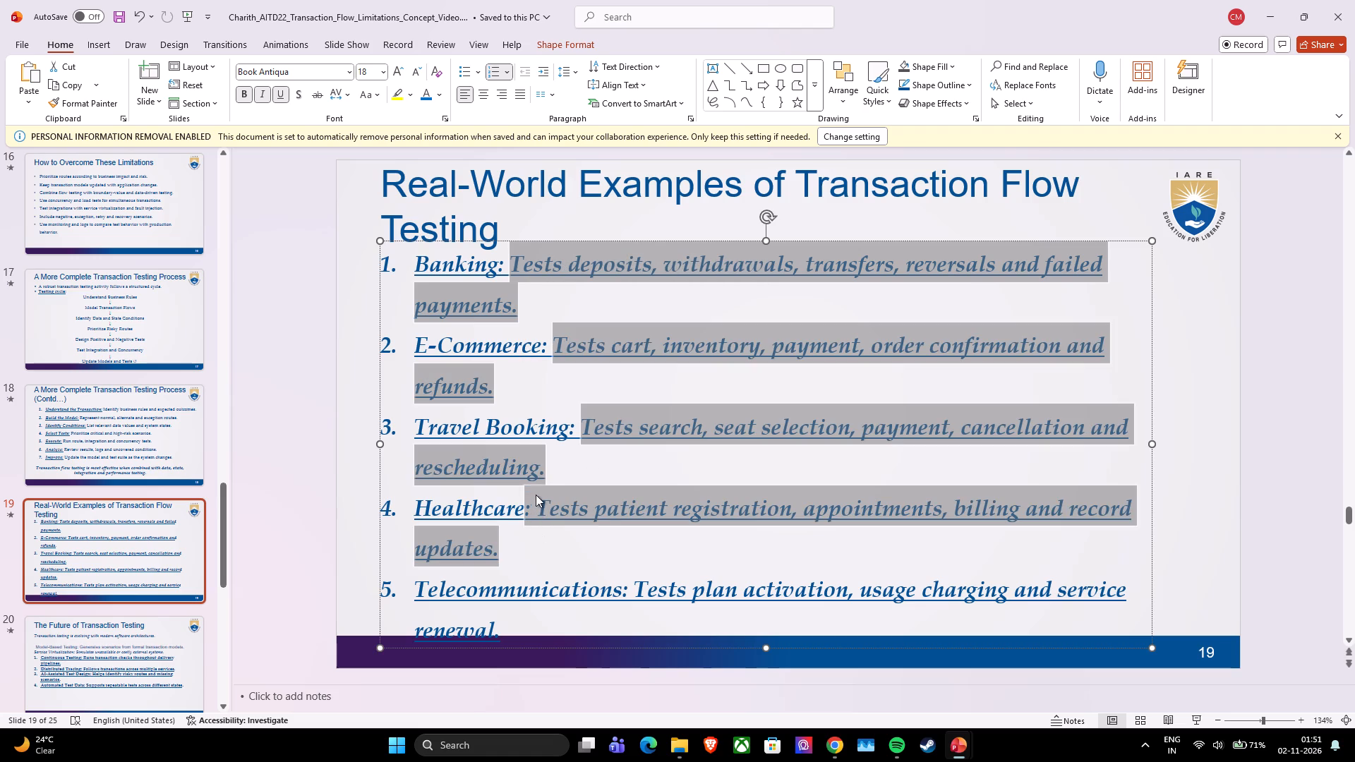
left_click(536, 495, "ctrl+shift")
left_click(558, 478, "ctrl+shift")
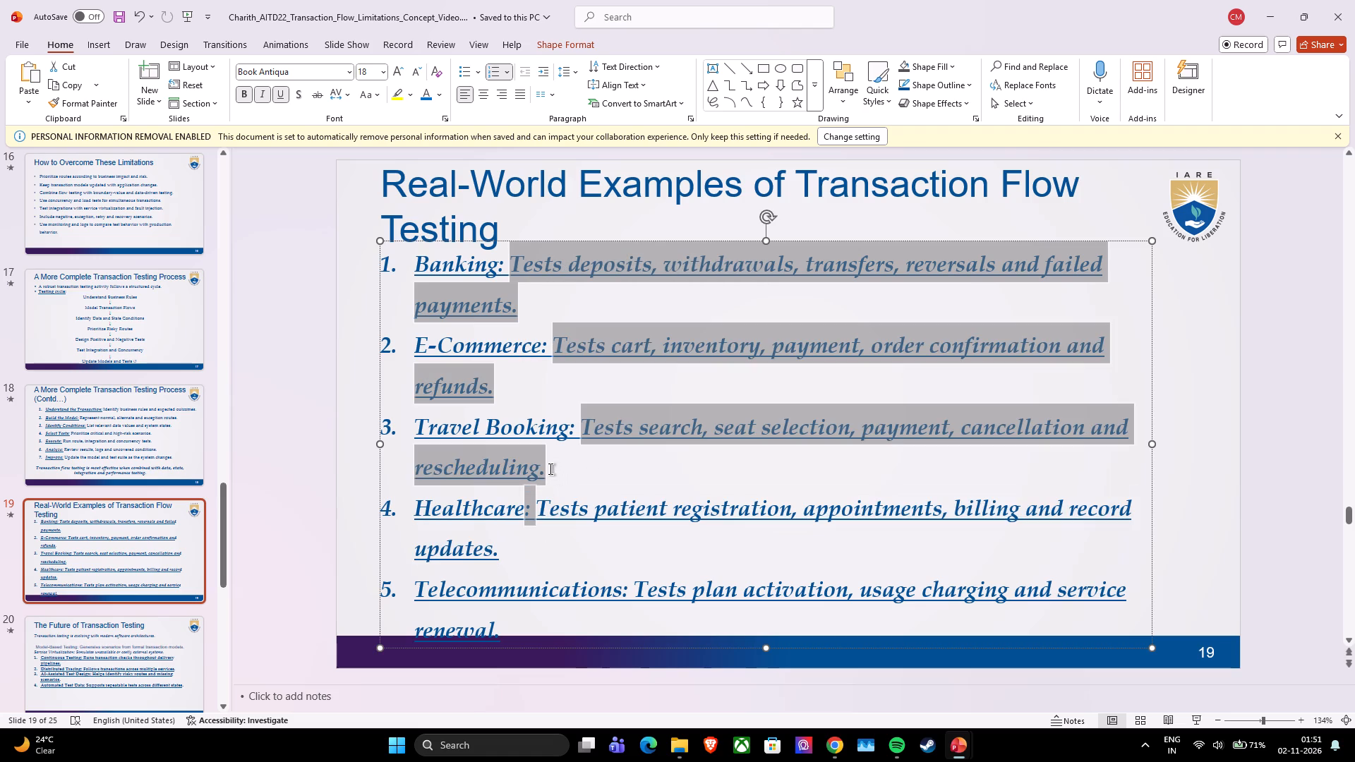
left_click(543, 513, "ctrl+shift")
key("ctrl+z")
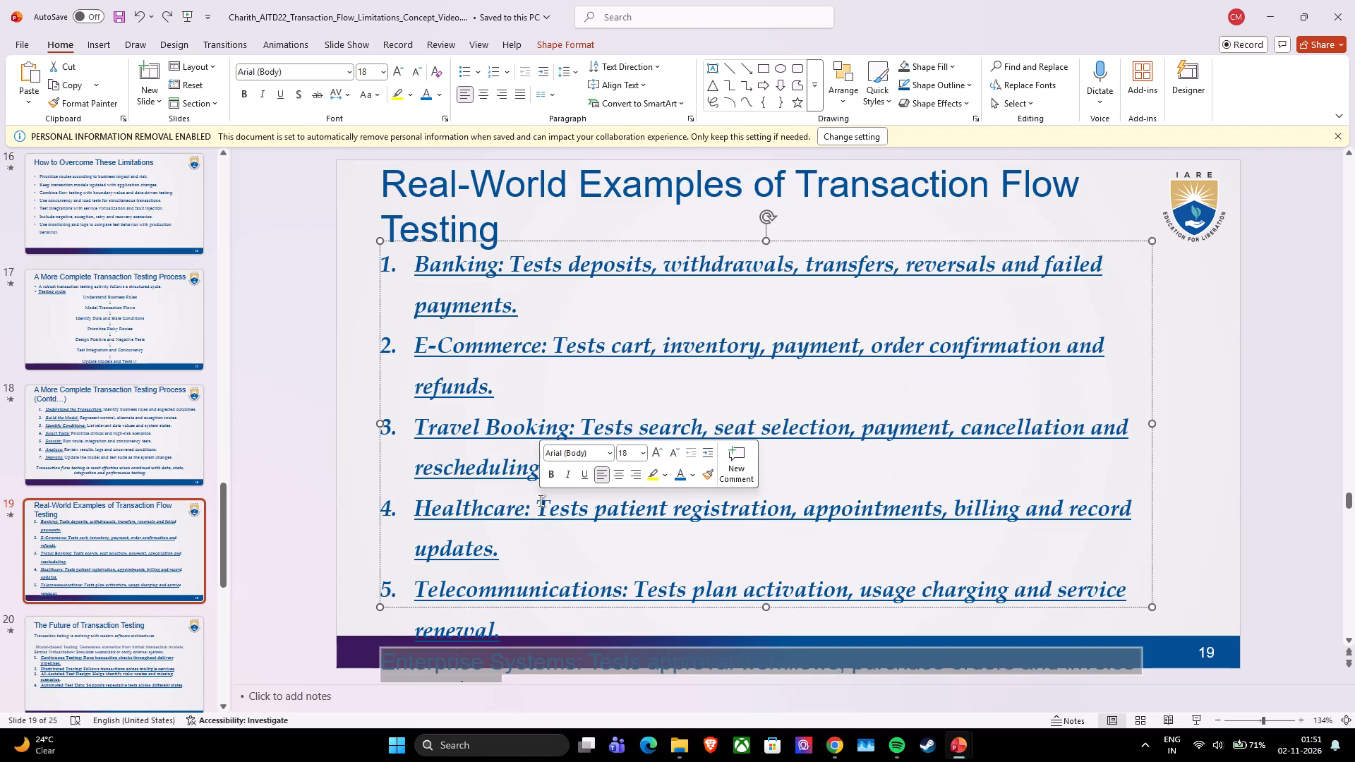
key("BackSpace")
Remove the italic and bold from the descriptions after the colons in all five items of slide 19's list.
left_click_drag(512, 255, 528, 310)
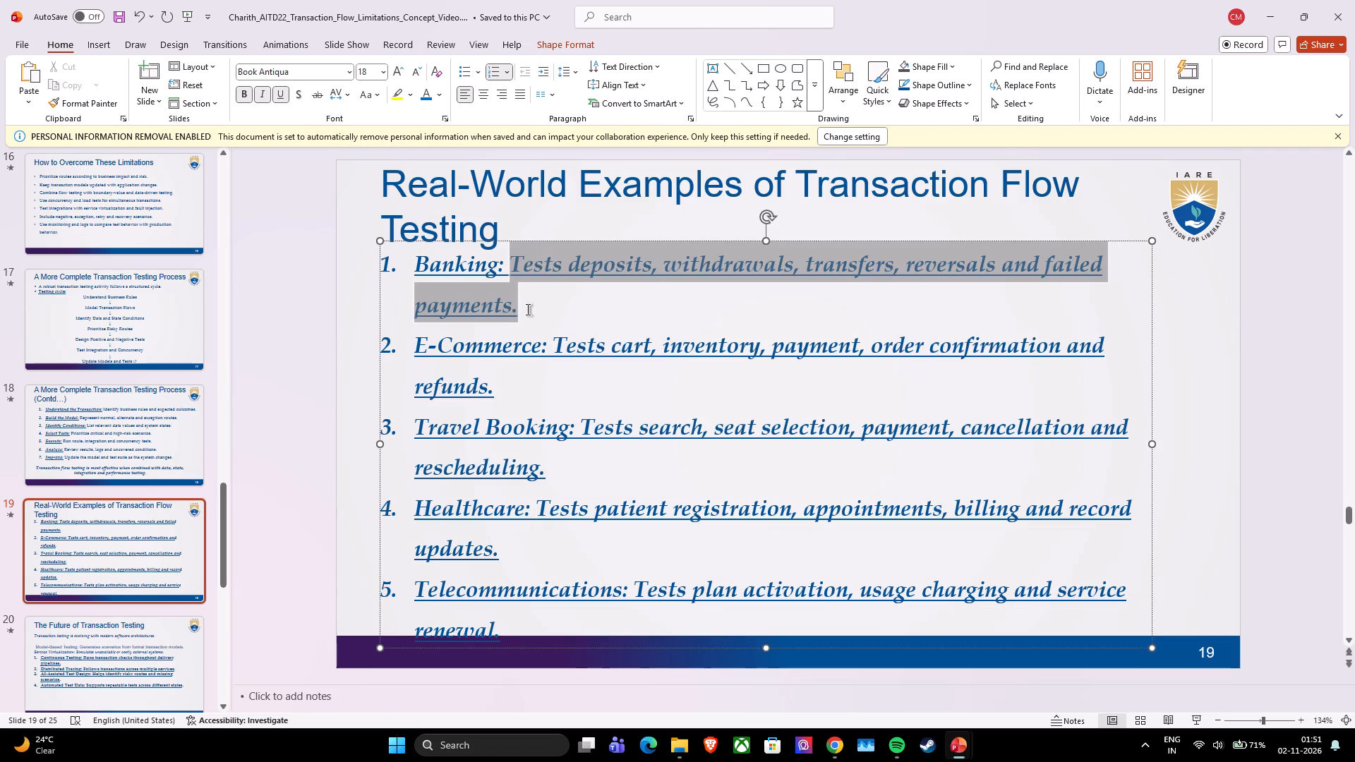
left_click_drag(528, 310, 534, 325)
left_click_drag(555, 339, 571, 401, "ctrl+shift")
left_click_drag(589, 423, 598, 454, "ctrl+shift")
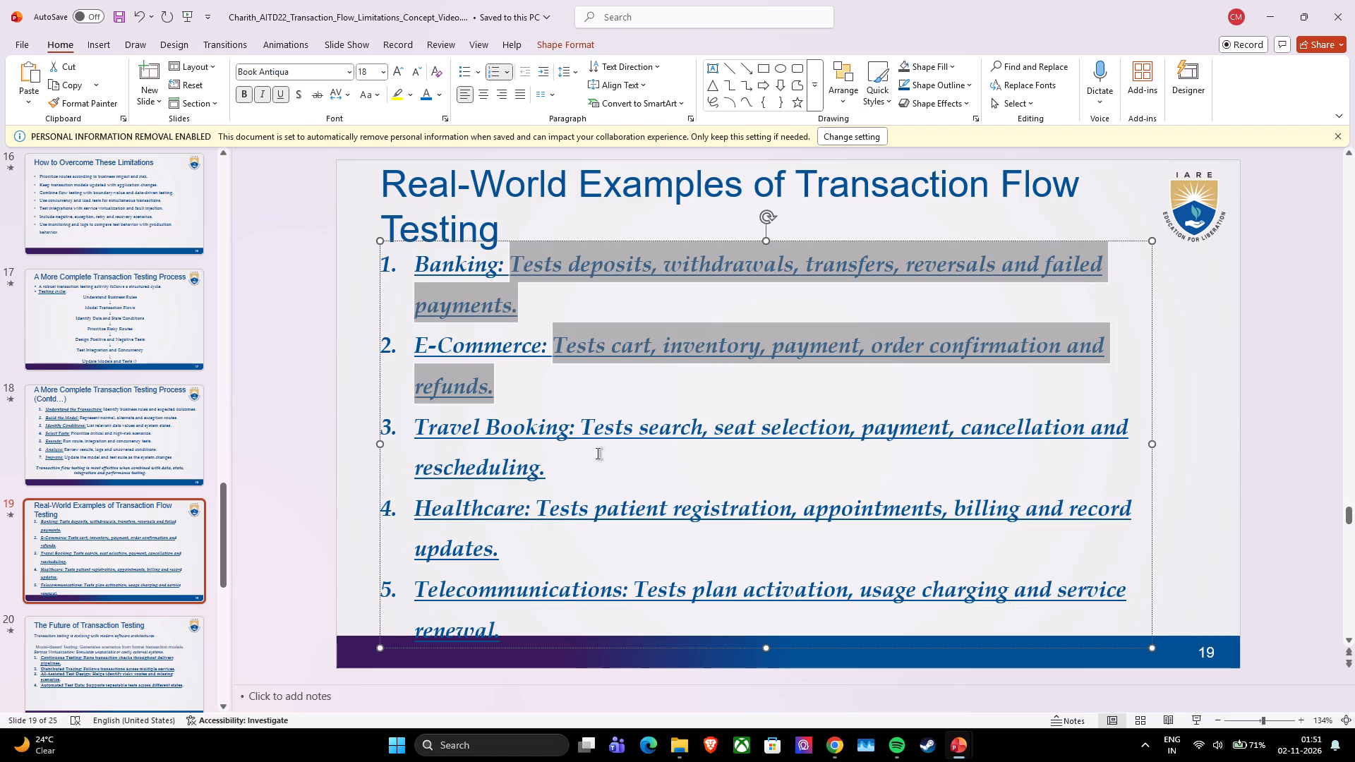
left_click_drag(598, 454, 602, 473, "ctrl+shift")
left_click_drag(538, 502, 548, 545, "ctrl+shift")
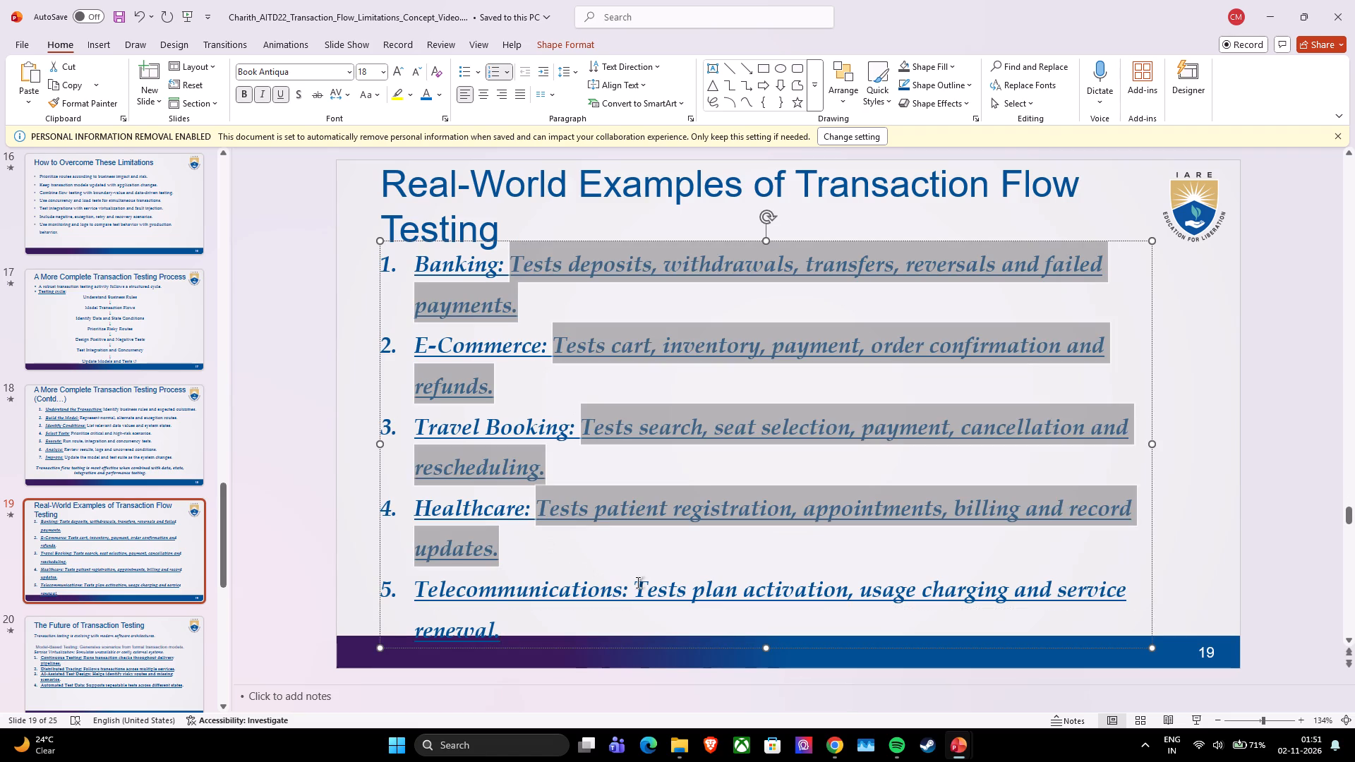
left_click_drag(639, 582, 655, 625, "ctrl+shift")
key("ctrl+i")
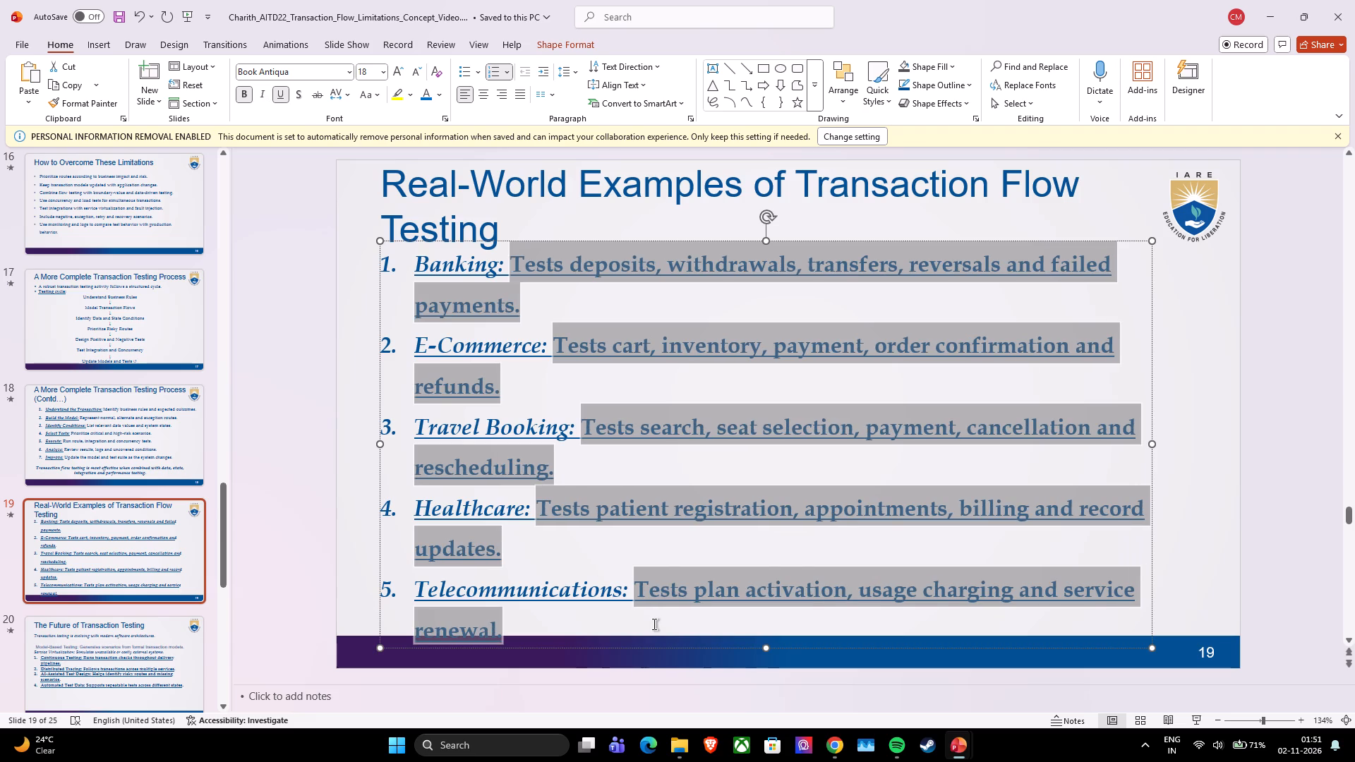
key("ctrl+b")
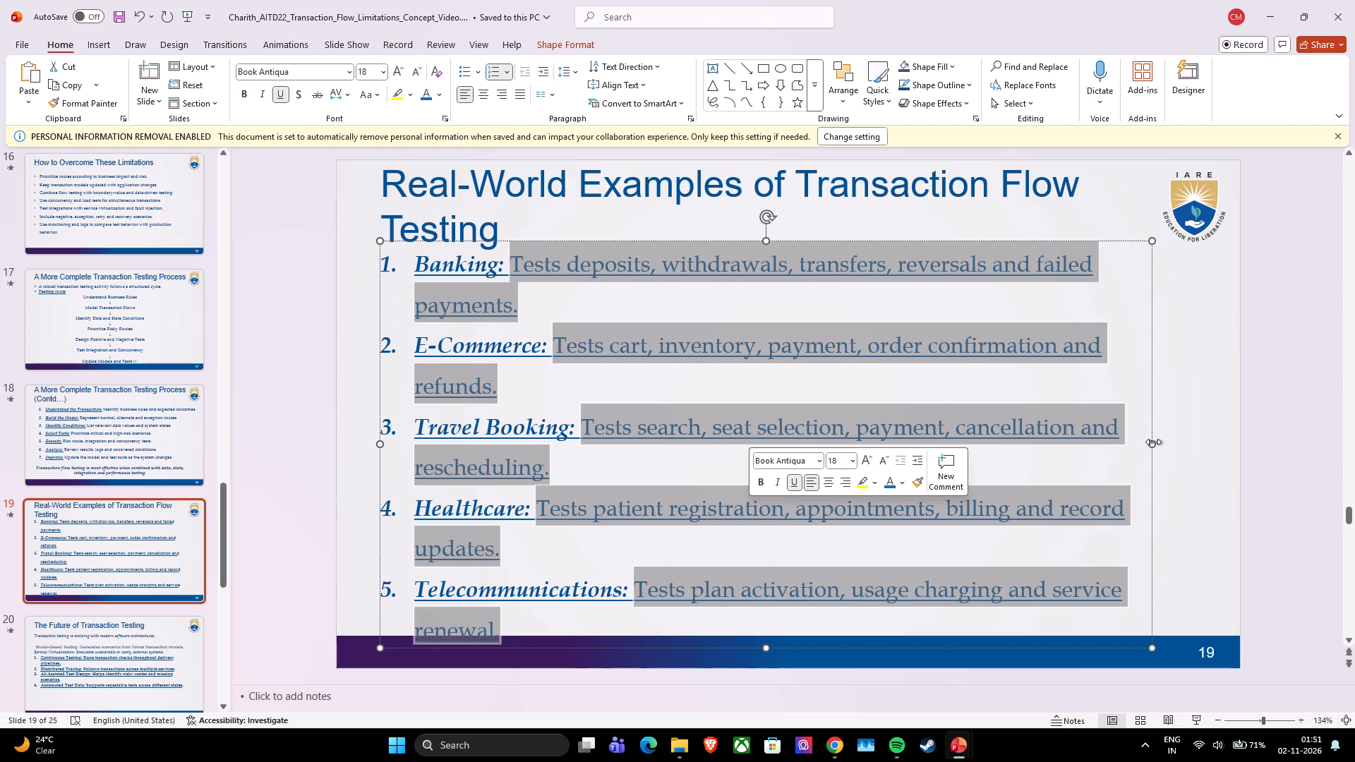
Widen slide 19's list box toward the slide's edge and move the list slightly down, away from the title.
left_click_drag(1152, 443, 1214, 447)
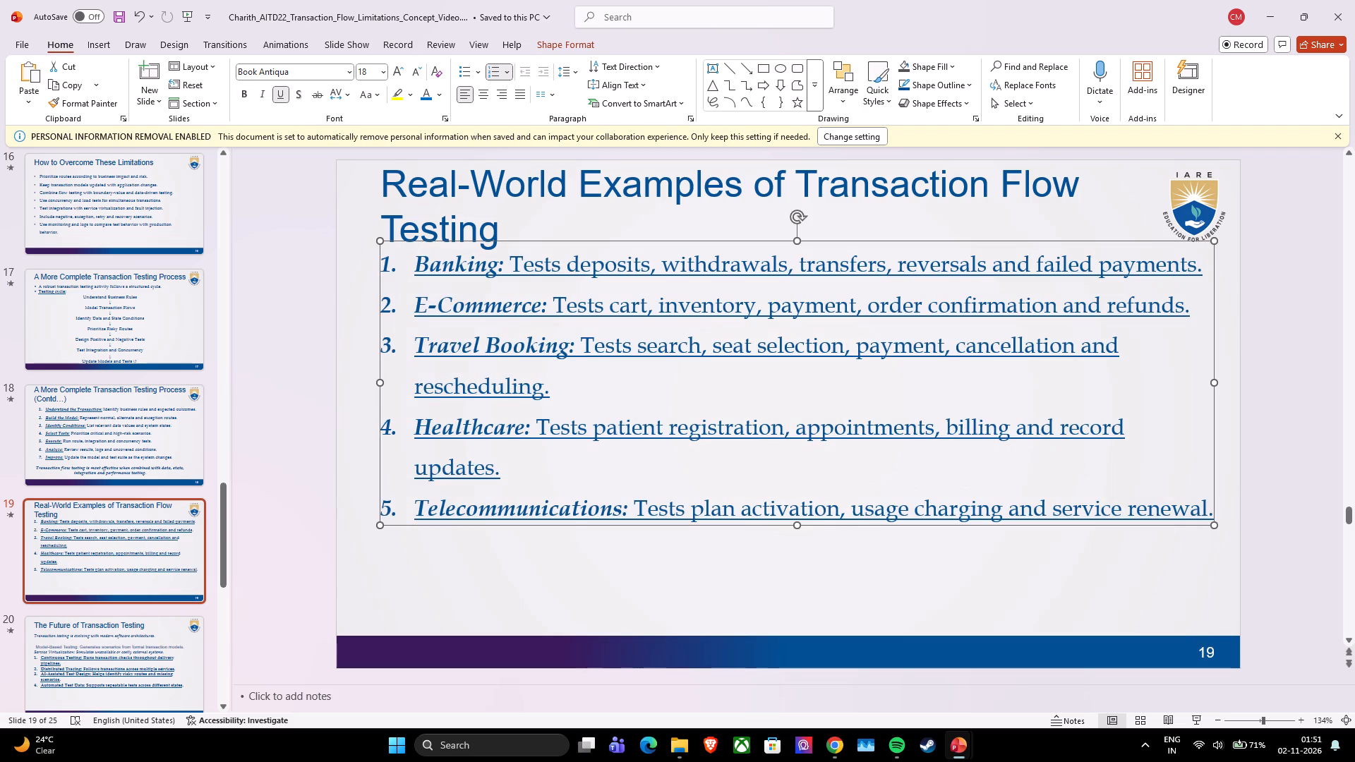
left_click_drag(874, 526, 868, 553)
left_click(1287, 322)
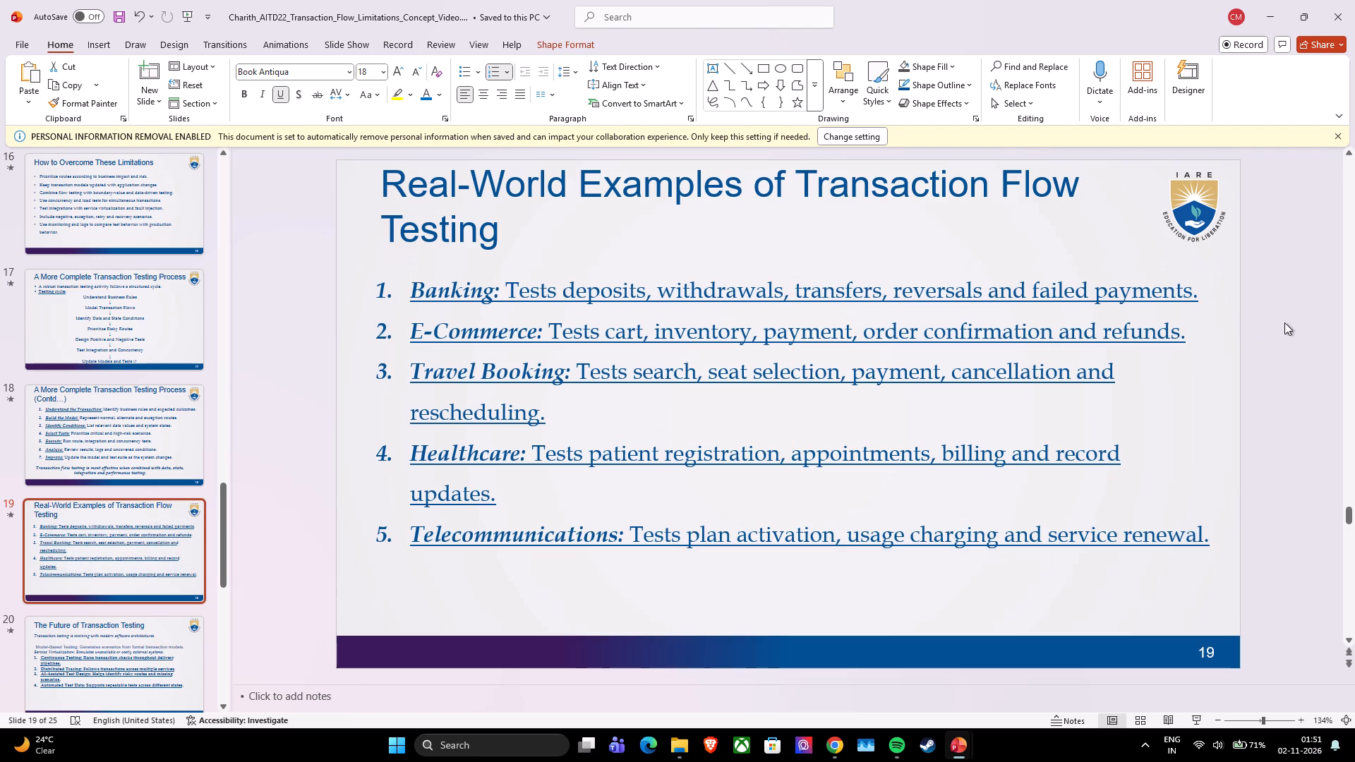
Remove the underline from the descriptions after the labels in all five items of slide 19's list.
left_click_drag(507, 284, 1035, 287, "ctrl+shift")
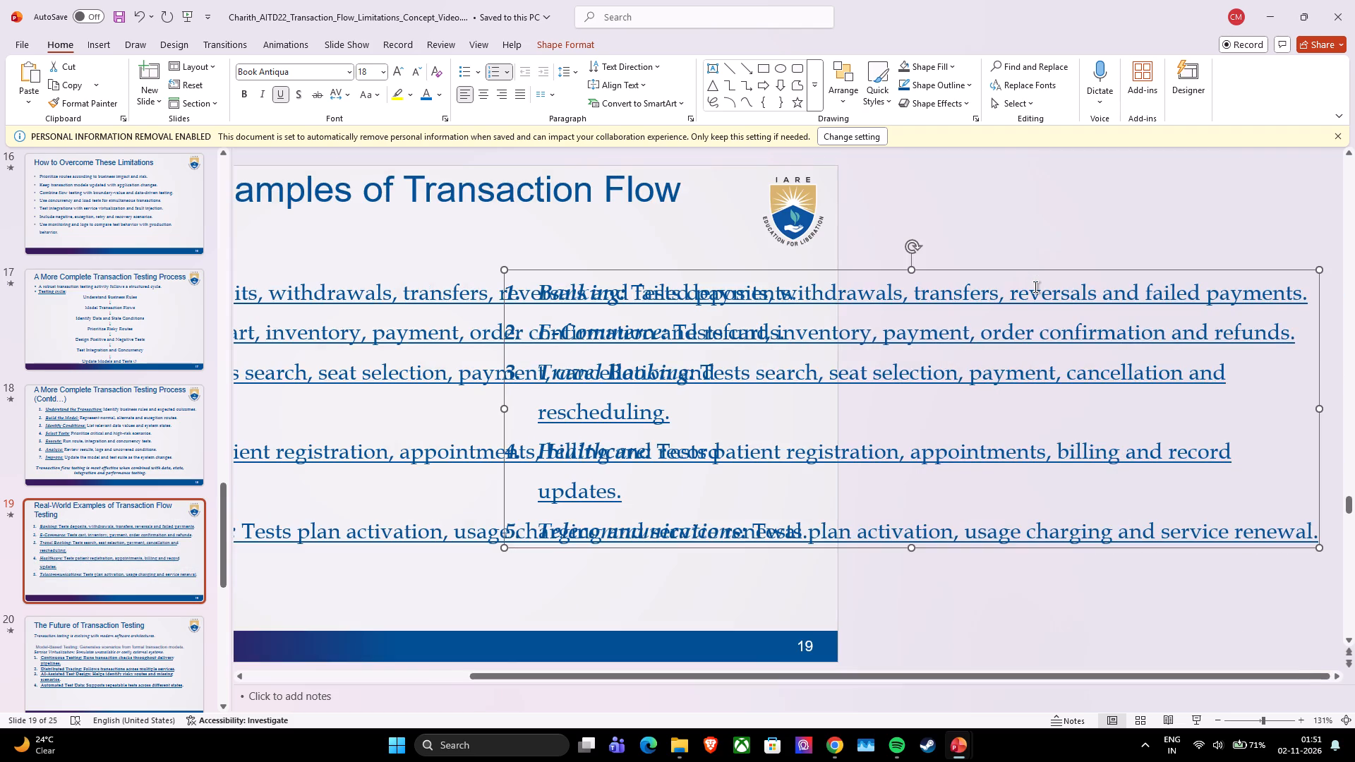
key("ctrl+z")
left_click_drag(507, 291, 920, 294)
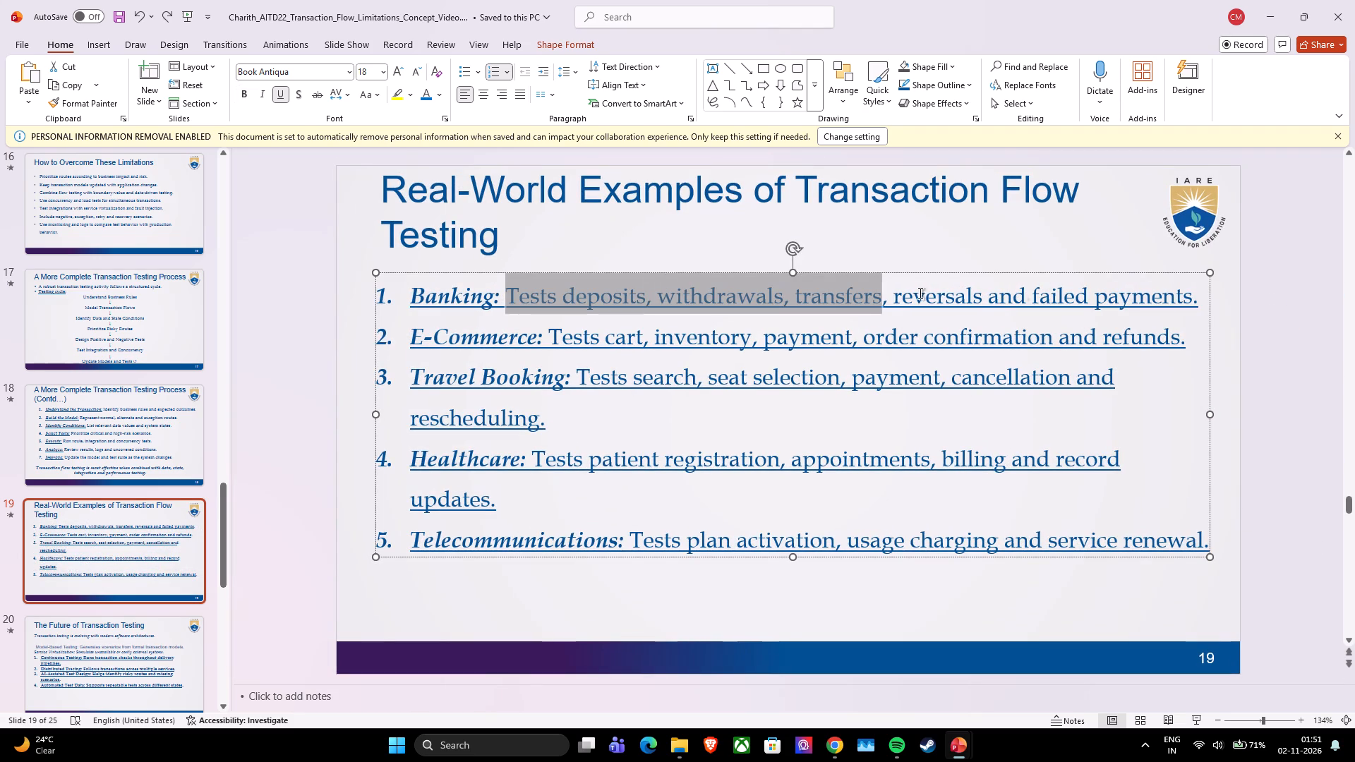
left_click_drag(920, 294, 1259, 277)
left_click_drag(549, 332, 1299, 315, "ctrl+shift")
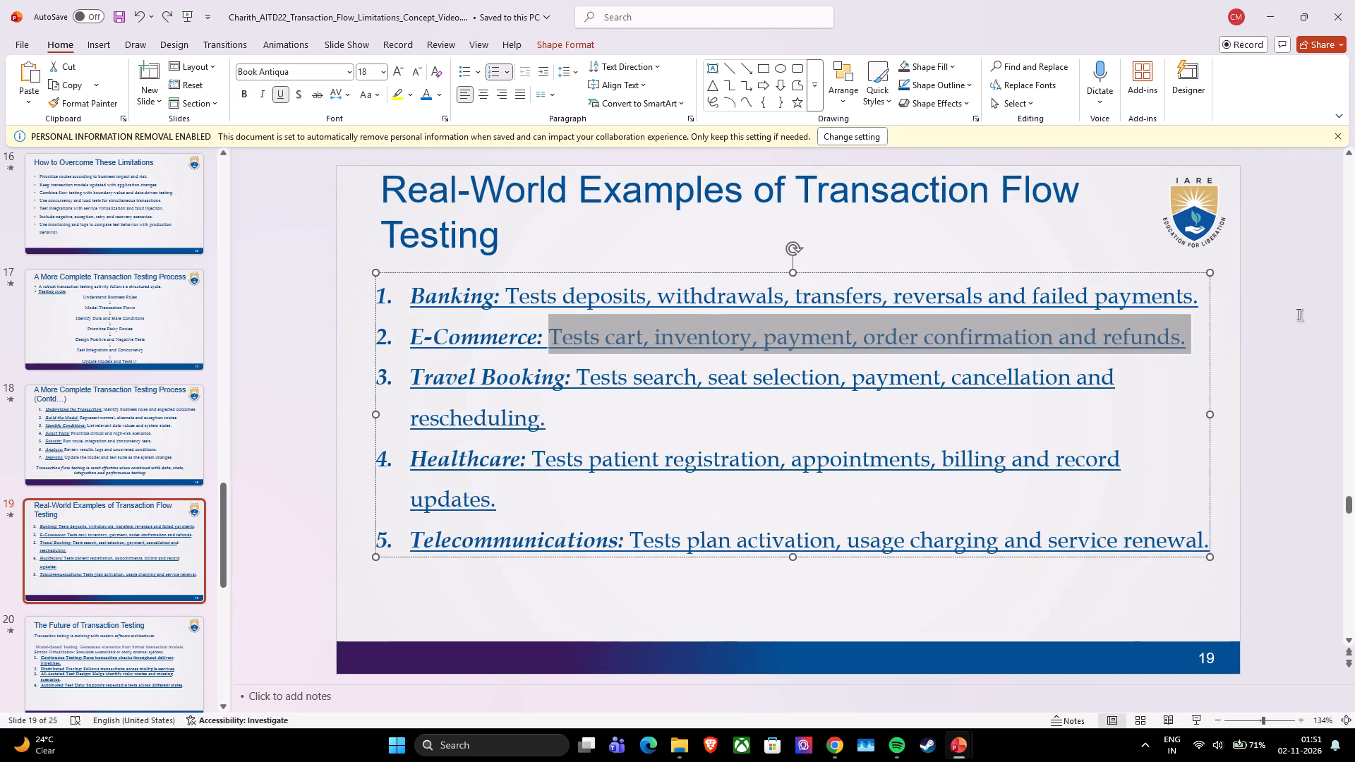
left_click_drag(1299, 315, 1254, 340, "ctrl+shift")
left_click_drag(506, 288, 1122, 281, "ctrl+shift")
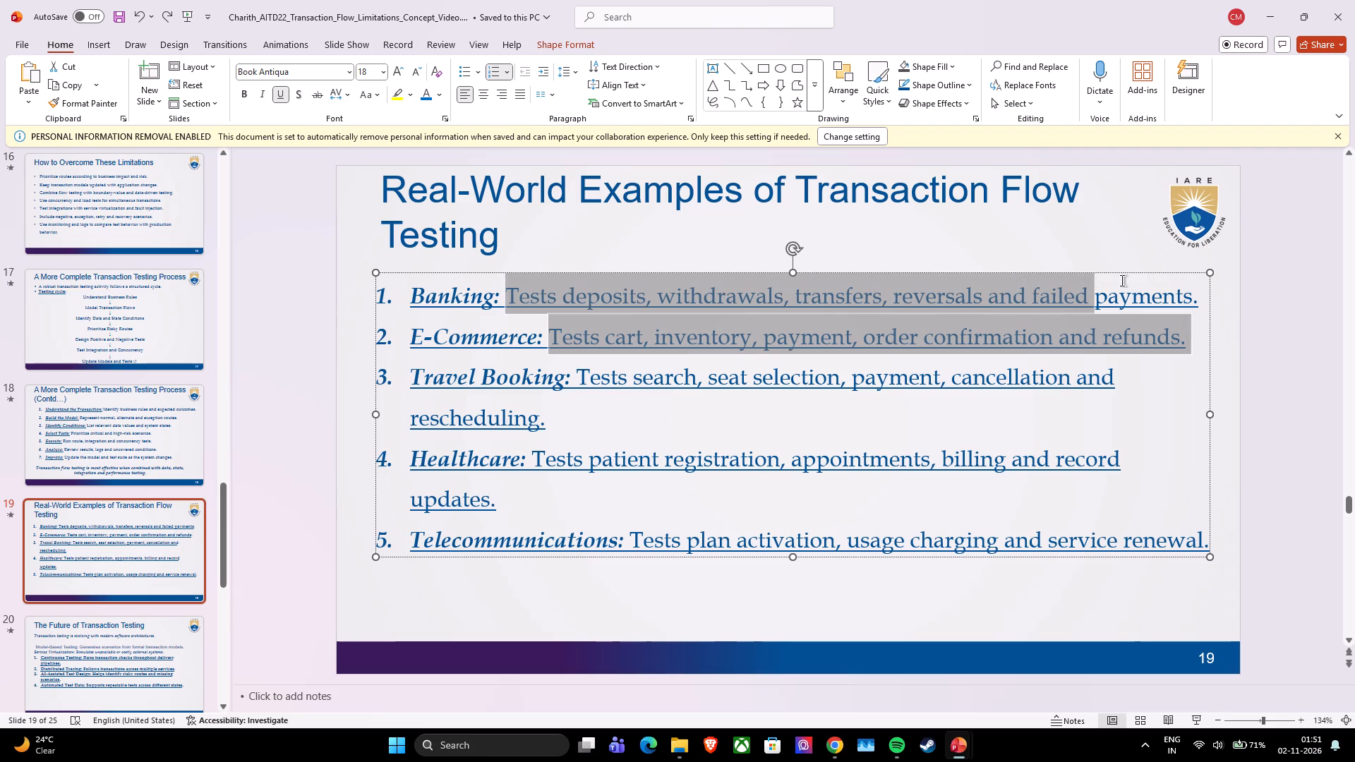
left_click_drag(1122, 281, 1201, 301, "ctrl+shift")
left_click_drag(572, 373, 584, 408, "ctrl+shift")
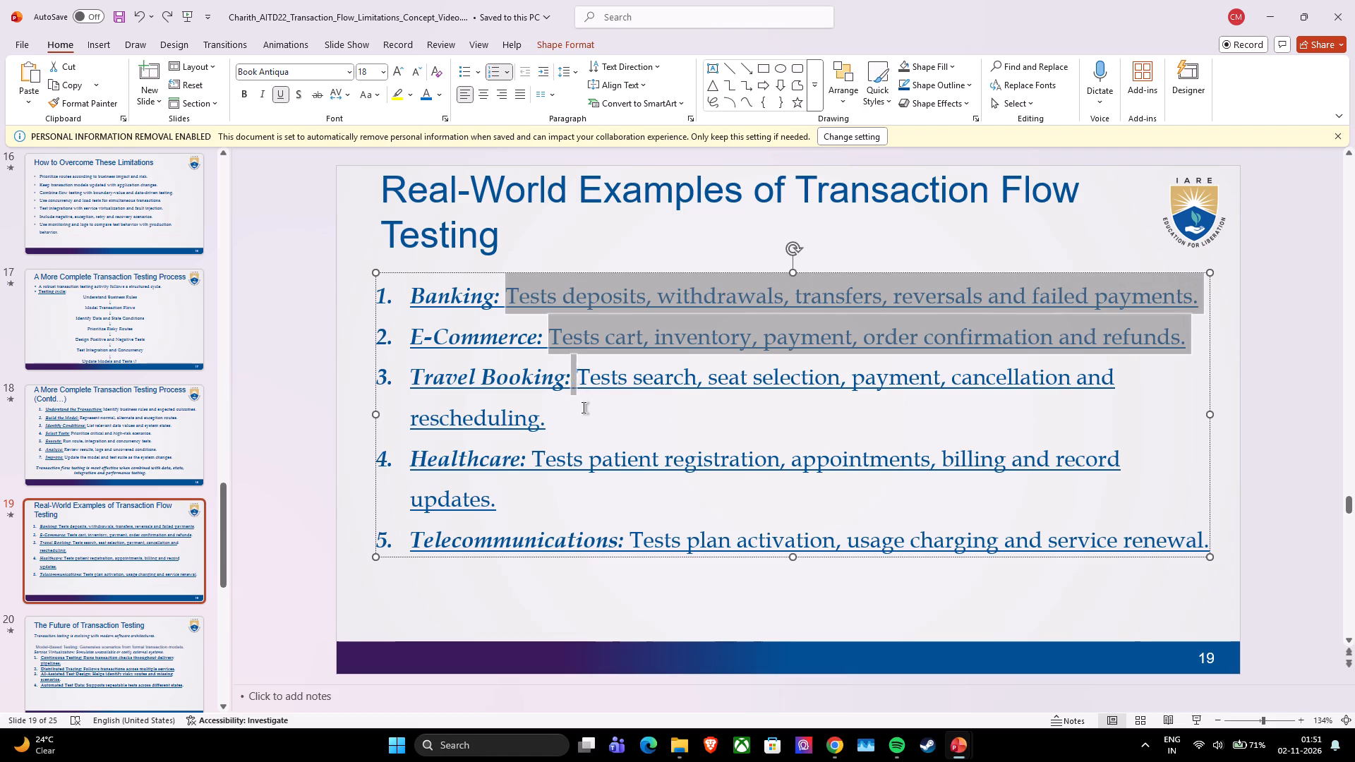
left_click_drag(584, 408, 585, 412, "ctrl+shift")
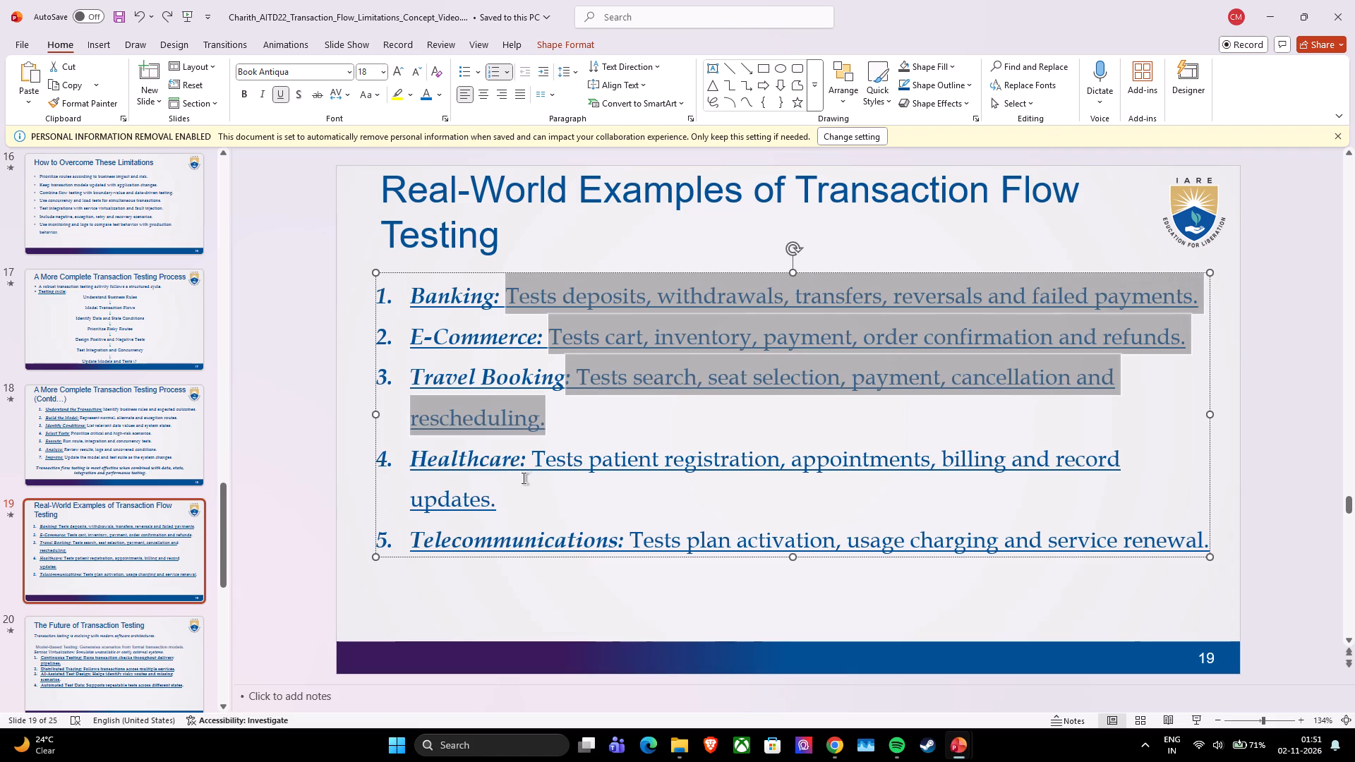
left_click_drag(537, 452, 549, 505, "ctrl+shift")
left_click_drag(633, 528, 690, 533, "ctrl+shift")
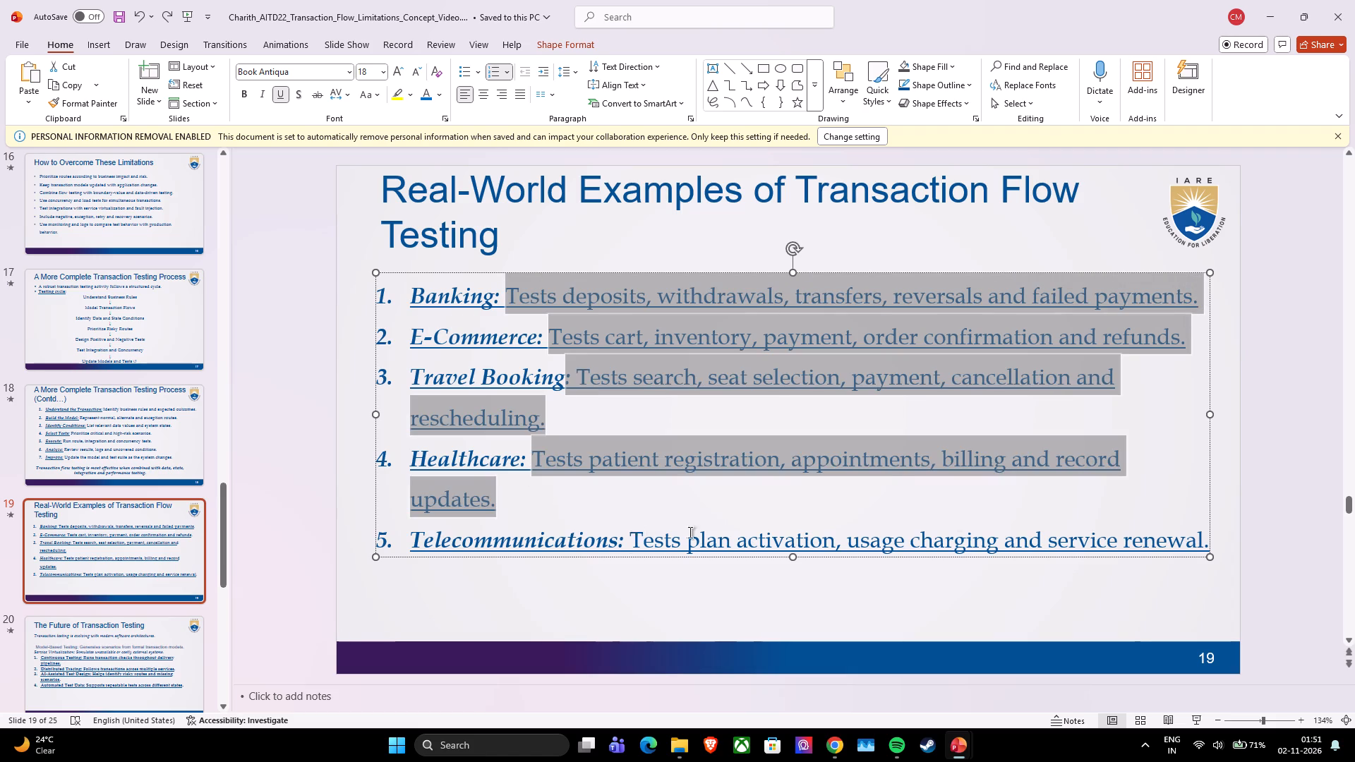
left_click_drag(690, 533, 1286, 544, "ctrl+shift")
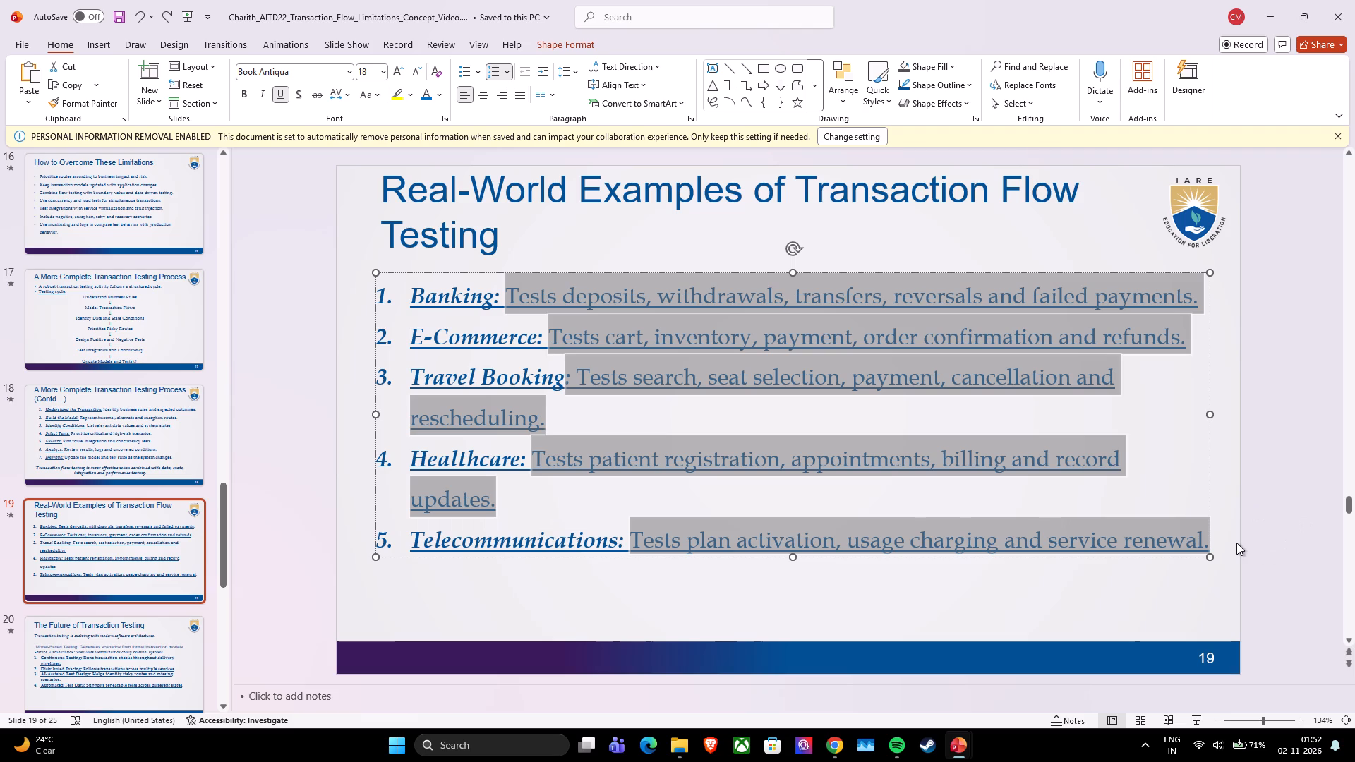
key("ctrl+u")
left_click(623, 449)
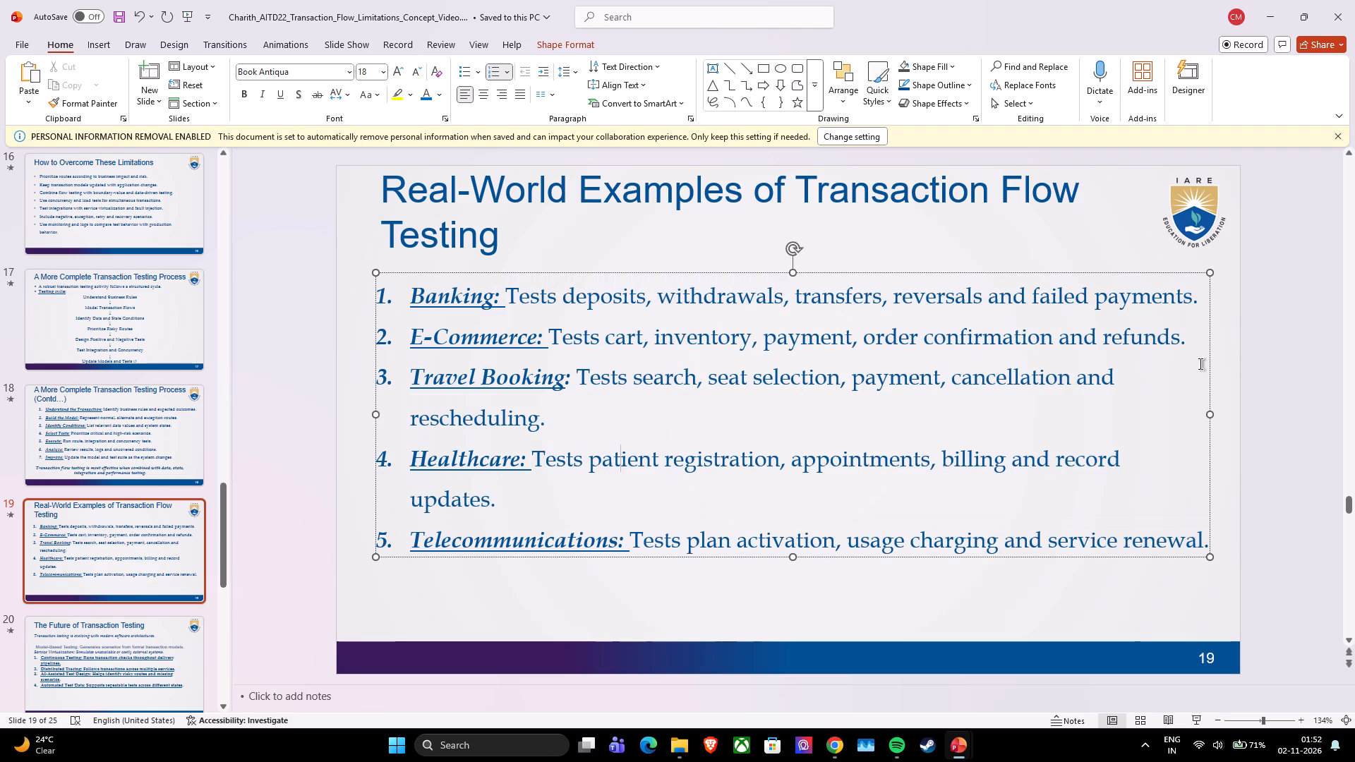
left_click(1279, 406)
Move slide 20's body text box slightly down, away from the title.
key("Down")
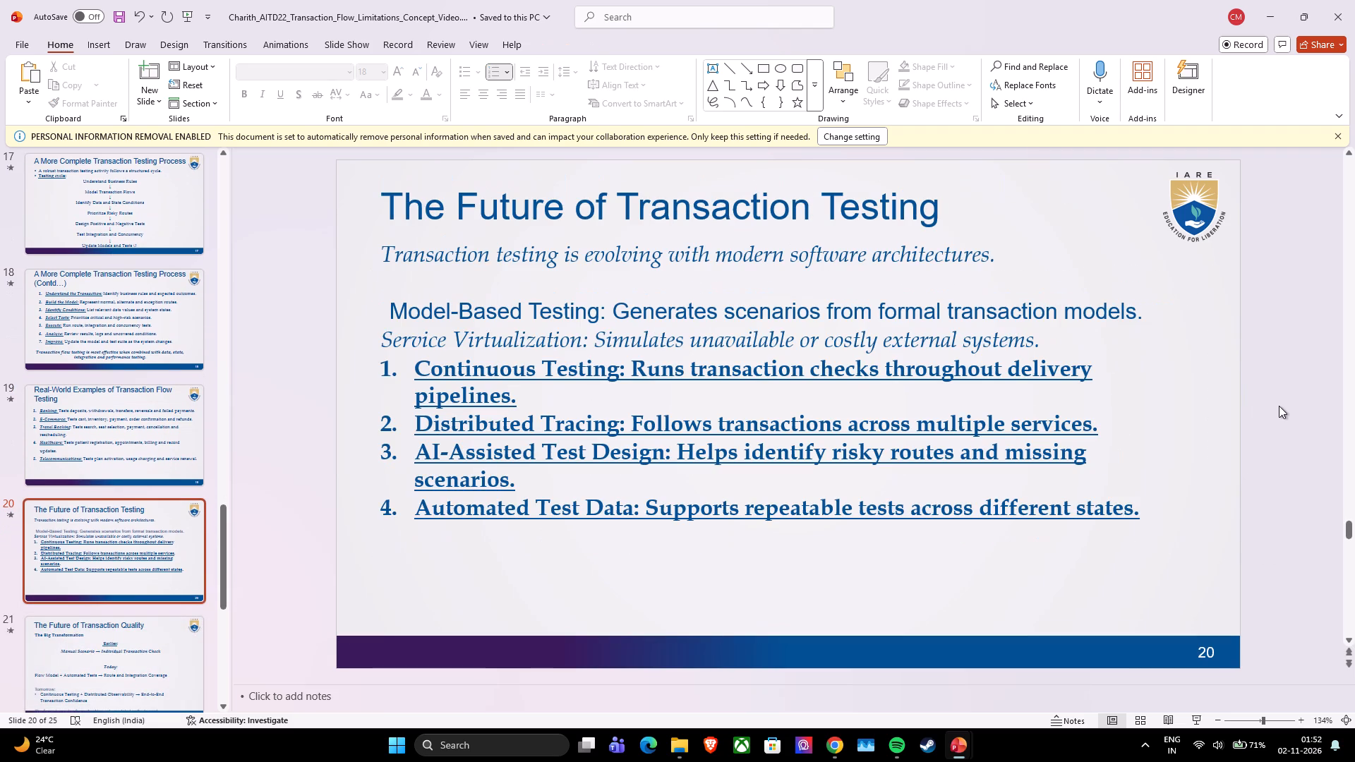
left_click(870, 406)
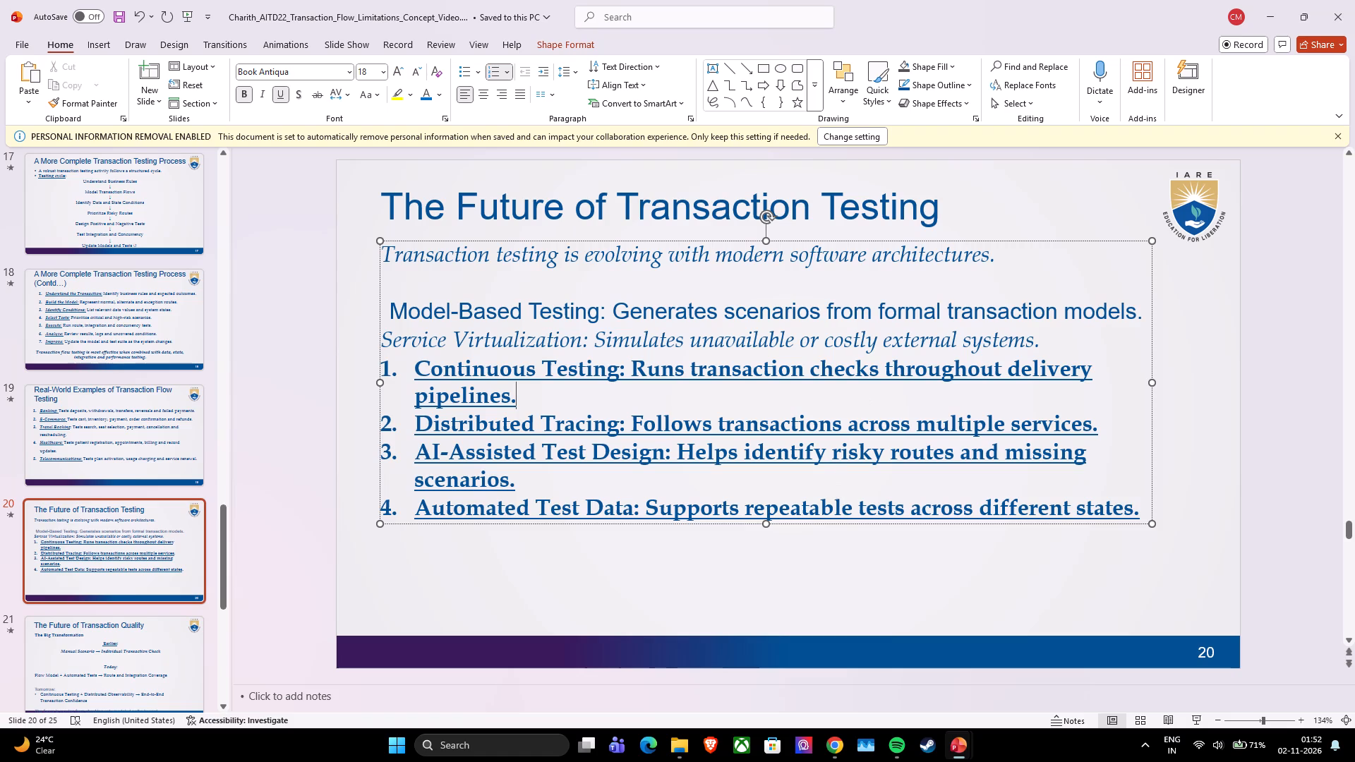
left_click_drag(850, 526, 851, 540)
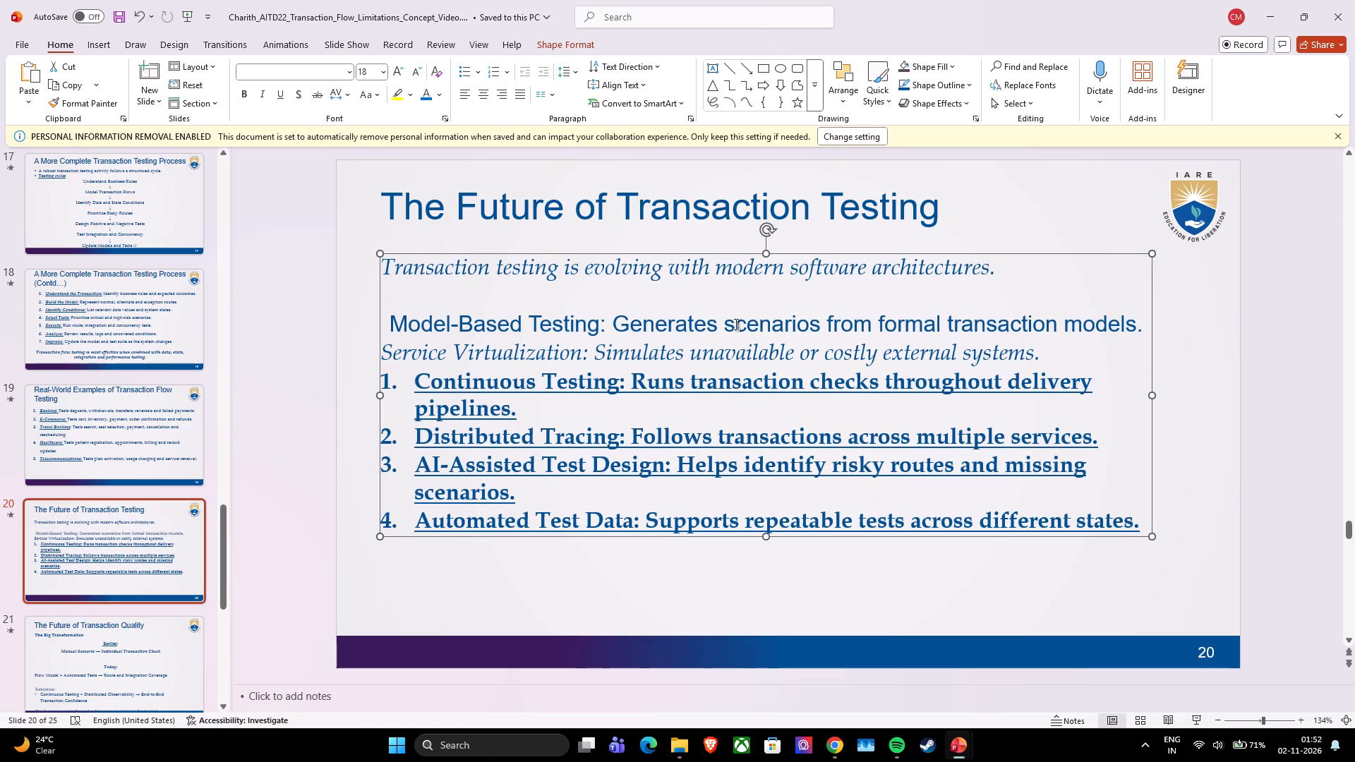
Insert a blank line after the "Service Virtualization" line on slide 20, above the numbered list.
left_click(689, 302)
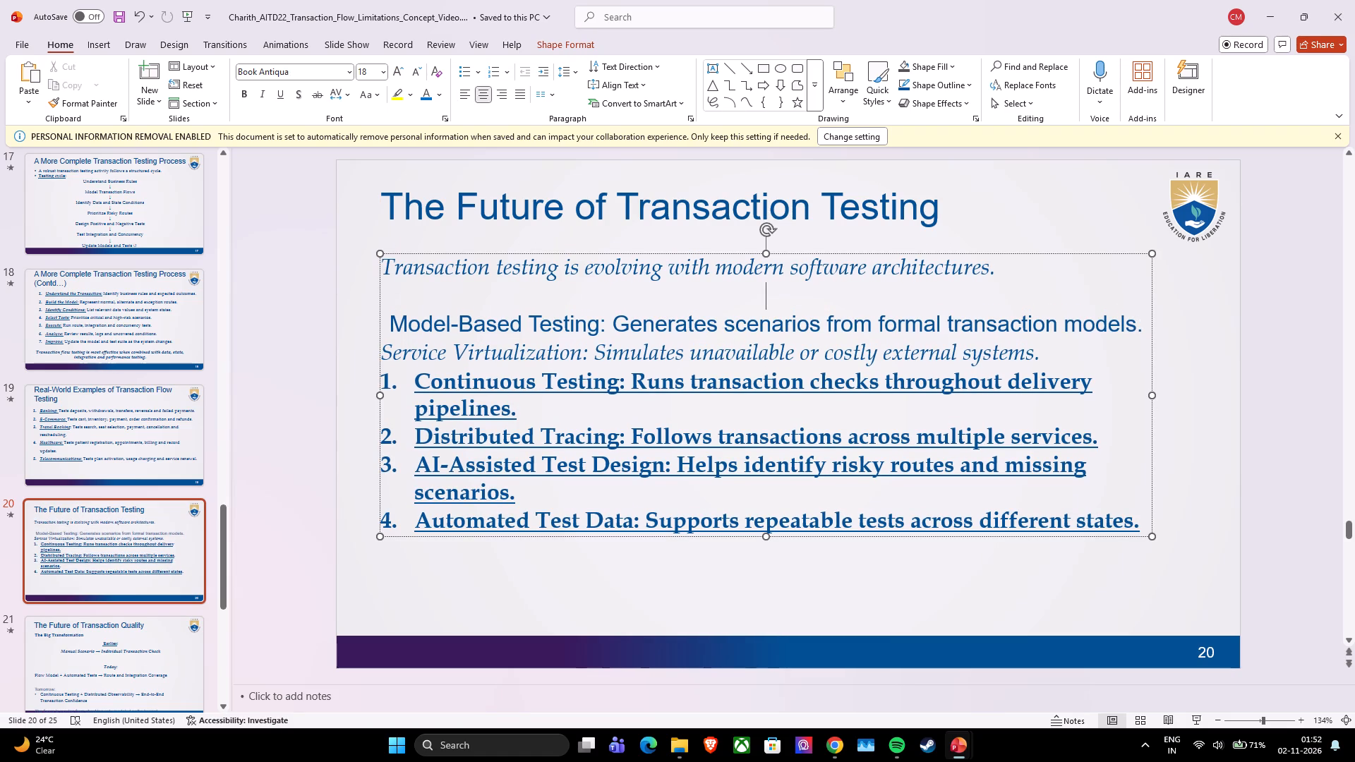
left_click(1100, 355)
key("Return")
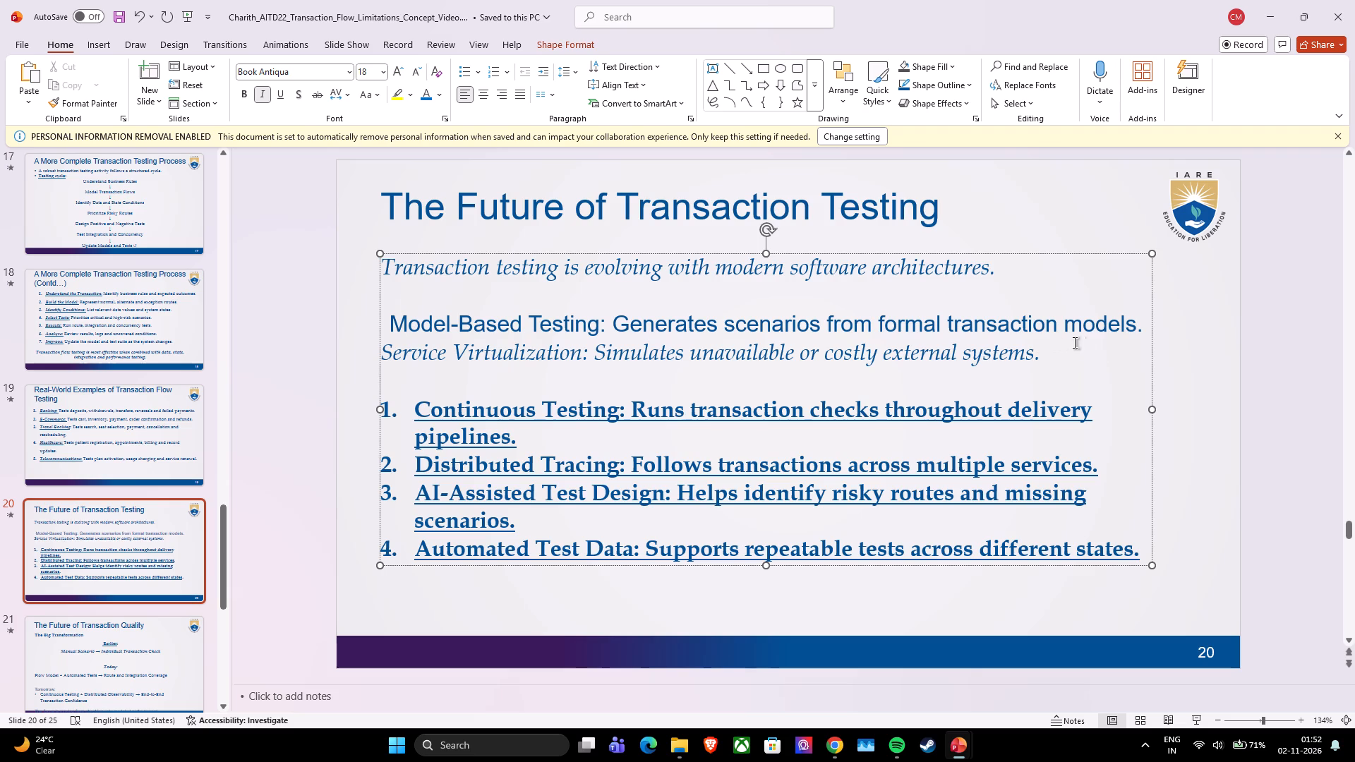
Remove the blank line above "Model-Based Testing" on slide 20 and left-align that line directly under the introductory sentence.
left_click(392, 325)
key("BackSpace")
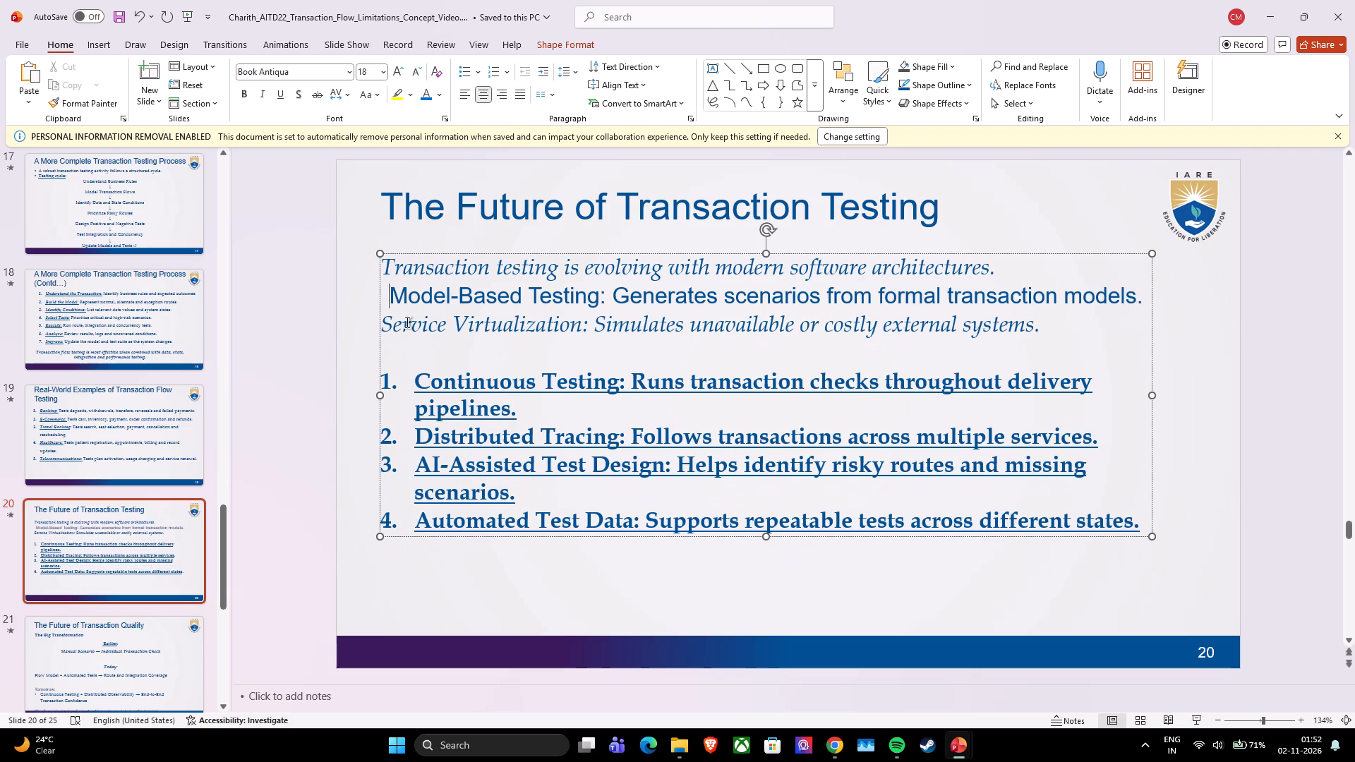
key("BackSpace")
key("Return")
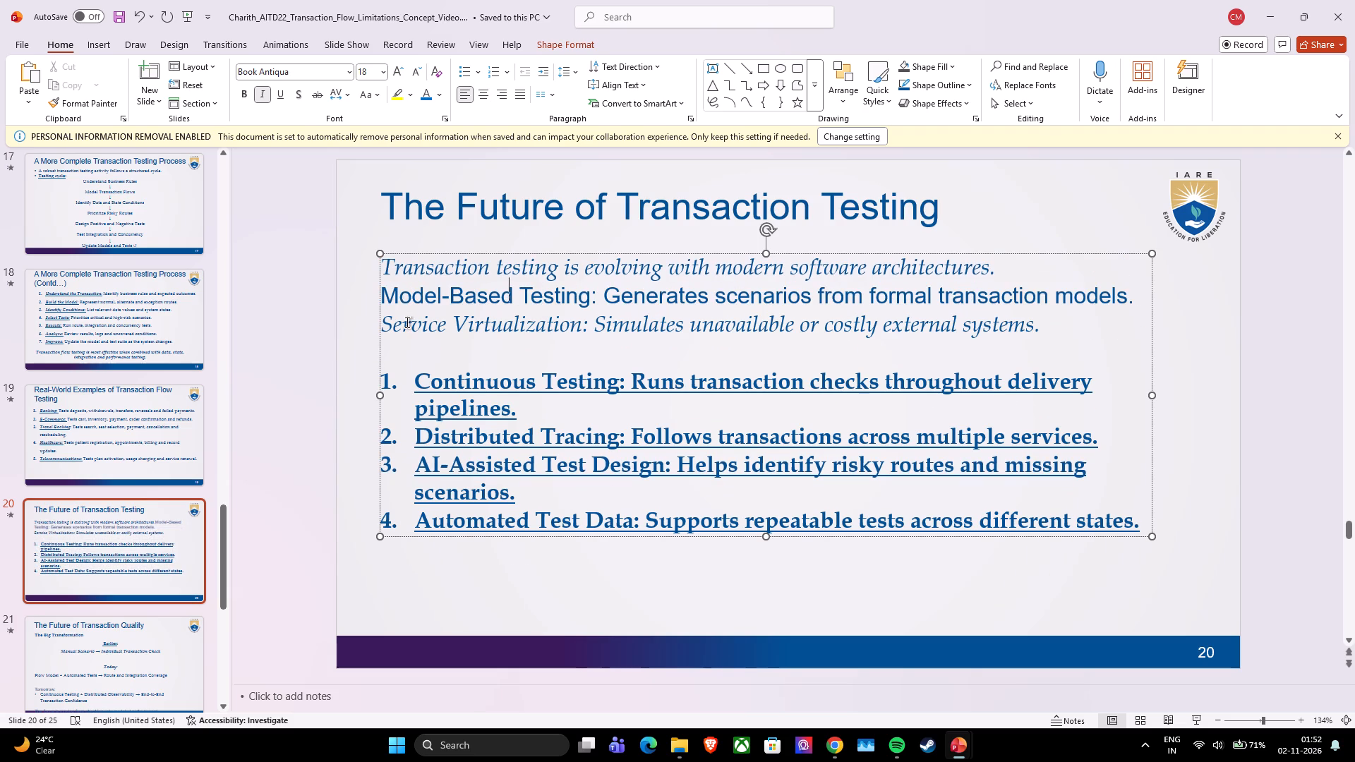
Format slide 20's "Model-Based Testing" line in italic Book Antiqua to match the lines around it.
key("ctrl+shift+Down")
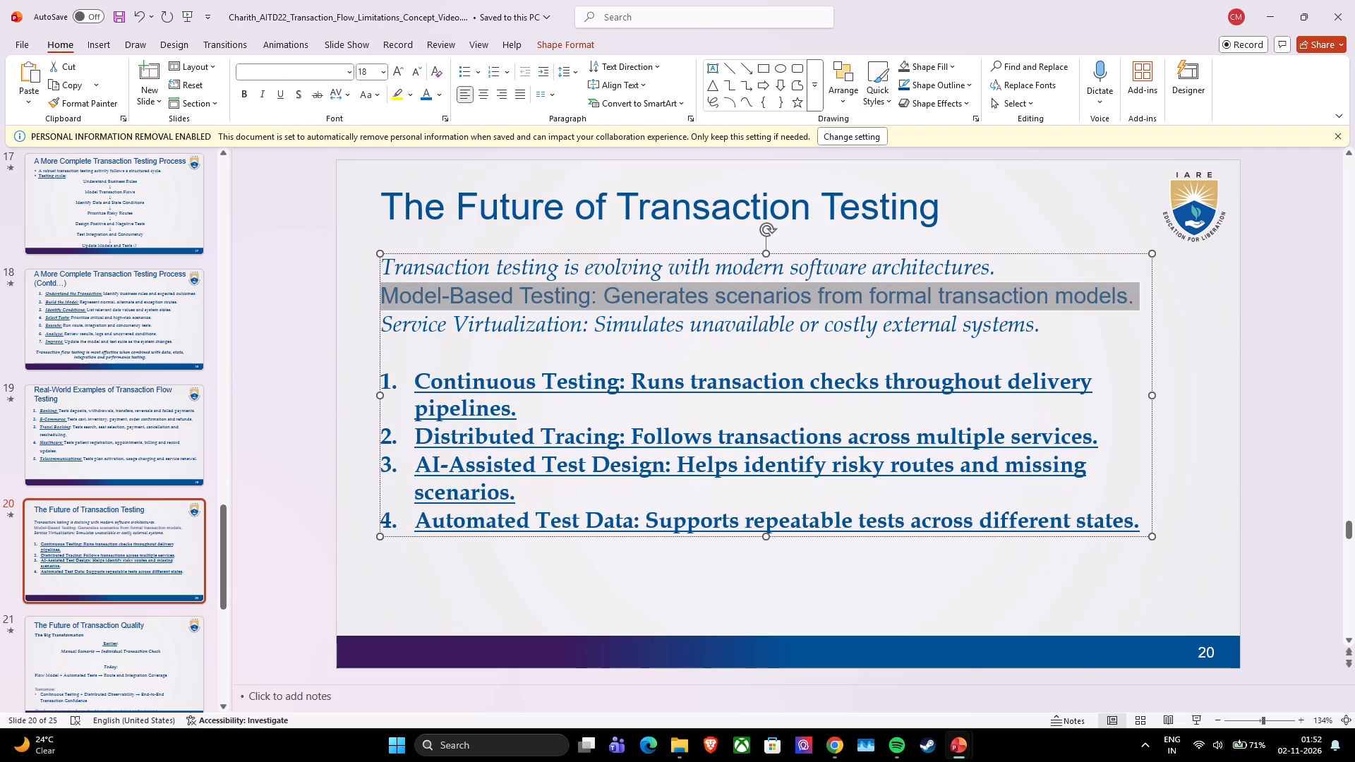
key("ctrl+i")
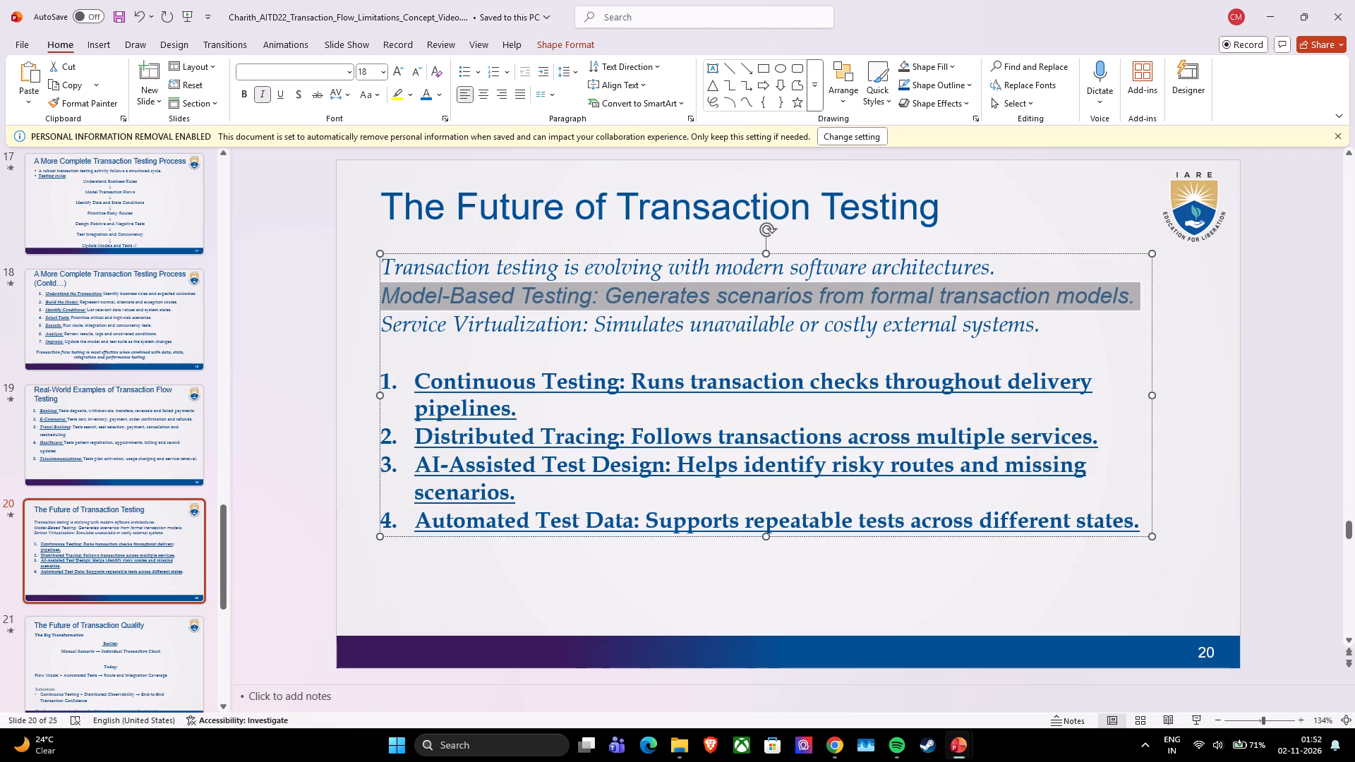
key("ctrl+b")
key("ctrl+b")
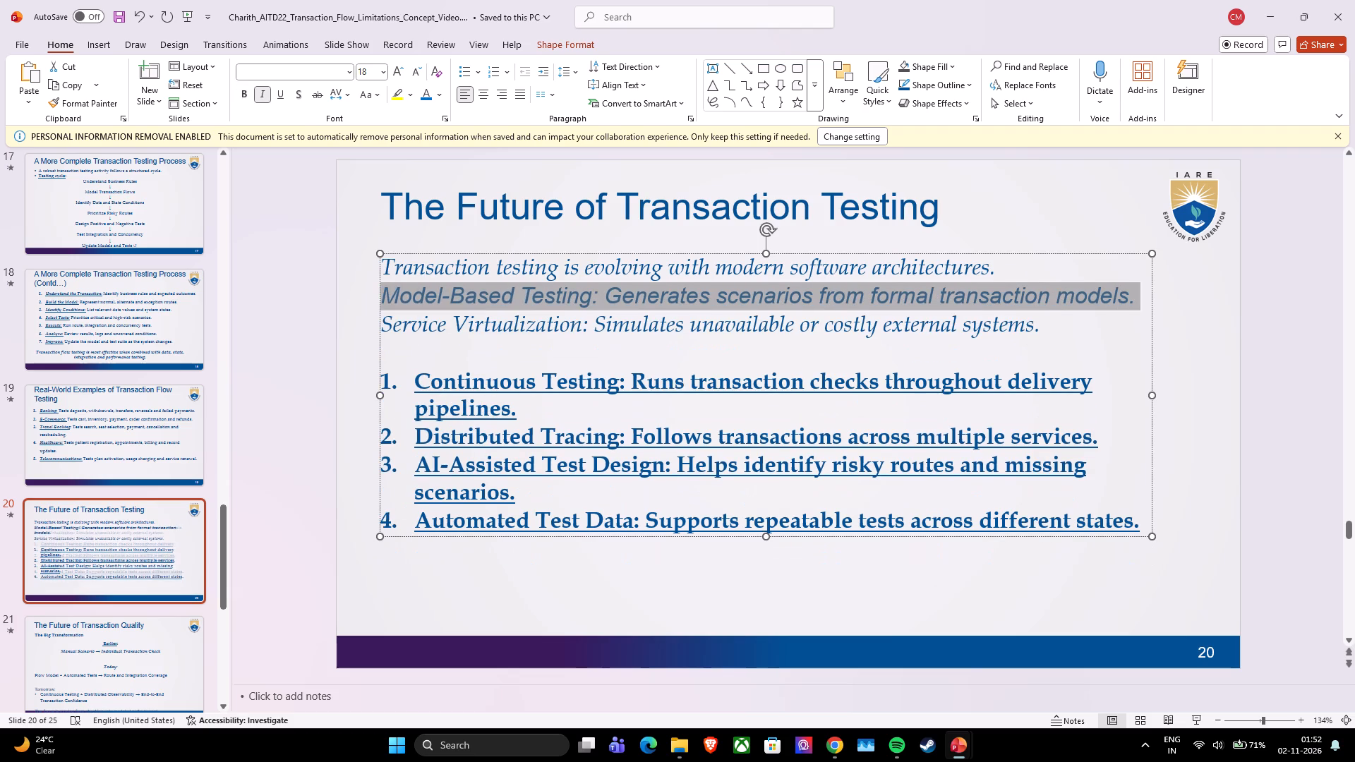
right_click(458, 293)
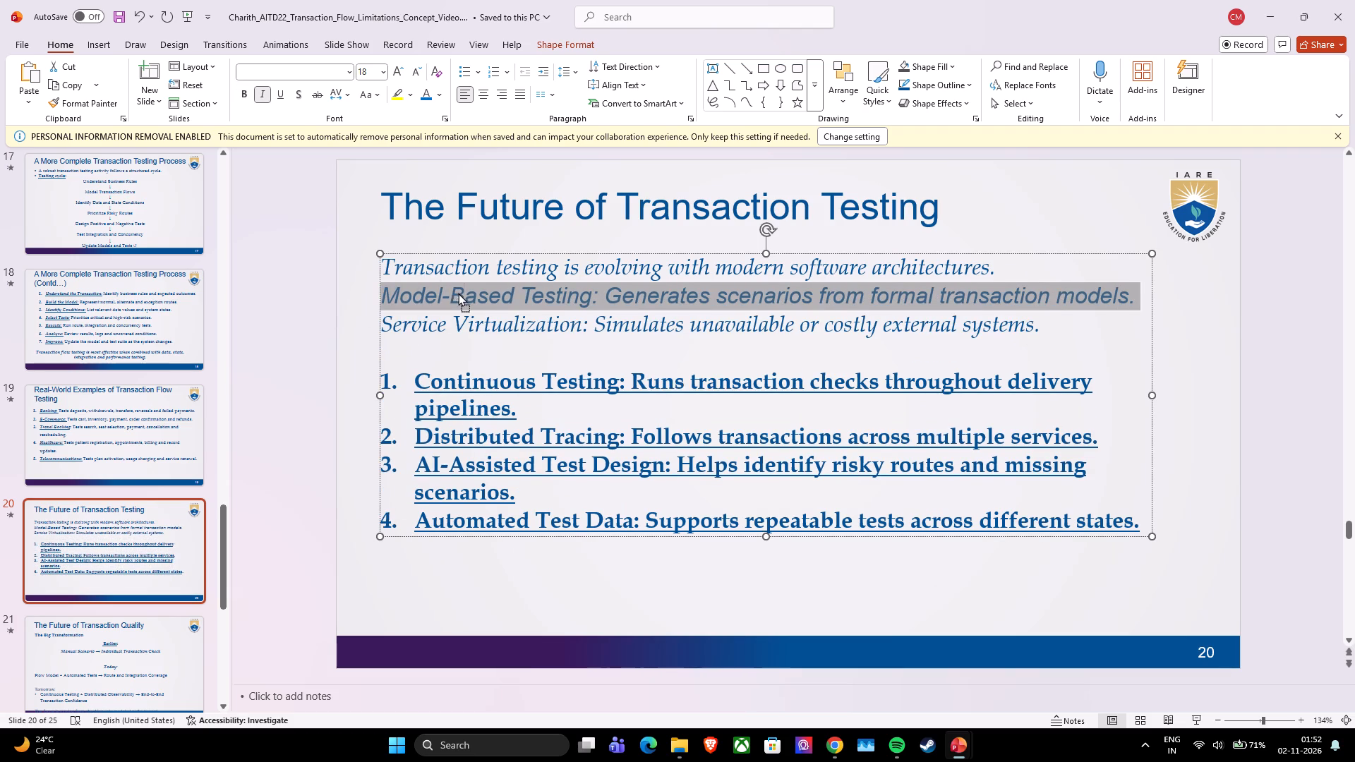
left_click(487, 250)
type("book")
key("Return")
left_click(612, 370)
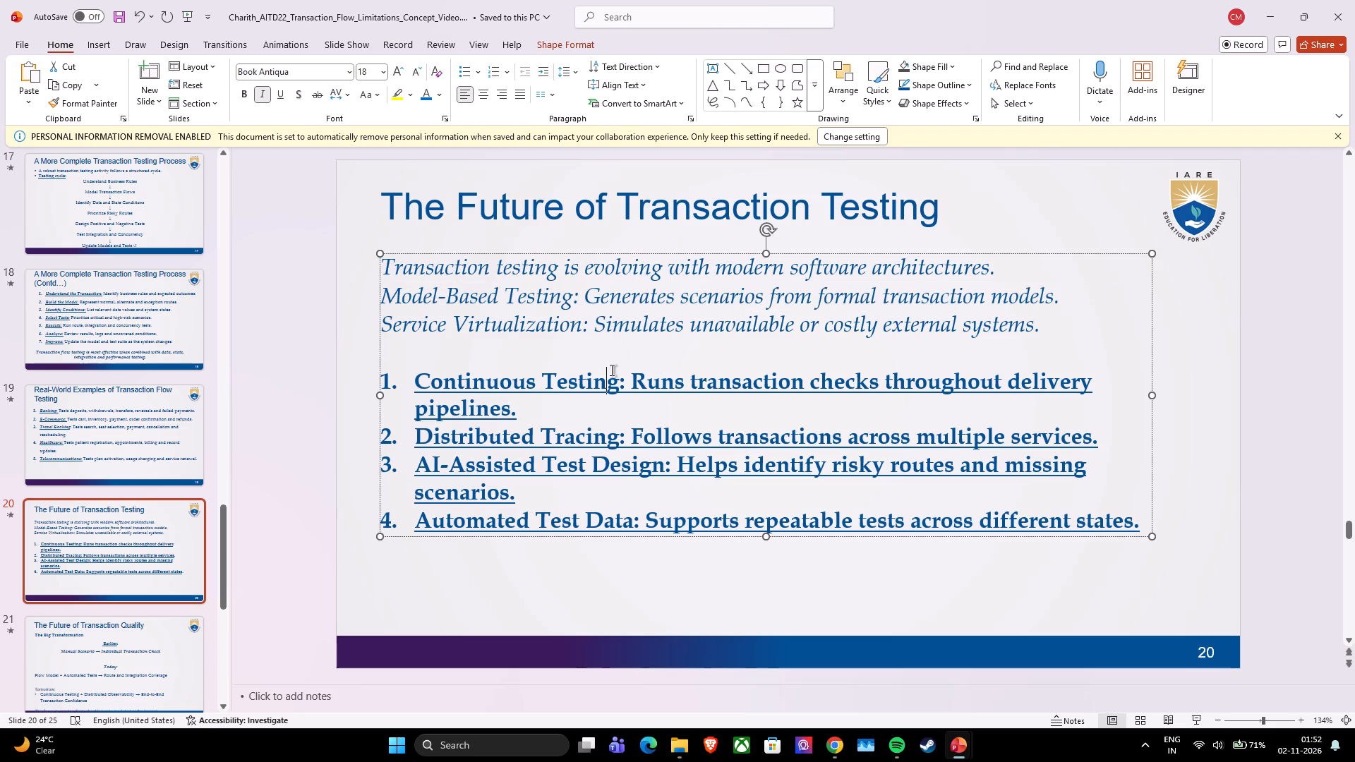
Remove the underline and bold from the descriptions after the colons in all four items of slide 20's list.
left_click_drag(634, 375, 651, 413)
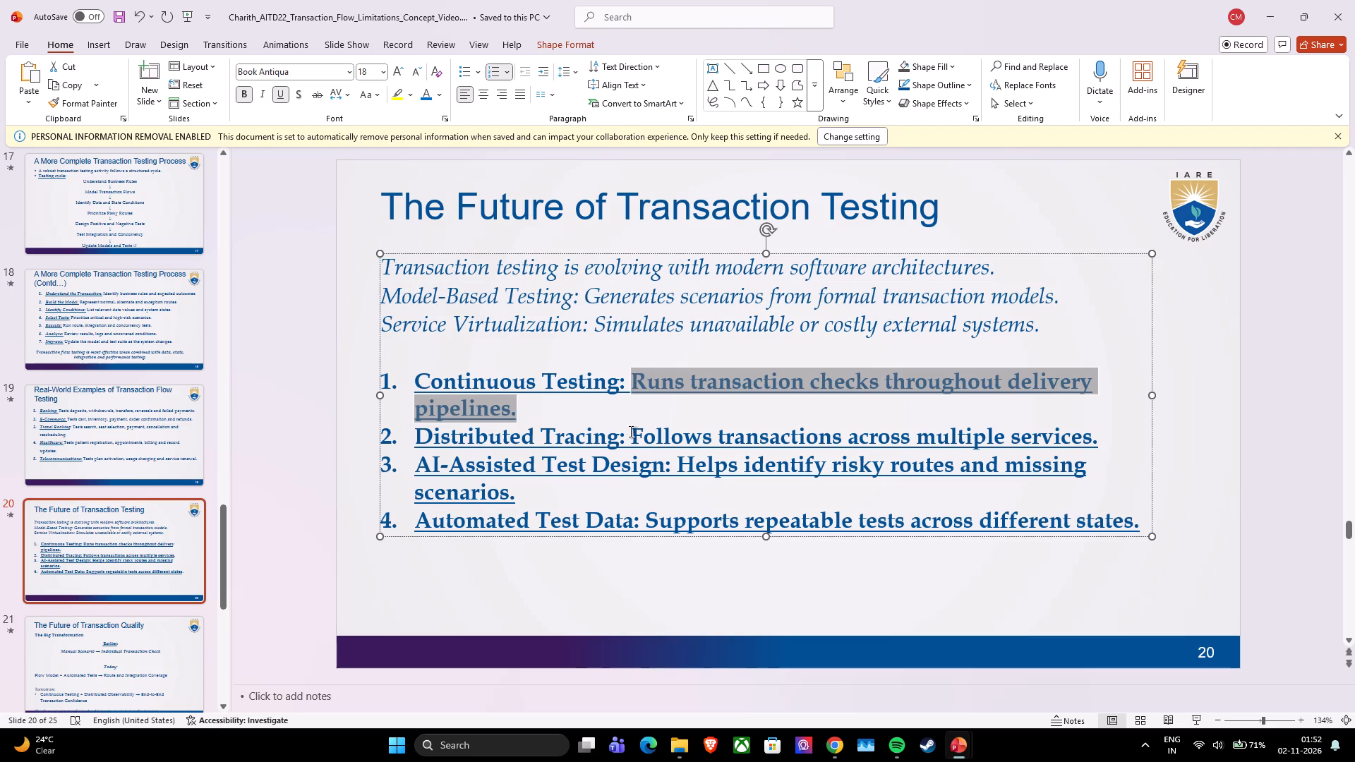
left_click_drag(631, 429, 1128, 441, "ctrl+shift")
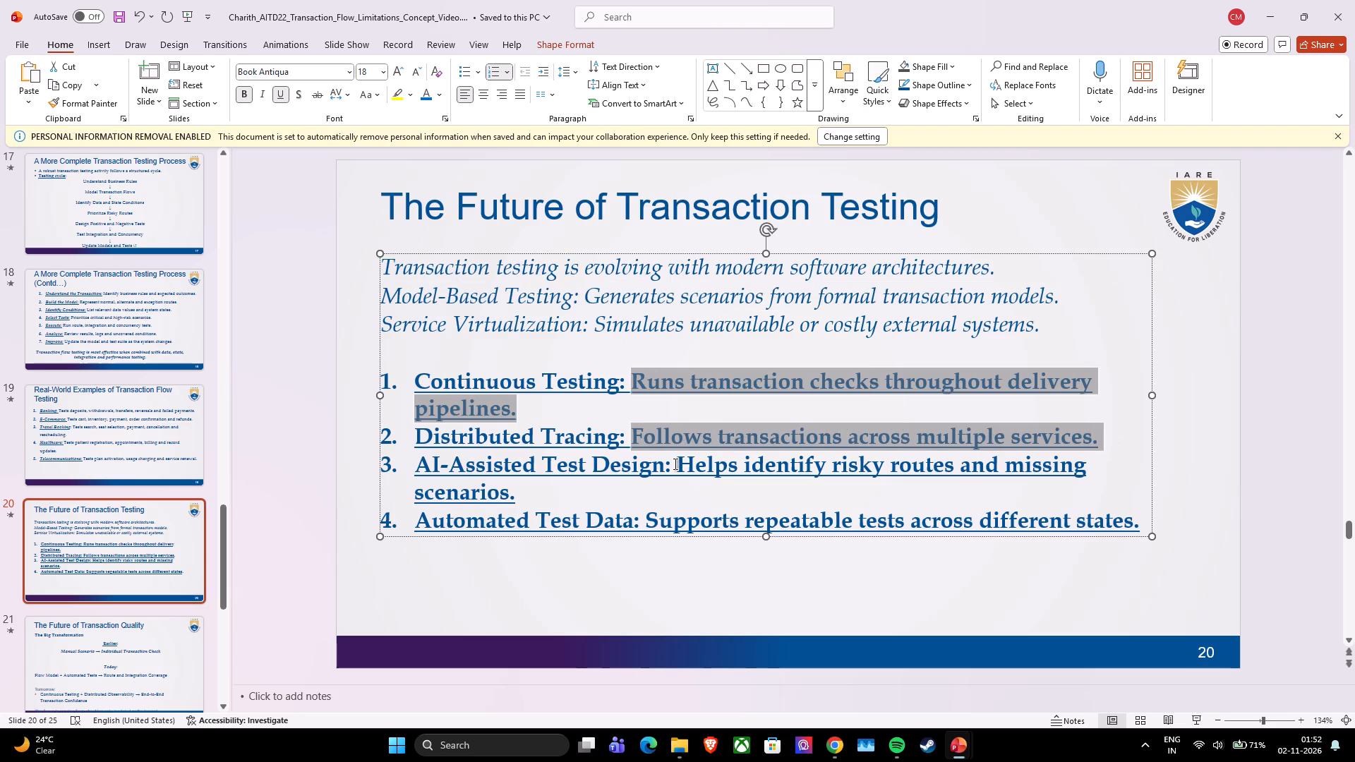
left_click_drag(681, 459, 692, 504, "ctrl+shift")
left_click_drag(644, 515, 1041, 510, "ctrl+shift")
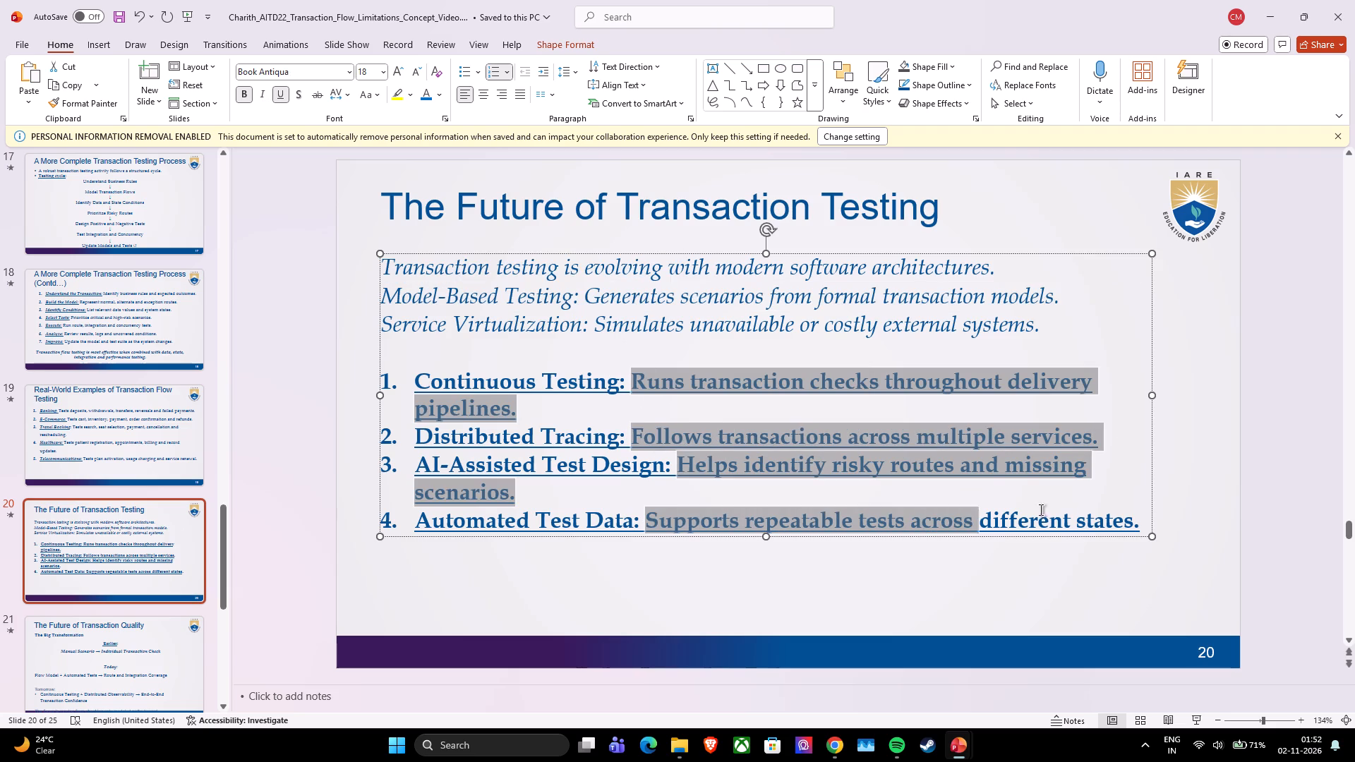
left_click_drag(1041, 510, 1163, 514, "ctrl+shift")
key("ctrl+u")
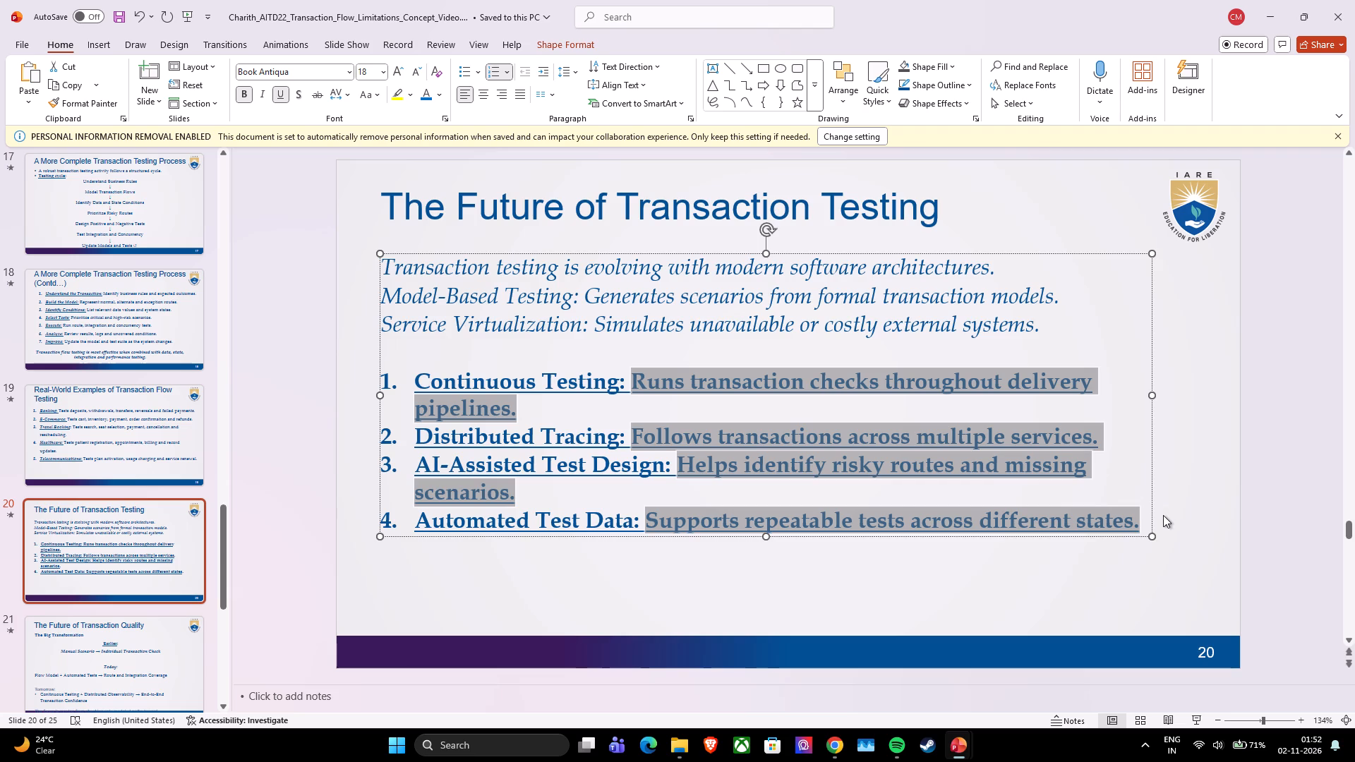
key("ctrl+b")
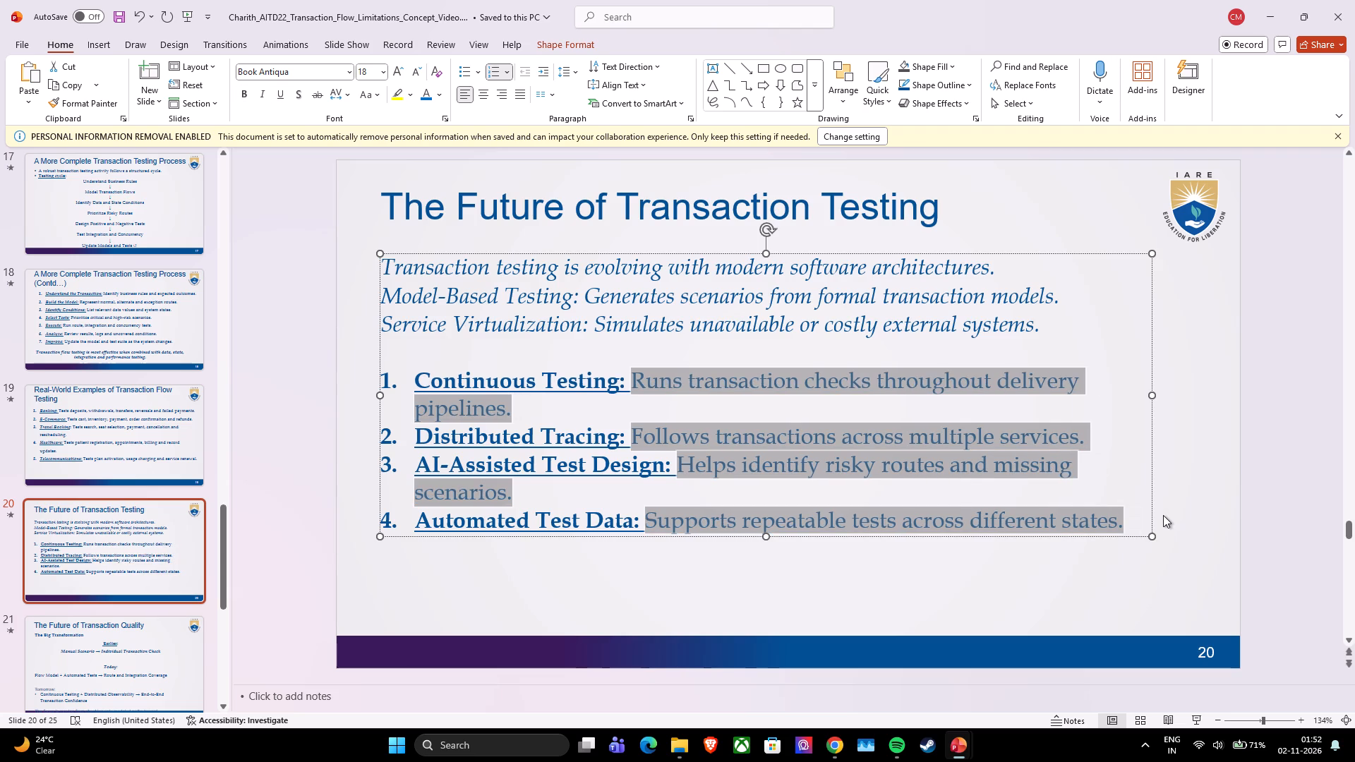
Italicize the four labels in slide 20's list, from "Continuous Testing:" to "Automated Test Data:".
left_click_drag(413, 375, 603, 387)
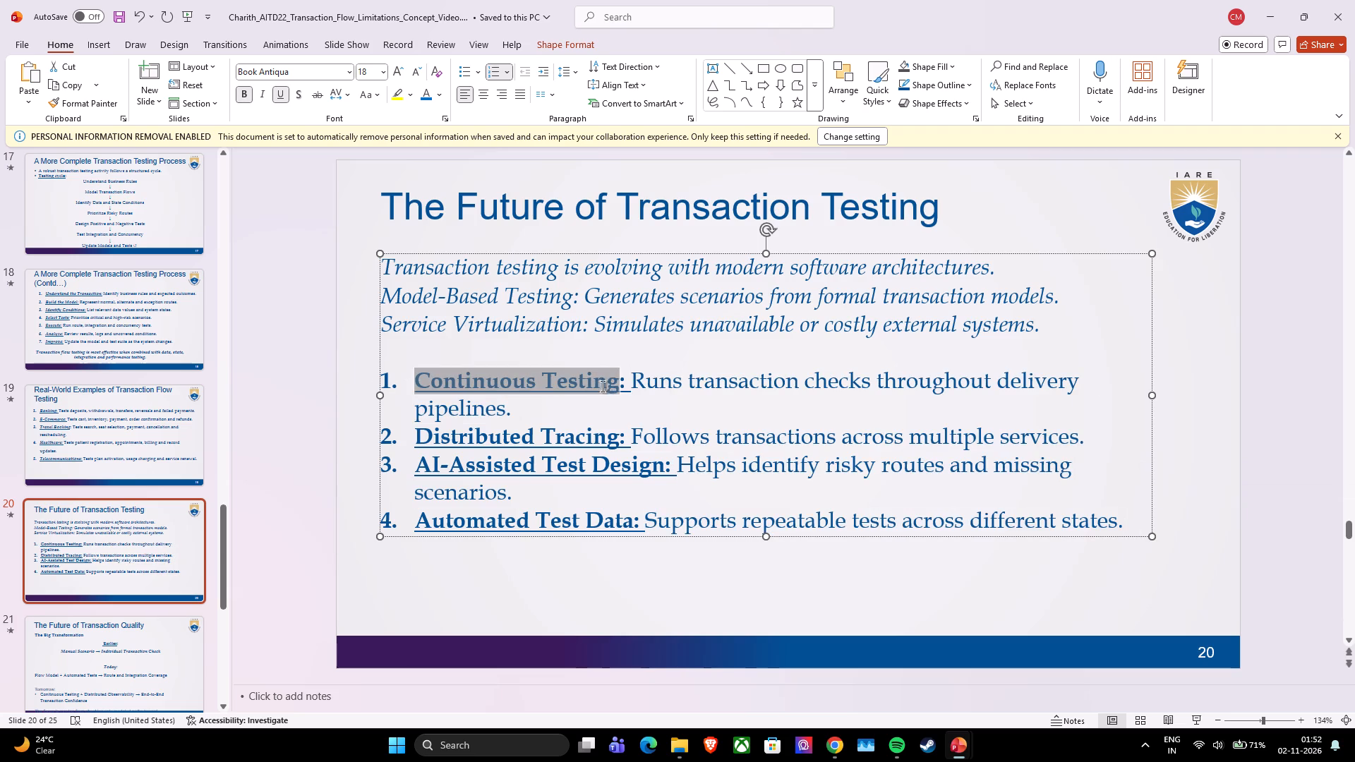
left_click_drag(603, 387, 628, 388)
left_click_drag(412, 431, 538, 449, "ctrl+shift")
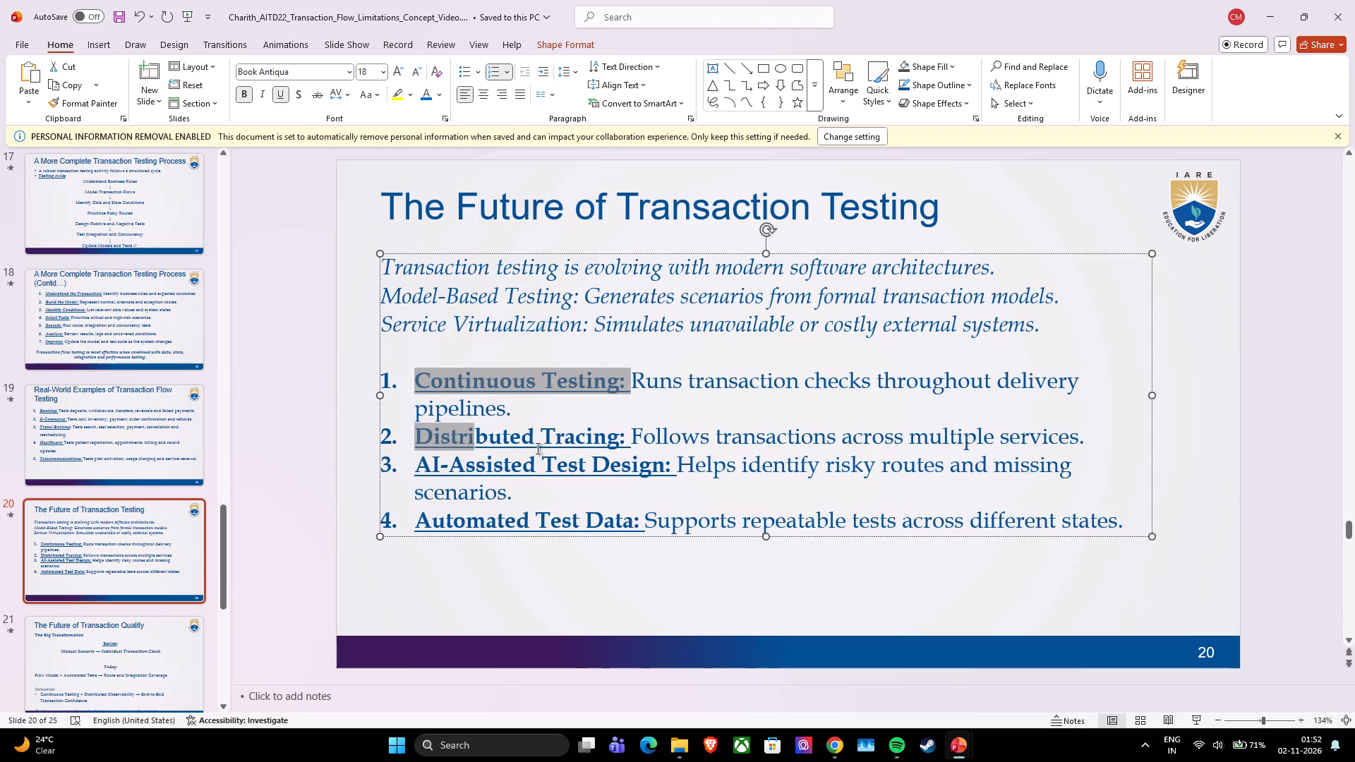
left_click_drag(538, 449, 632, 447, "ctrl+shift")
left_click_drag(412, 462, 674, 468, "ctrl+shift")
left_click_drag(418, 522, 649, 524, "ctrl+shift")
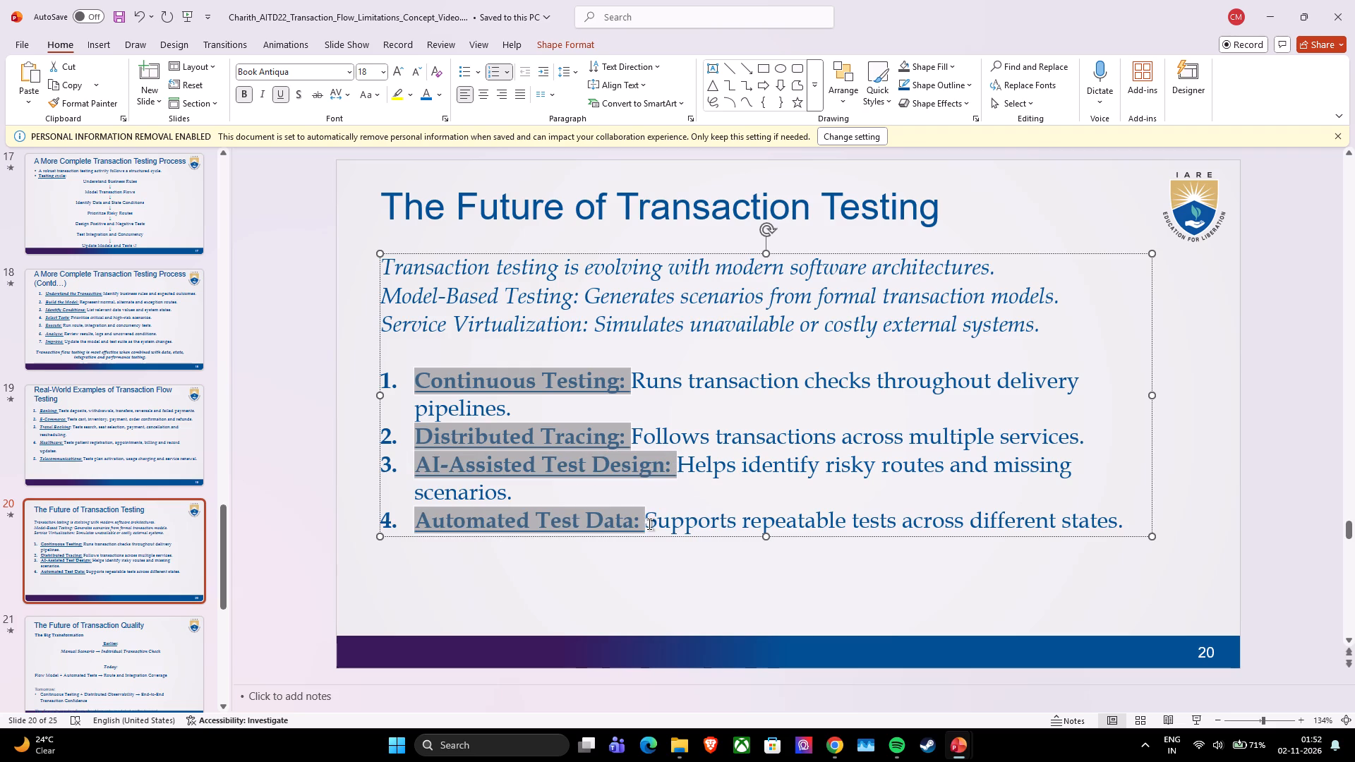
left_click_drag(649, 524, 649, 526, "ctrl+shift")
key("ctrl+i")
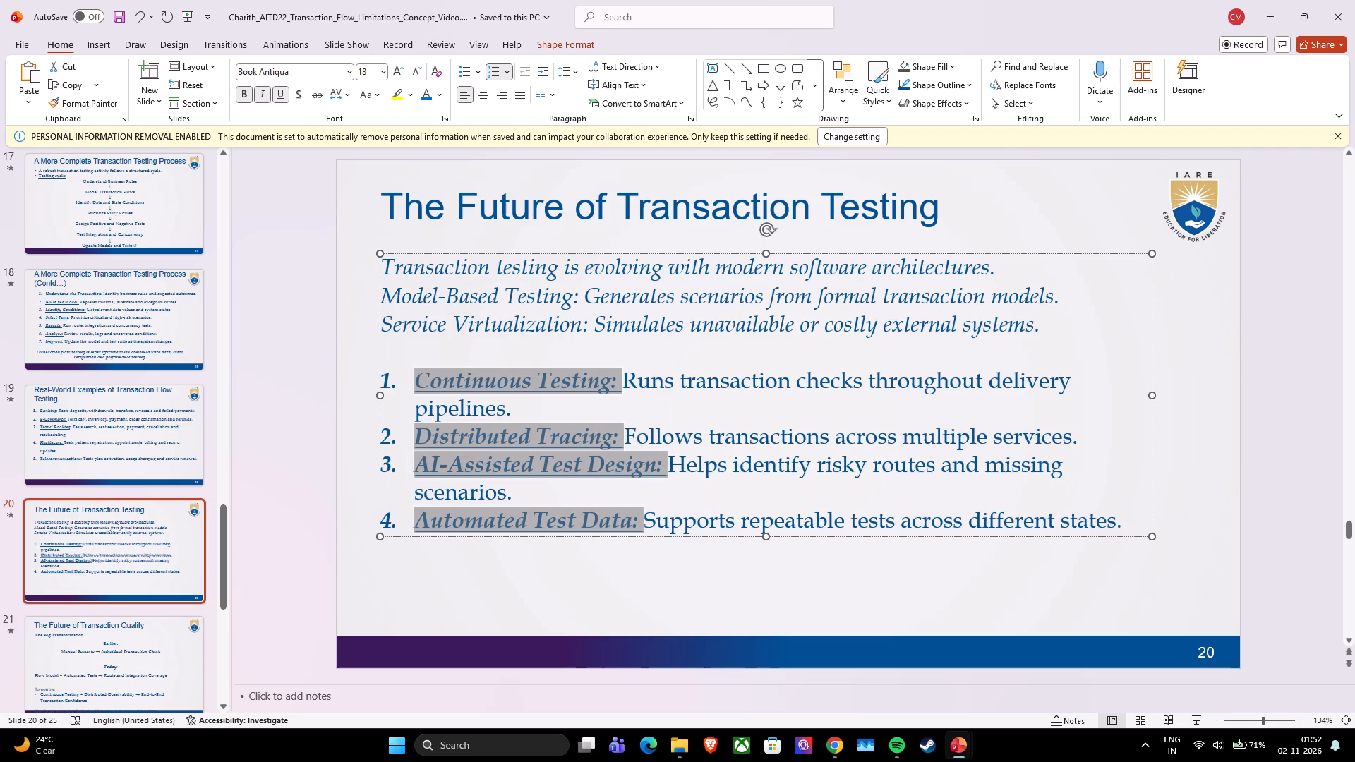
left_click(1270, 404)
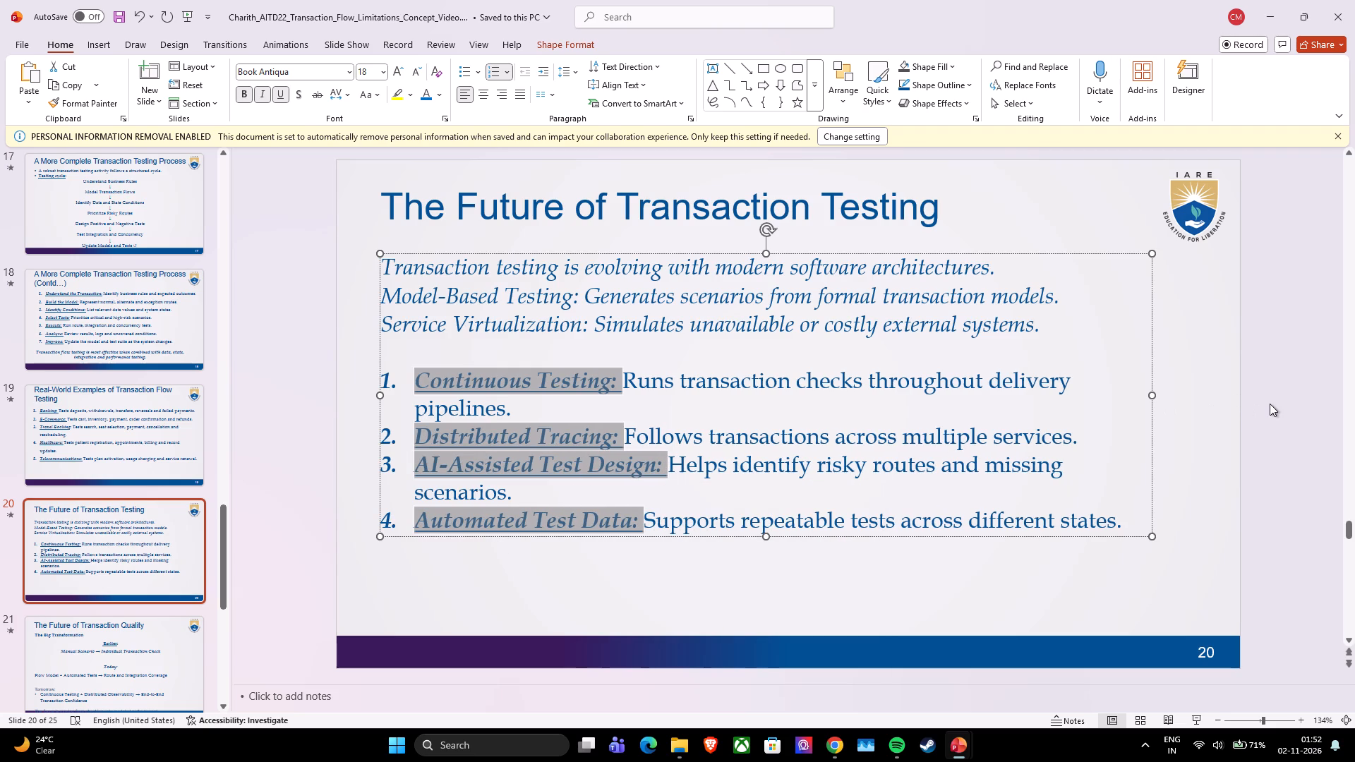
Remove the blank lines above "Today:" and "Tomorrow:" on slide 21, The Future of Transaction Quality.
key("Down")
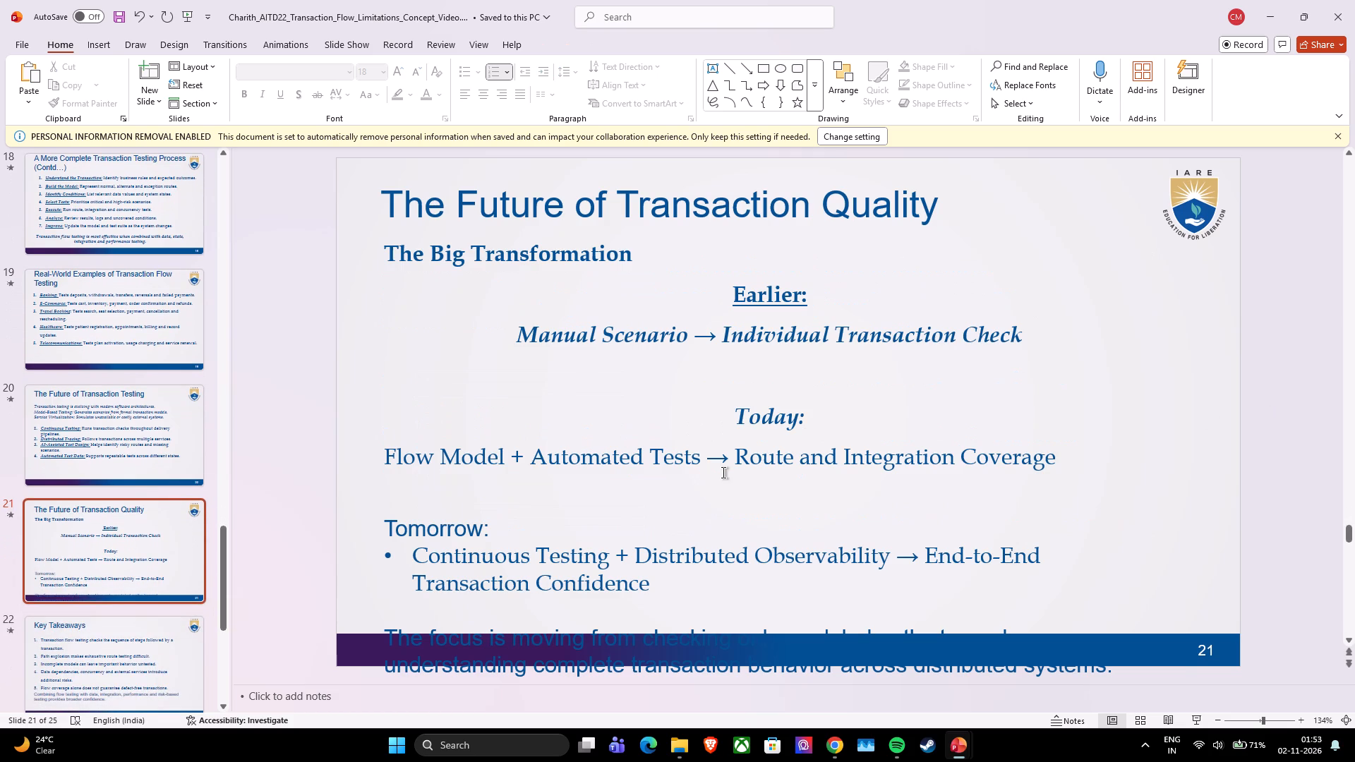
scroll(734, 554, "down", 2)
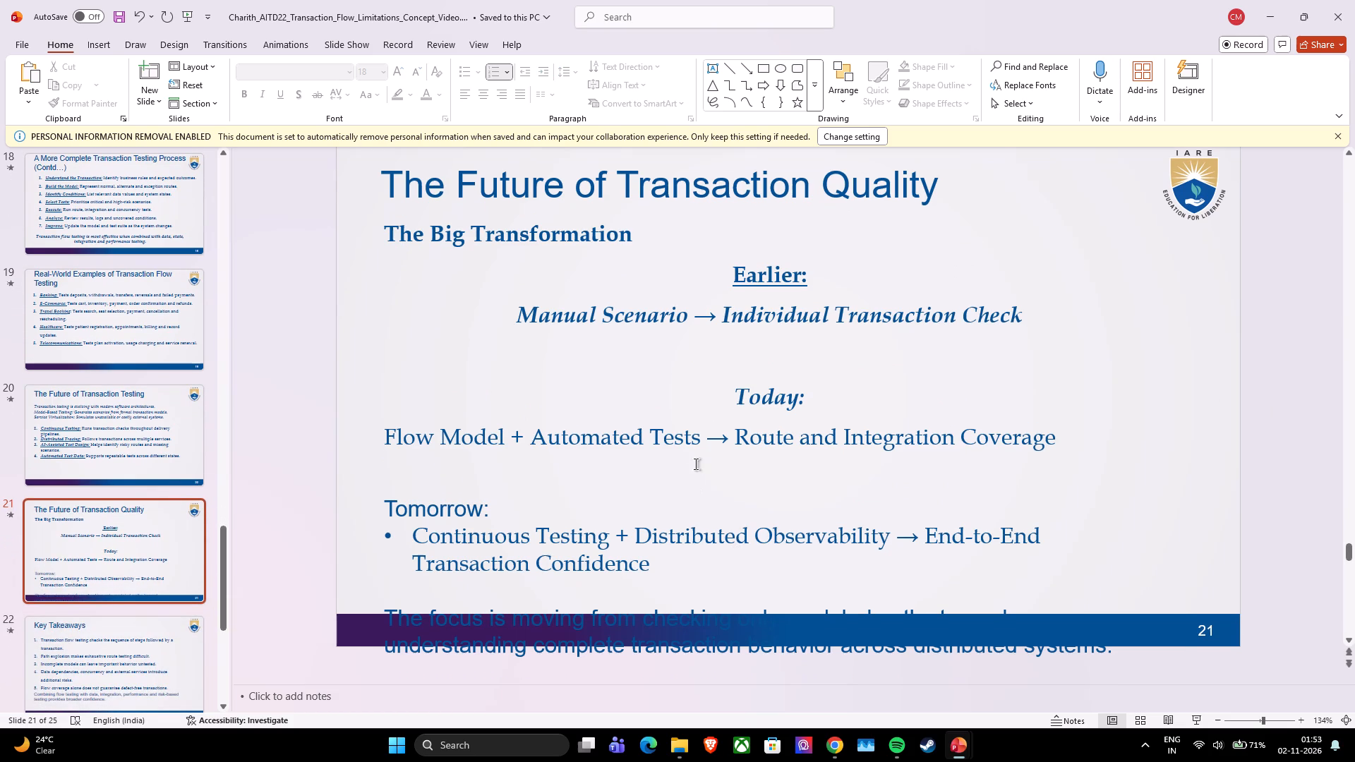
left_click(685, 344)
key("BackSpace")
key("BackSpace")
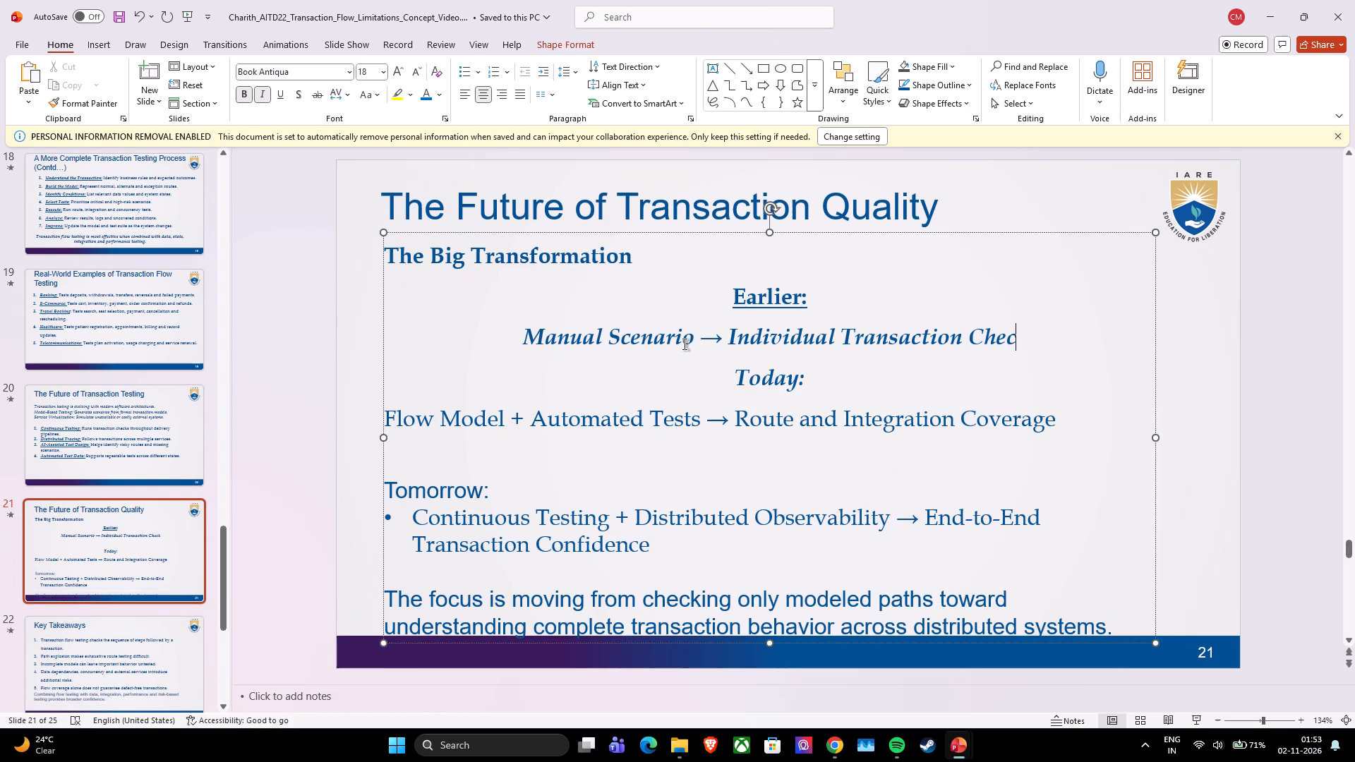
key("ctrl+z")
key("BackSpace")
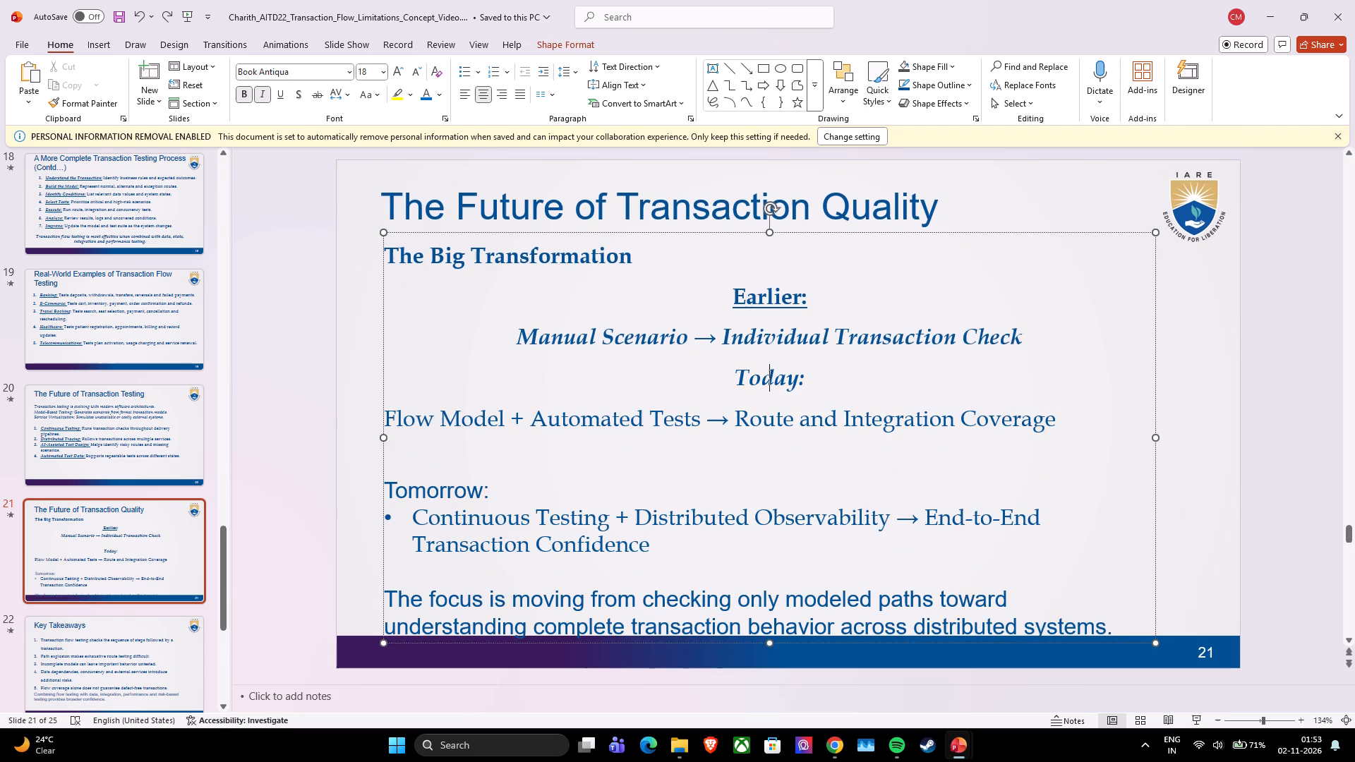
left_click(619, 449)
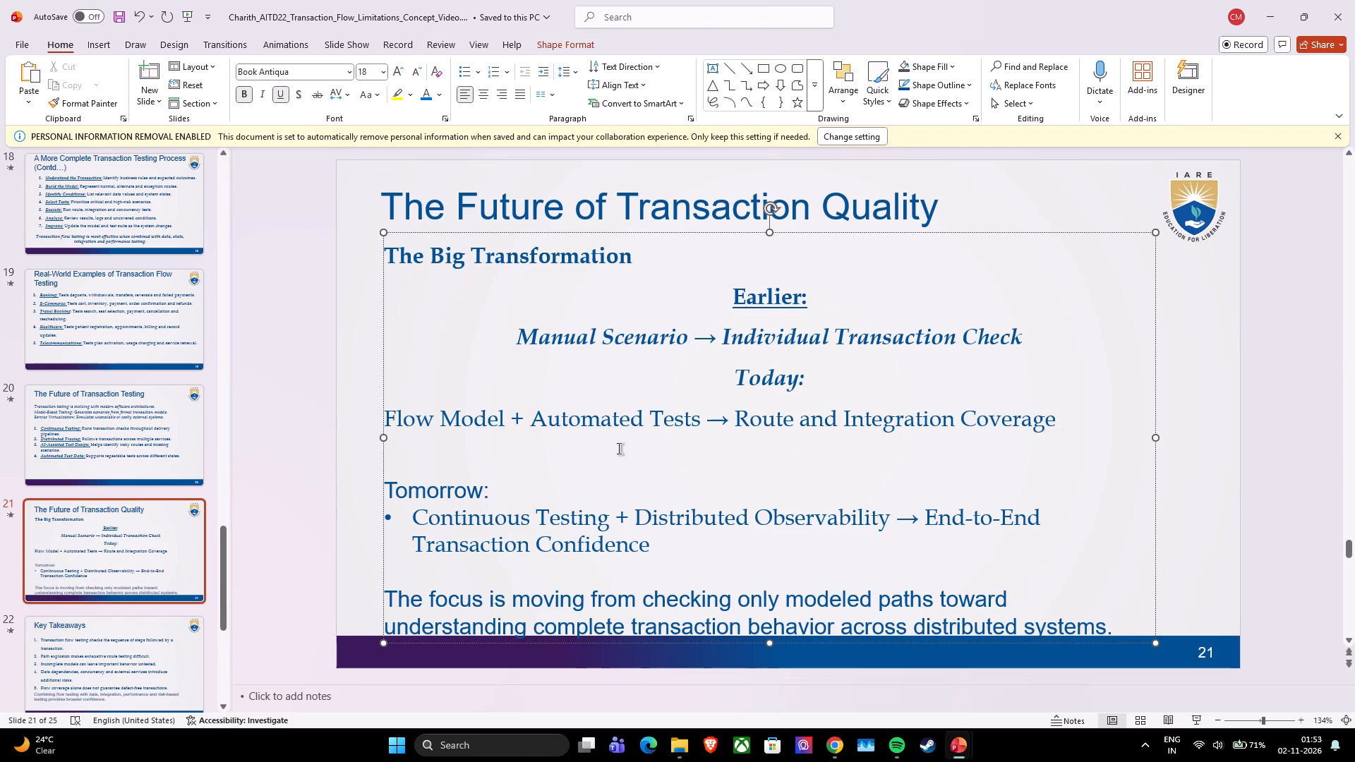
key("BackSpace")
Shift slide 21's "Tomorrow:" with leading tabs and spaces until it sits roughly centred beneath "Today:".
left_click(613, 450)
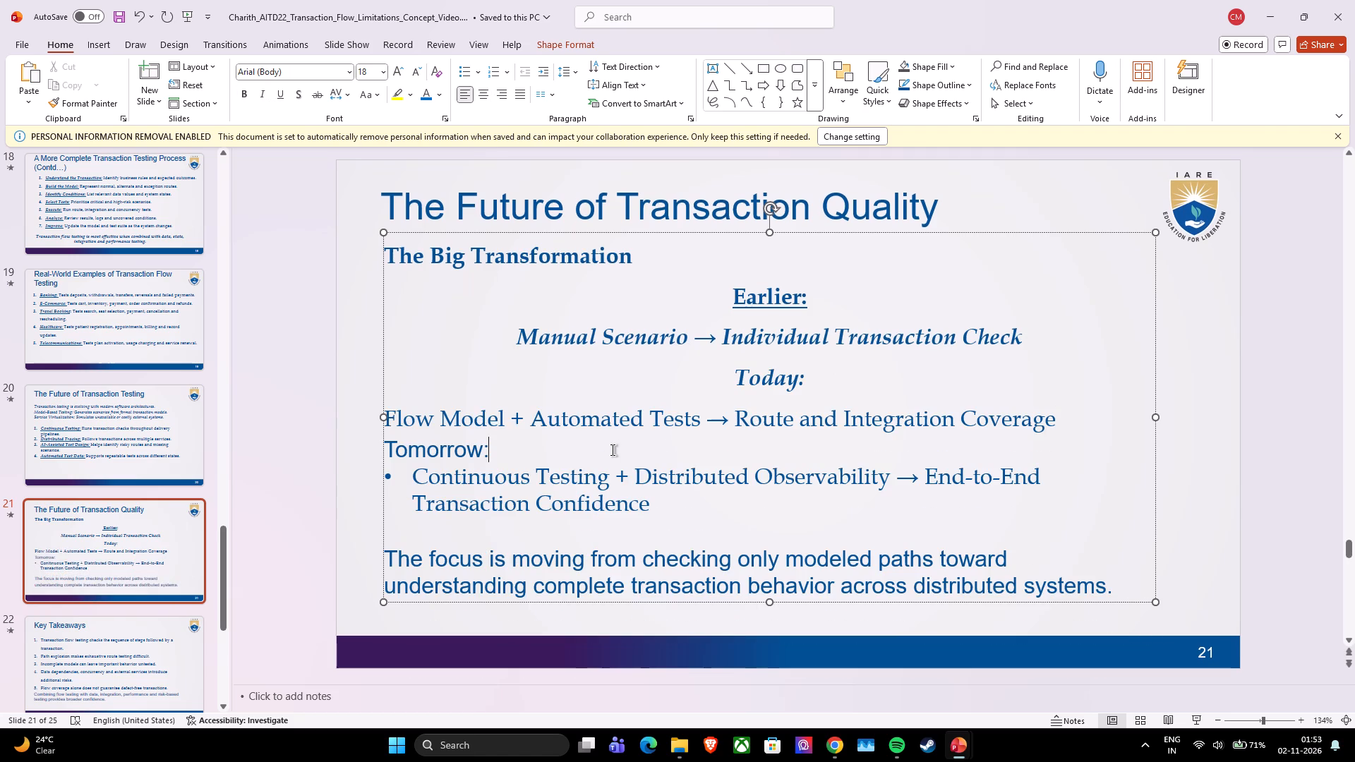
key("ctrl+Left")
key("ctrl+Left")
key("Tab")
key("Tab")
key("Tab")
key("Tab")
key("BackSpace")
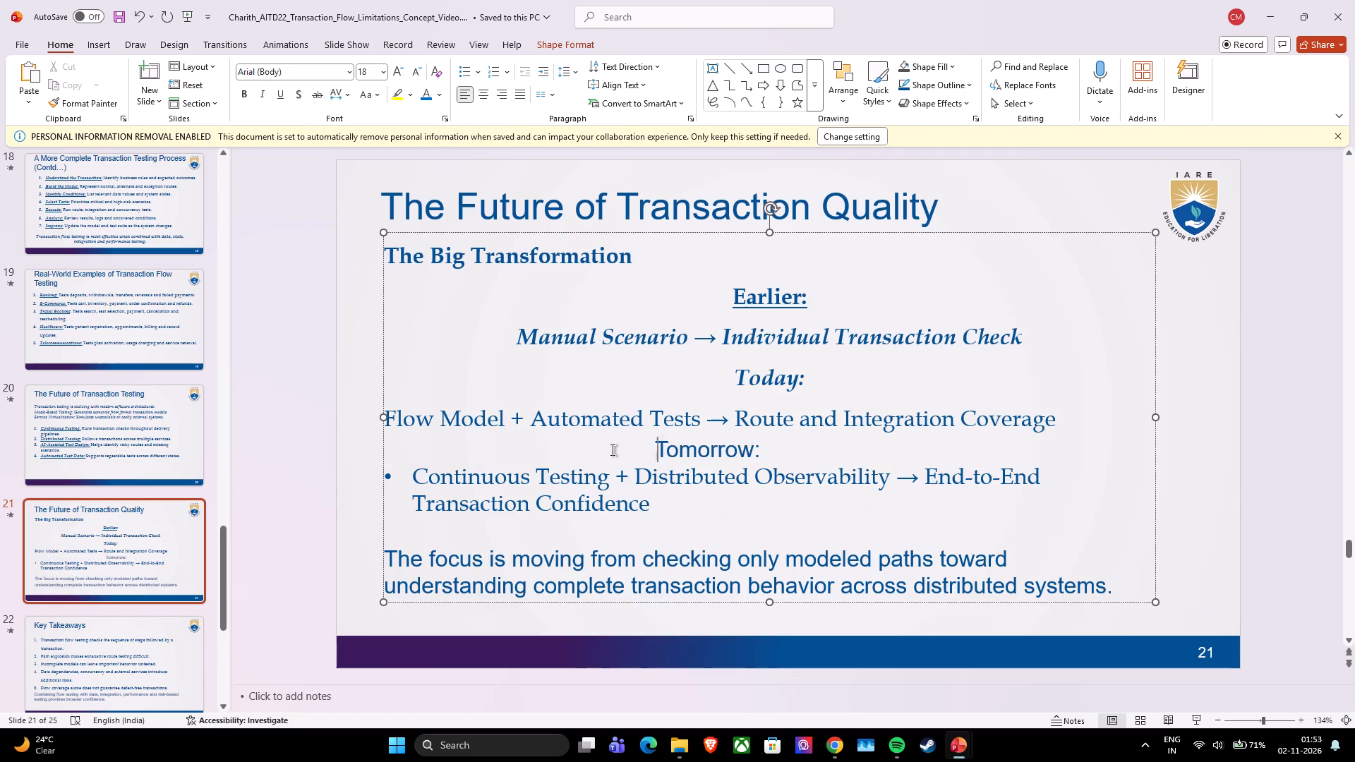
key("space")
key("space")
key("space")
key("space")
key("space")
key("space")
key("space")
key("space")
key("space")
key("space")
key("space")
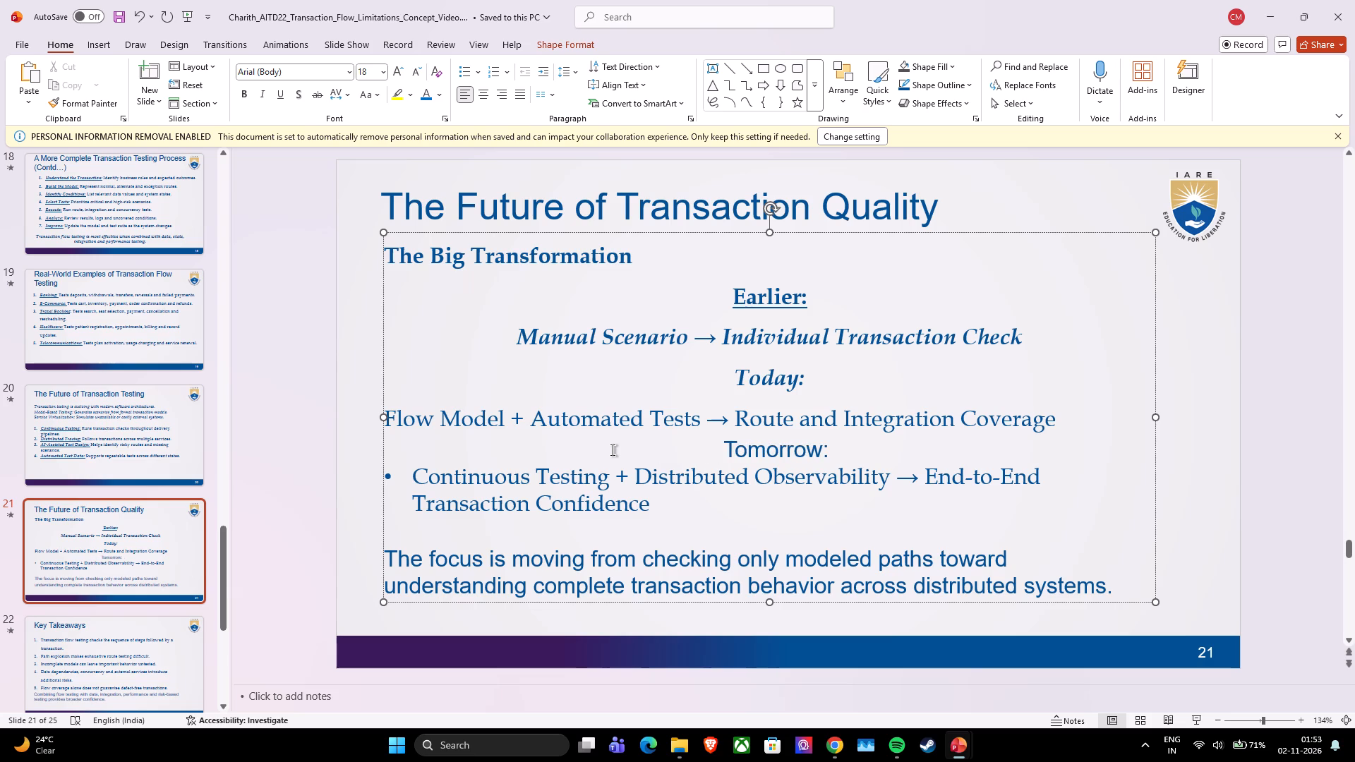
Format slide 21's "Tomorrow:" in bold italic Book Antiqua to match "Today:".
key("ctrl+shift+Down")
key("ctrl+i")
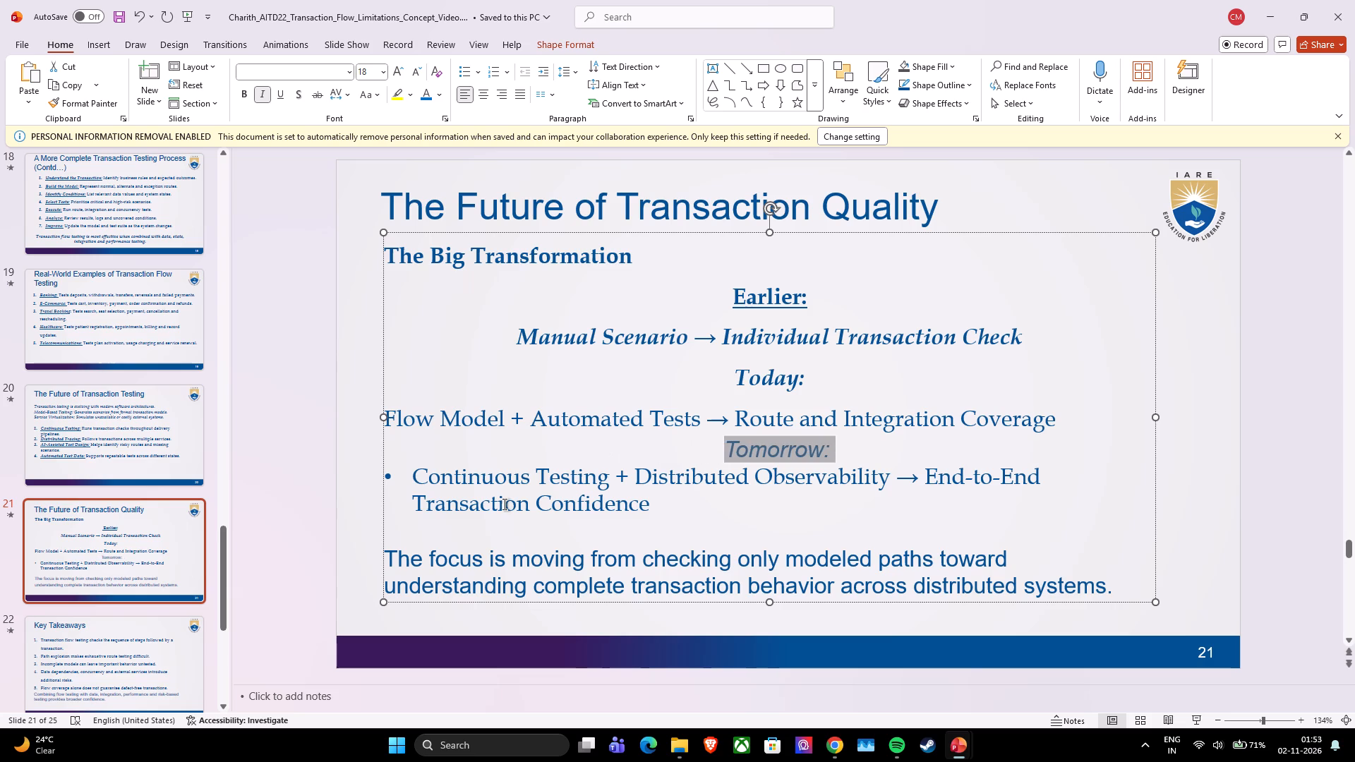
right_click(742, 451)
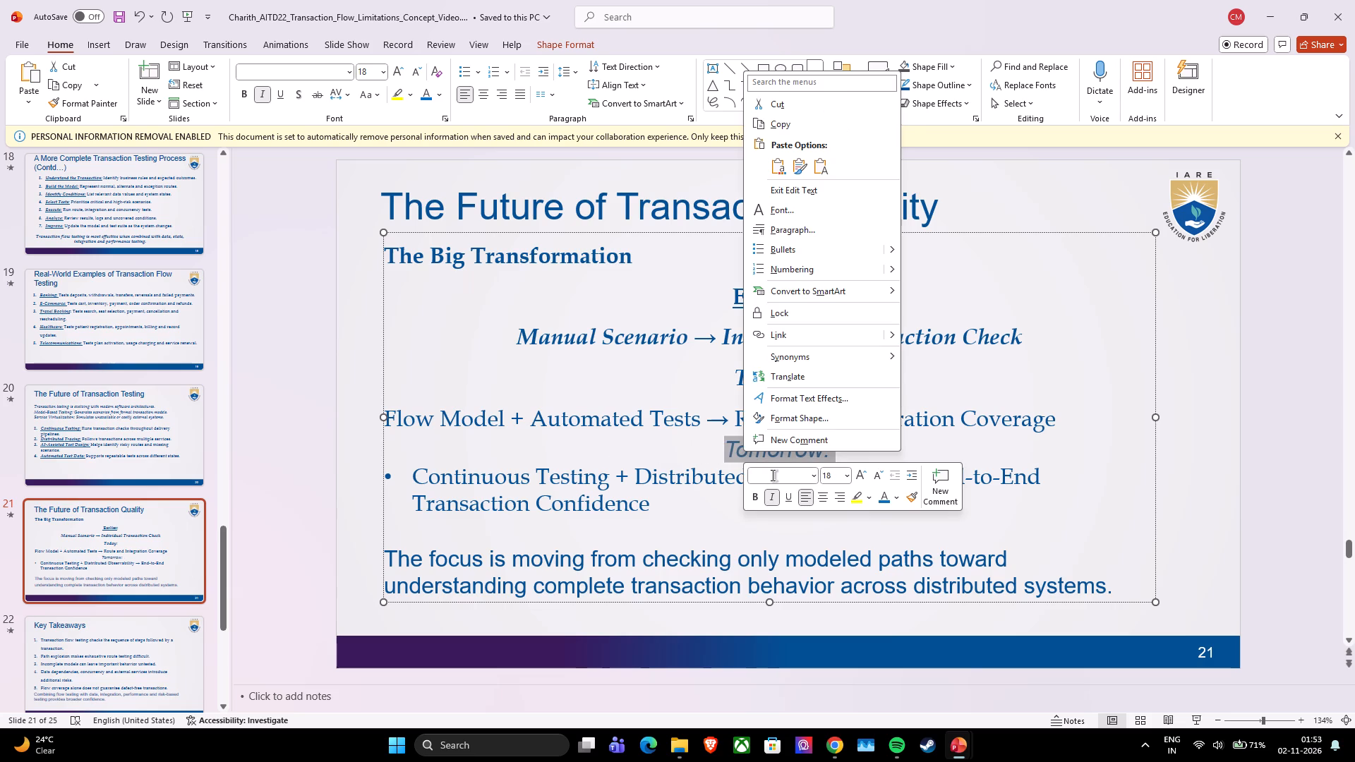
left_click(773, 476)
type("book")
key("Return")
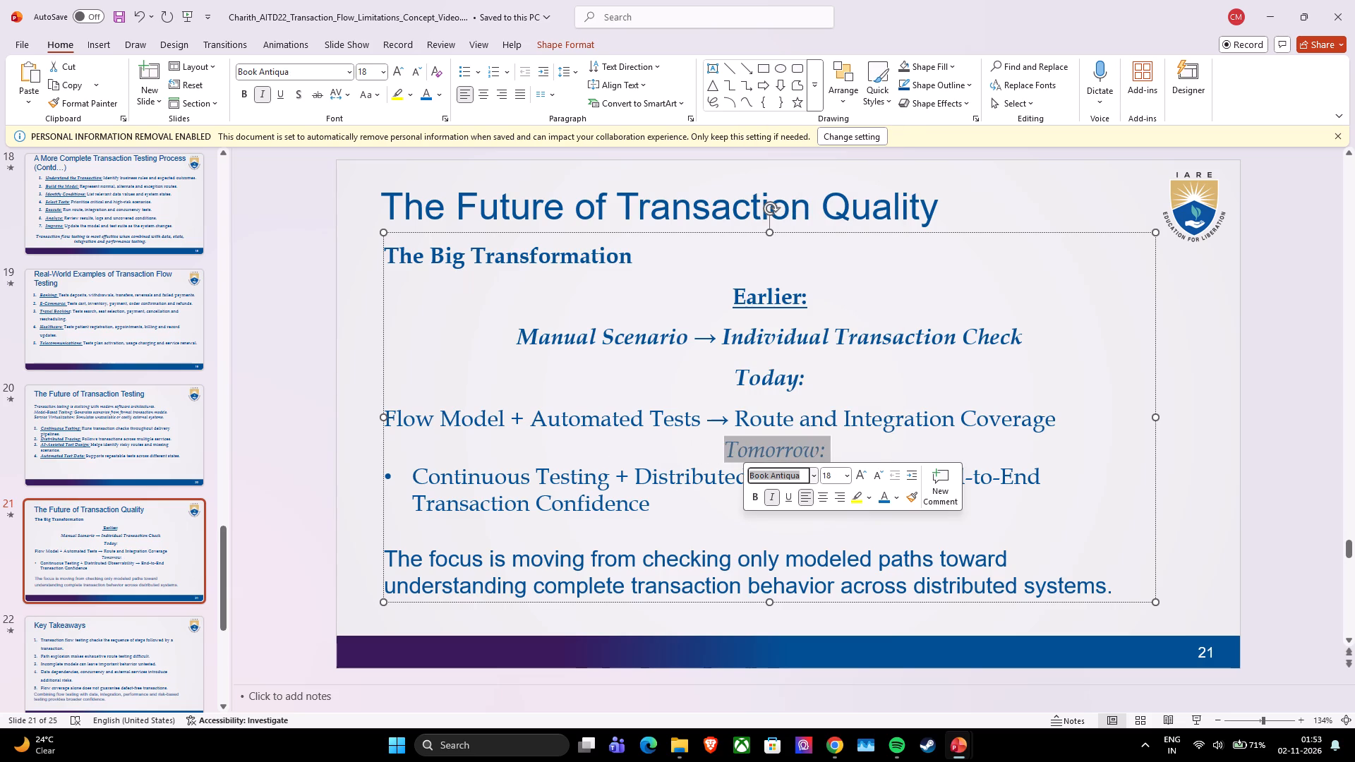
key("ctrl+b")
left_click(755, 500)
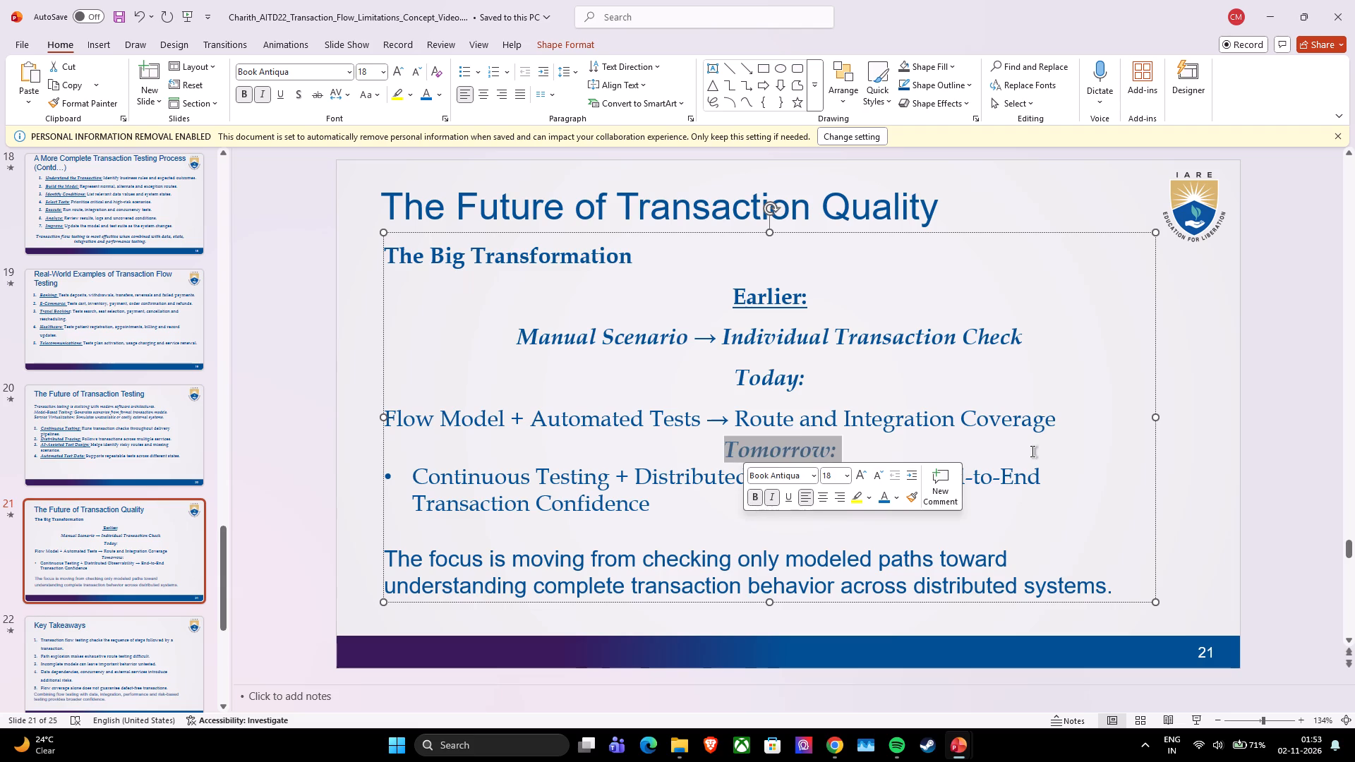
left_click(1032, 452)
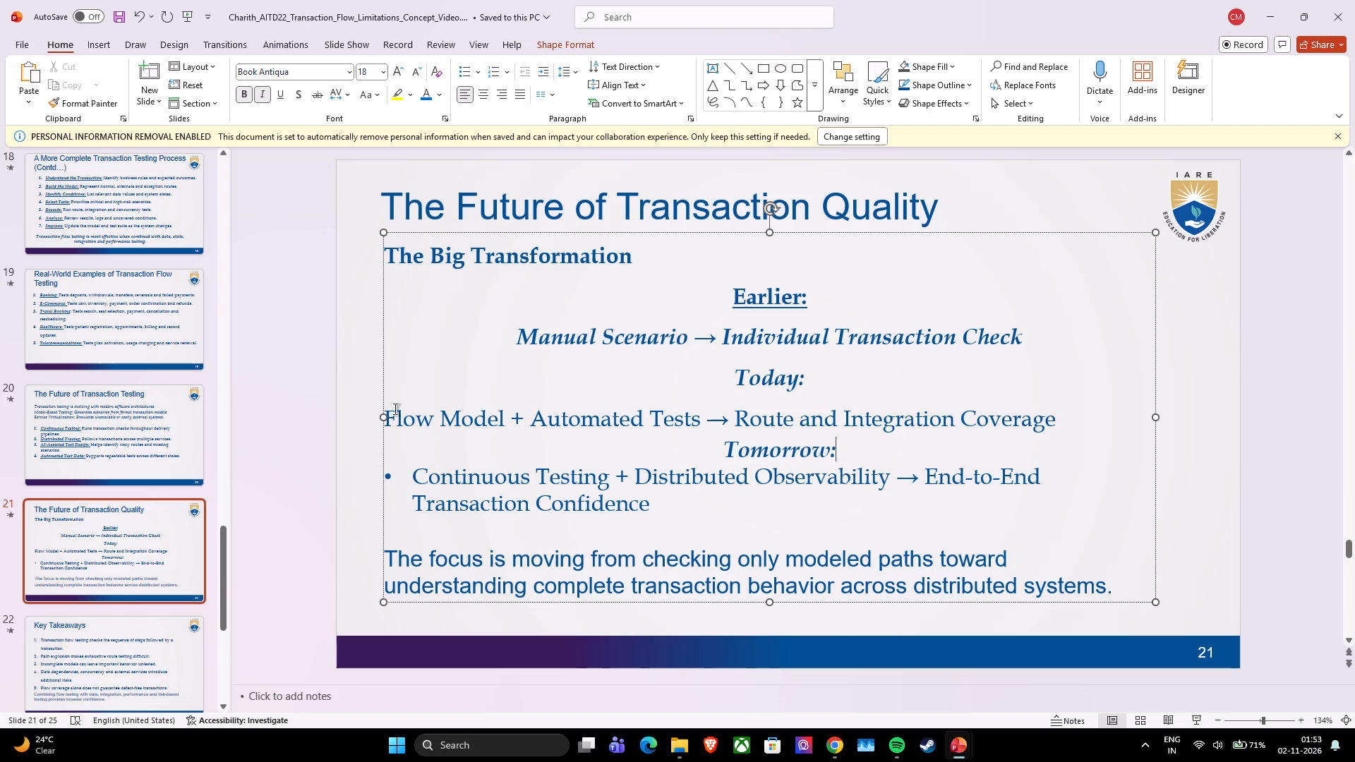
Italicize slide 21's "Flow Model + Automated Tests → Route and Integration Coverage" line and pad it with leading spaces to centre it under "Today:".
left_click(387, 416)
left_click(390, 418)
key("Left")
key("space")
key("space")
key("space")
key("space")
key("space")
key("space")
key("space")
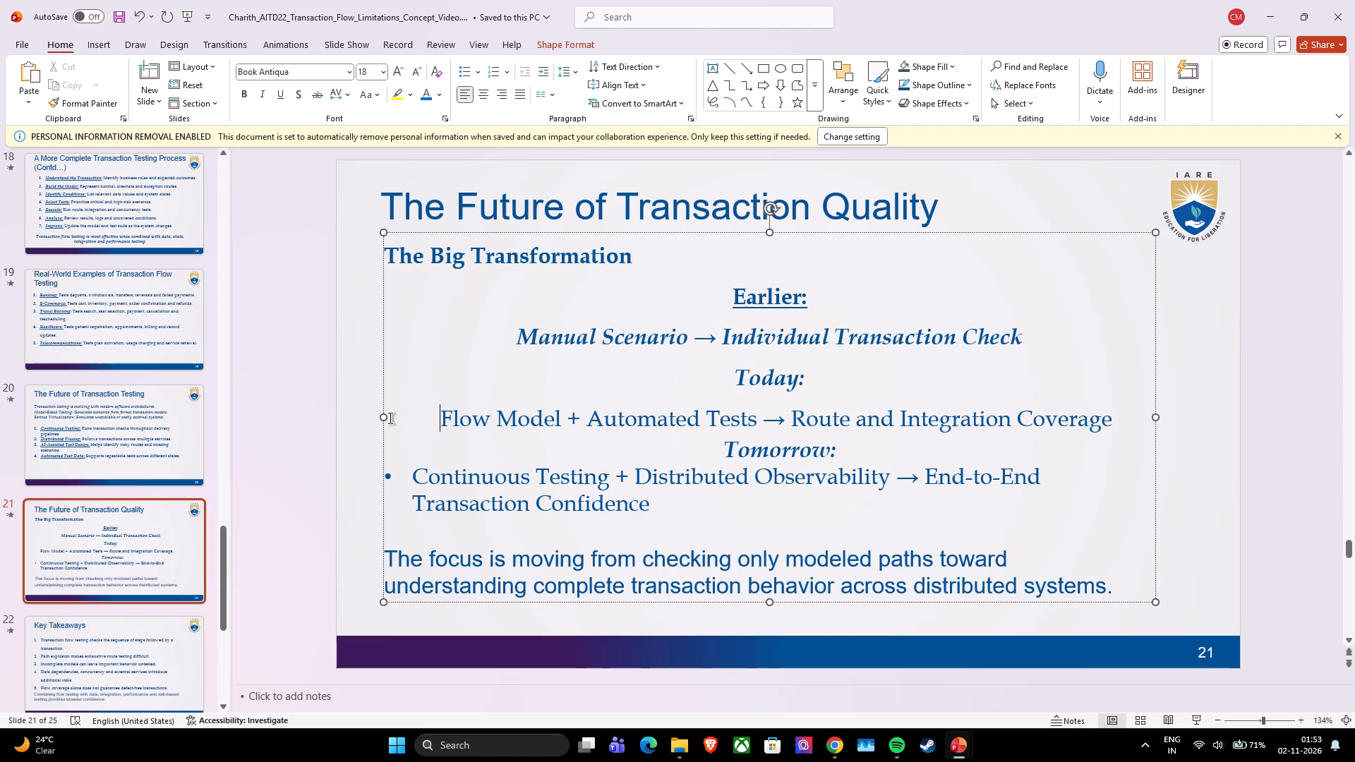
key("space")
key("space")
key("ctrl+shift+Down")
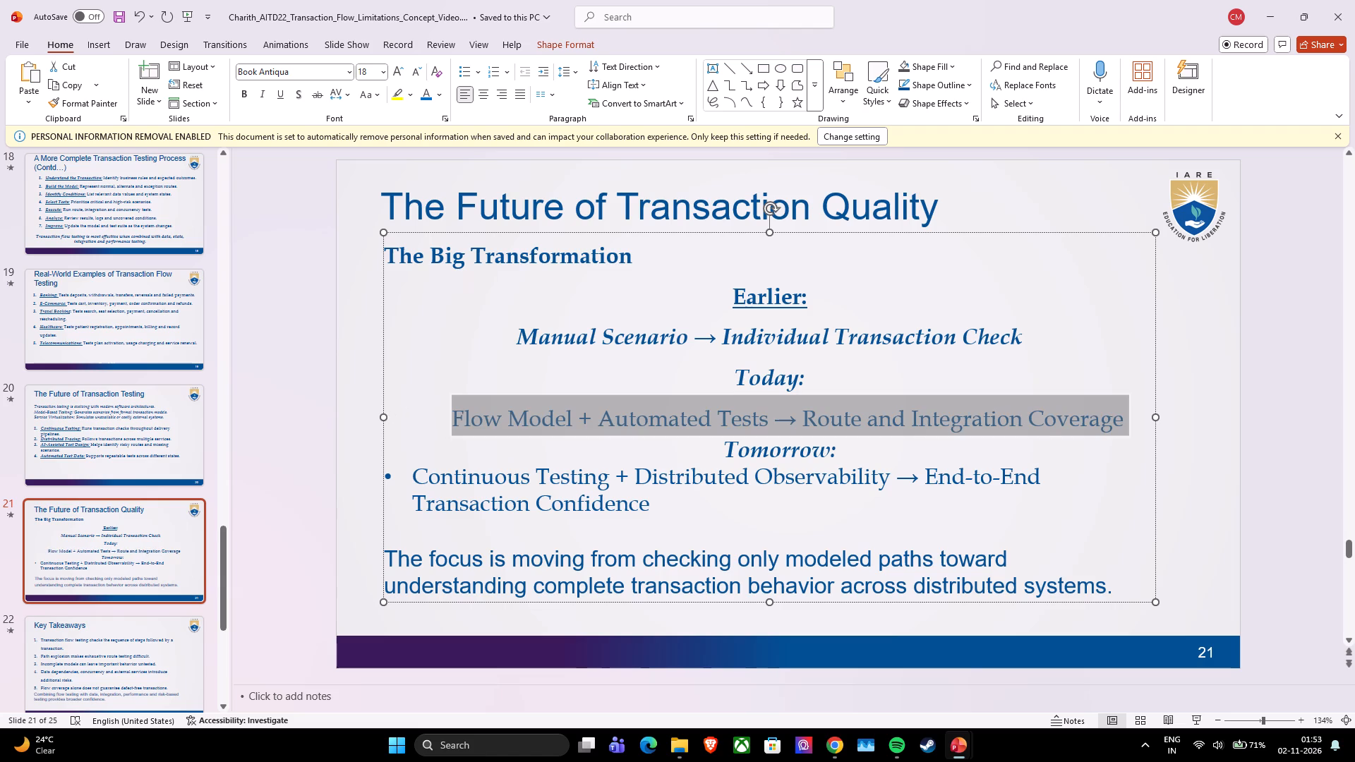
key("ctrl+i")
key("space")
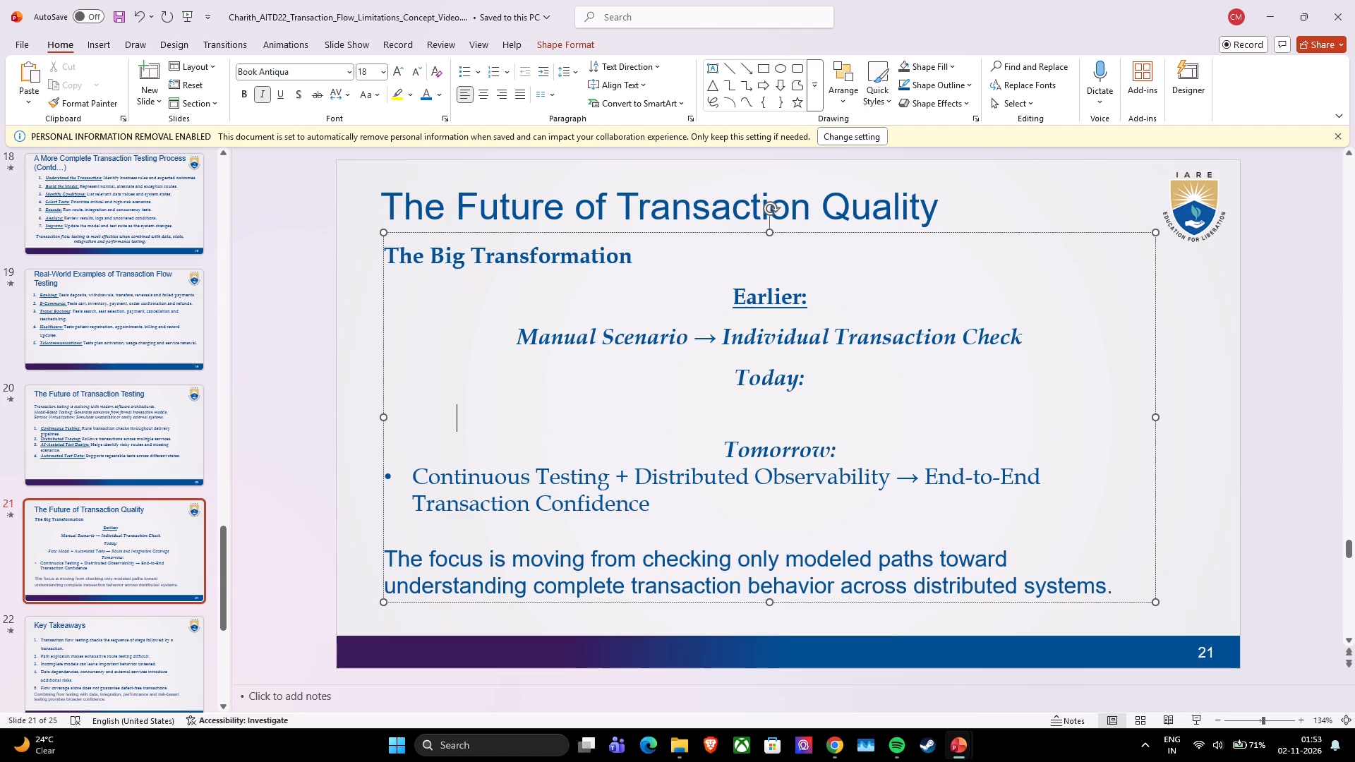
key("ctrl+z")
key("Left")
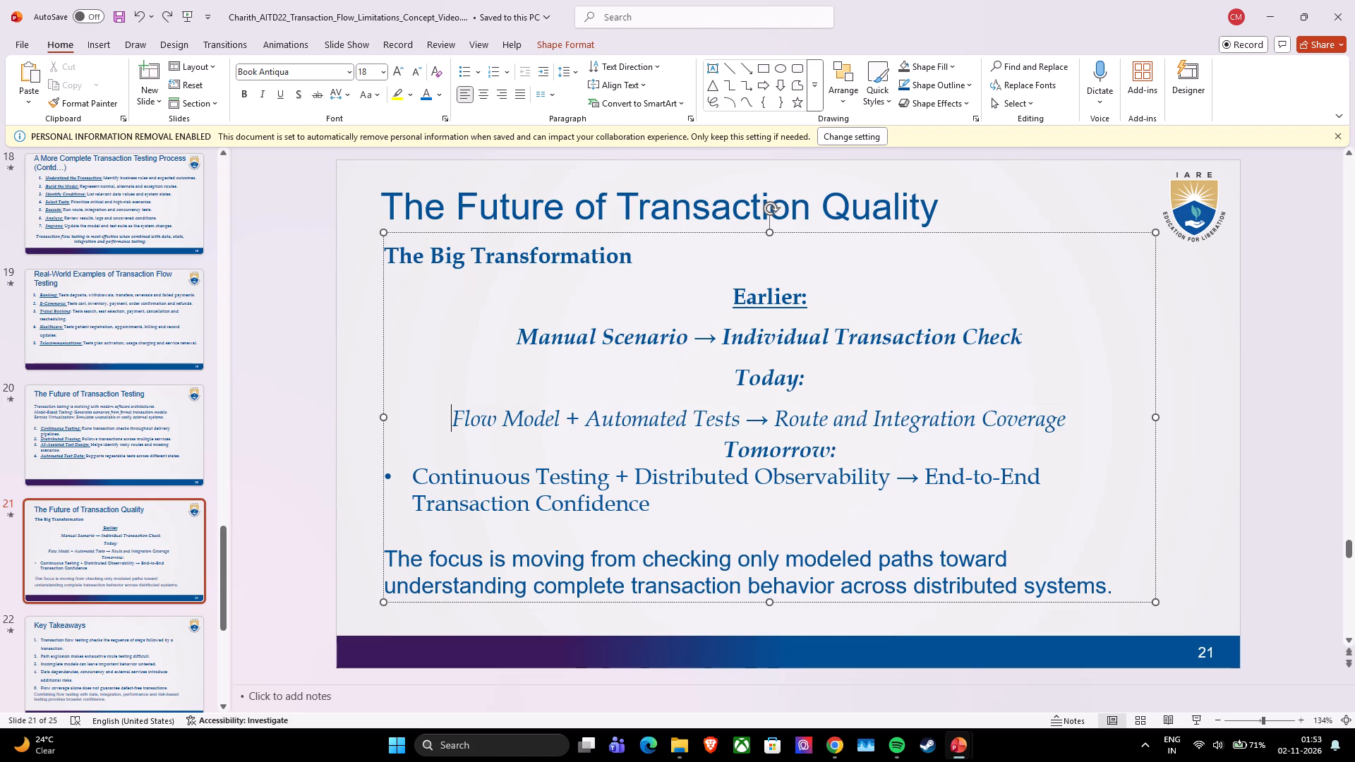
key("space")
key("space")
key("space")
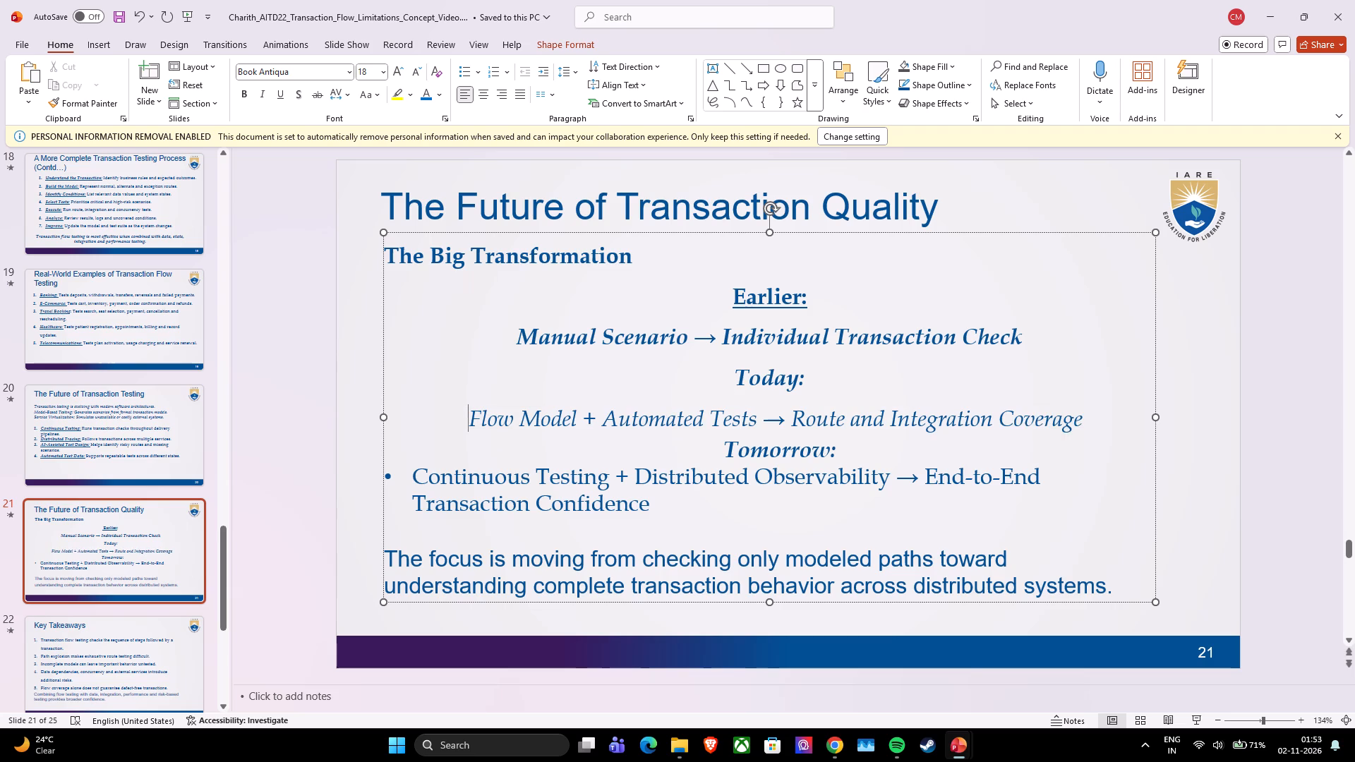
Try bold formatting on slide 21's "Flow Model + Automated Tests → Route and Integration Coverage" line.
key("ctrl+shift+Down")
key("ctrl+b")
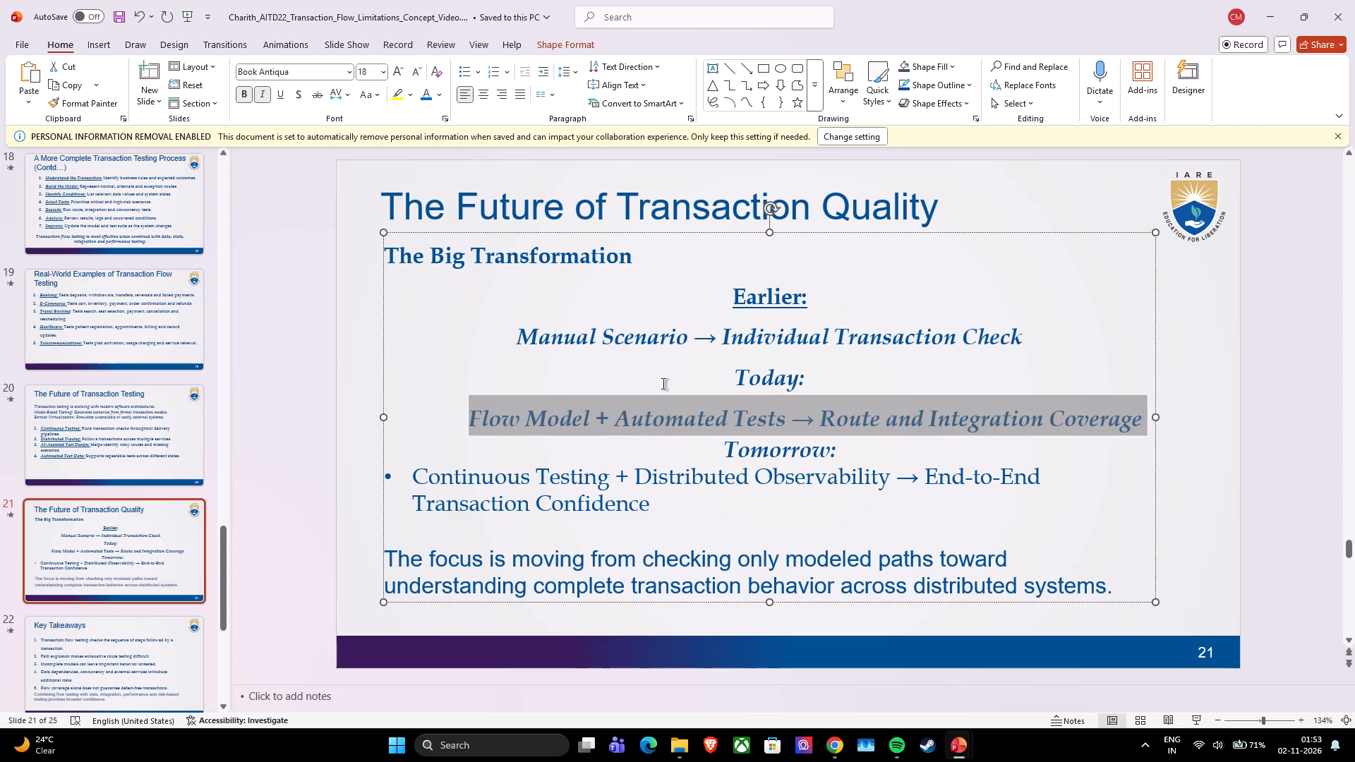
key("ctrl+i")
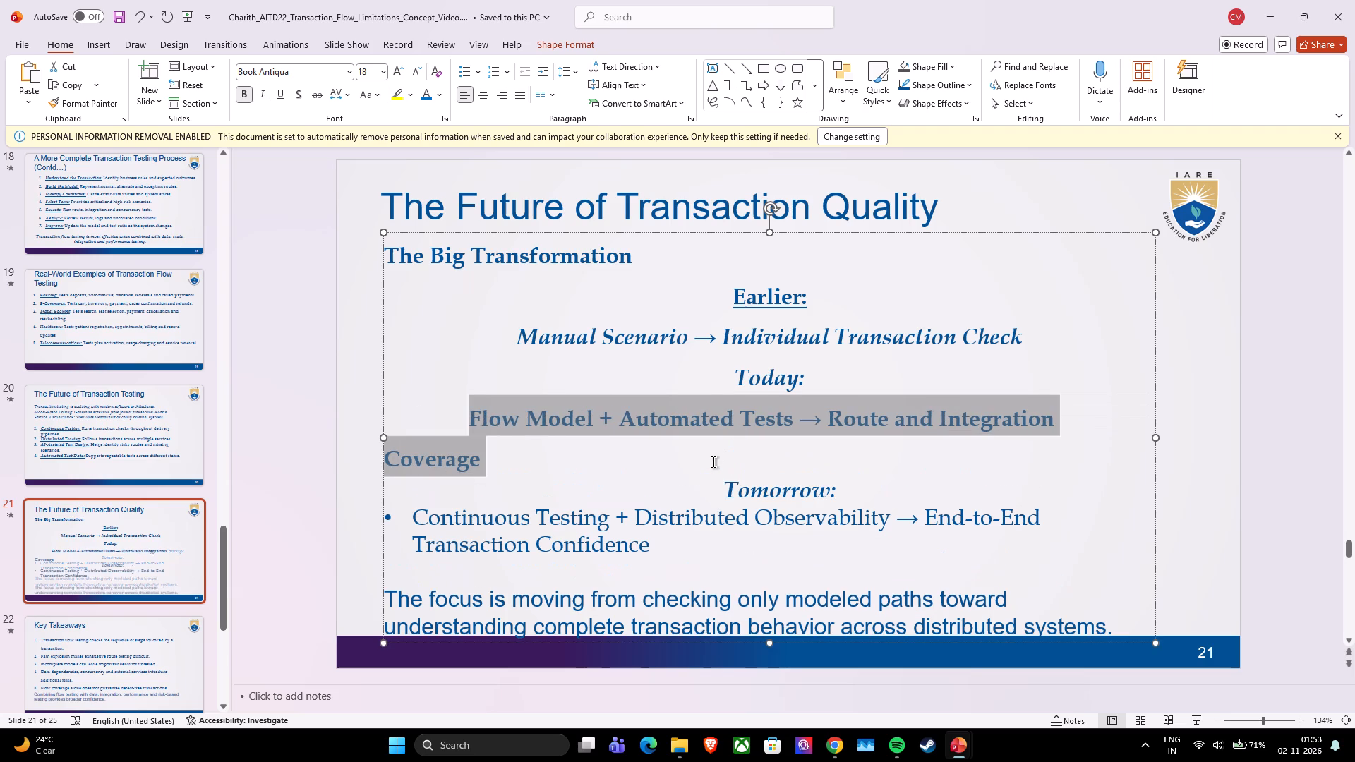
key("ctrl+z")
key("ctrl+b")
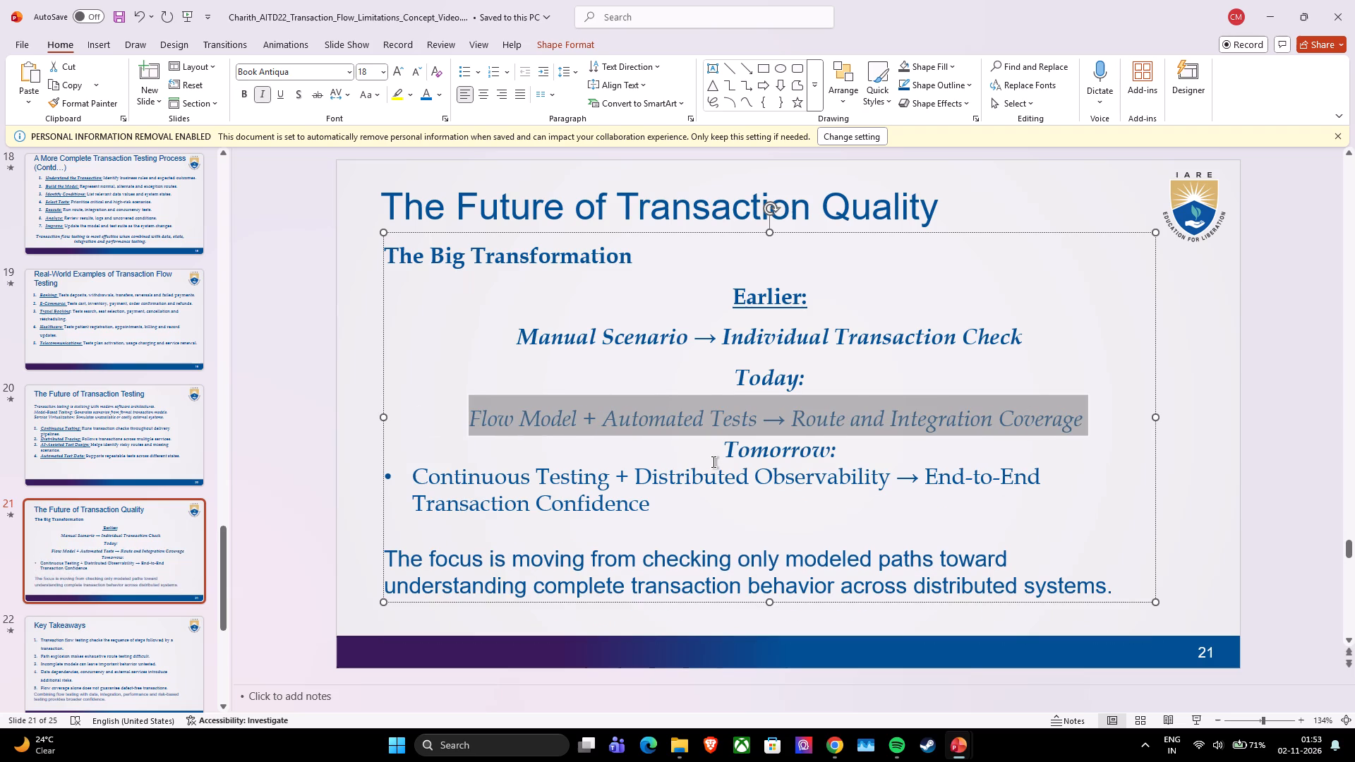
Remove the bold from slide 21's "Manual Scenario → Individual Transaction Check" line, keeping it italic.
key("Up")
key("Up")
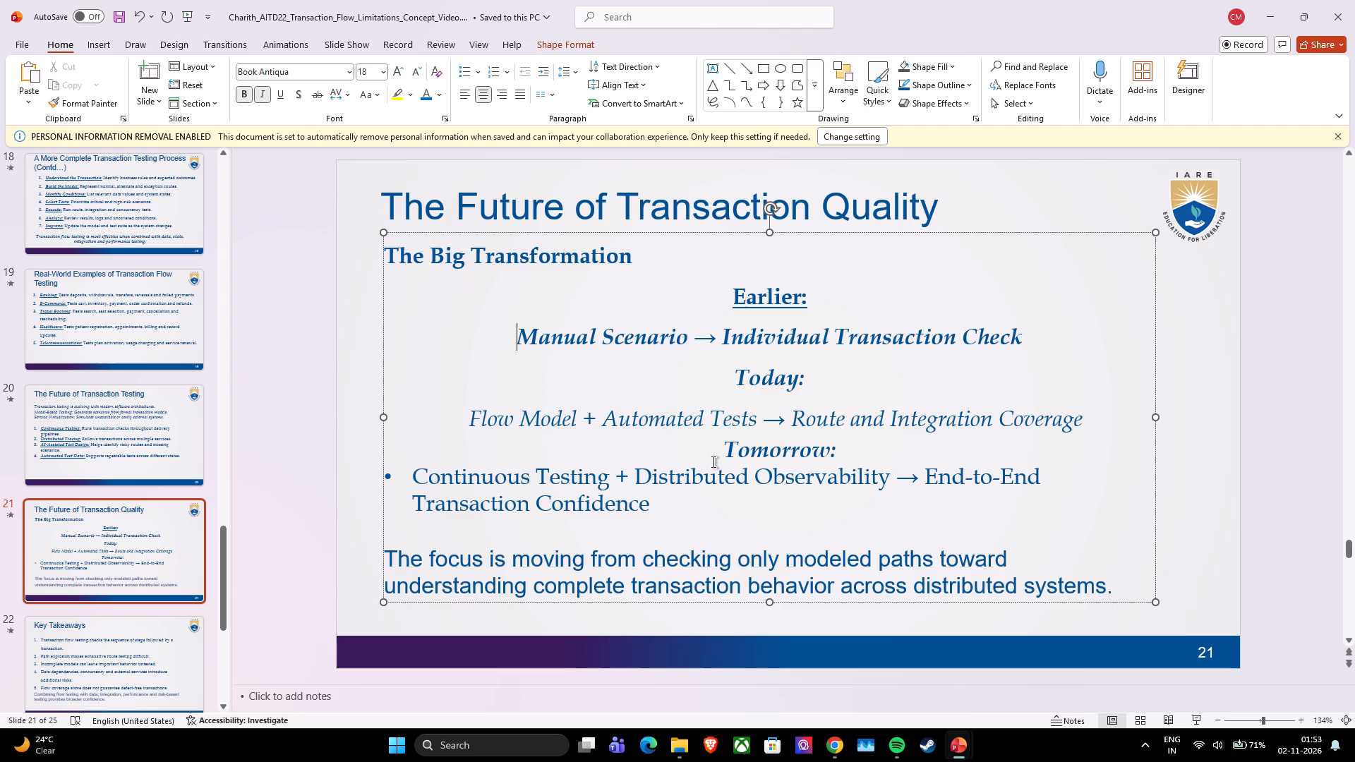
key("ctrl+shift+Down")
key("ctrl+b")
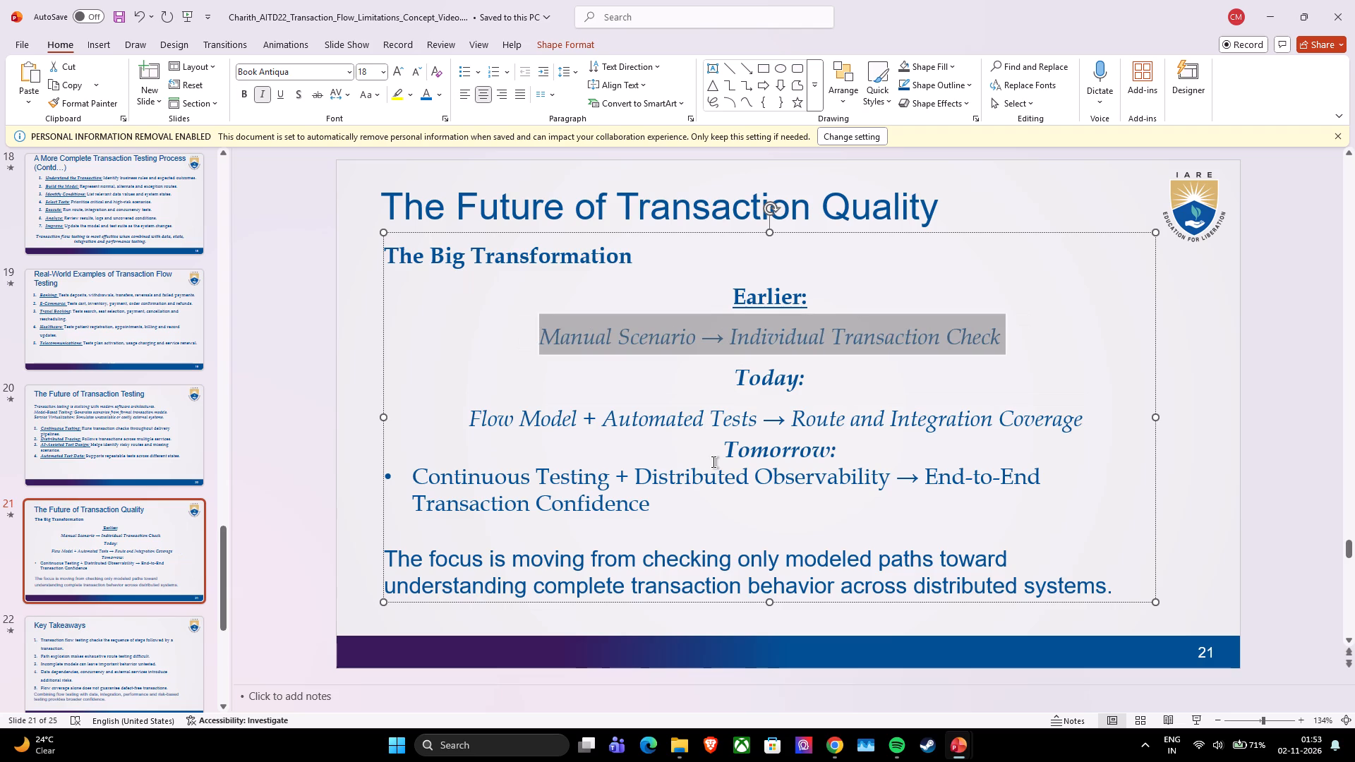
Remove the bullet from the "Continuous Testing + Distributed Observability" line under "Tomorrow:" on slide 21, leaving the line without an indent.
left_click(414, 472)
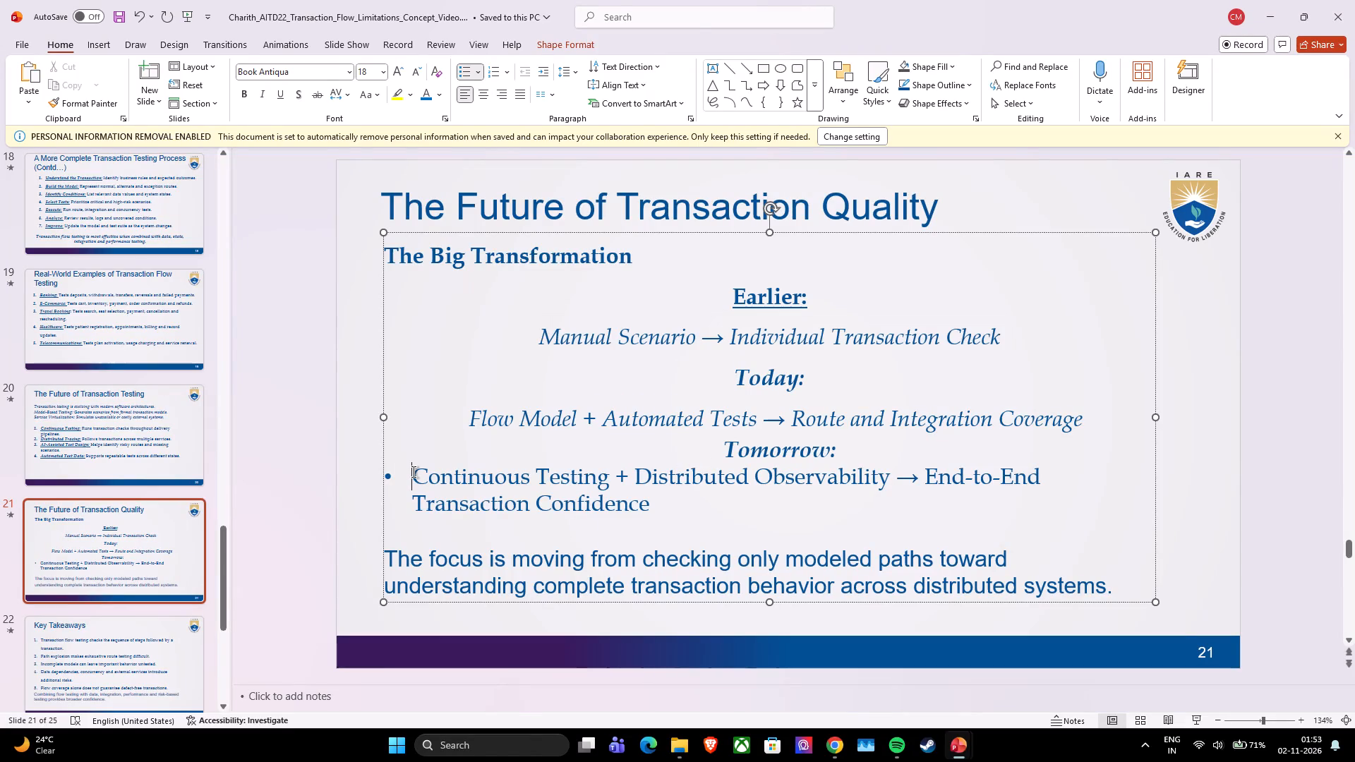
key("BackSpace")
key("Left")
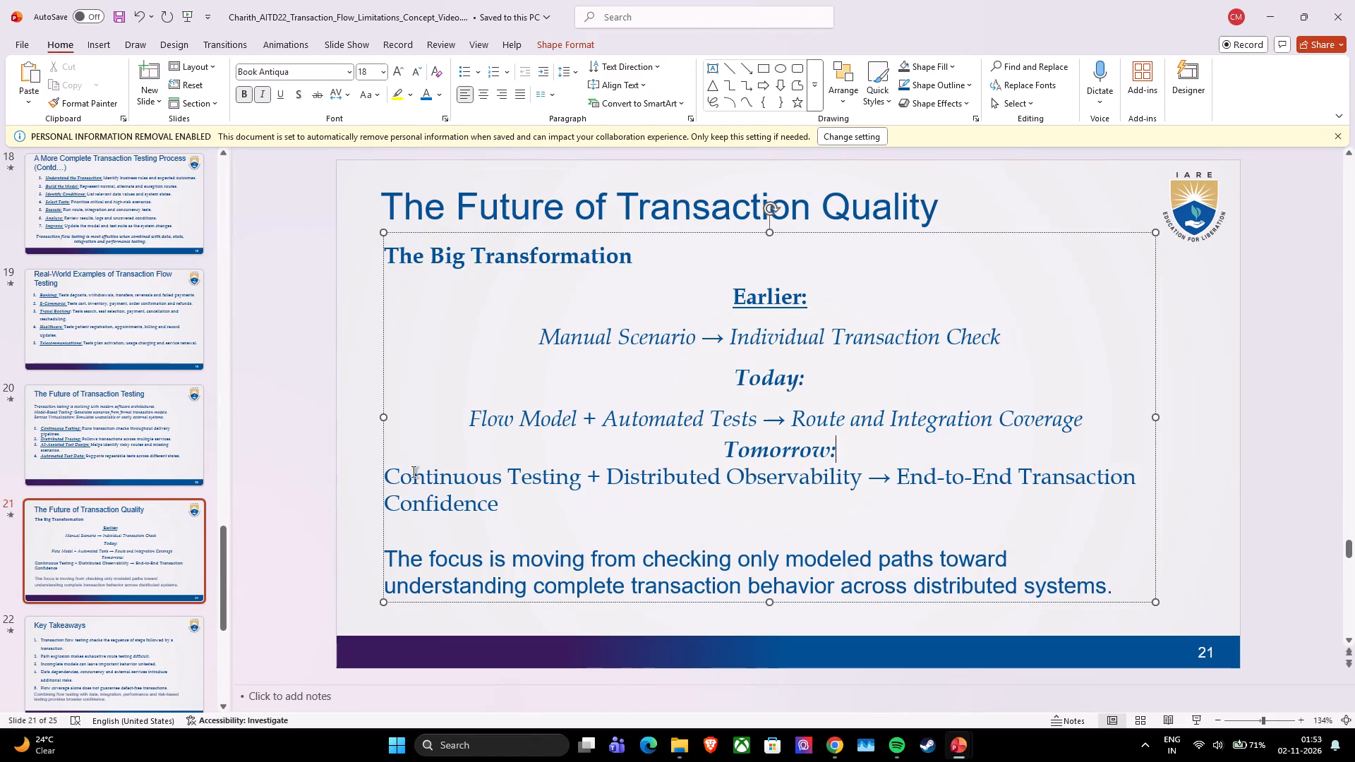
key("Down")
key("Up")
key("Right")
key("Tab")
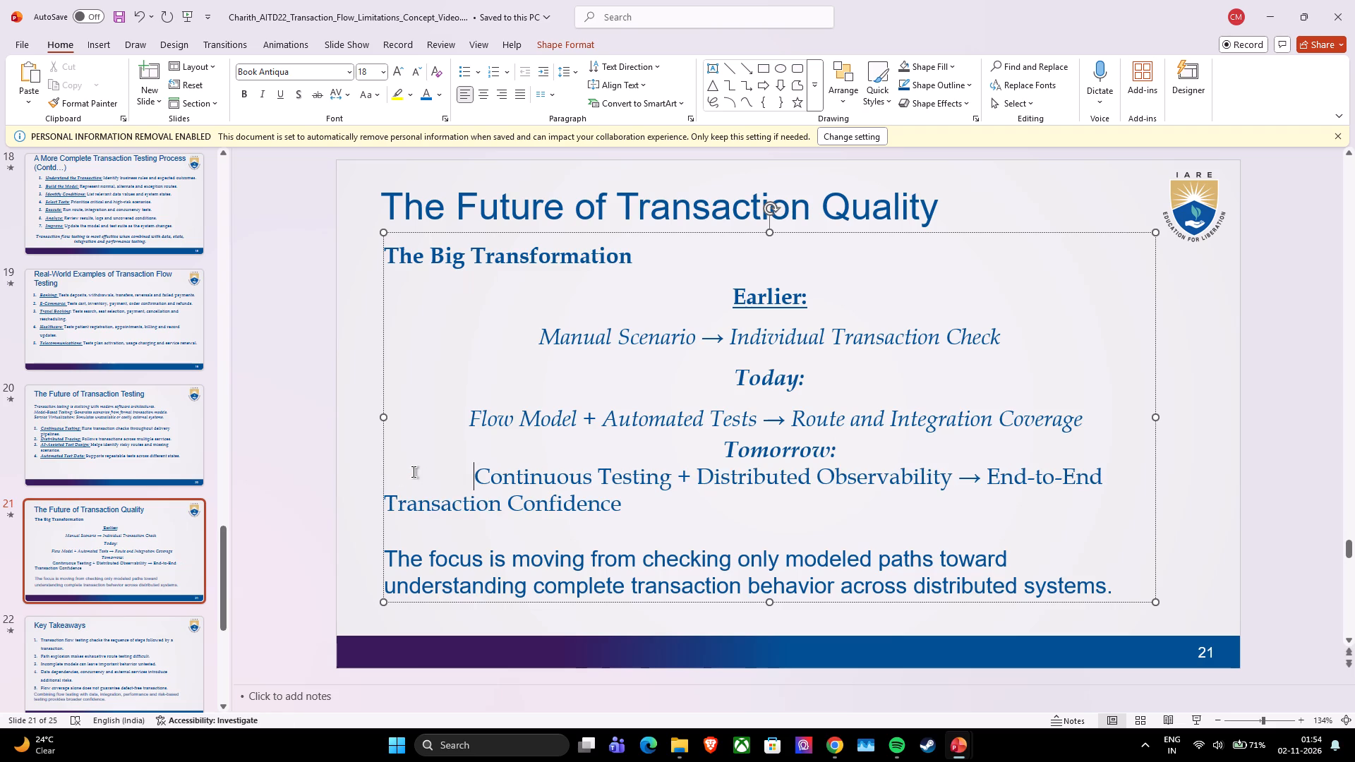
key("BackSpace")
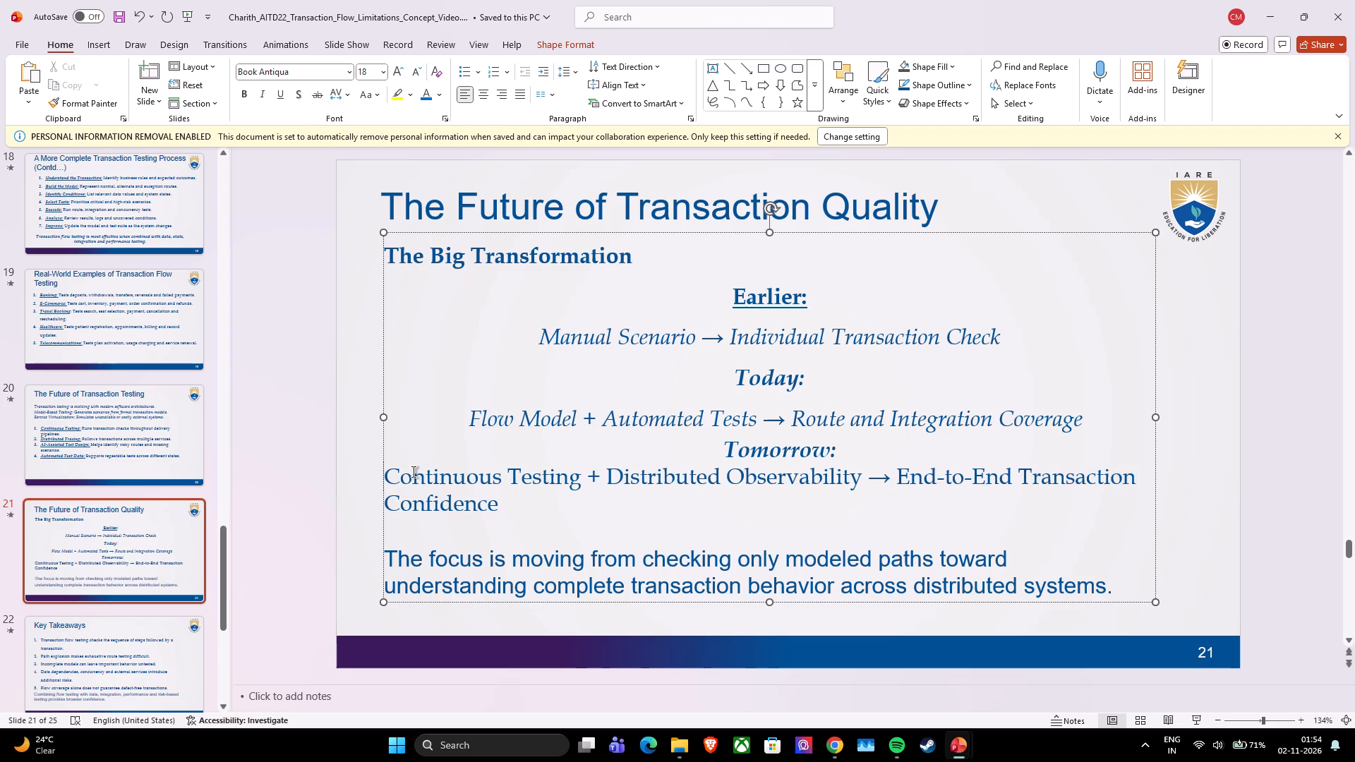
Widen slide 21's body text box so the "Continuous Testing" line fits on one line, and shift the box left to end at the slide's edge.
left_click_drag(1157, 420, 1234, 430)
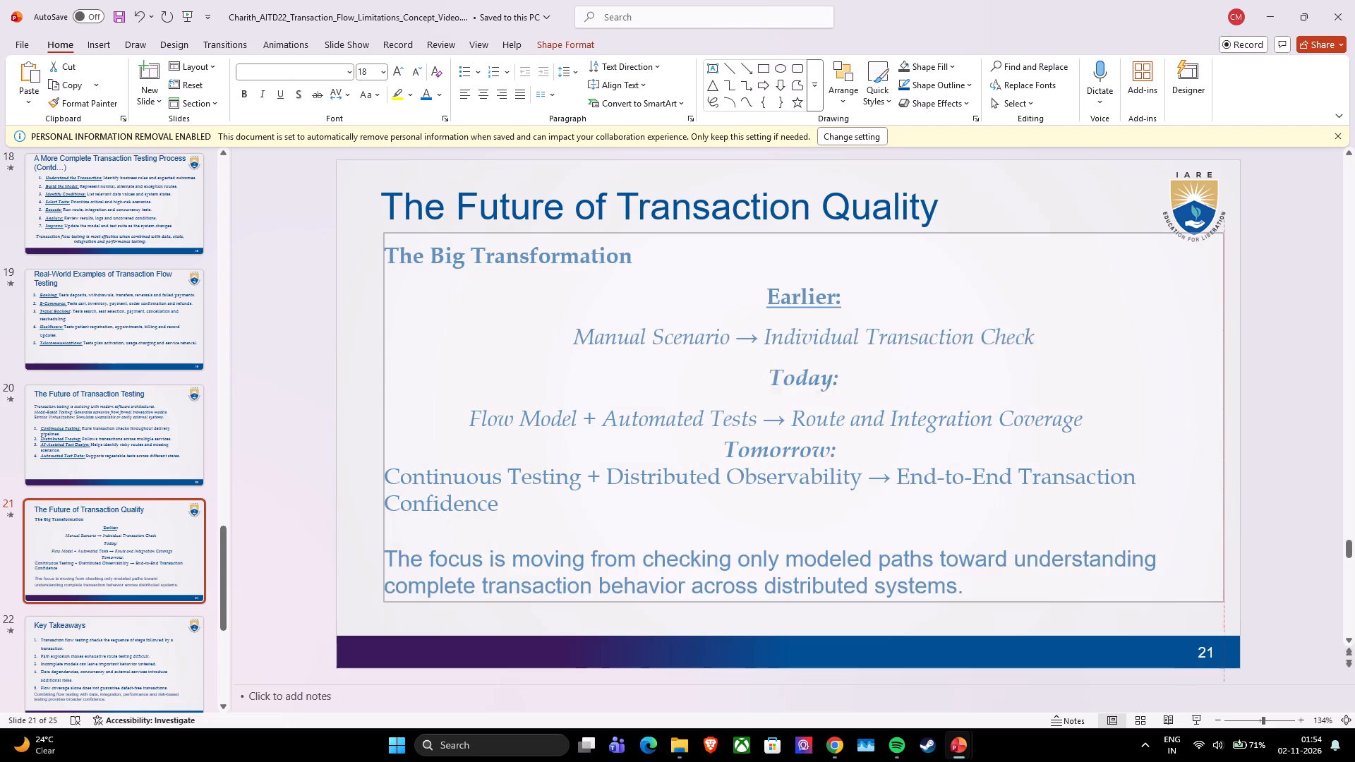
left_click_drag(1234, 430, 1276, 426)
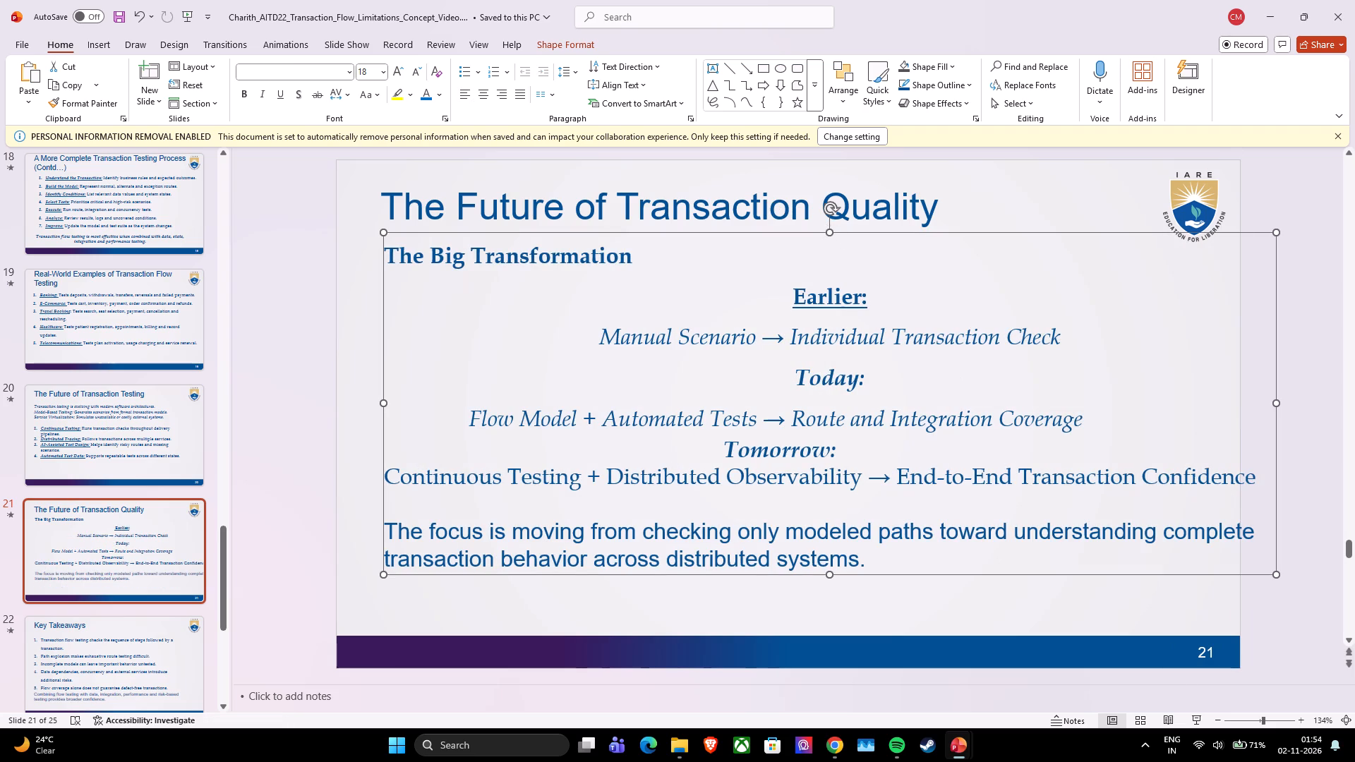
left_click_drag(800, 234, 768, 229)
left_click(359, 256)
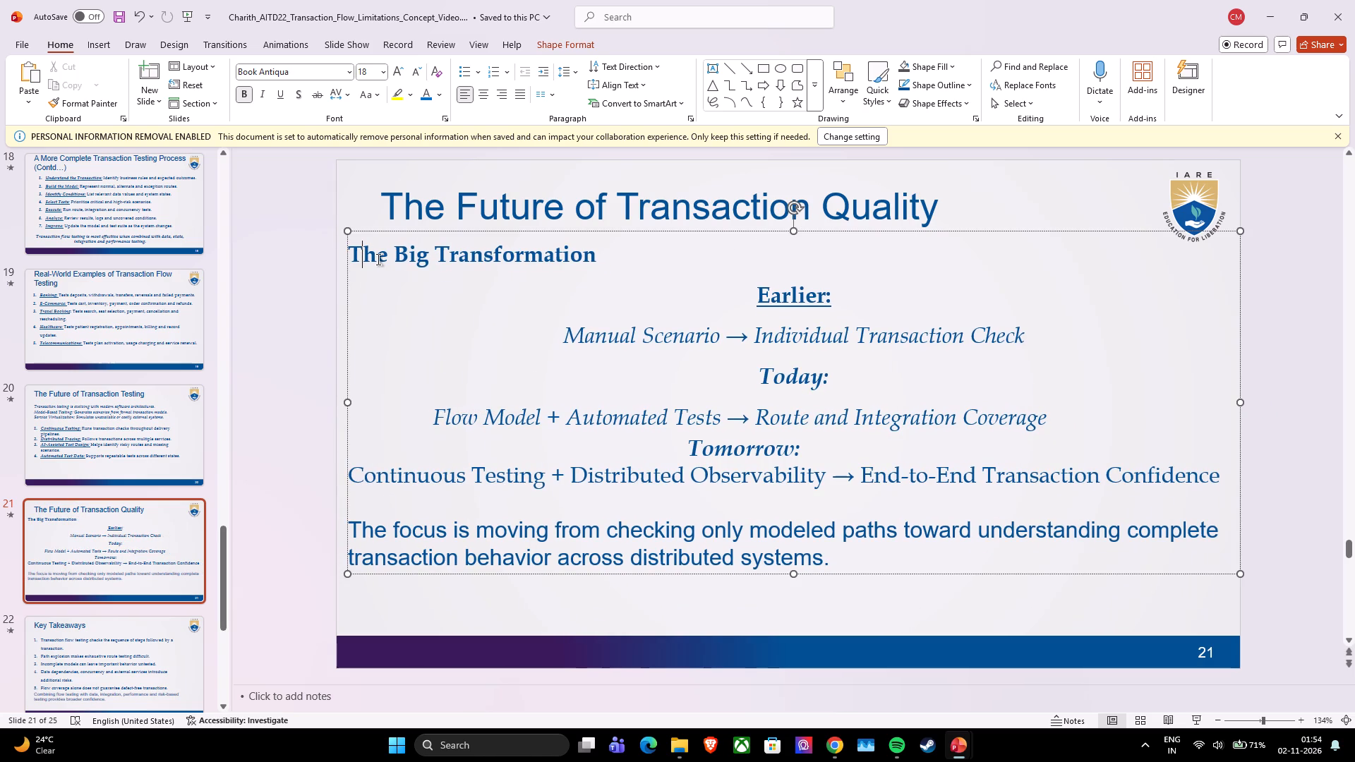
Indent slide 21's "The Big Transformation" line with leading spaces so it roughly aligns with the slide title.
key("Left")
key("Tab")
key("BackSpace")
key("space")
key("space")
key("space")
key("space")
key("space")
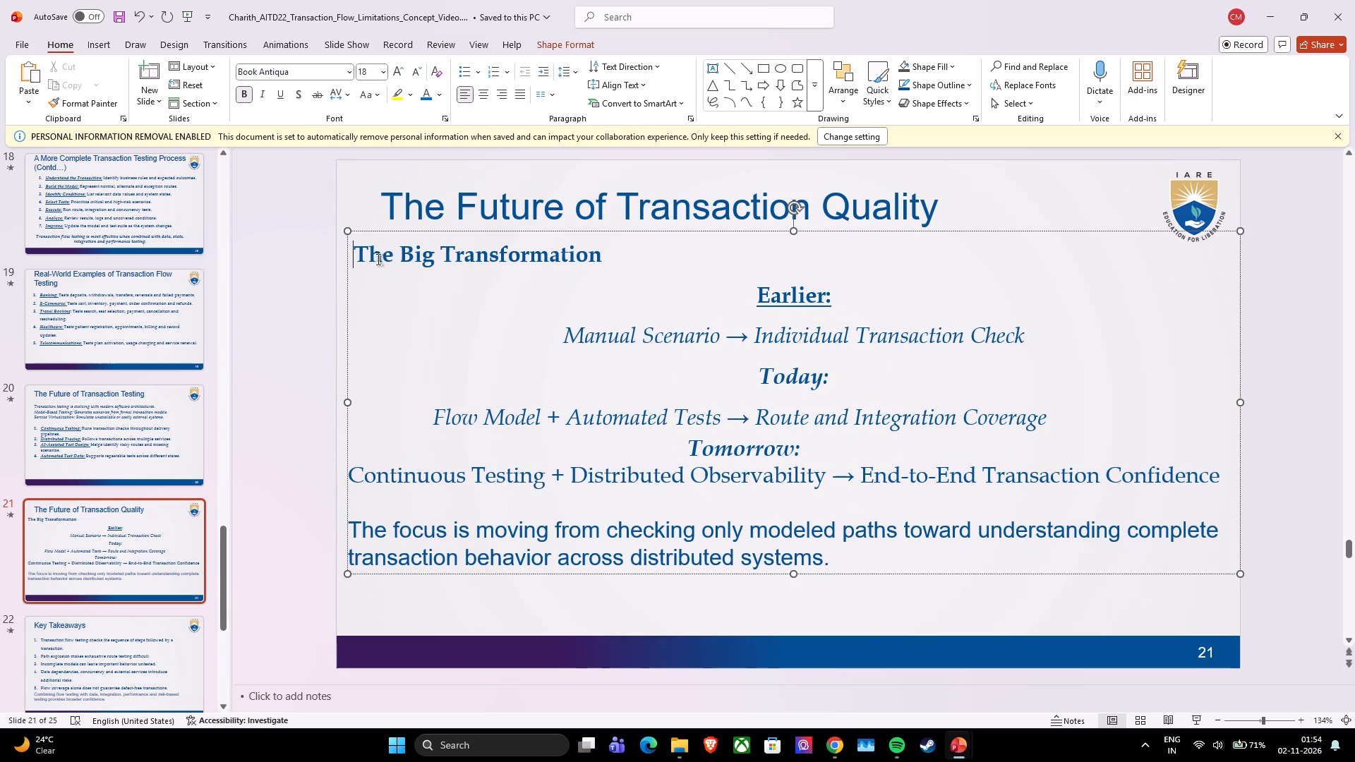
key("space")
key("space")
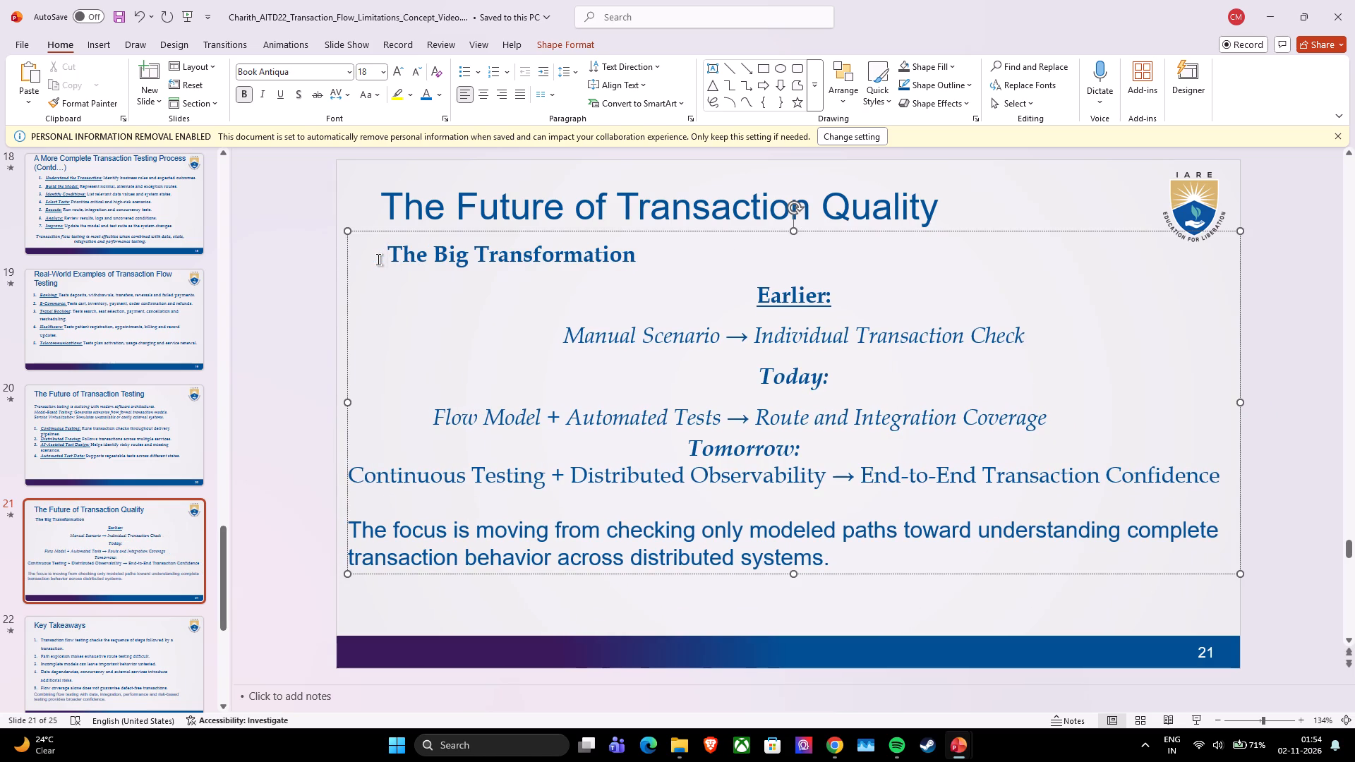
Italicize slide 21's "Continuous Testing + Distributed Observability → End-to-End Transaction Confidence" line and indent it with three leading spaces.
left_click(358, 468)
key("Left")
key("space")
key("ctrl+shift+Down")
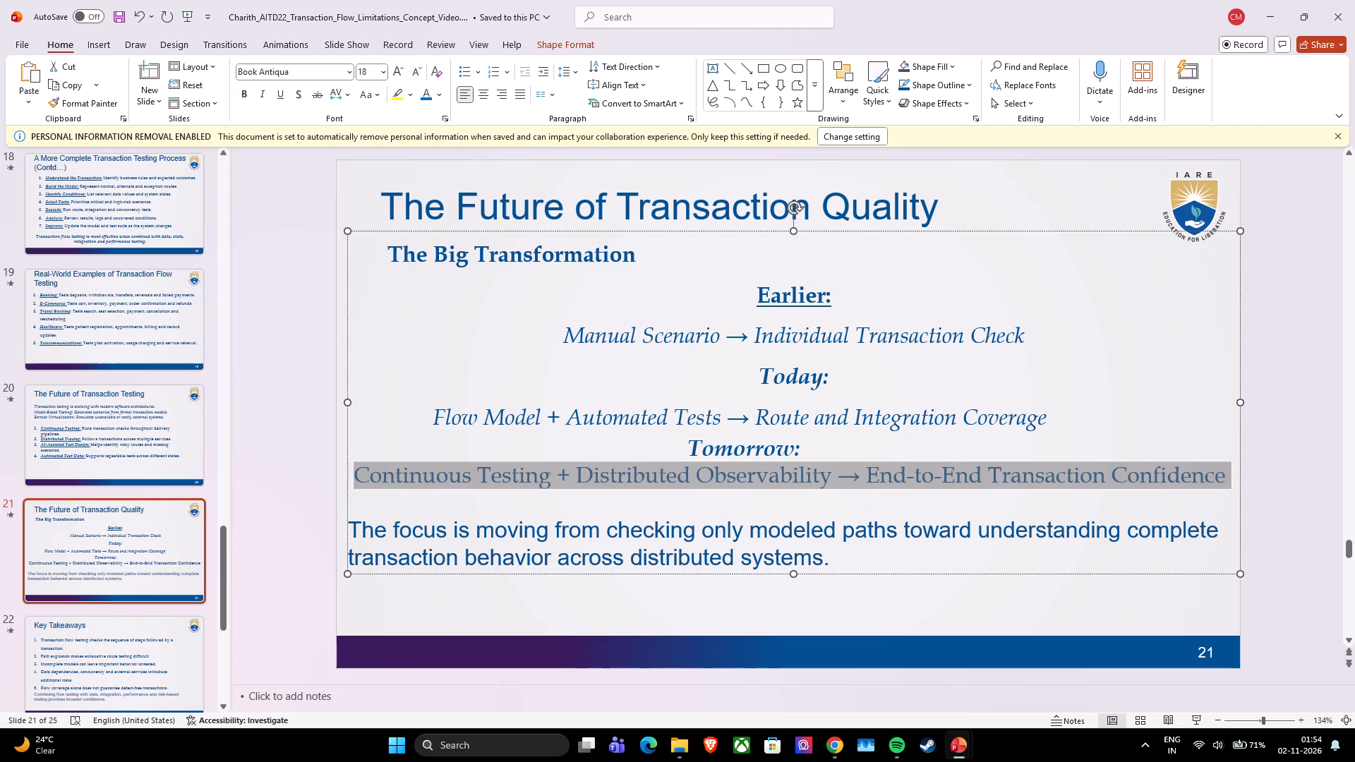
key("ctrl+i")
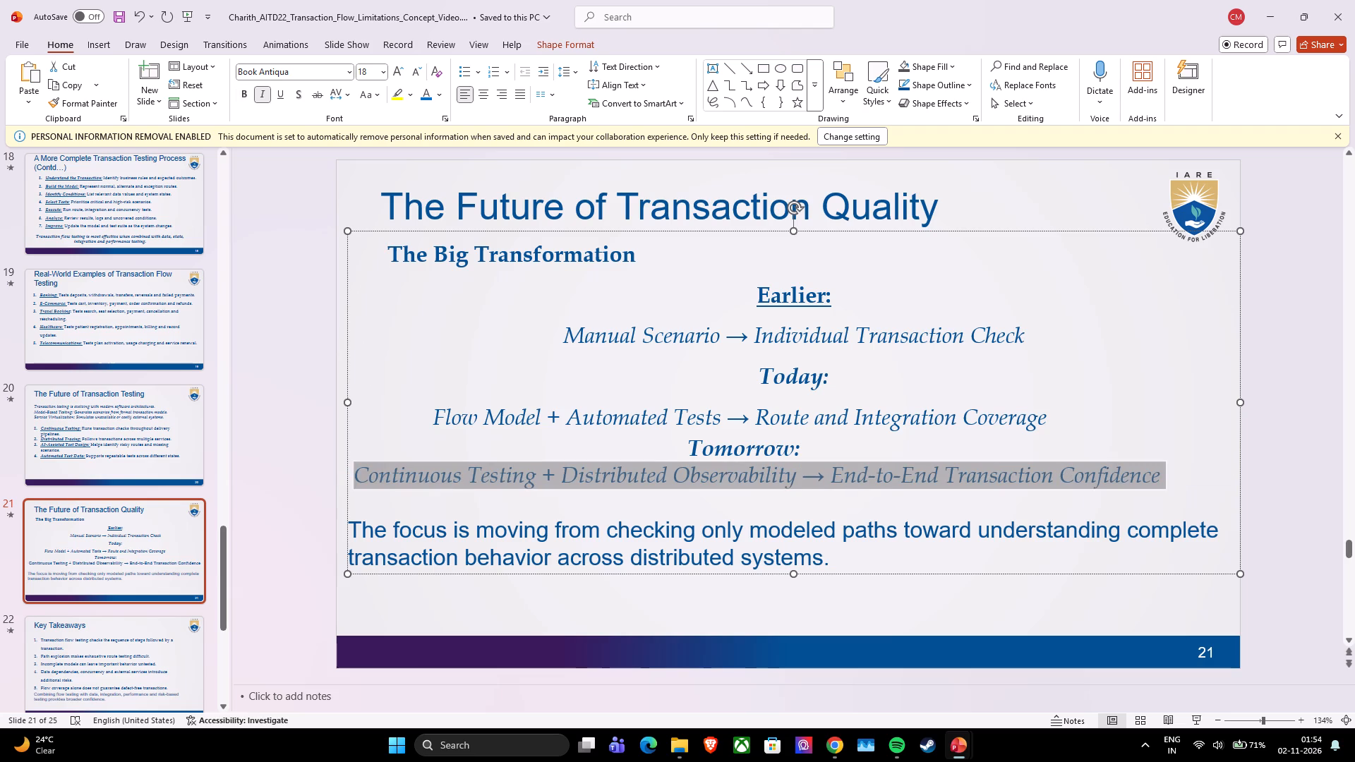
left_click(355, 476)
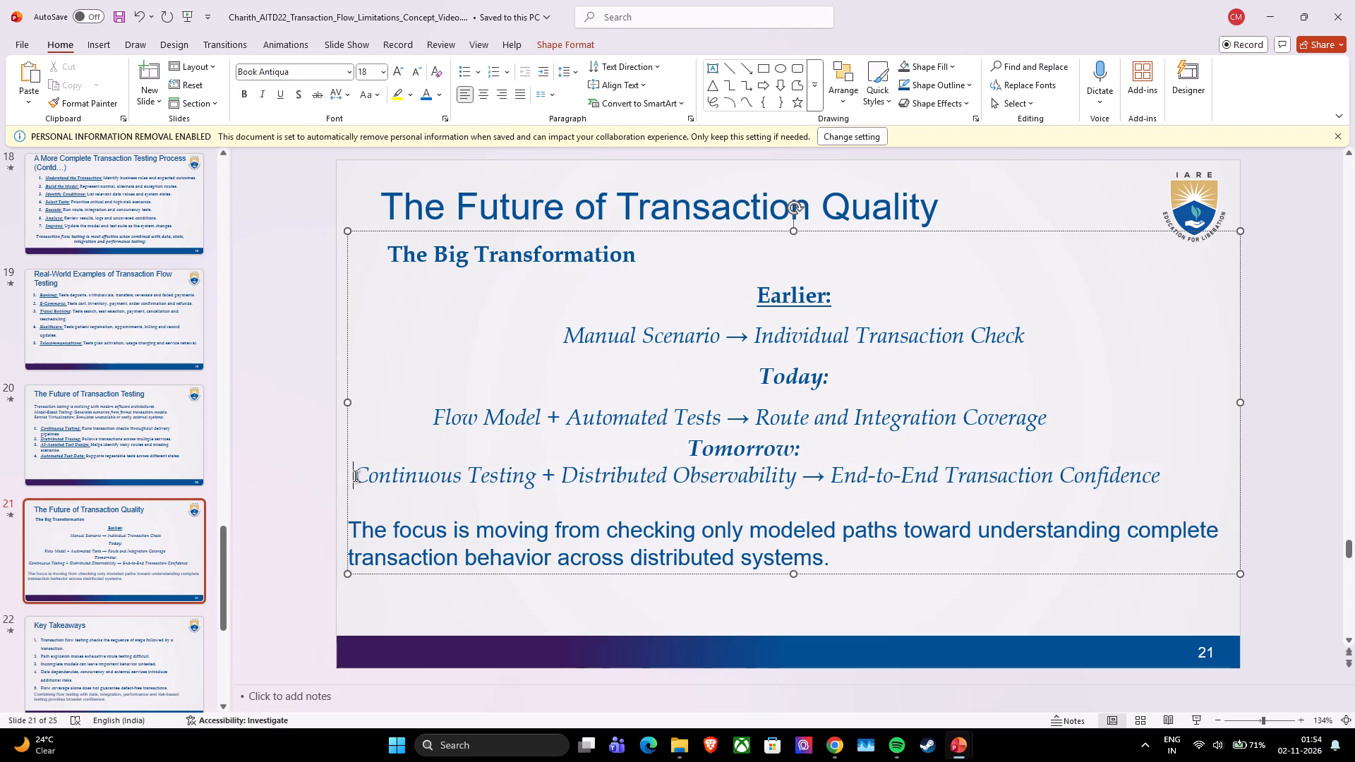
key("space")
key("space")
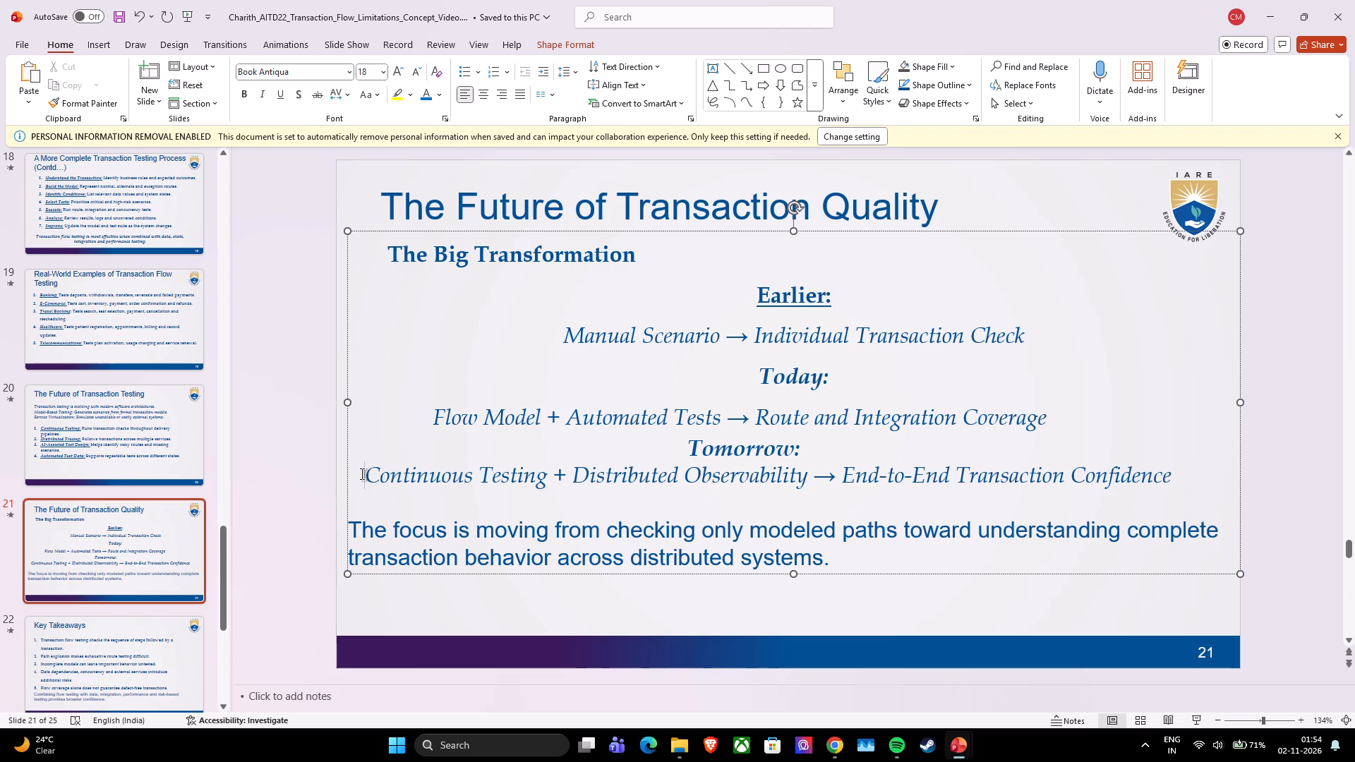
Shift slide 21's "Tomorrow:" heading with leading spaces so it lines up under the "Today:" heading.
left_click(699, 450)
key("space")
key("BackSpace")
key("Left")
key("space")
key("space")
key("space")
key("space")
key("space")
key("space")
key("space")
key("space")
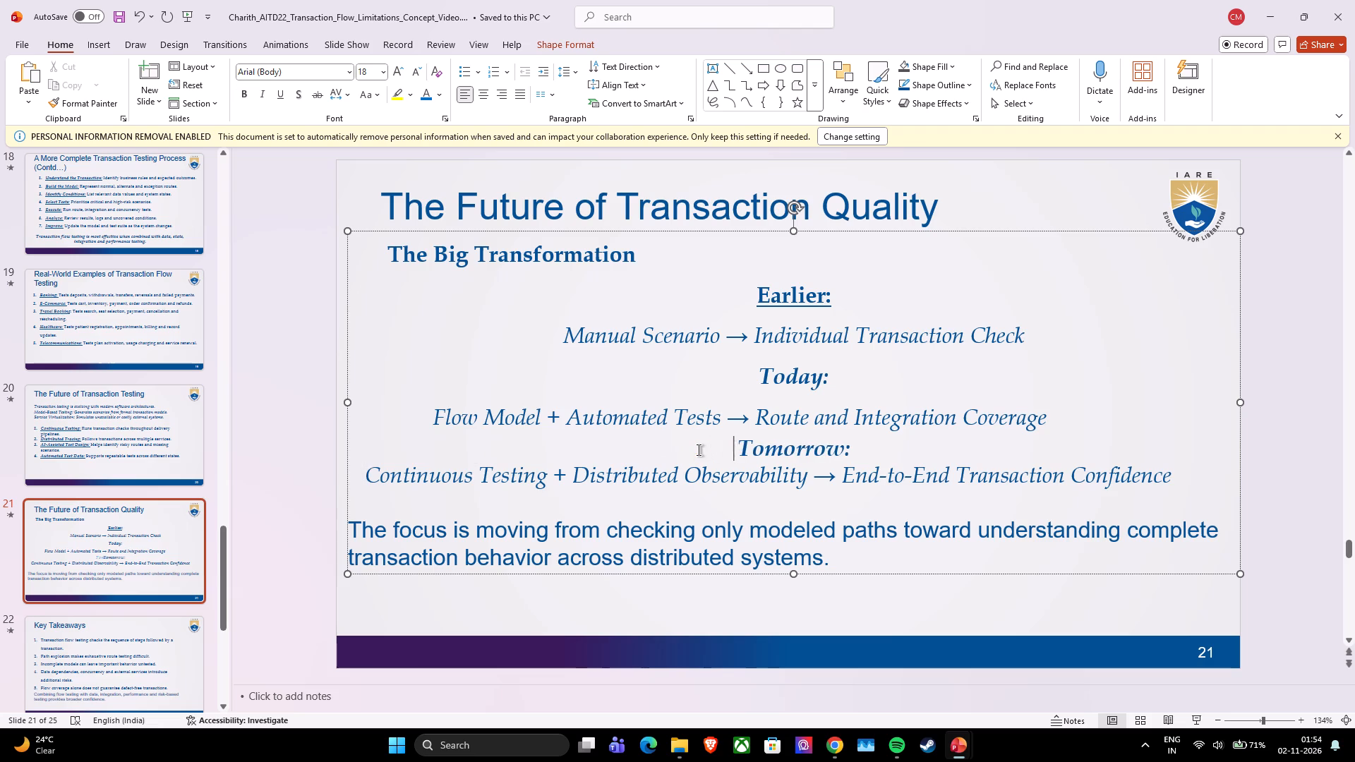
Underline slide 21's "Tomorrow:" and "Today:" headings and italicize "Earlier:" so all three are bold, italic and underlined.
key("ctrl+shift+Down")
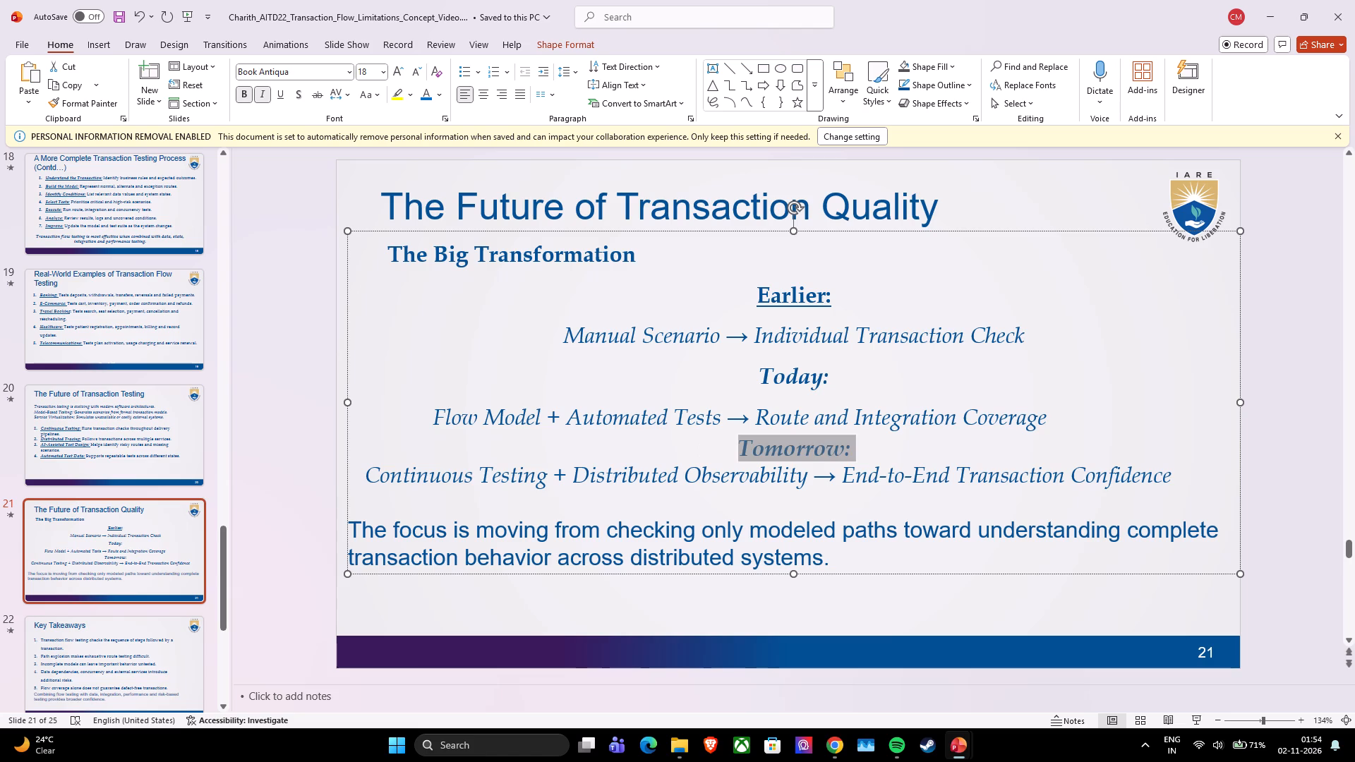
key("ctrl+i")
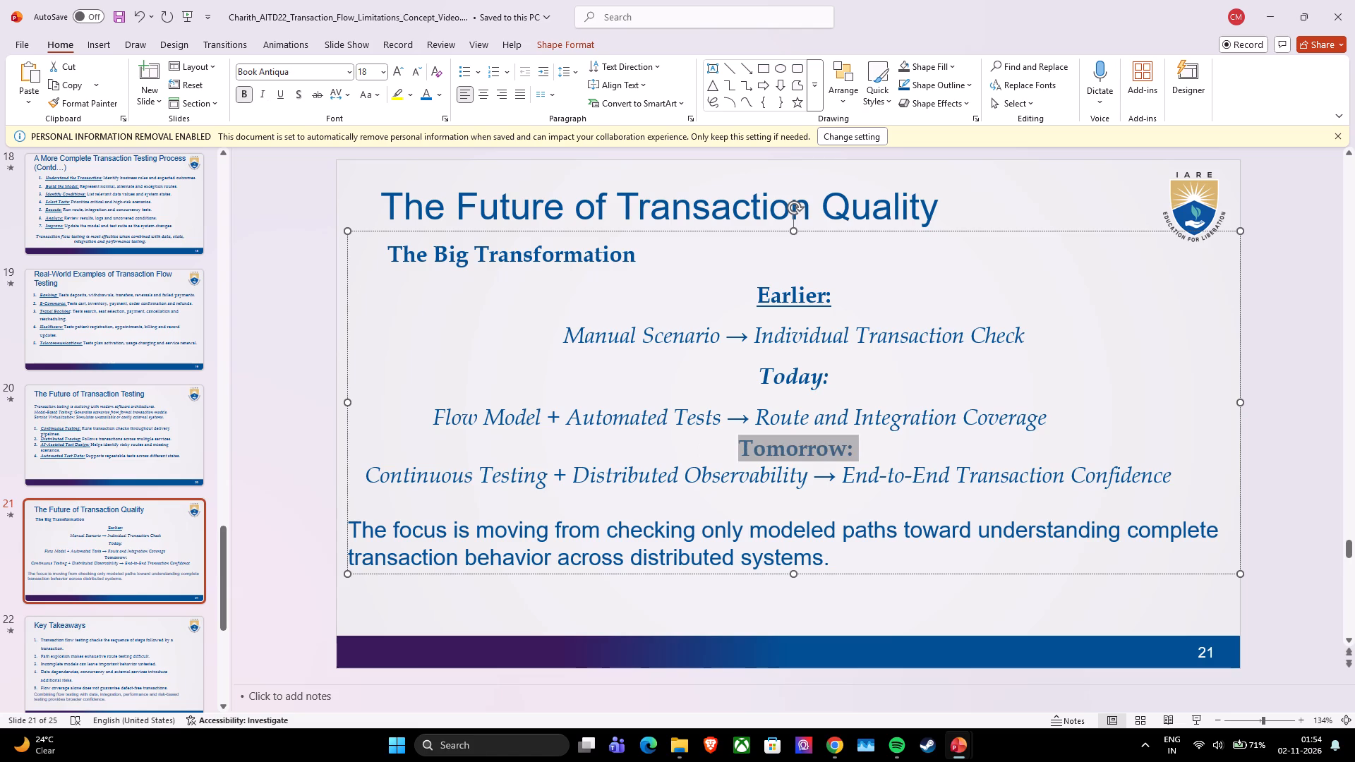
key("ctrl+z")
key("ctrl+u")
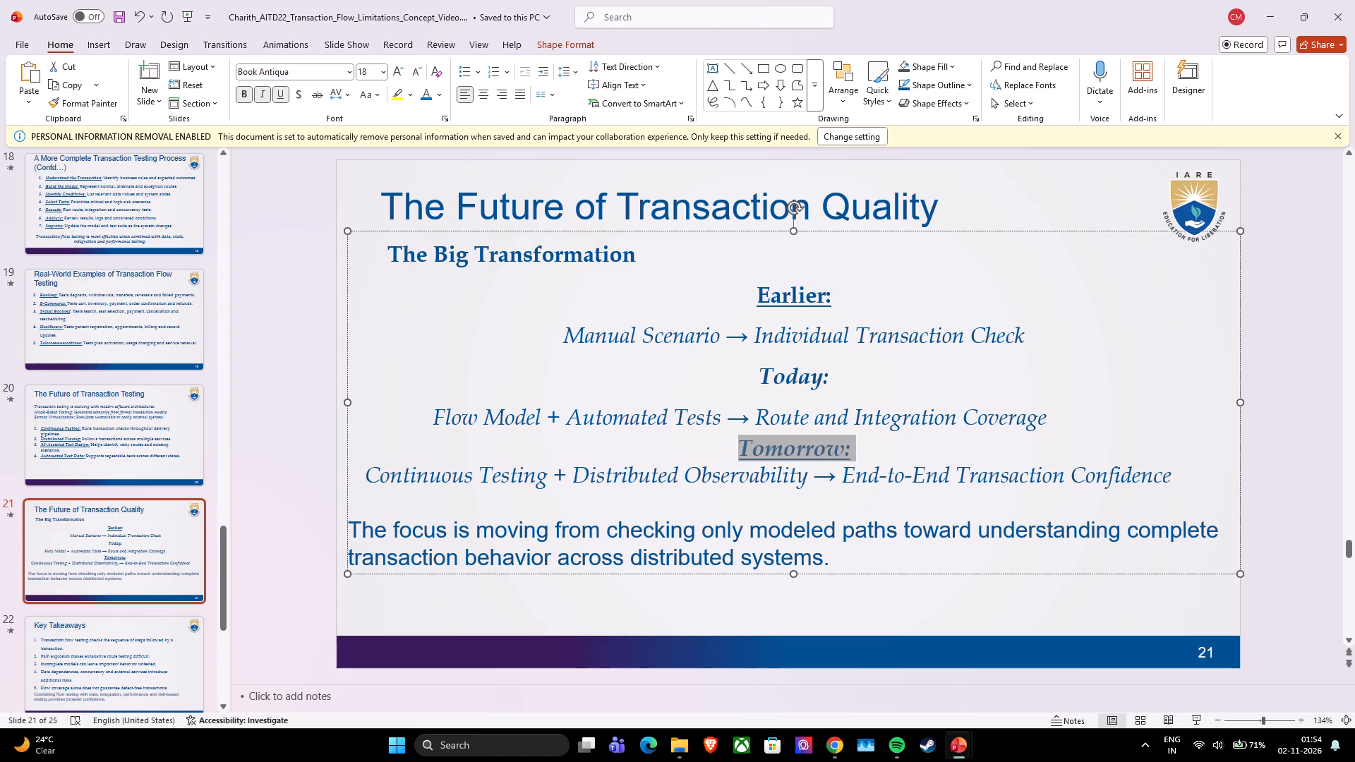
key("Up")
key("Up")
key("ctrl+shift+Down")
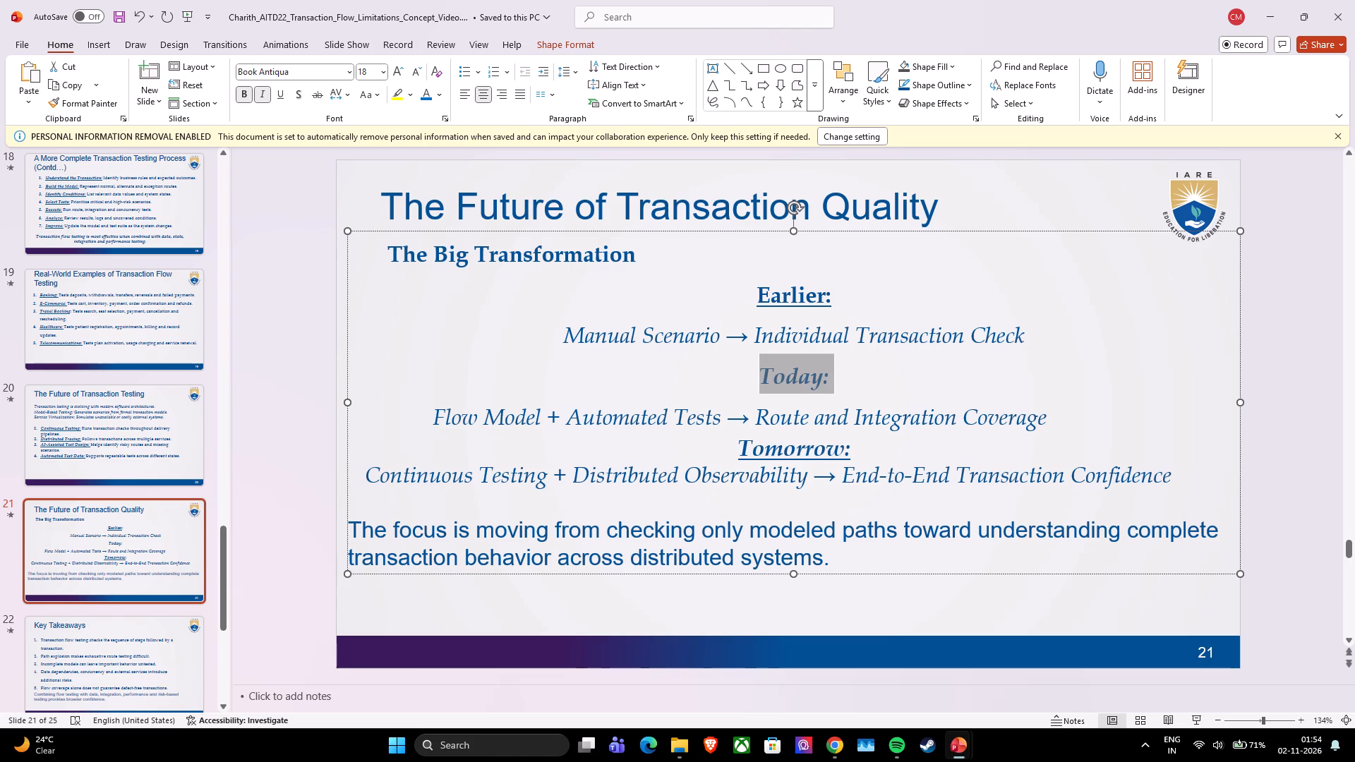
key("ctrl+u")
key("Up")
key("Up")
key("ctrl+shift+Down")
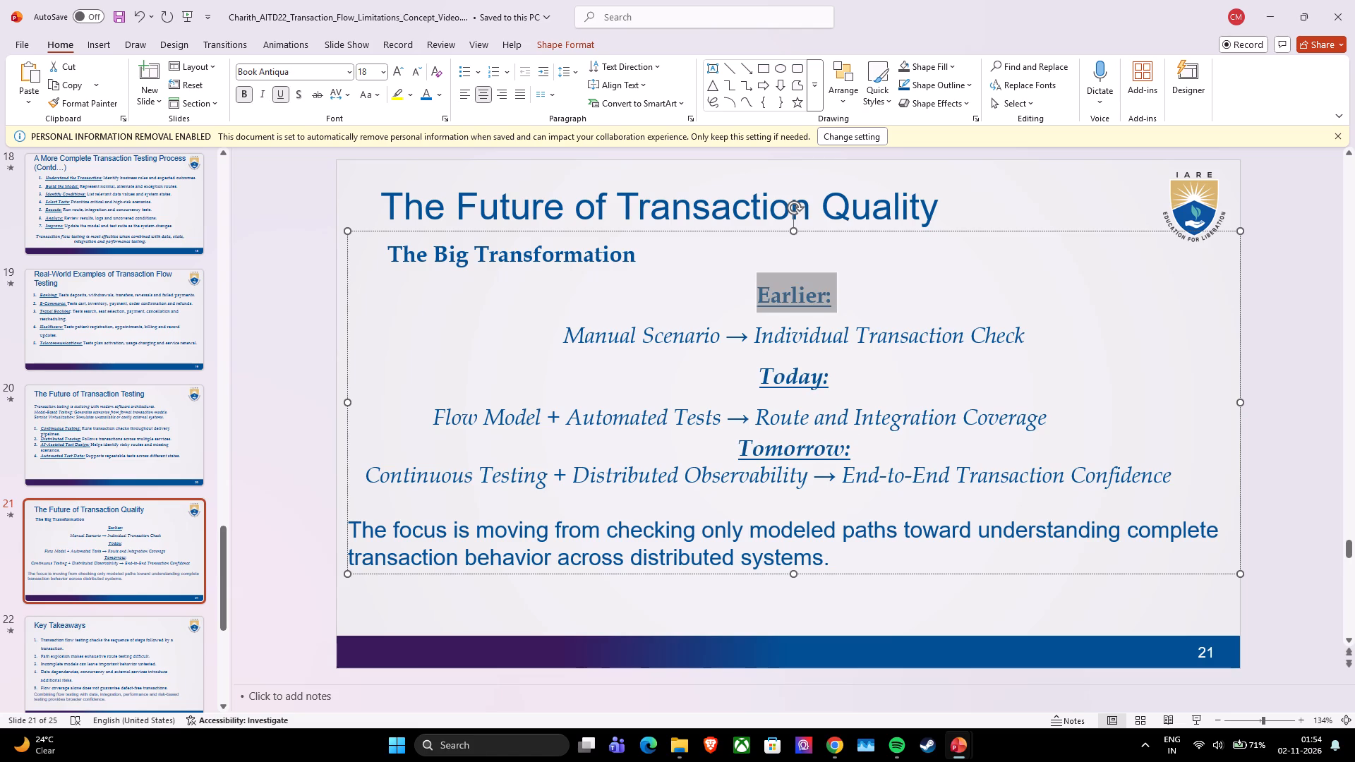
key("ctrl+i")
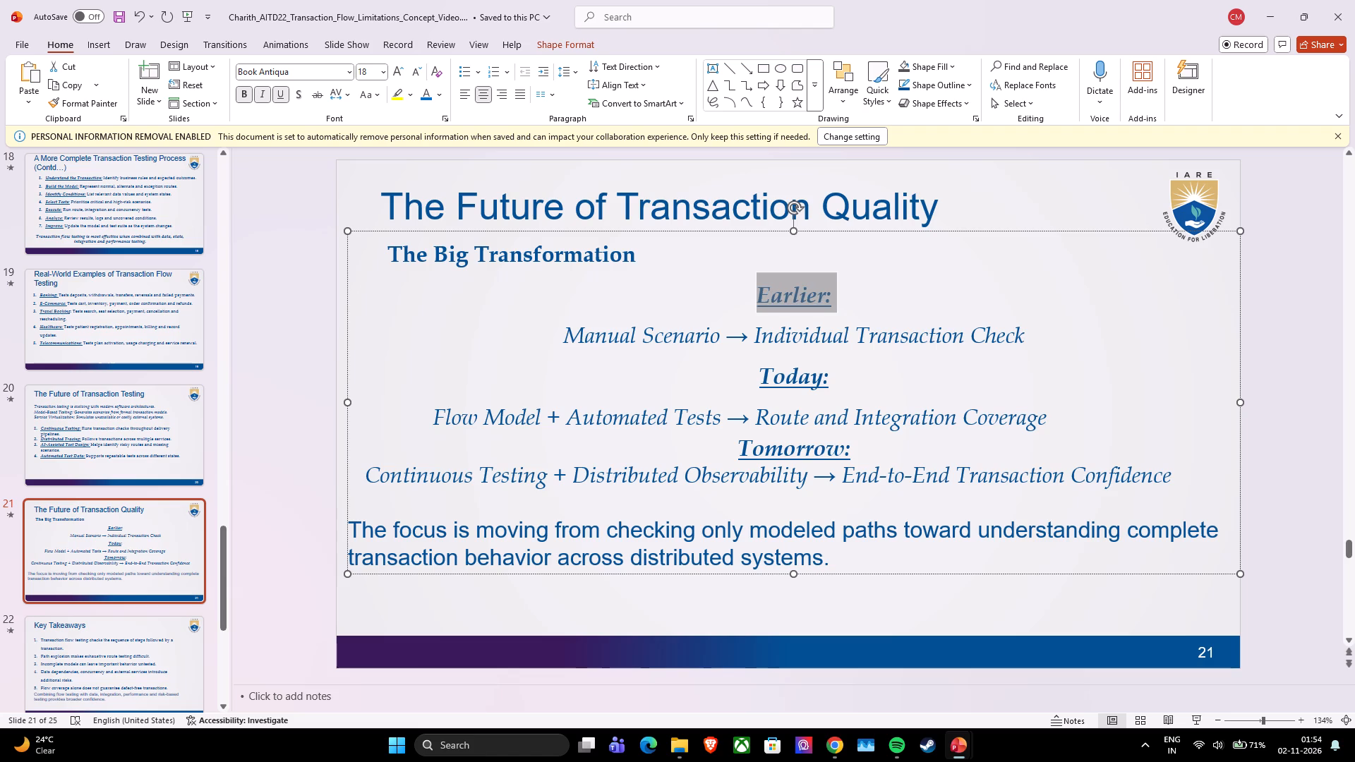
Set the font of all body text on slide 21 to Book Antiqua.
left_click(529, 516)
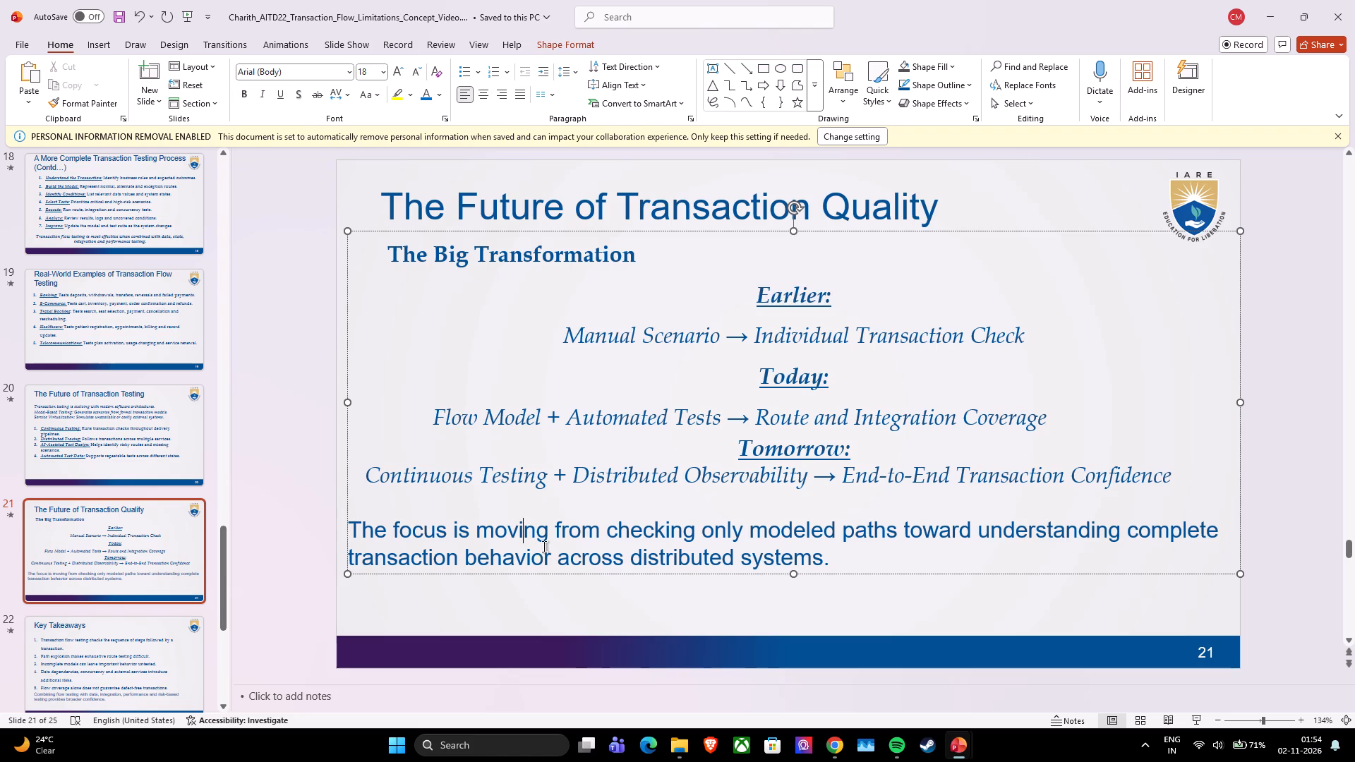
key("ctrl+a")
right_click(543, 538)
left_click(570, 562)
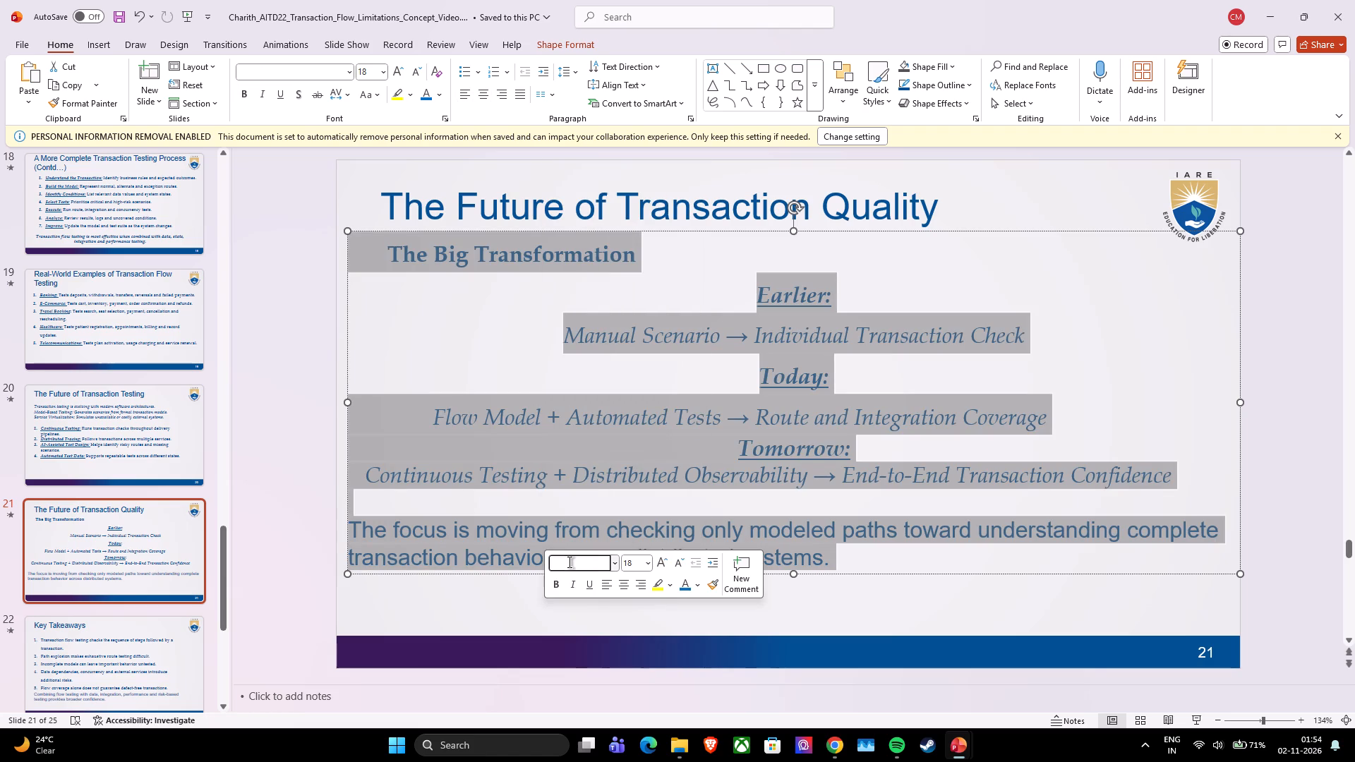
type("bok")
key("BackSpace")
key("o")
key("Return")
left_click(824, 549)
left_click(837, 550)
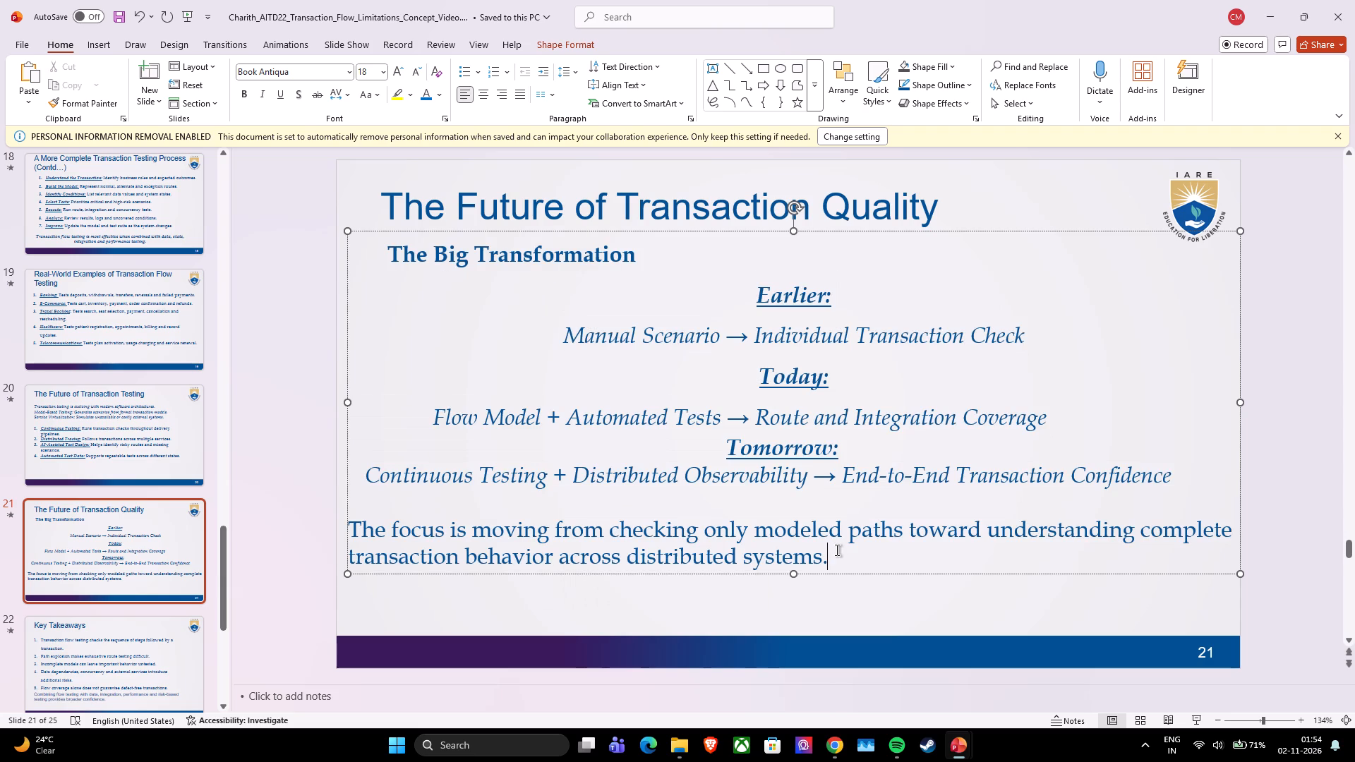
Add a bullet to slide 21's closing paragraph, "The focus is moving from checking only modeled paths…".
key("ctrl+shift+Up")
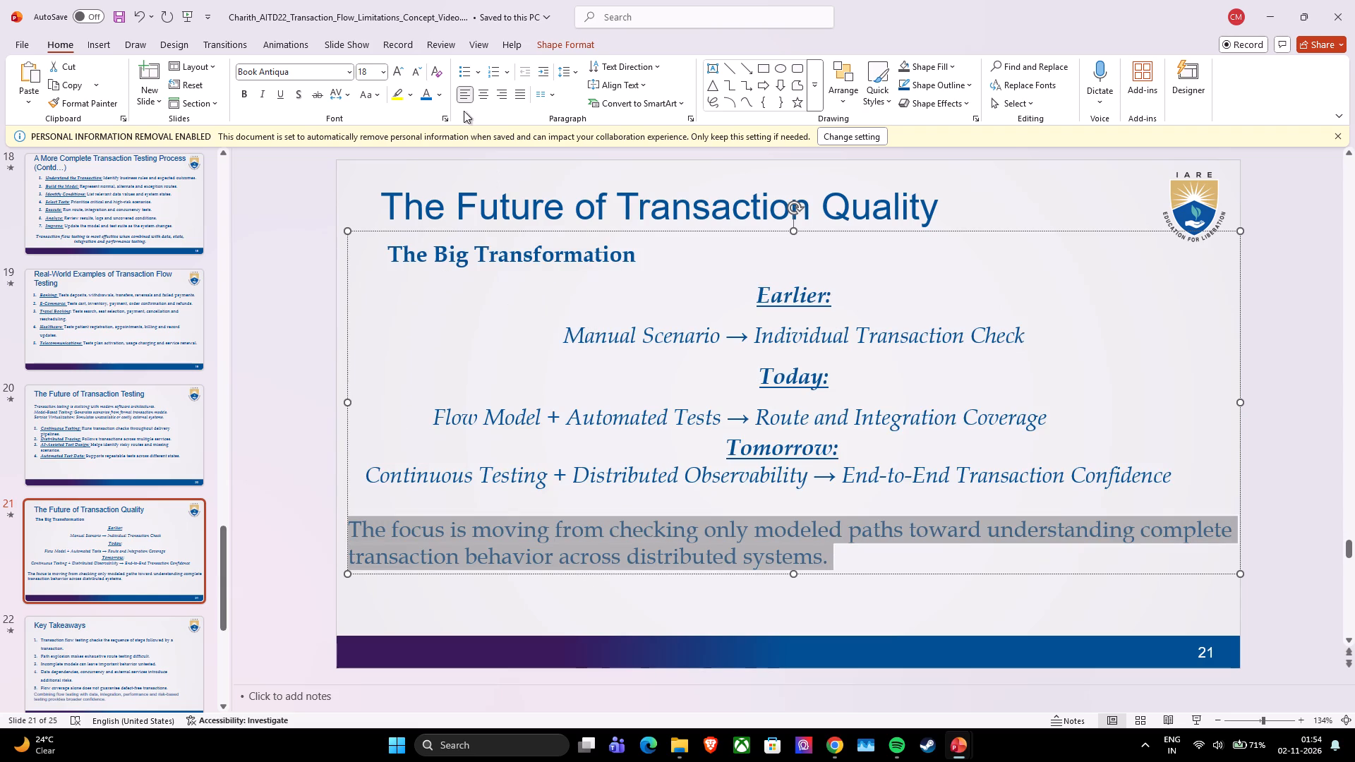
left_click(466, 71)
left_click(1291, 433)
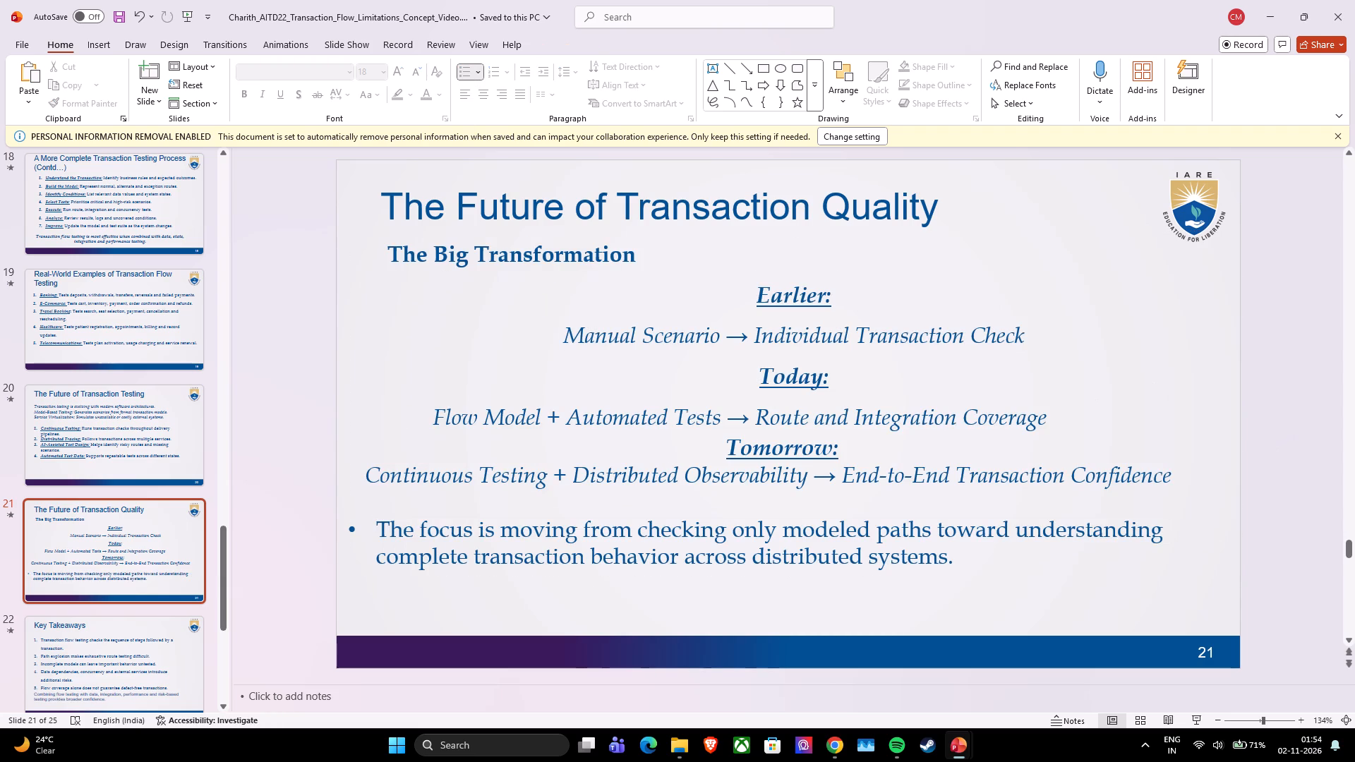
Delete the closing "Combining flow testing with data, integration, performance and risk-based testing…" sentence from the Key Takeaways slide.
key("Down")
right_click(1303, 521)
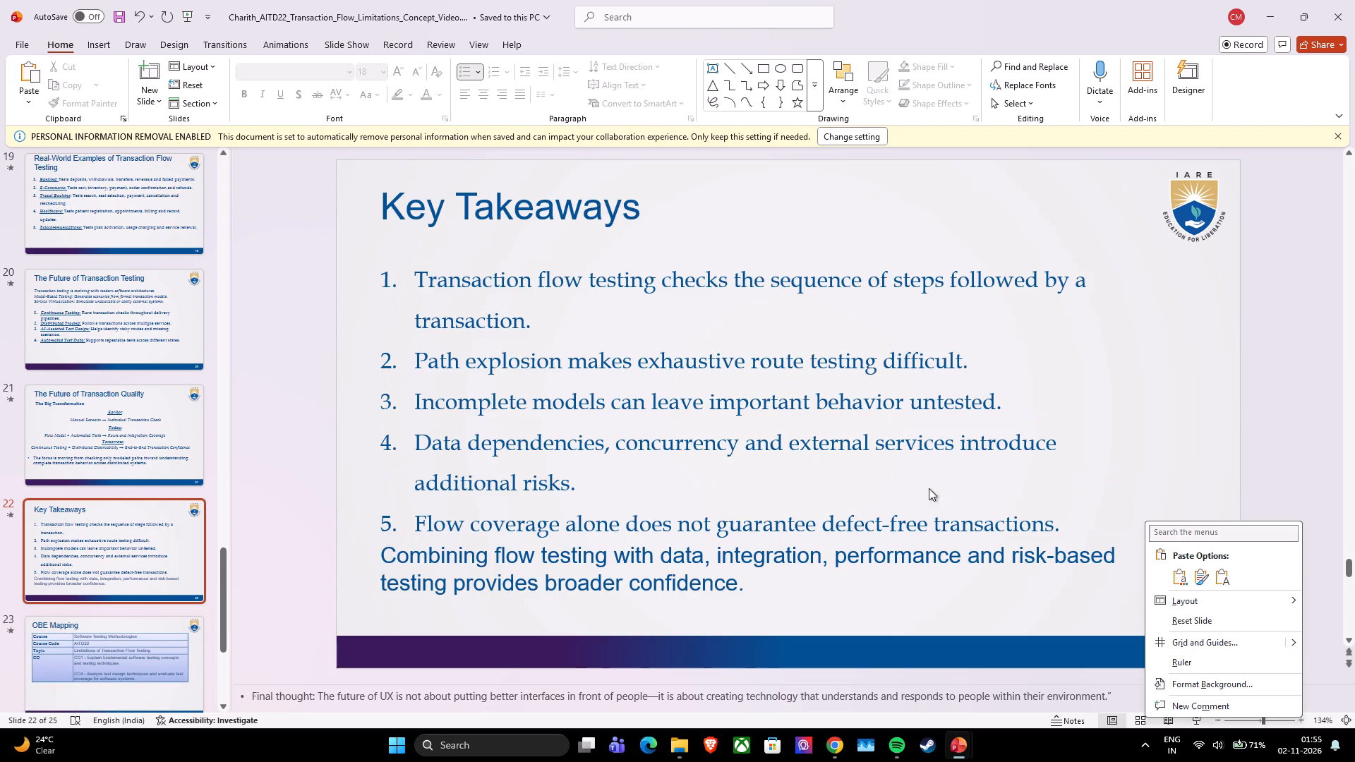
left_click(754, 557)
left_click(760, 571)
key("ctrl+shift+Up")
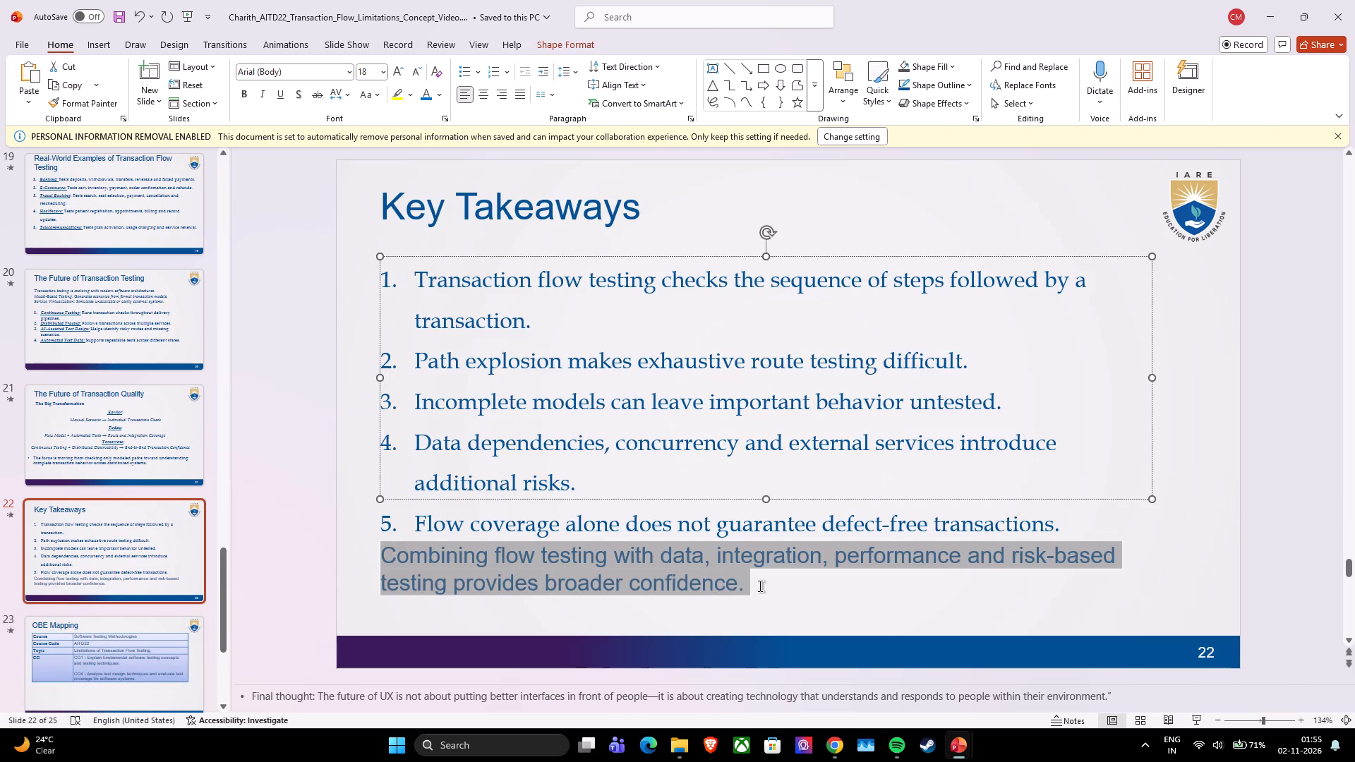
key("BackSpace")
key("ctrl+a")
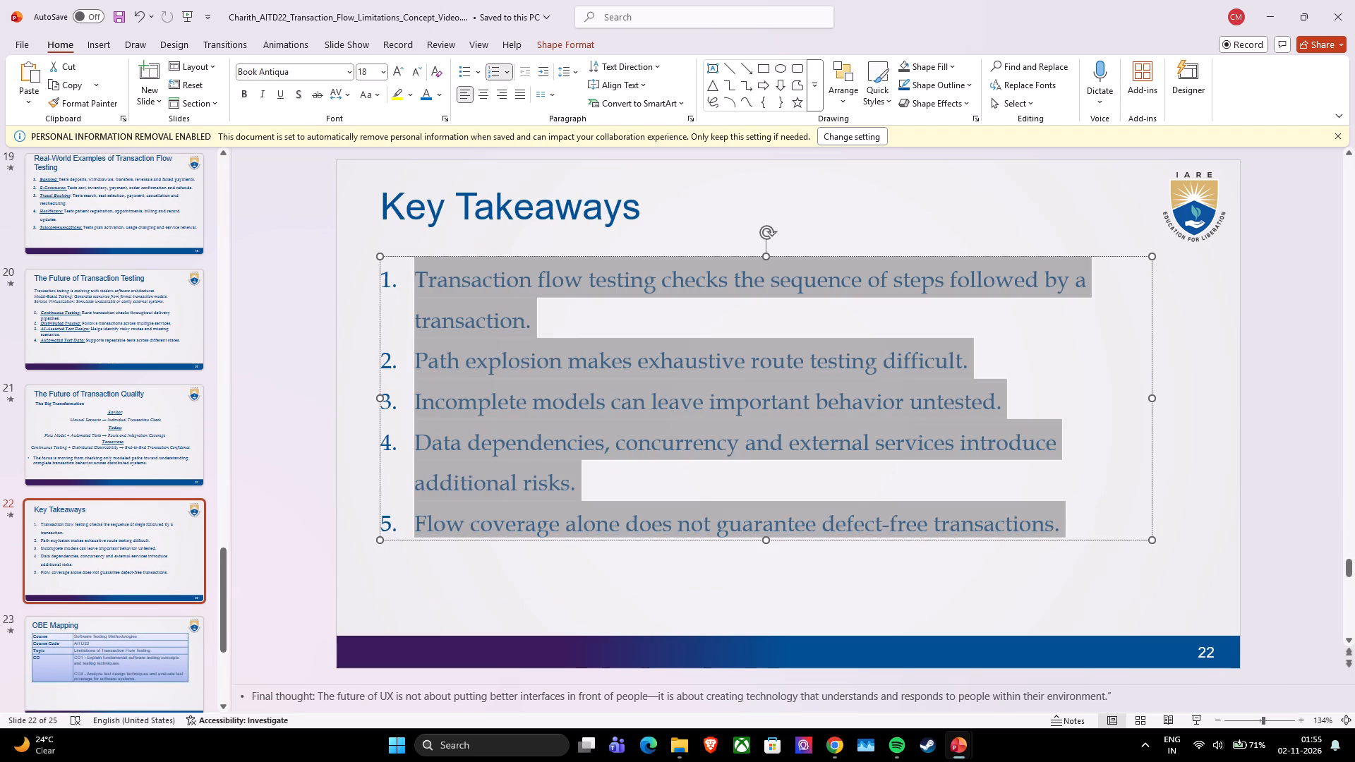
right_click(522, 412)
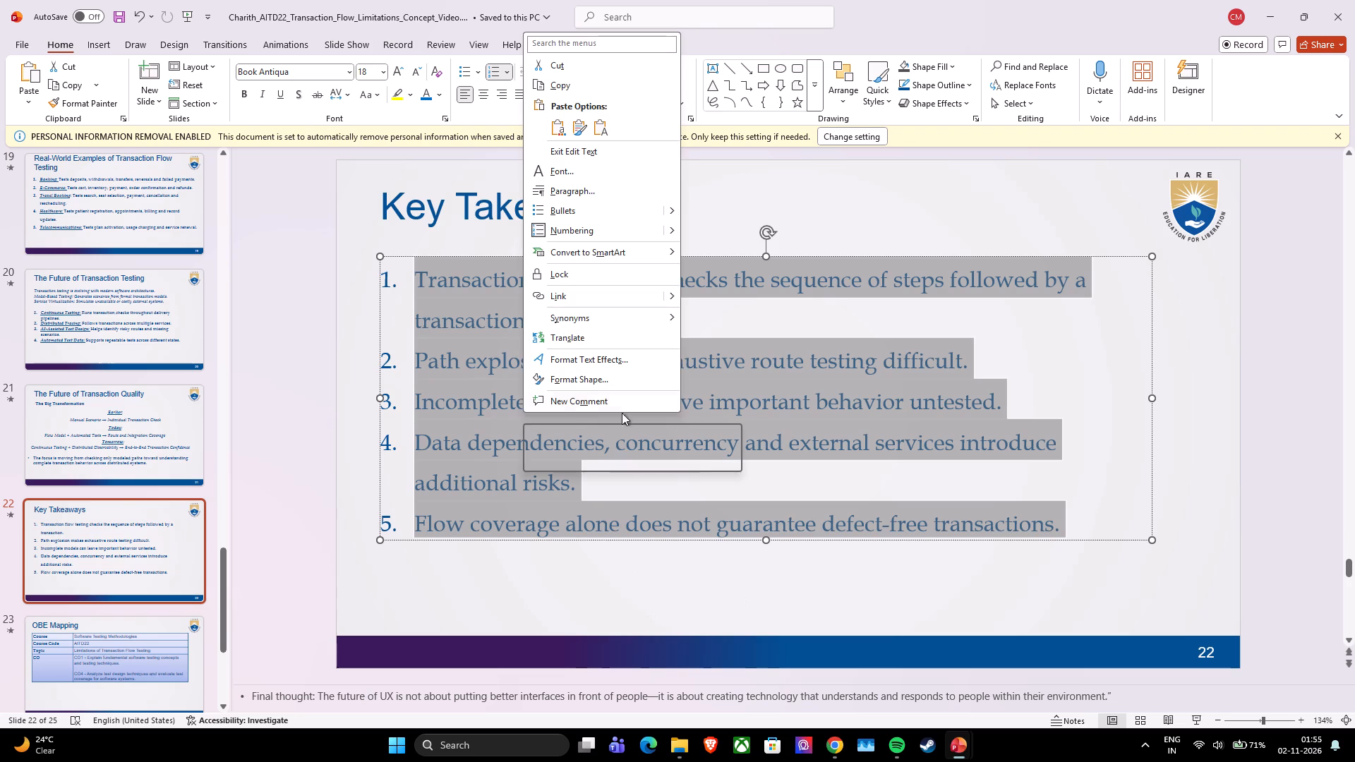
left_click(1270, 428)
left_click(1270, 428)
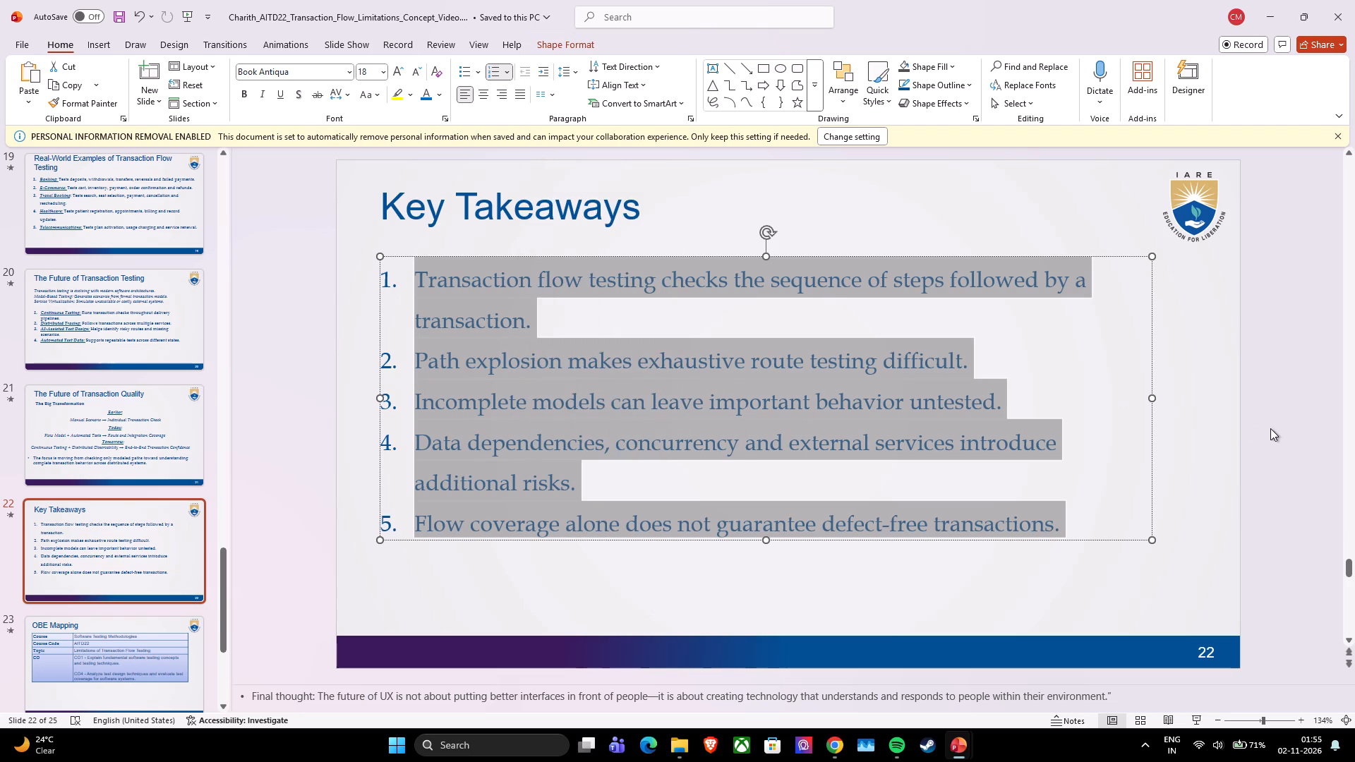
Review the corrected slides from Key Takeaways through Thank You, back to the title slide and on to slide 3.
key("Down")
key("Down")
key("Down")
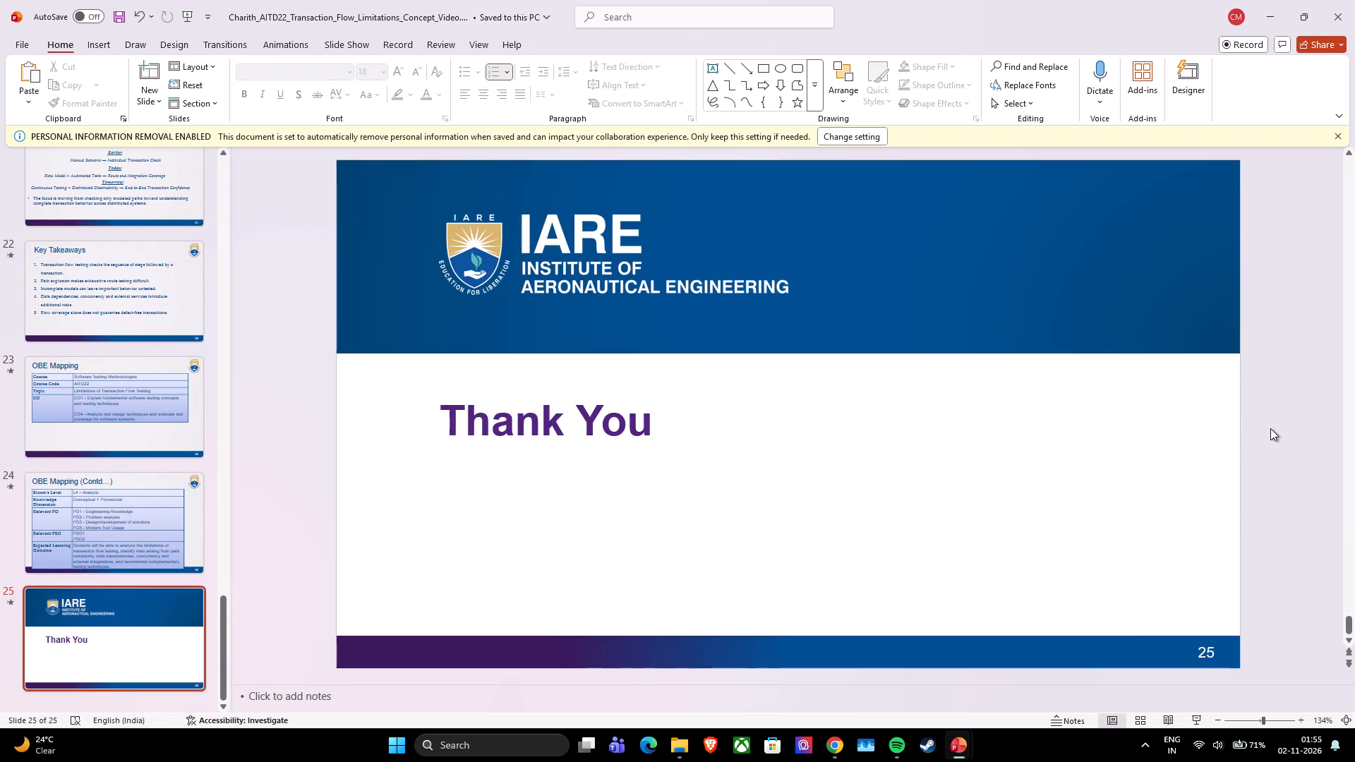
key("Up")
key("Up")
key("Up")
key("Up")
key("Up")
key("Up")
key("Up")
key("Up")
key("Up")
key("Up")
key("Up")
key("Up")
key("Up")
key("Up")
key("Up")
key("Up")
key("Up")
key("Up")
key("Up")
key("Up")
key("Up")
key("Up")
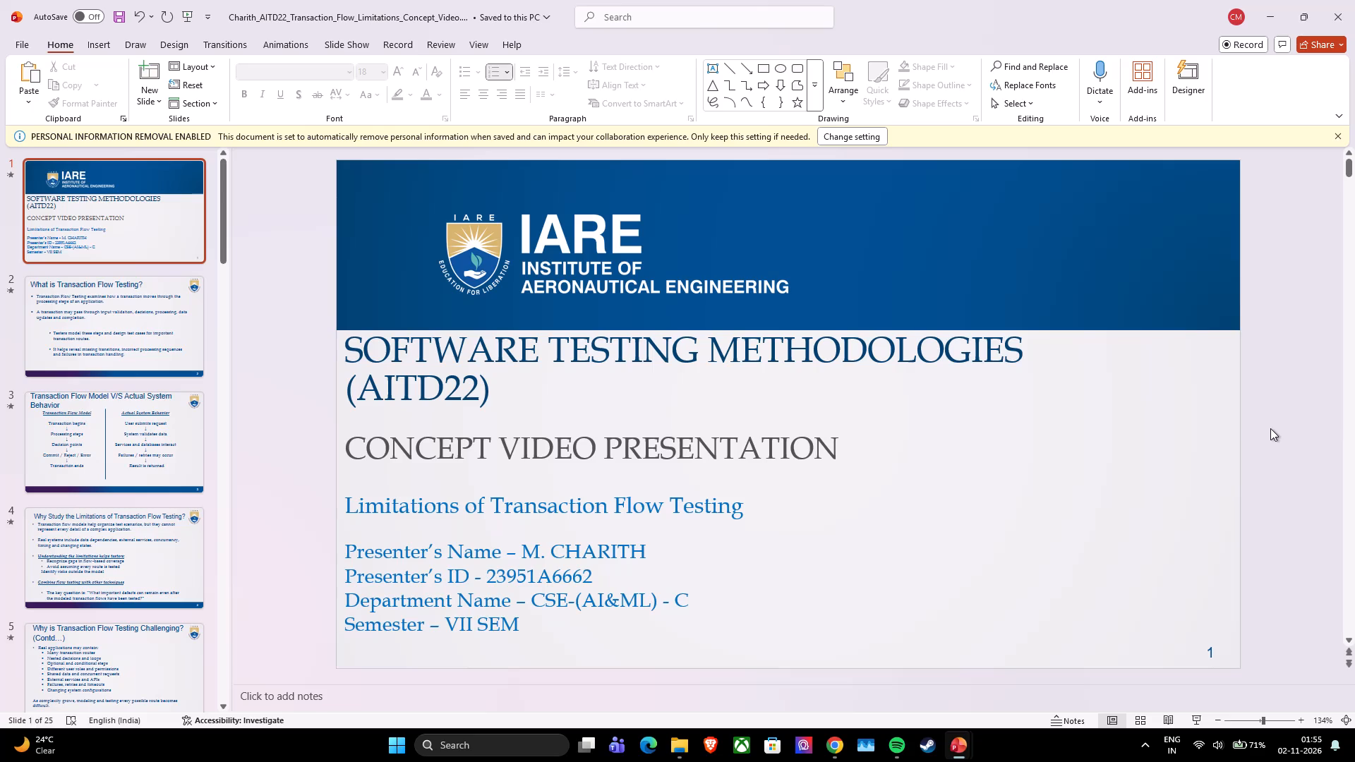
key("Down")
key("Down")
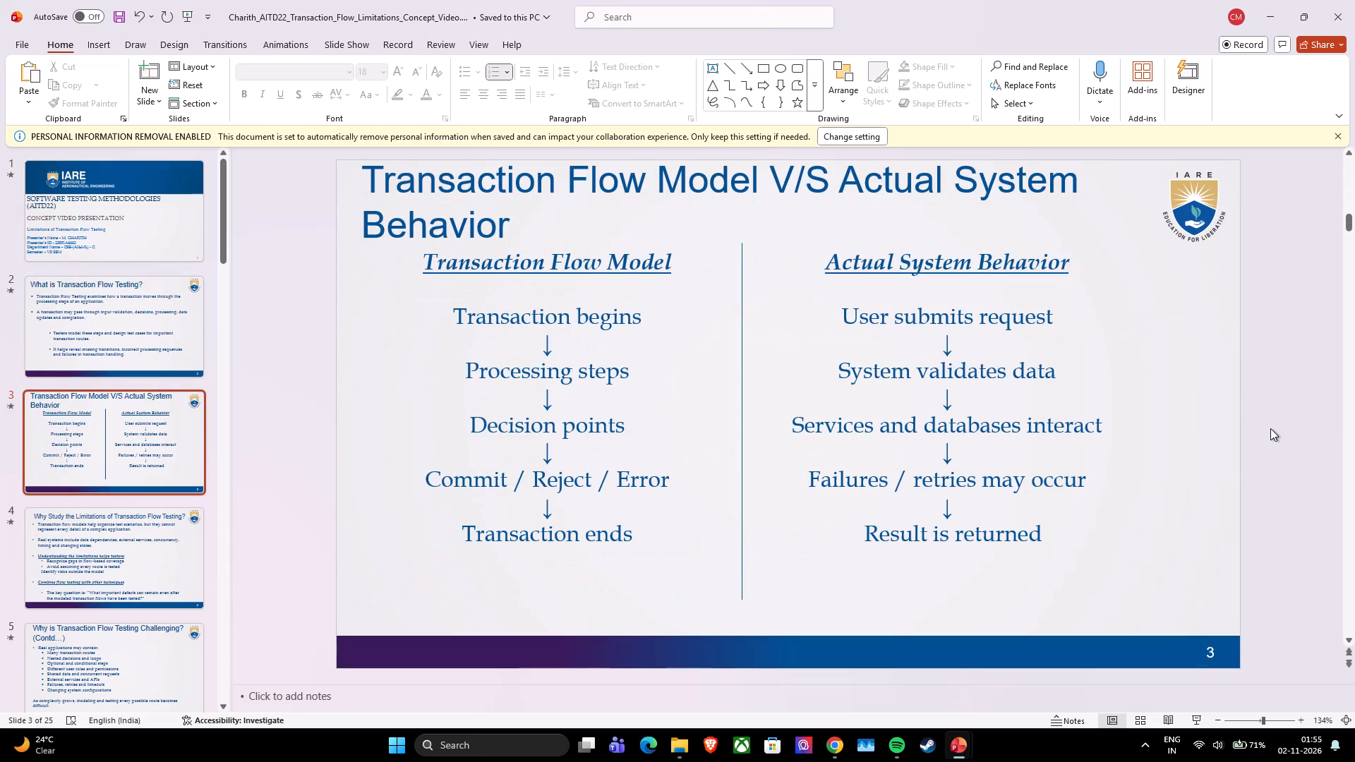
Save the presentation.
key("ctrl+s")
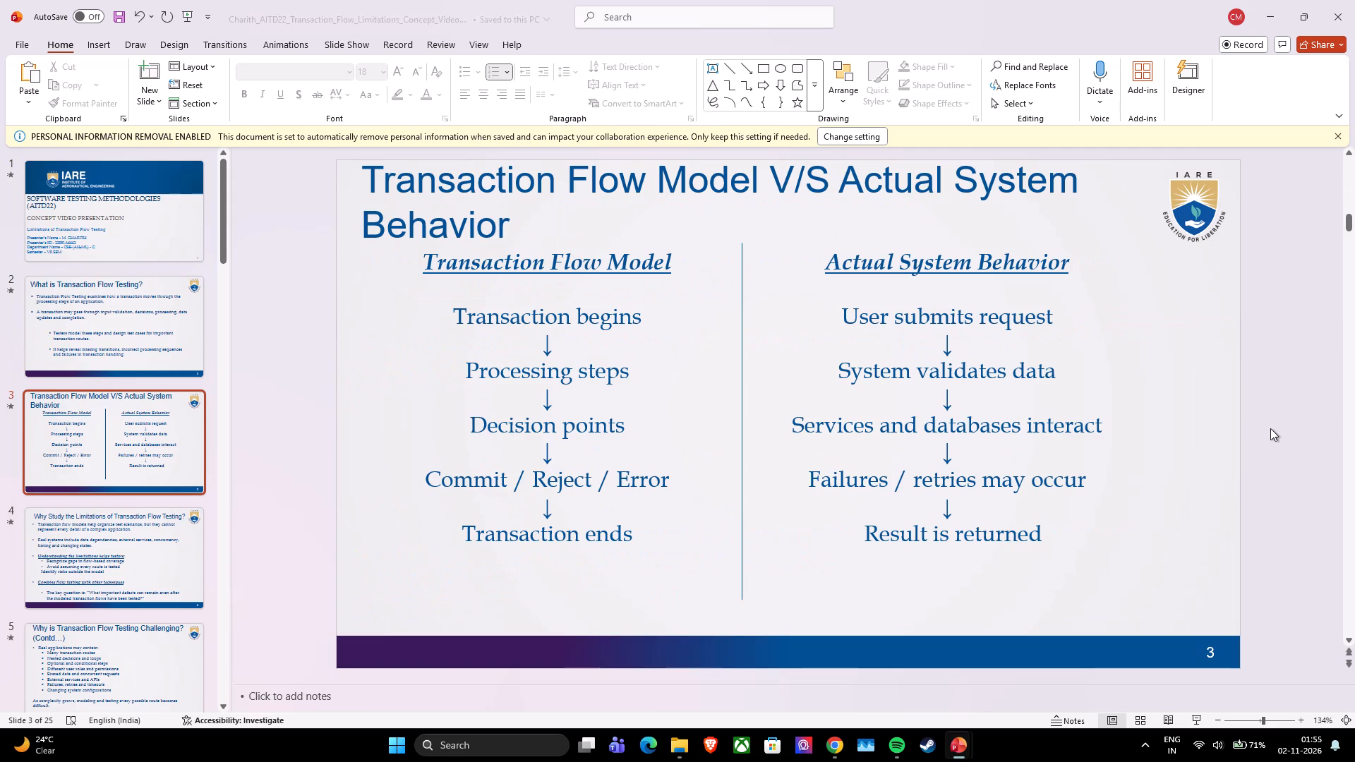
Review the slides in order from slide 3 to the OBE Mapping slide, examining their formatting and content.
key("Down")
key("Down")
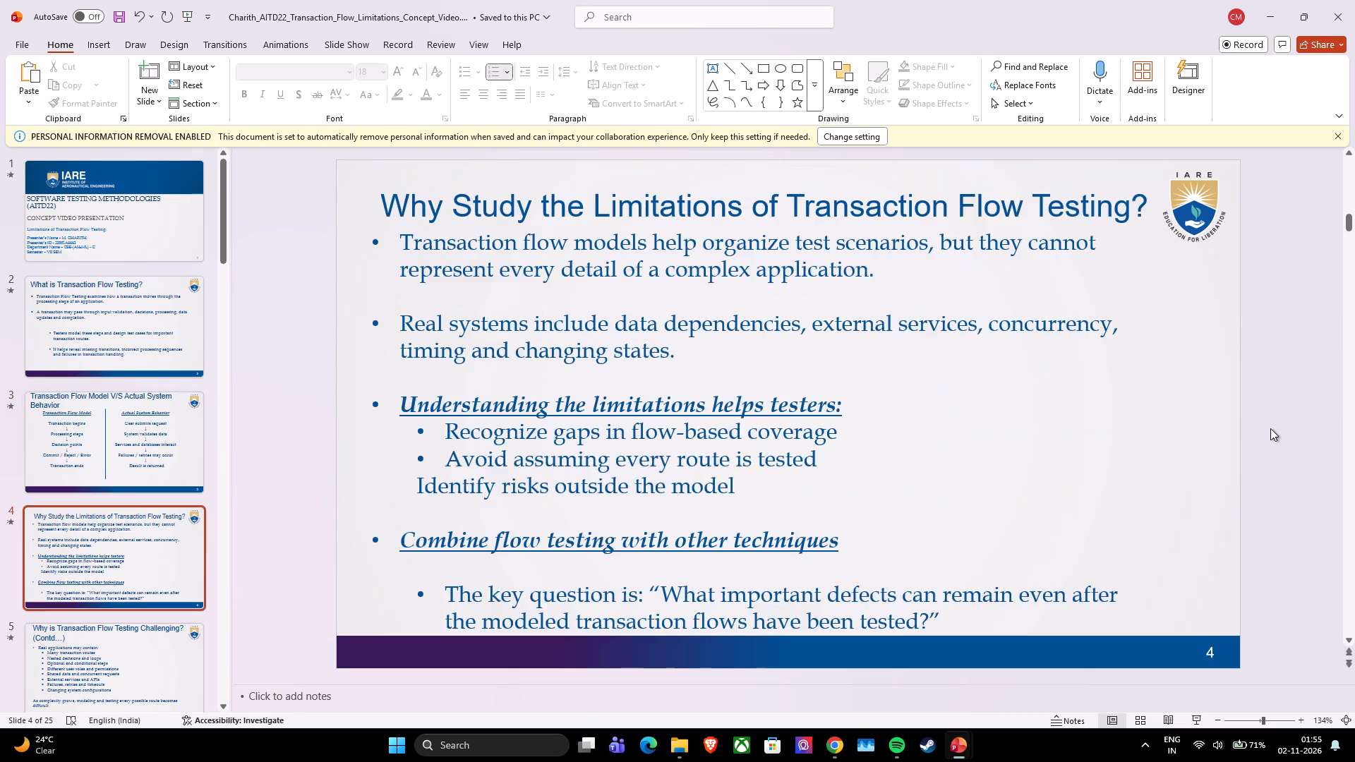
key("Up")
key("Down")
key("Down")
key("Down")
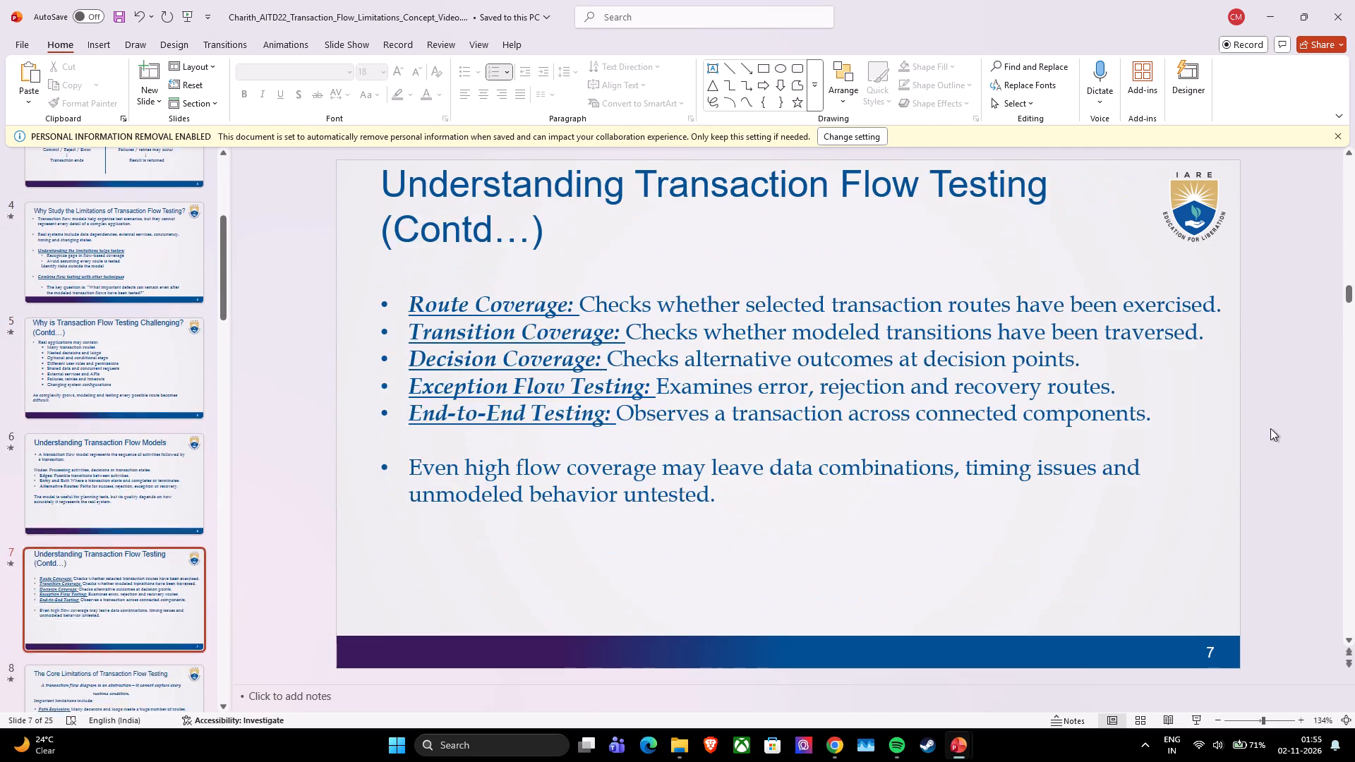
key("Down")
key("Down")
key("Down")
key("Down")
key("Down")
key("Down")
key("Down")
key("Down")
key("Down")
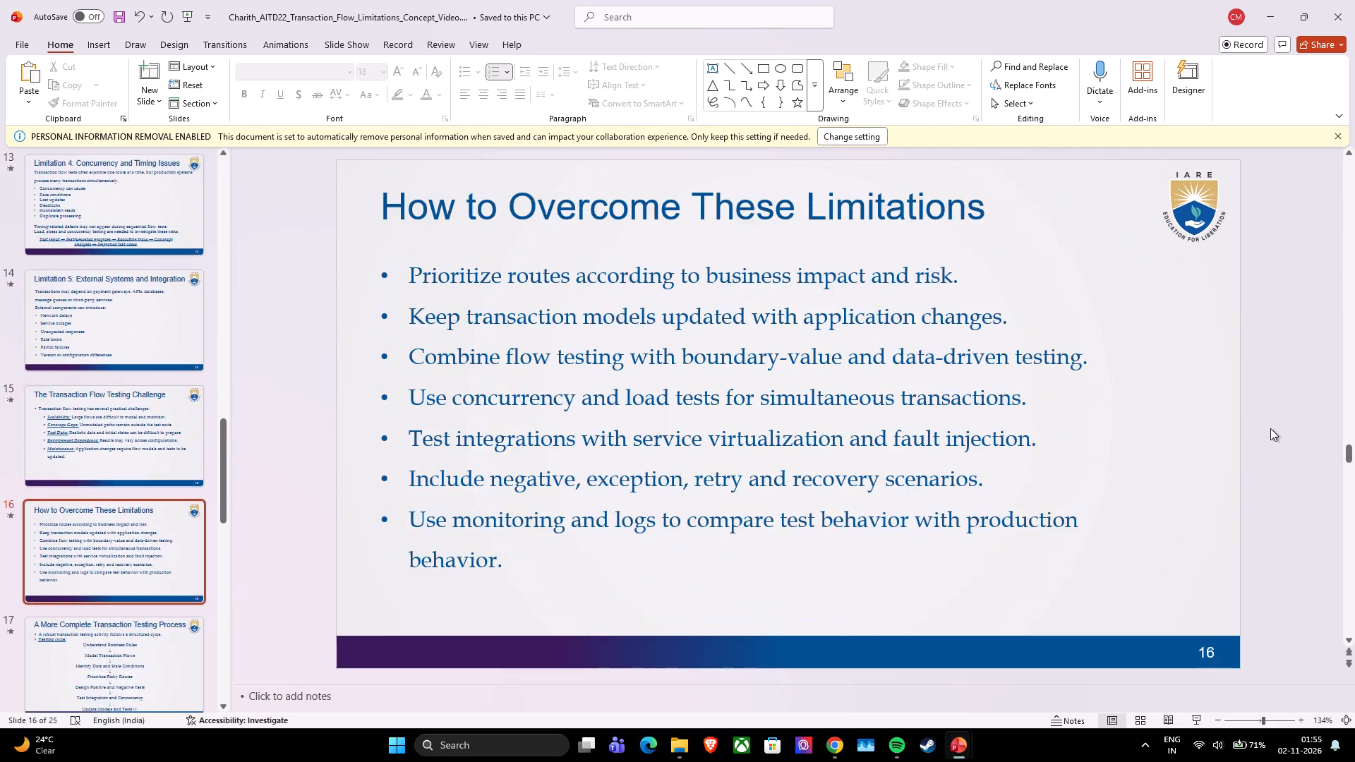
key("Down")
key("Down")
key("Down")
key("Down")
key("Down")
key("Down")
key("Down")
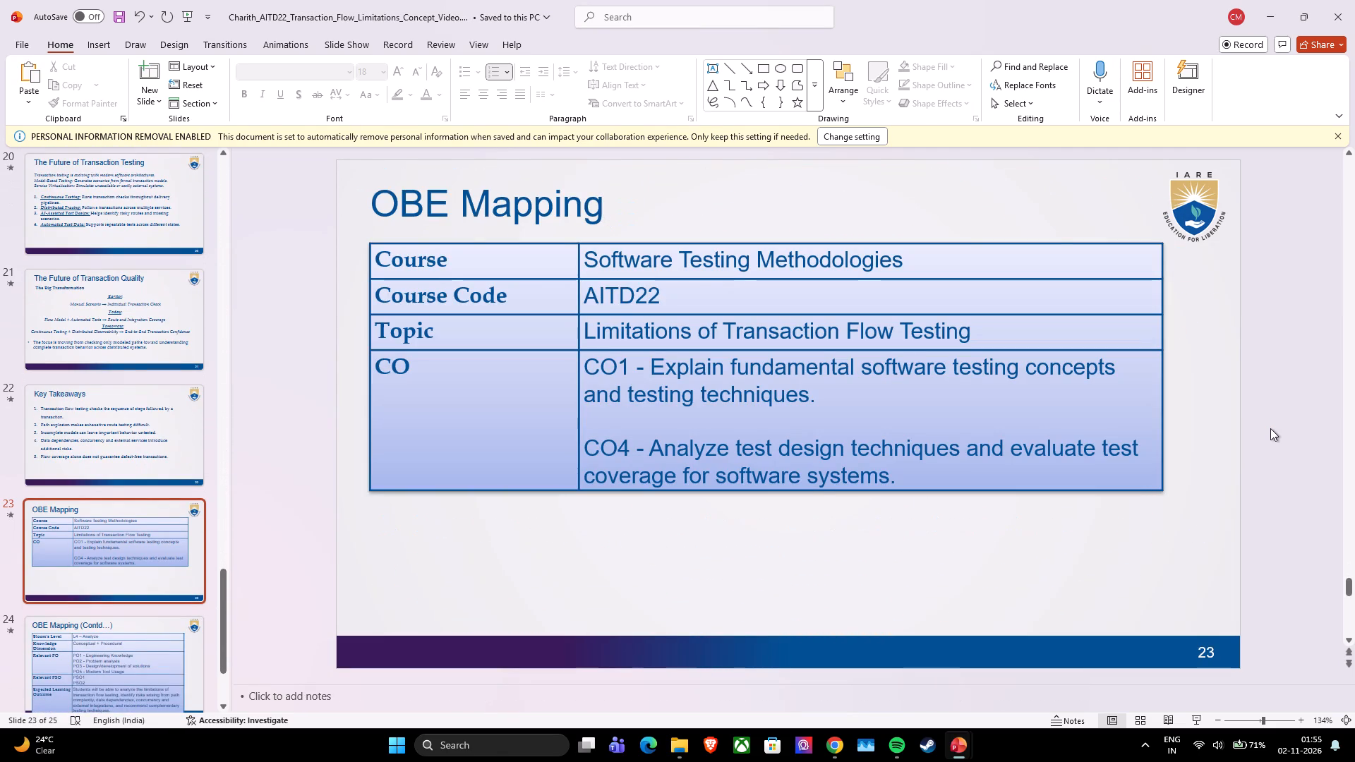
Review the OBE Mapping (Contd…) slide and the closing Thank You slide.
key("Down")
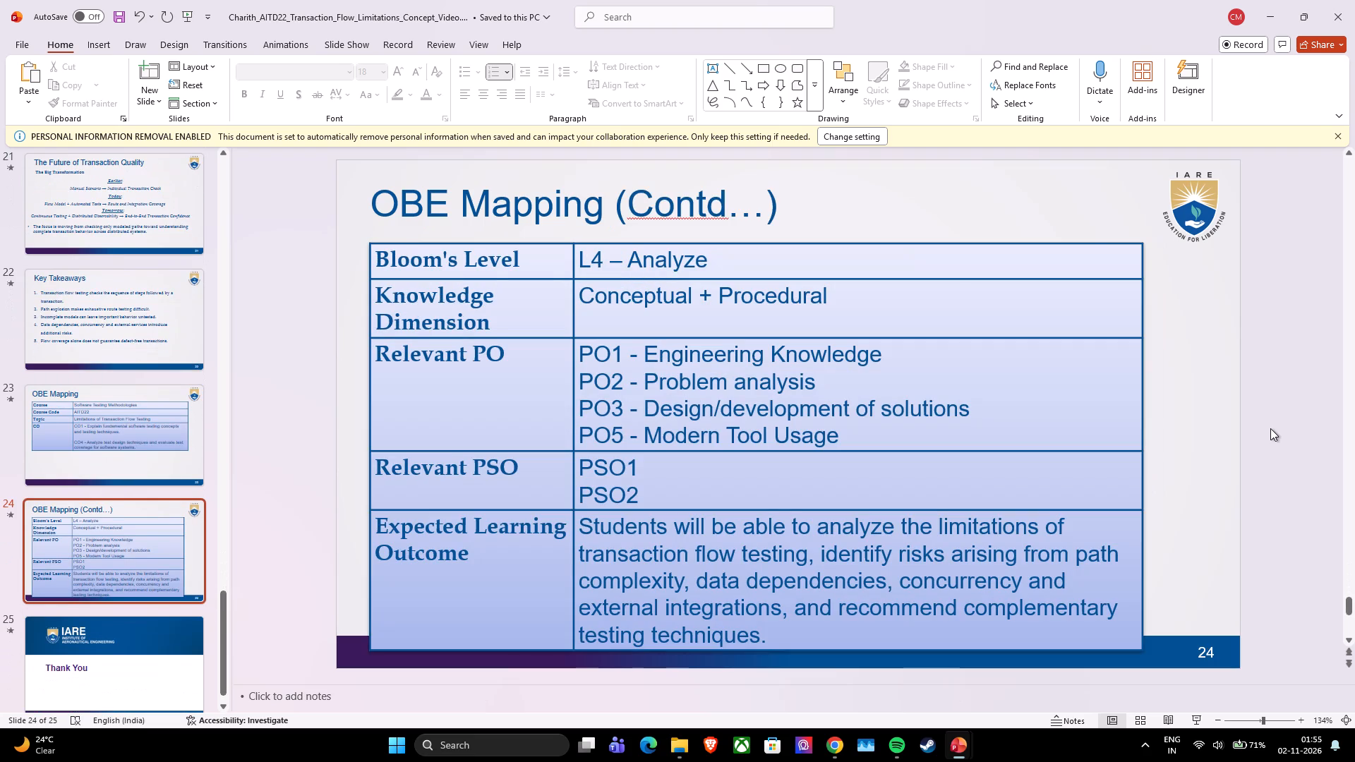
key("Down")
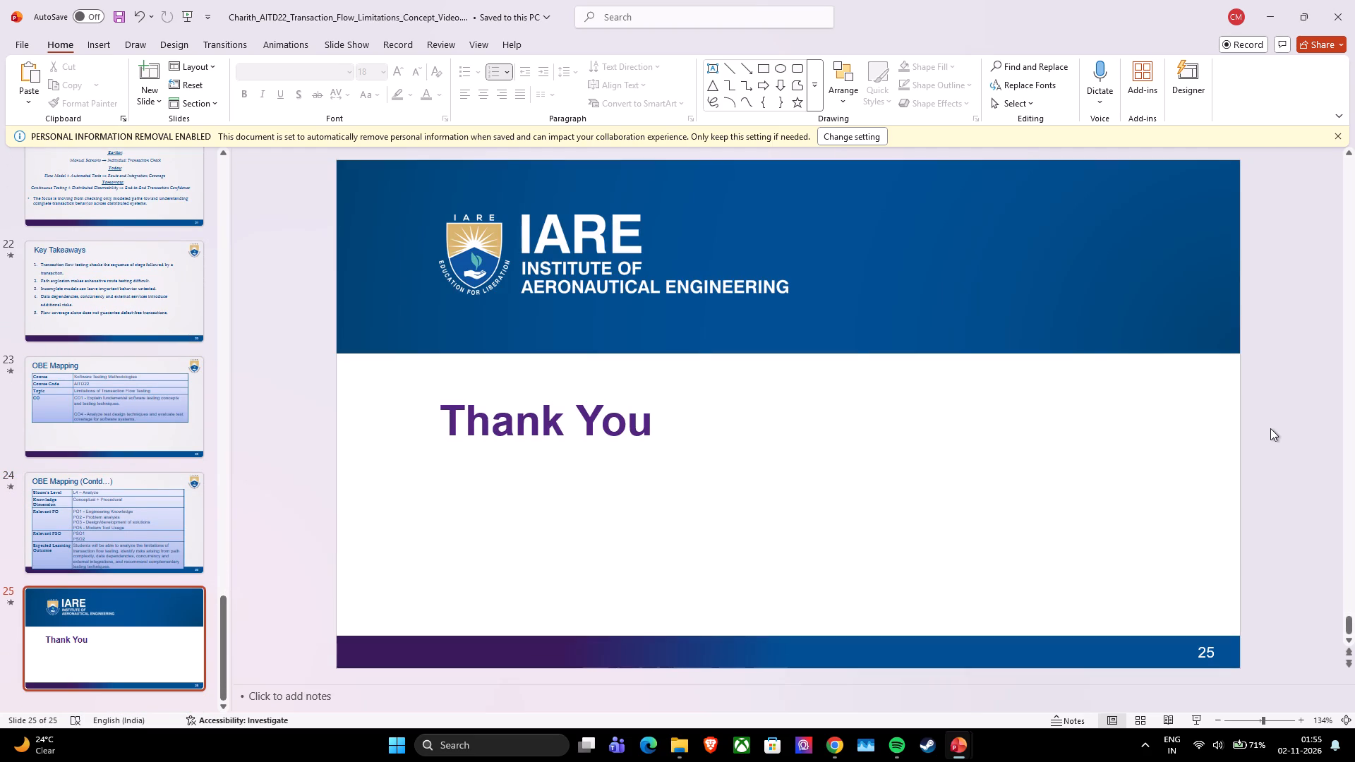
Close the corrected AITD22 Transaction Flow Limitations presentation.
key("alt+Tab")
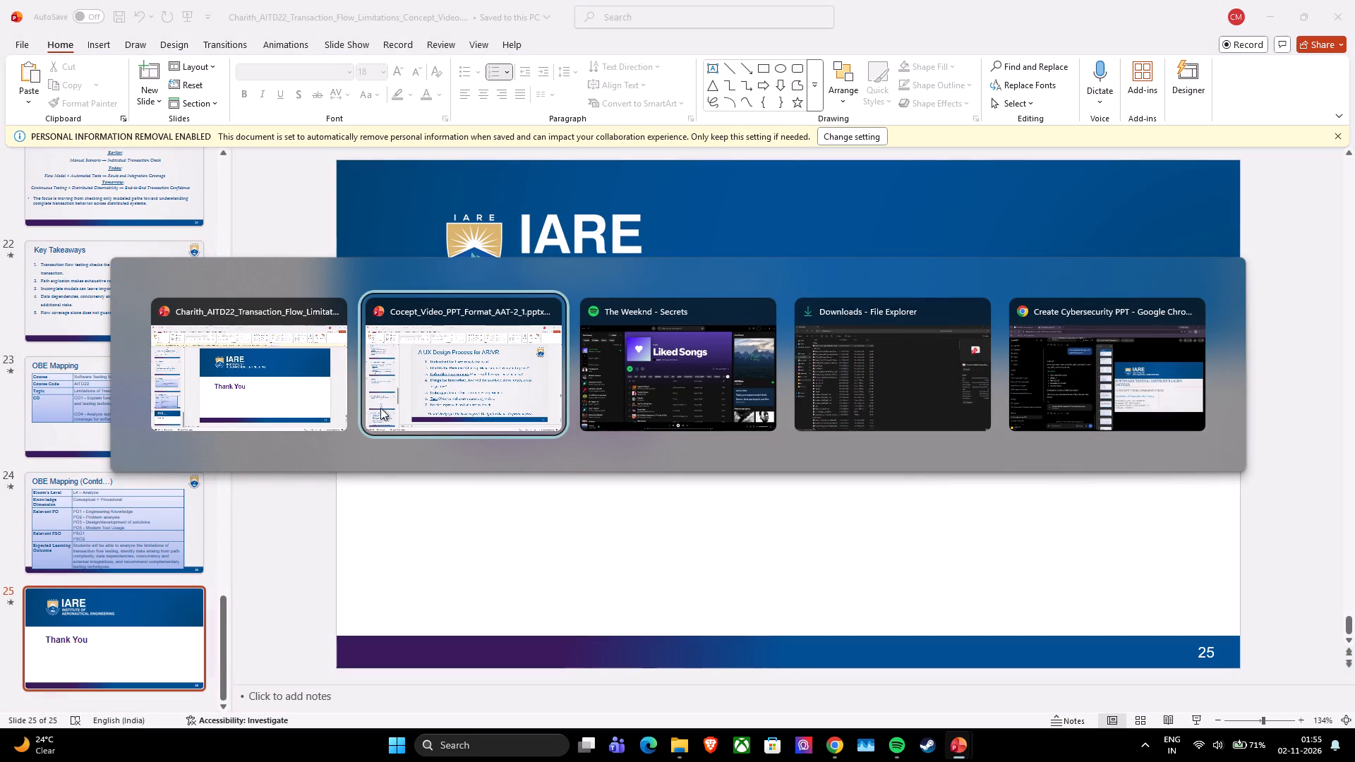